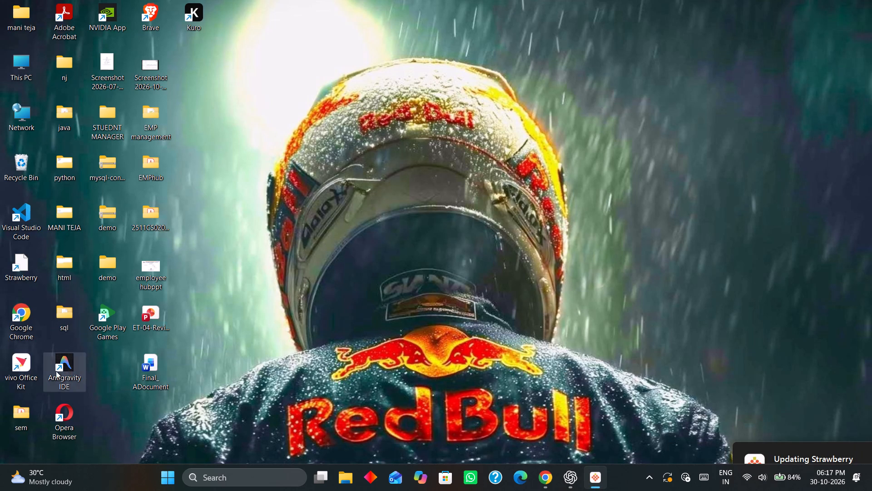
Switch to File Explorer and bring up the available actions for the recent document DBMS Lab External Questions-R25.
left_click(354, 481)
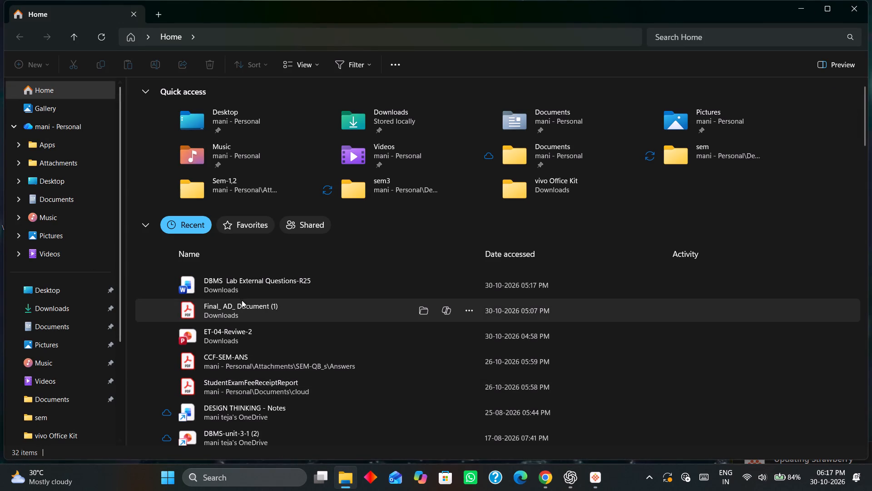
left_click(245, 282)
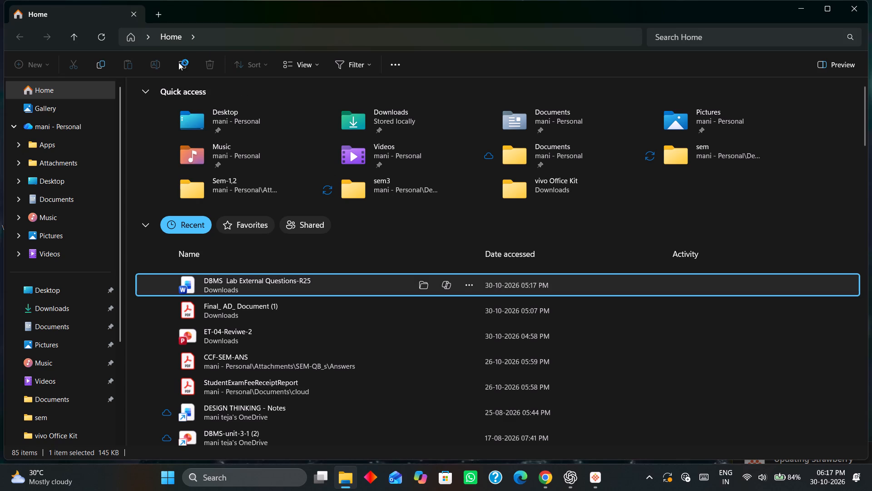
right_click(290, 287)
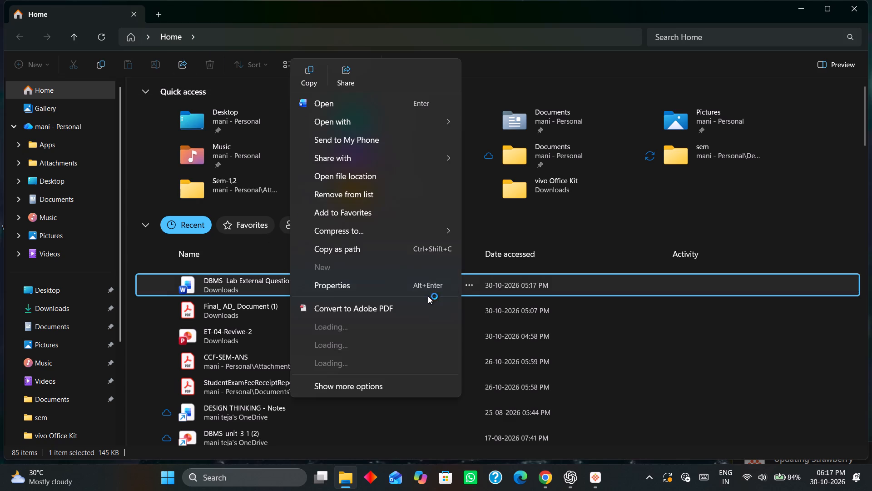
left_click(249, 284)
right_click(249, 284)
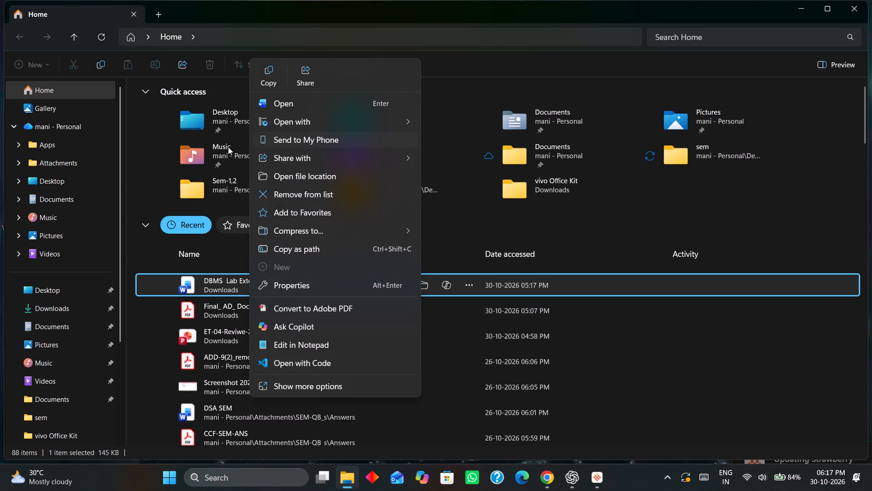
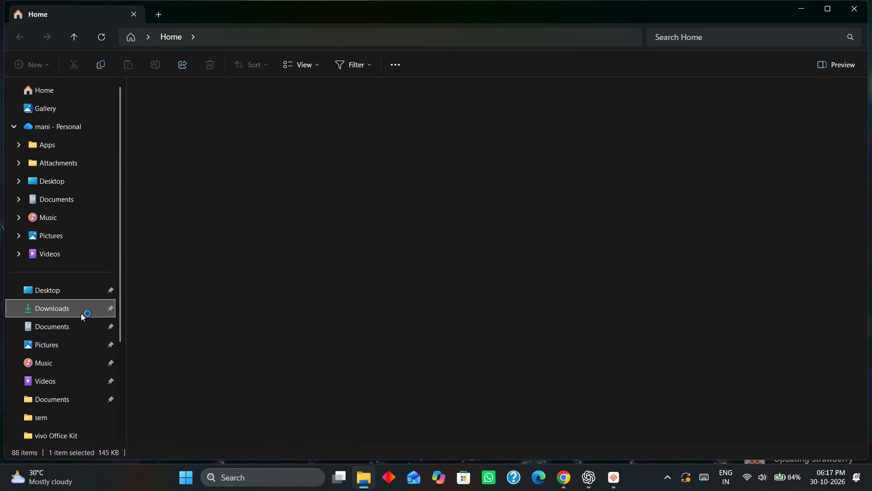
Delete the DBMS Lab External Questions-R25 Word document from the Downloads folder.
left_click(169, 142)
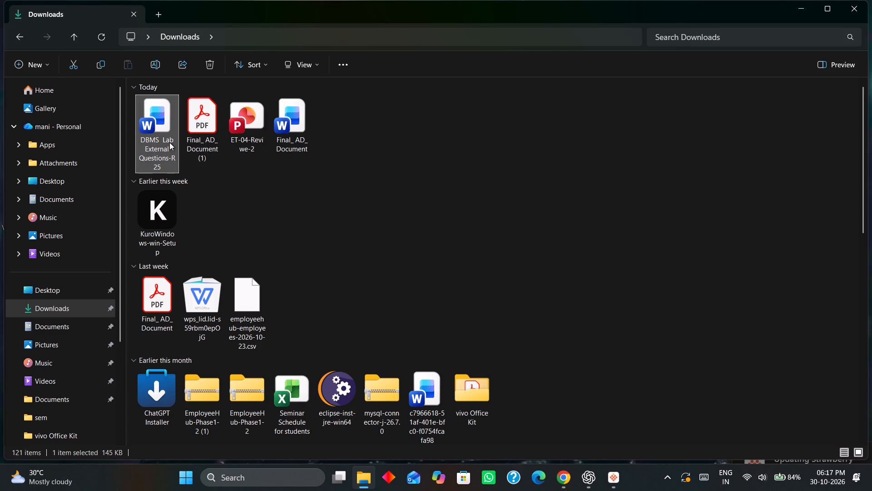
left_click(207, 60)
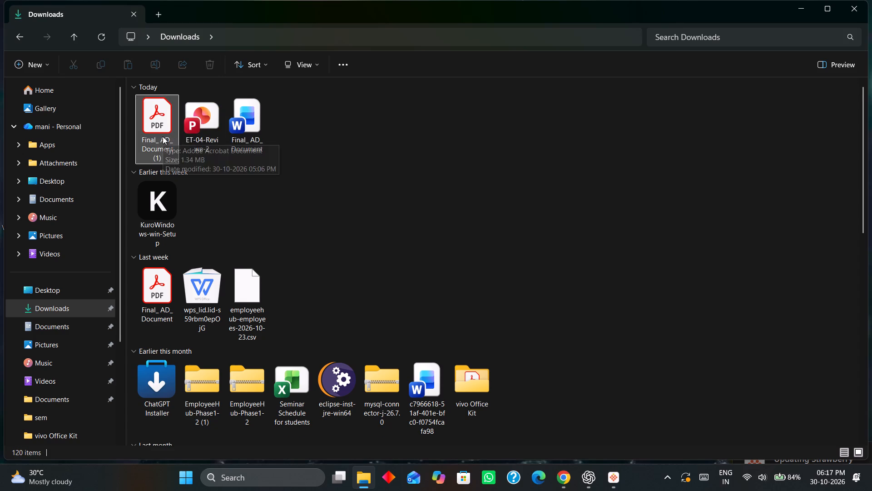
Delete the ET-04-Reviwe-2 PowerPoint file from the Downloads folder.
left_click(163, 136)
left_click(210, 124)
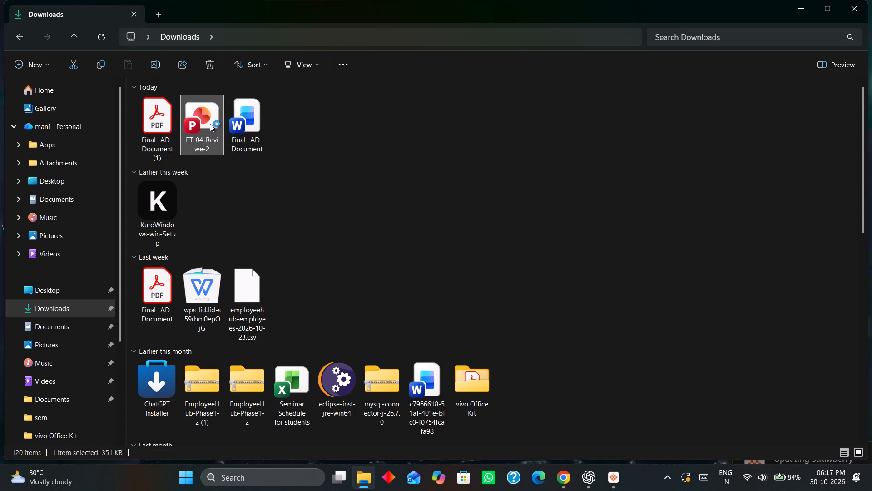
left_click(217, 71)
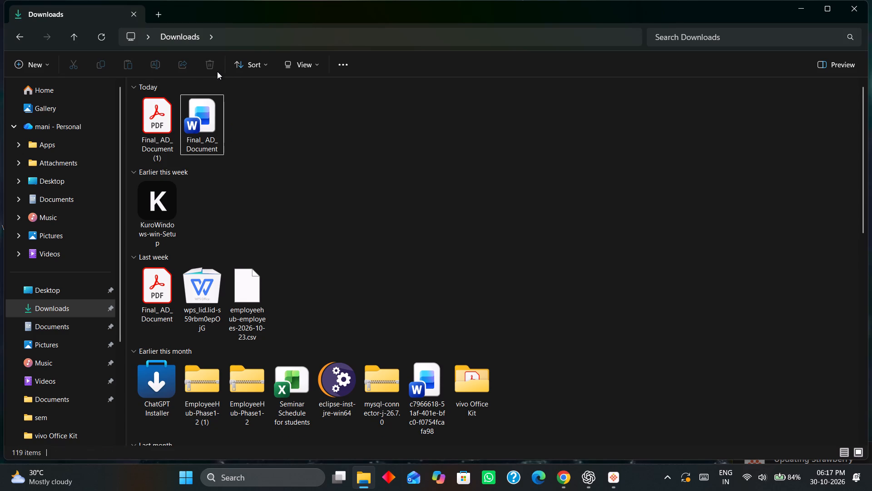
Switch to Chrome and jump to 1:36 in the I Wanna Be Yours video on YouTube.
scroll(300, 135, "down", 3)
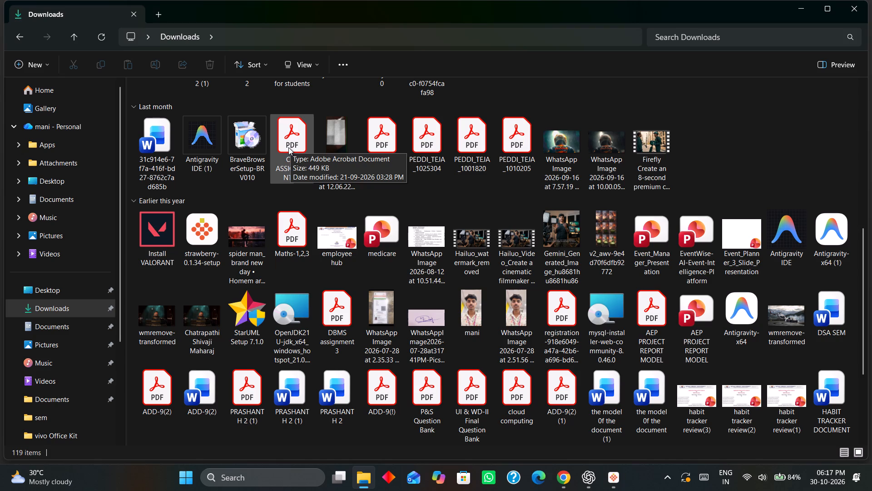
left_click(561, 480)
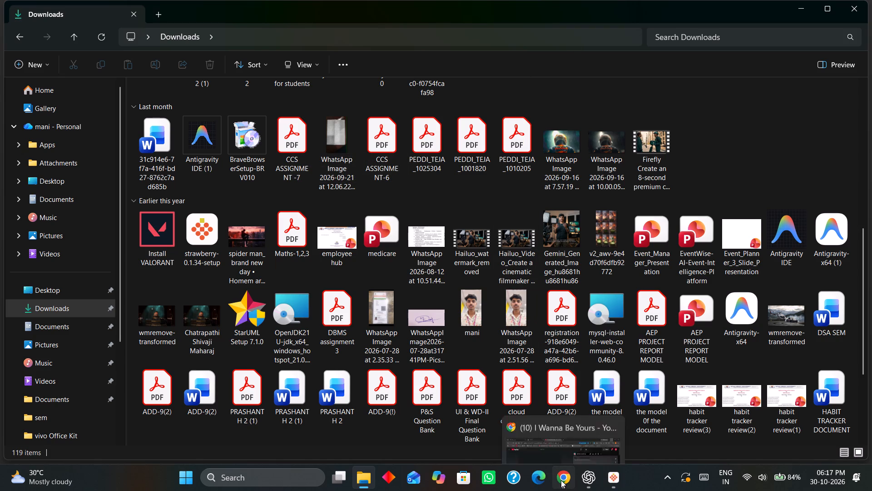
left_click(268, 405)
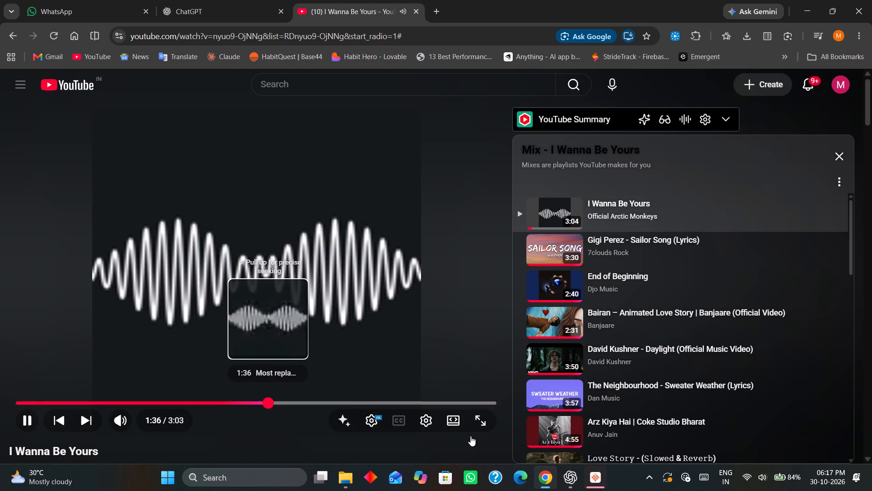
Switch to Strawberry and check the progress of the # ROLE: Professional Project Documentation Expert chat.
left_click(595, 481)
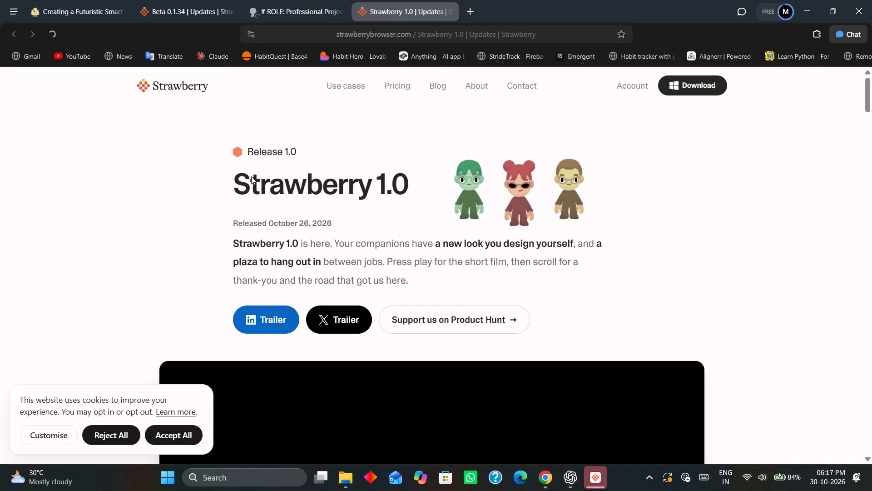
left_click(295, 5)
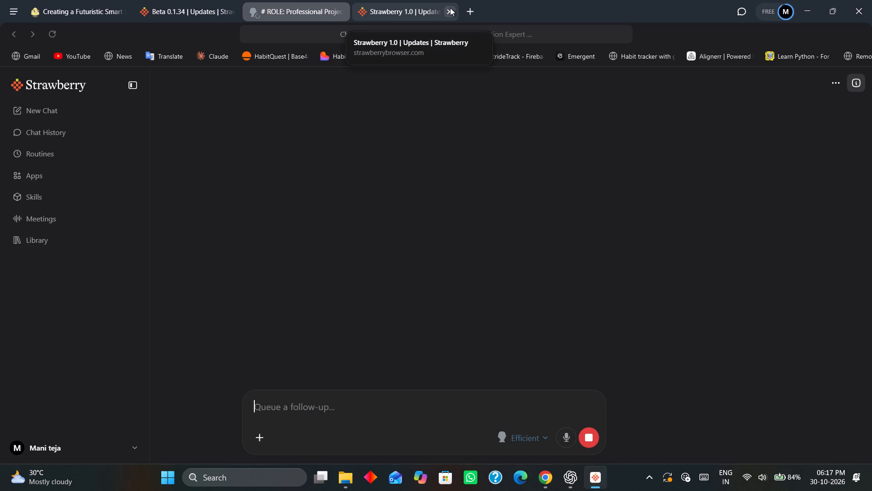
scroll(353, 245, "up", 2)
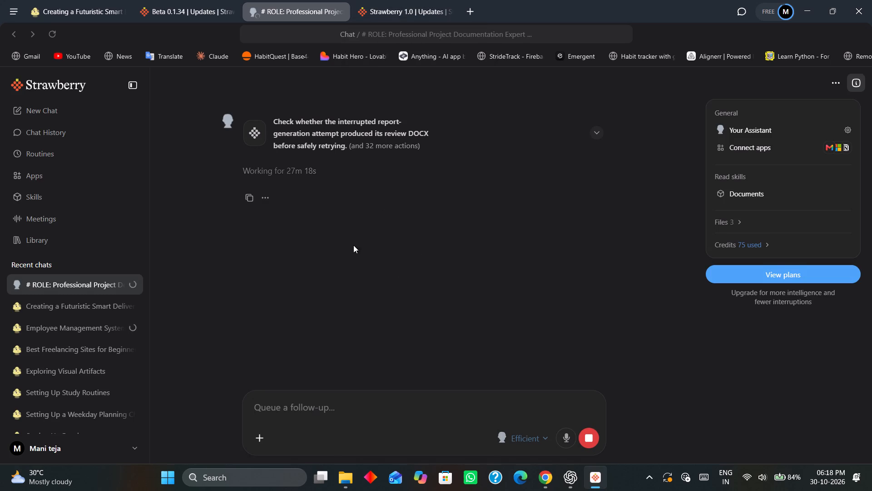
scroll(353, 260, "down", 1)
scroll(353, 260, "up", 2)
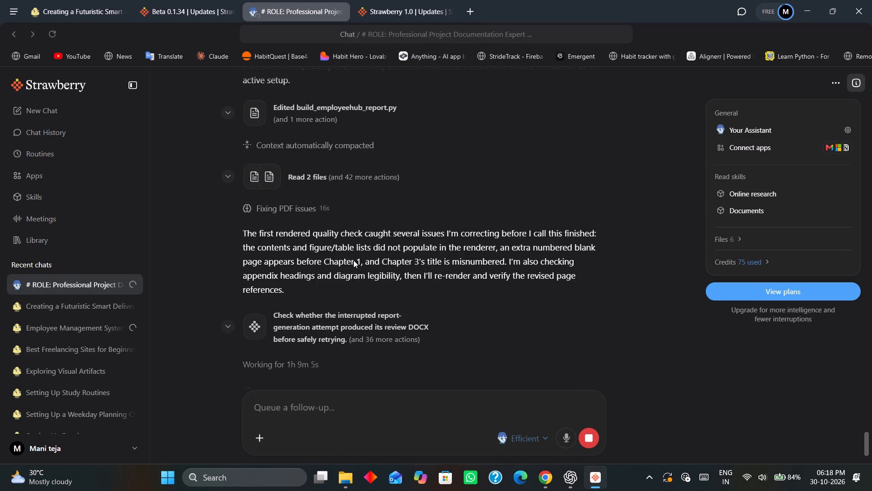
Open the Employee Management System Websites and Apps chat and stop its running response.
left_click(86, 335)
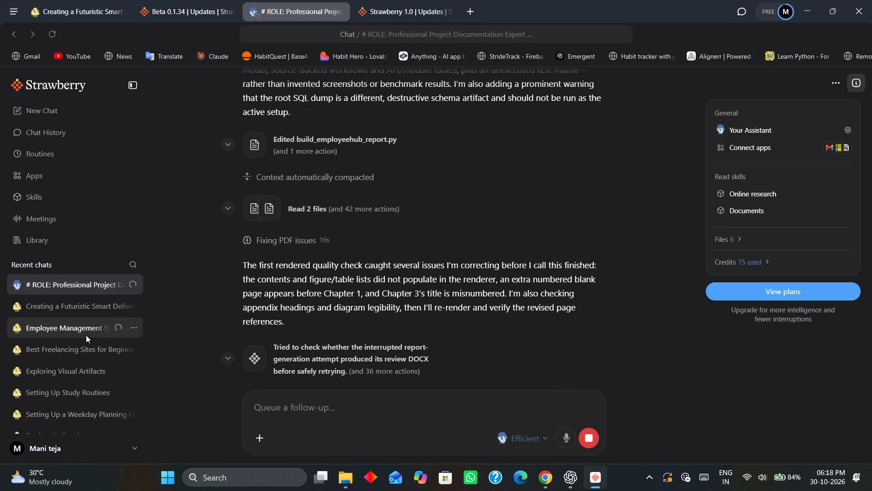
left_click(136, 326)
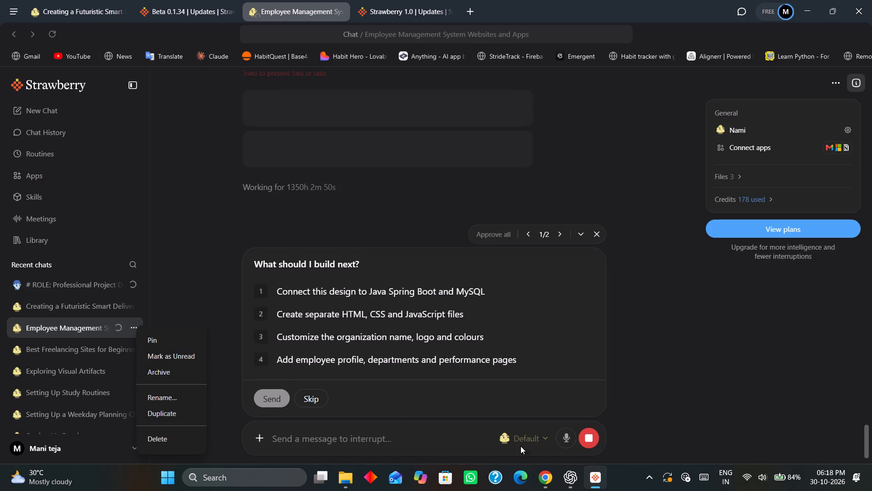
left_click(582, 436)
left_click(587, 438)
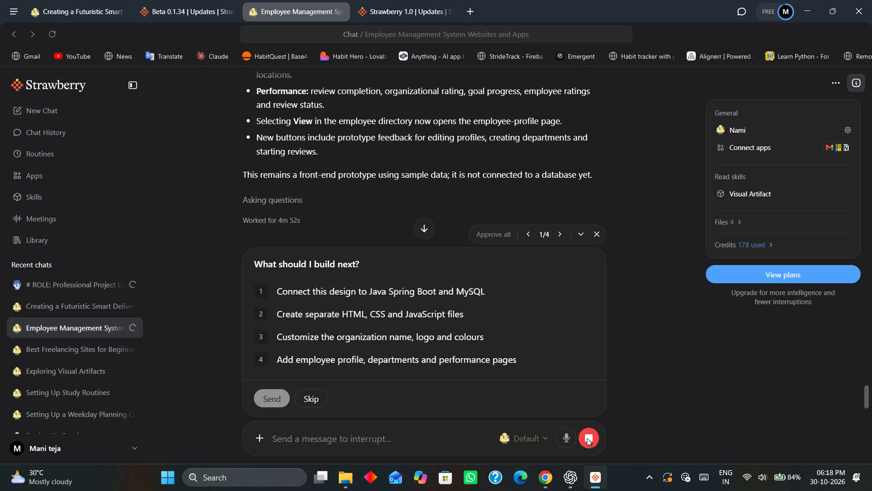
left_click(134, 326)
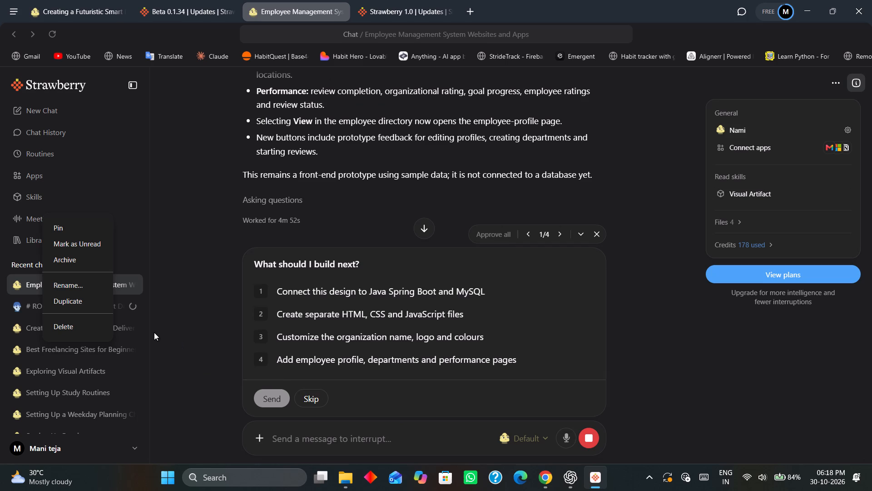
left_click(178, 342)
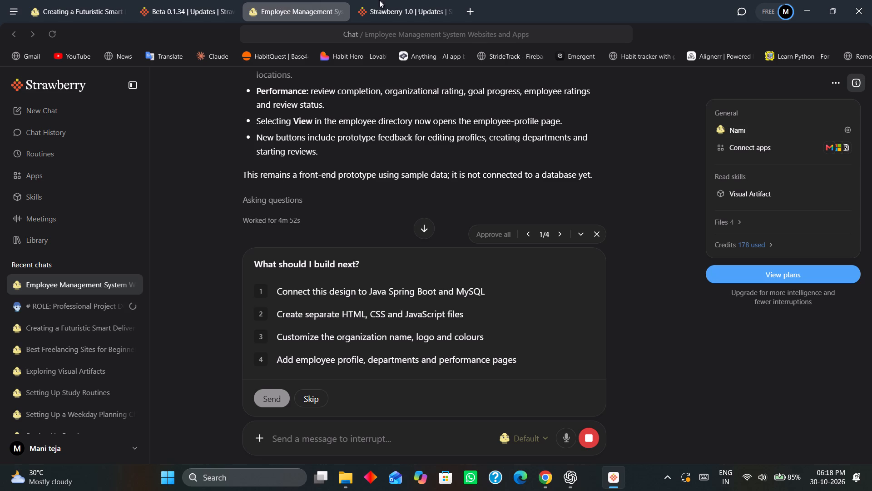
Close the browser tab showing the Strawberry 1.0 updates page.
left_click(391, 0)
left_click(385, 18)
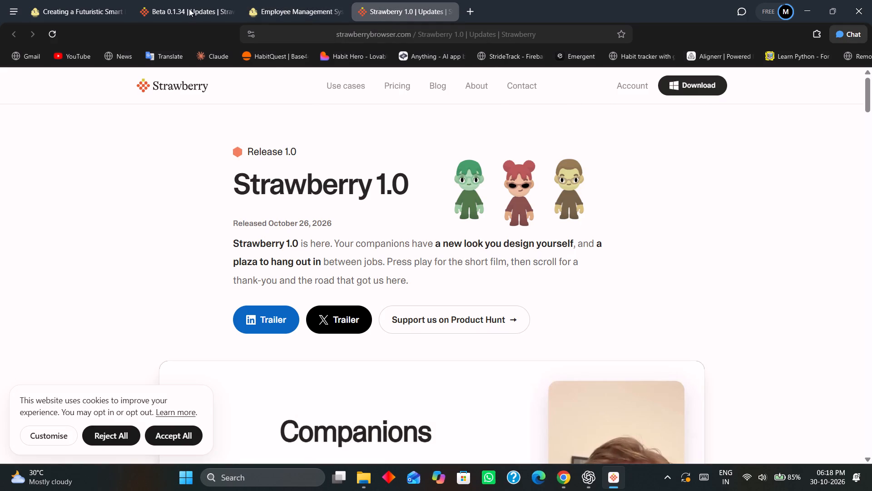
left_click(449, 10)
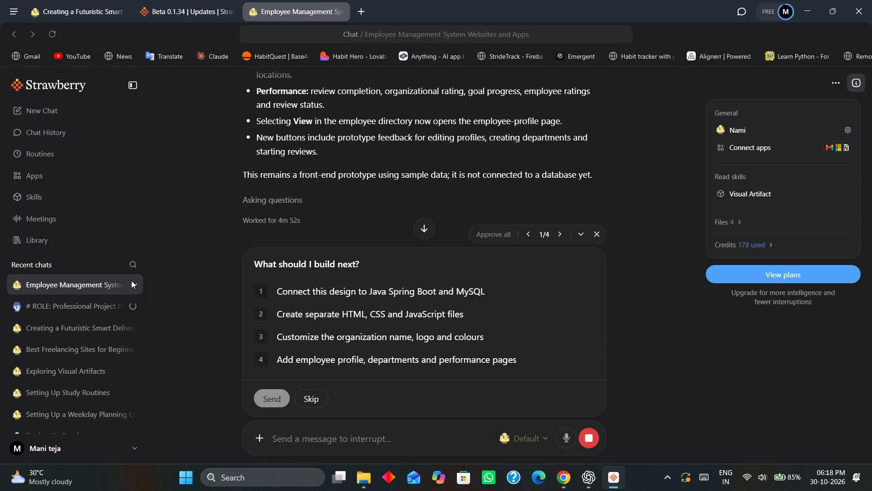
Read back through the Employee Management System Websites and Apps chat up to its first request.
scroll(240, 280, "up", 4)
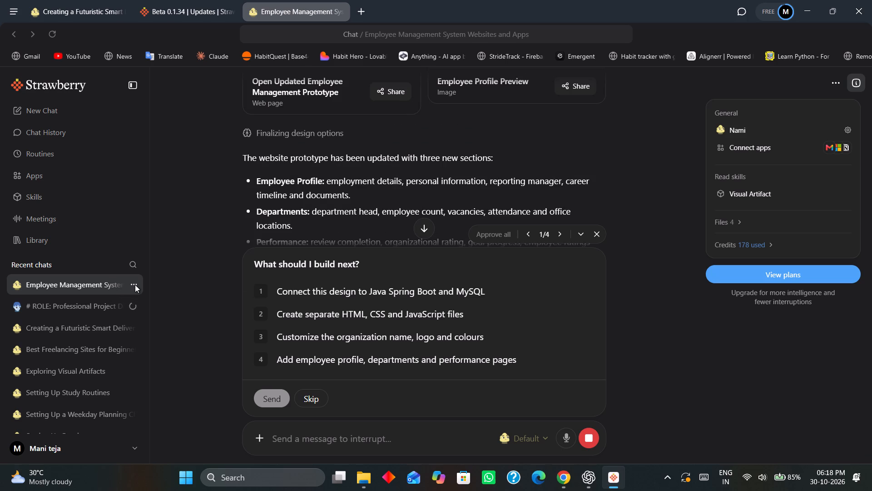
scroll(228, 291, "up", 8)
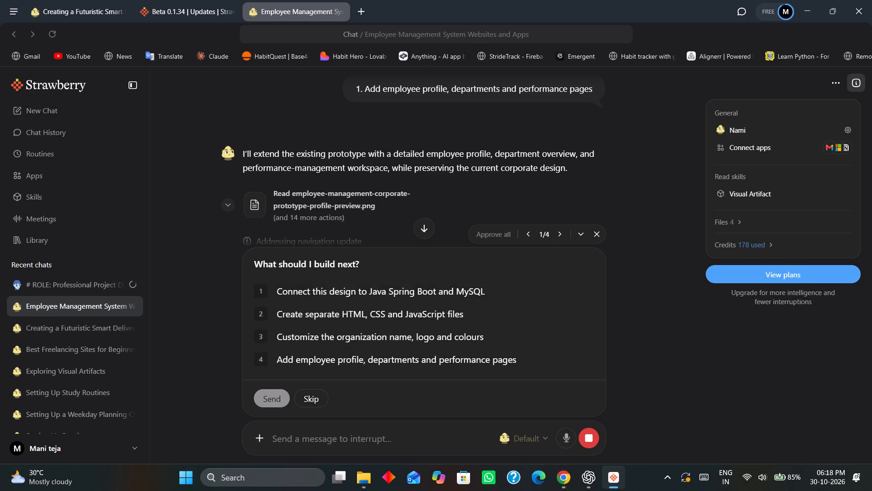
scroll(367, 203, "up", 13)
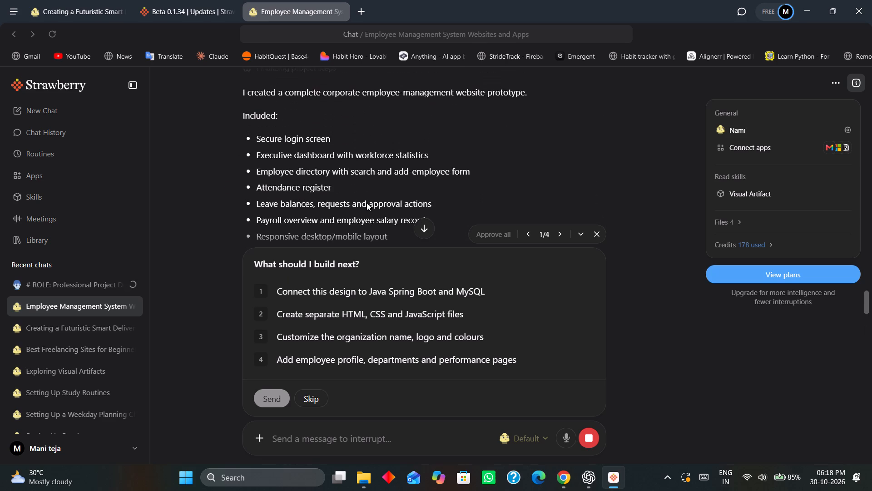
scroll(367, 203, "up", 4)
scroll(367, 203, "up", 20)
scroll(367, 203, "up", 2)
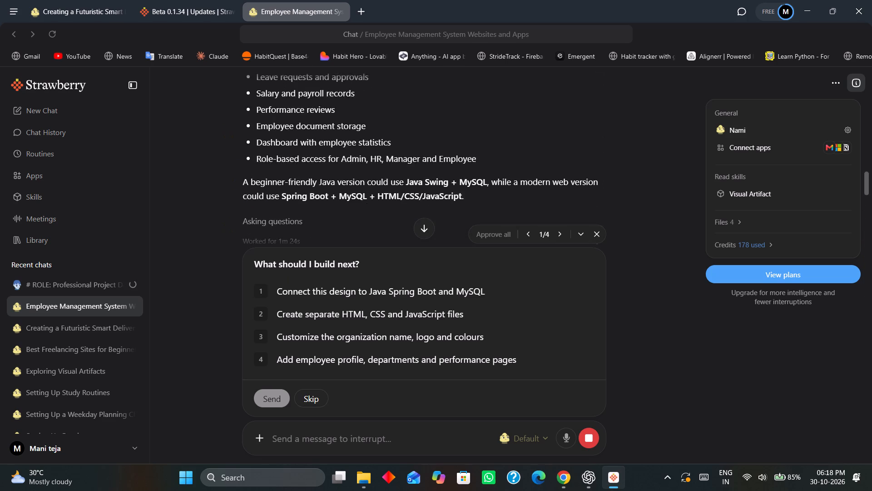
scroll(367, 200, "up", 8)
scroll(367, 200, "up", 20)
scroll(367, 200, "up", 3)
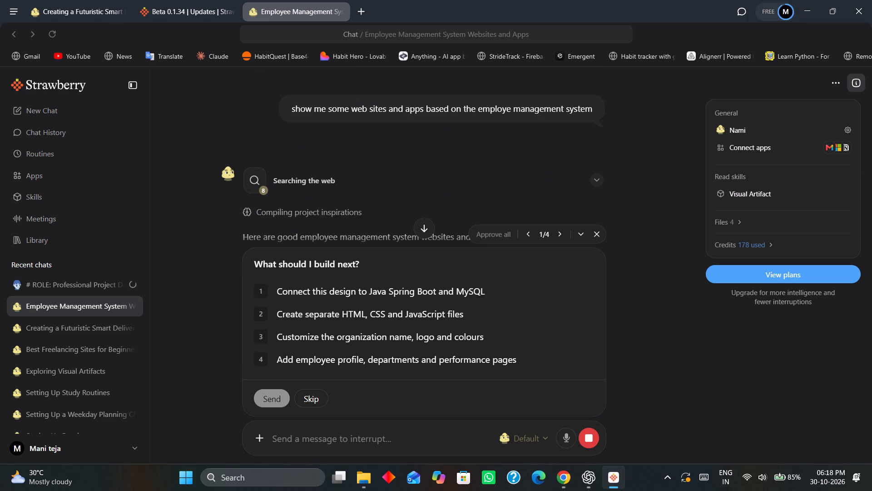
scroll(367, 200, "up", 2)
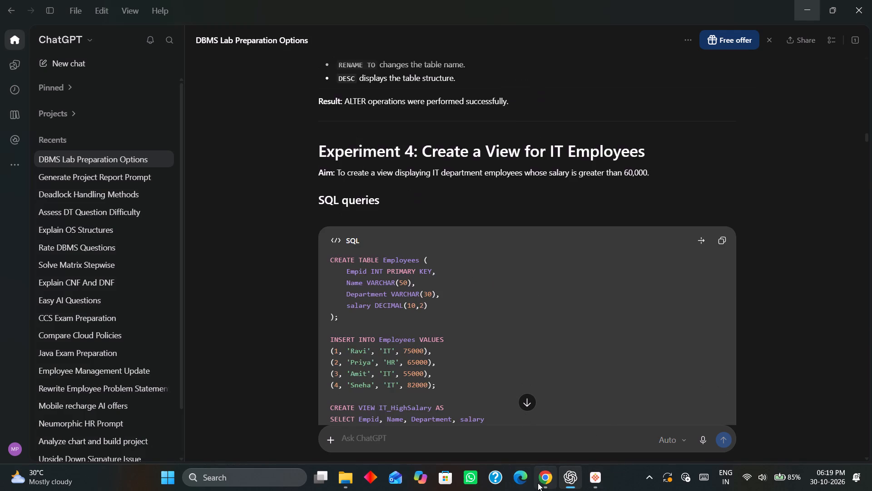
Switch to File Explorer and open today's Final_ AD_ Document Word file from the Downloads folder.
left_click(538, 483)
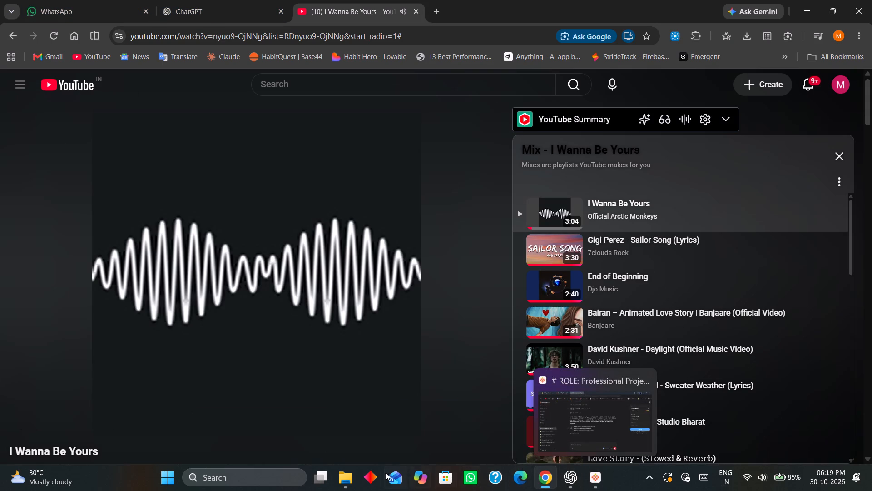
left_click(348, 475)
scroll(226, 232, "up", 2)
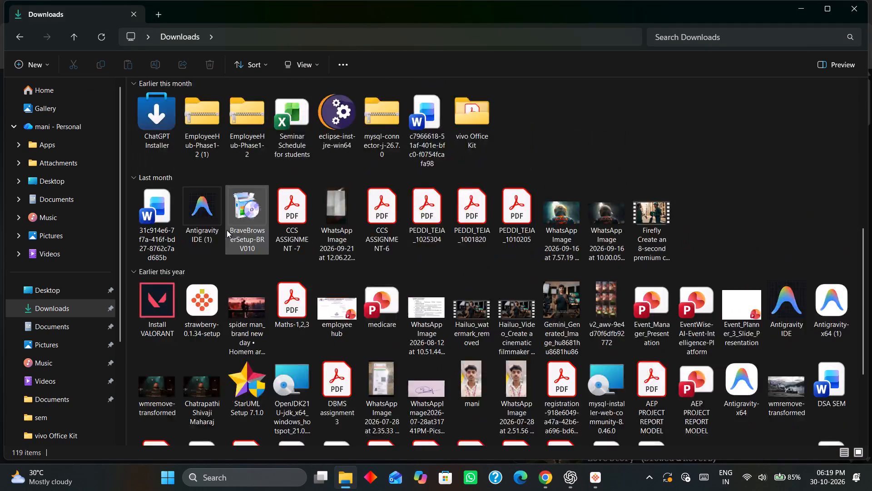
scroll(227, 230, "up", 5)
left_click(150, 148)
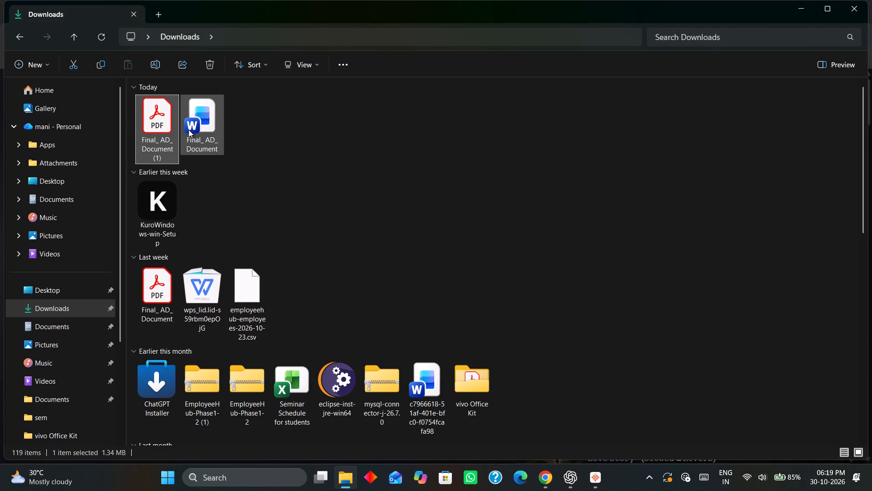
triple_click(212, 124)
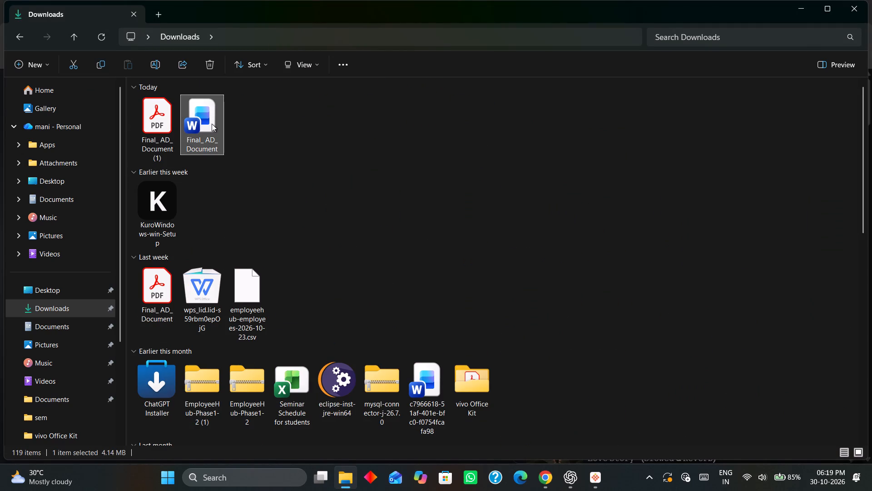
Open today's Final_ AD_ Document Word file from Downloads, maximize its window and dismiss the Protected View notice.
triple_click(212, 124)
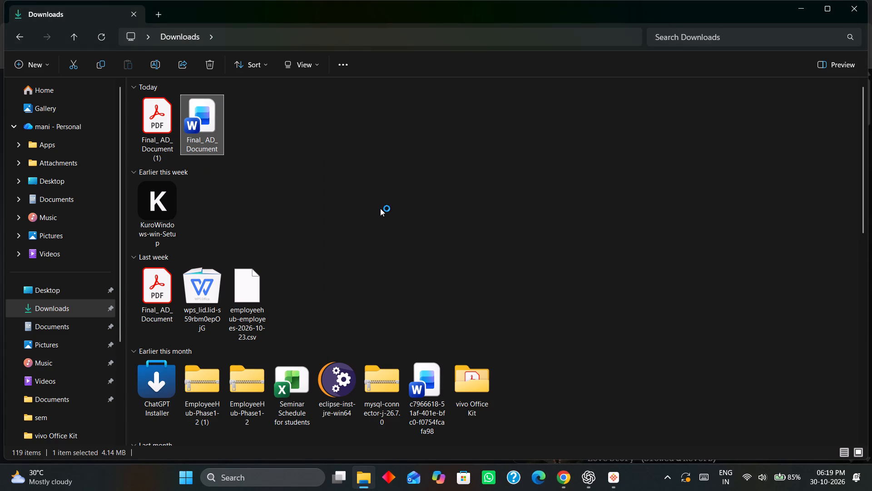
left_click(351, 25)
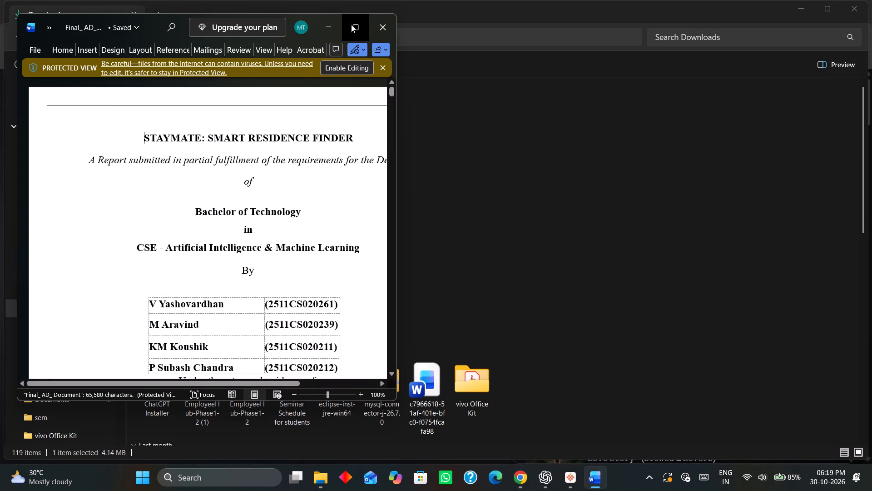
left_click(862, 51)
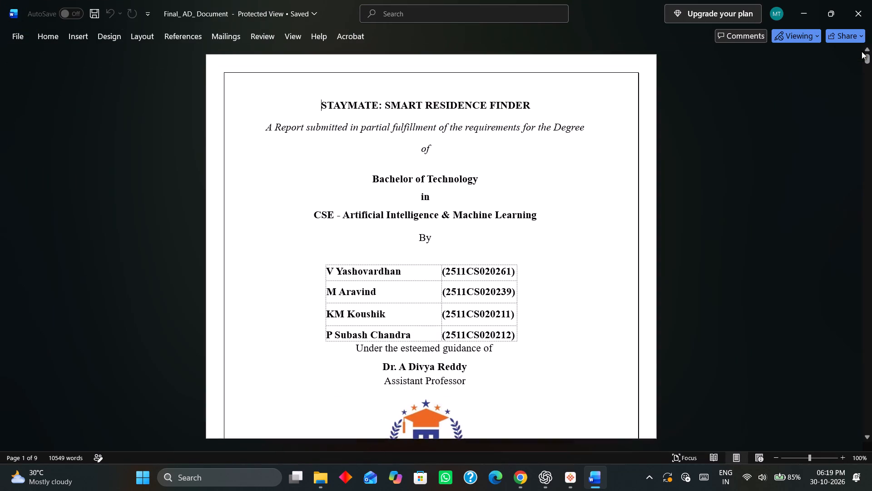
Look through the report's front pages, from the title page through the certificate, declaration and abstract to the Contents table.
scroll(562, 272, "down", 12)
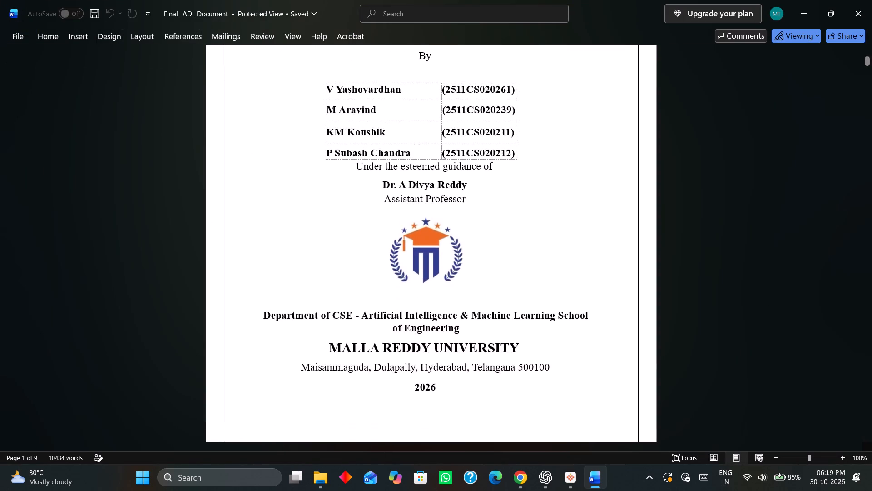
scroll(539, 249, "down", 13)
scroll(536, 251, "up", 3)
scroll(536, 251, "down", 4)
scroll(536, 251, "up", 4)
scroll(536, 251, "down", 3)
scroll(536, 251, "up", 4)
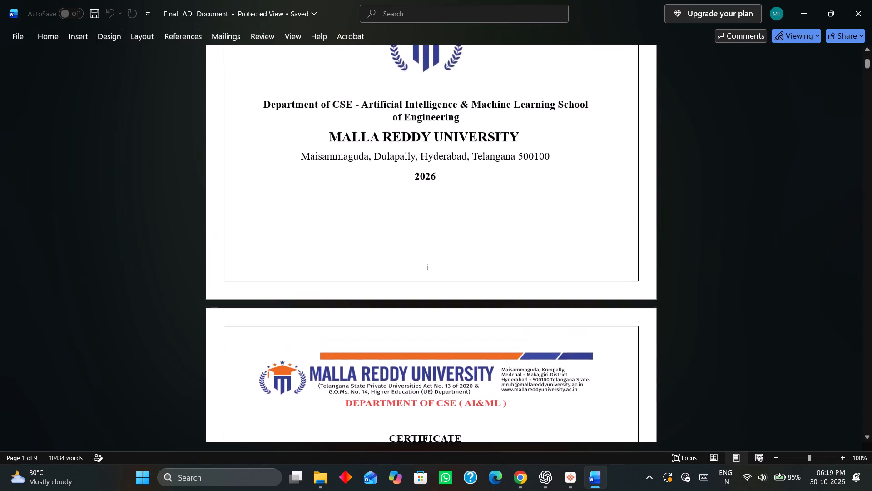
scroll(536, 251, "down", 20)
scroll(536, 251, "down", 20)
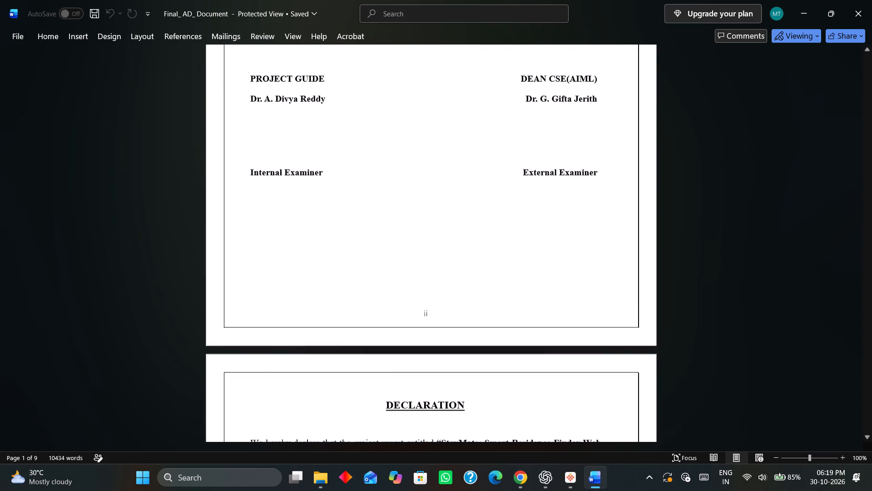
scroll(536, 251, "down", 20)
scroll(536, 251, "down", 16)
left_click(529, 313)
scroll(529, 313, "down", 20)
scroll(529, 313, "down", 6)
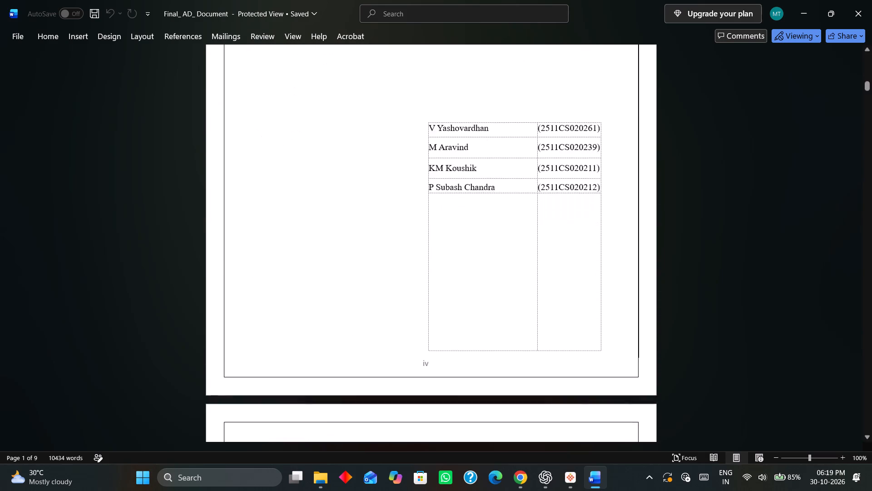
scroll(529, 313, "down", 13)
left_click(529, 313)
left_click_drag(529, 313, 529, 336)
scroll(529, 336, "down", 10)
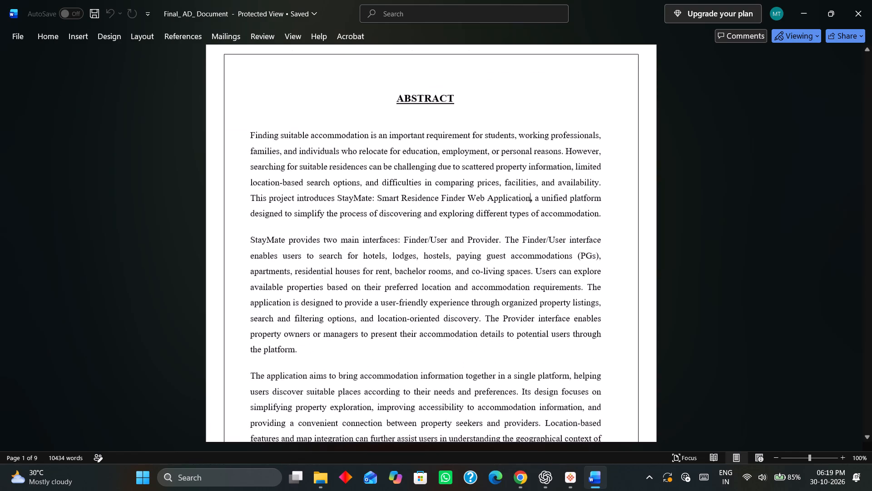
scroll(529, 337, "down", 14)
scroll(529, 338, "down", 7)
scroll(529, 338, "up", 3)
scroll(529, 338, "down", 4)
scroll(529, 338, "up", 2)
scroll(529, 338, "down", 6)
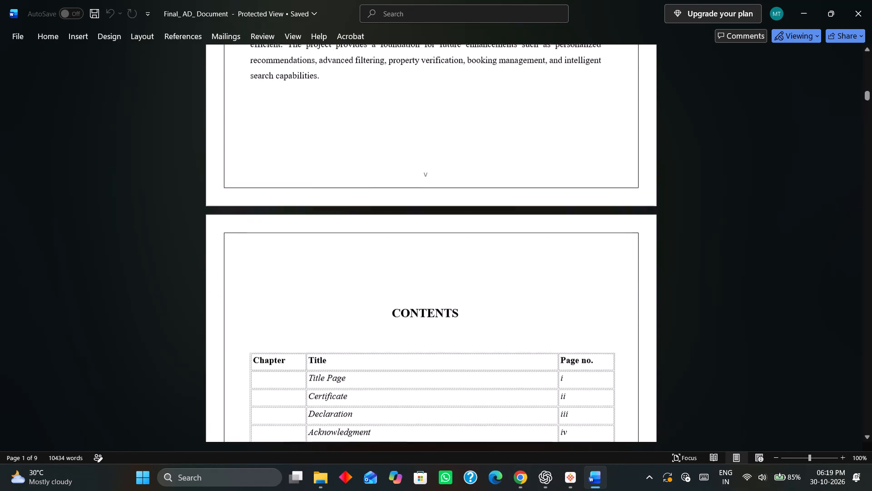
scroll(529, 338, "down", 2)
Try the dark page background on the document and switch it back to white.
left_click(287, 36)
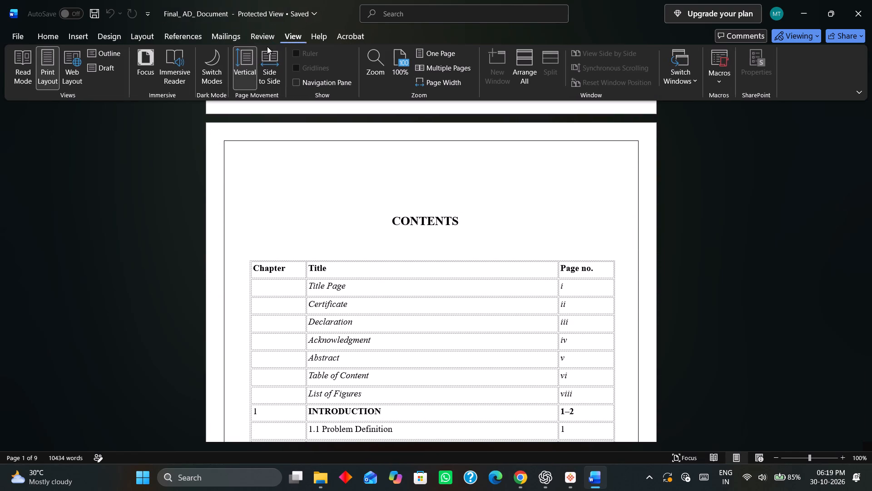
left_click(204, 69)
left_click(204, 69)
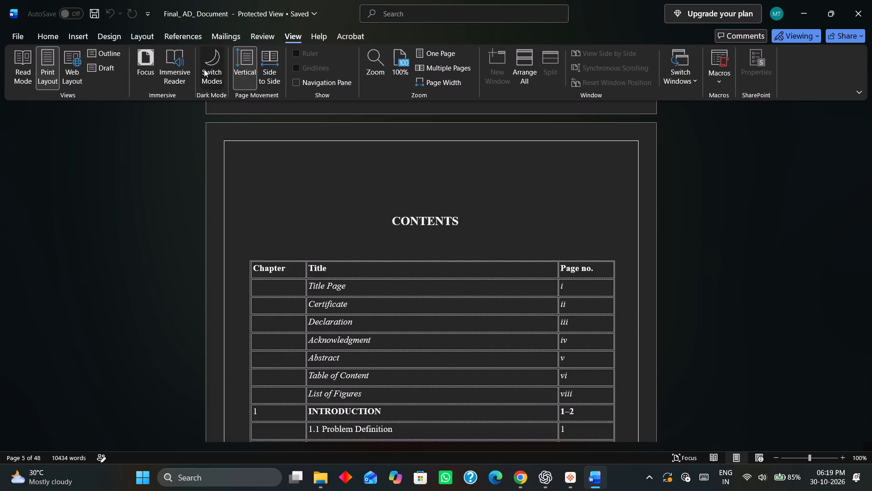
Review the chapter list in the Contents table through to the references, and close the document.
scroll(230, 294, "down", 14)
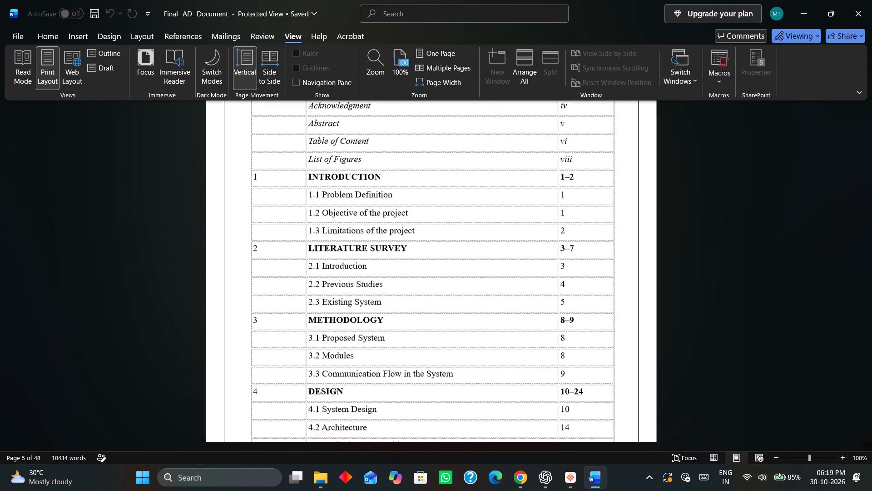
scroll(239, 312, "down", 20)
scroll(239, 312, "down", 20)
scroll(239, 312, "down", 7)
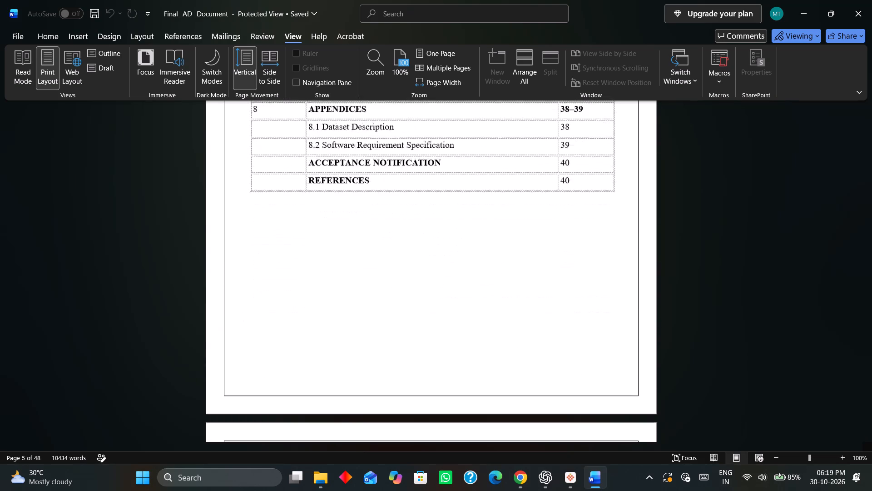
scroll(239, 313, "down", 9)
left_click(850, 0)
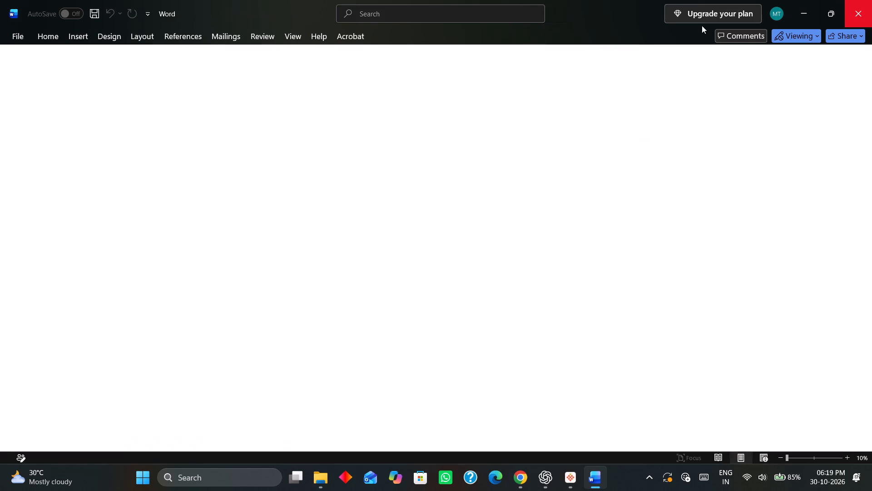
Copy the Final_ AD_ Document (1) PDF from today's files in the Downloads folder.
right_click(165, 97)
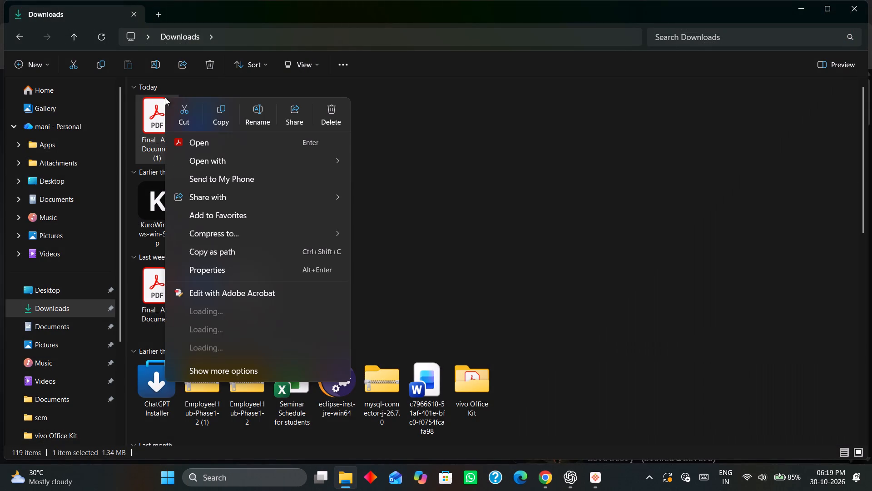
left_click(222, 101)
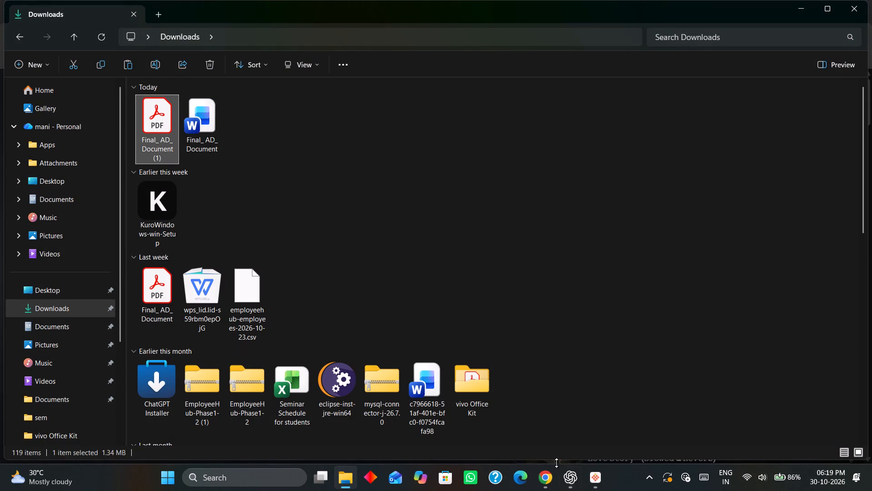
Switch to Chrome and browse the comments and suggested videos on the Gigi Perez - Sailor Song (Lyrics) page.
left_click(543, 481)
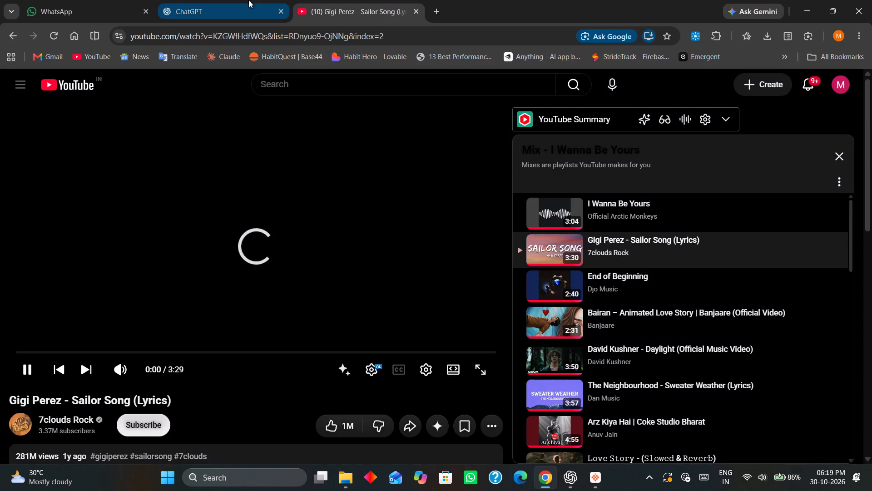
scroll(389, 373, "down", 1)
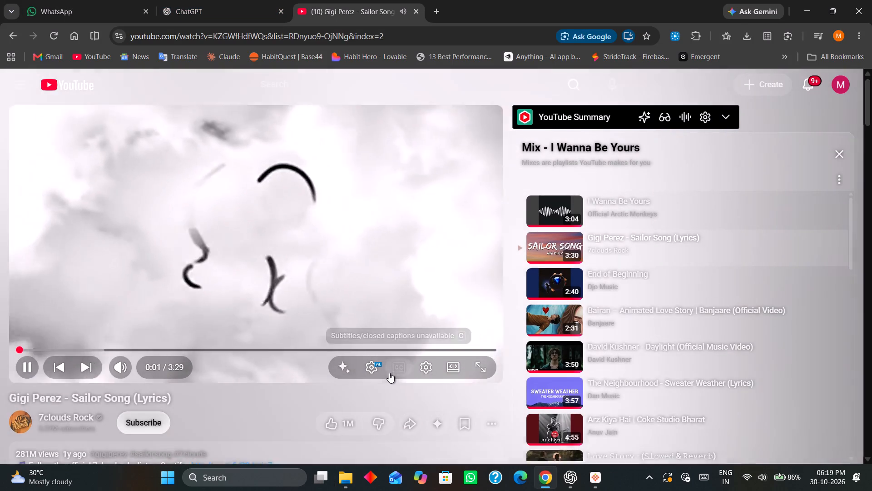
scroll(389, 373, "down", 11)
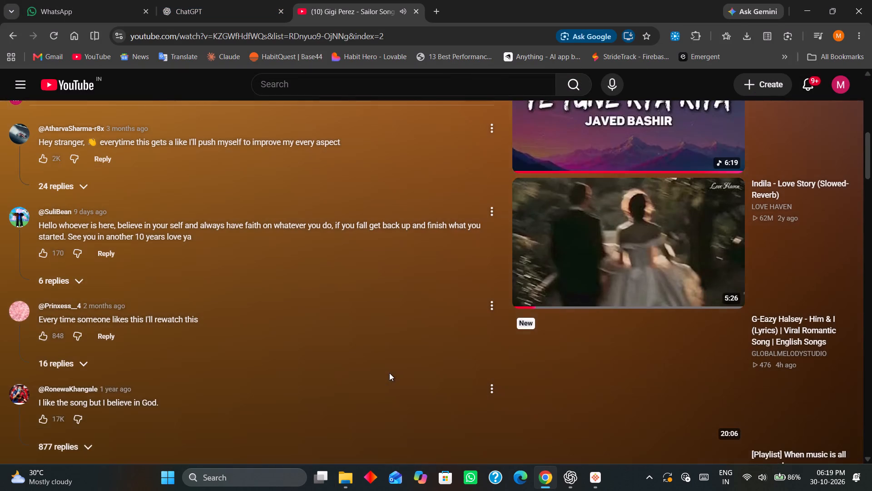
scroll(389, 373, "up", 11)
scroll(391, 371, "down", 18)
scroll(394, 367, "up", 4)
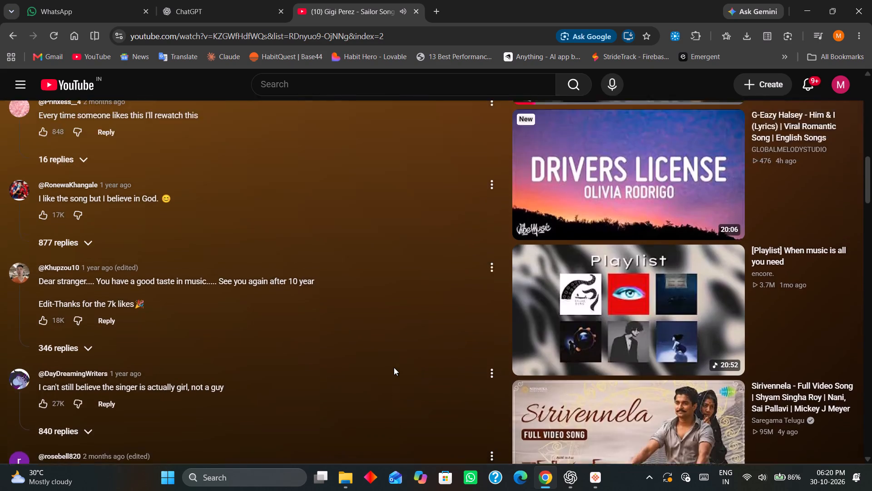
scroll(394, 367, "down", 4)
scroll(394, 367, "up", 18)
scroll(394, 367, "up", 3)
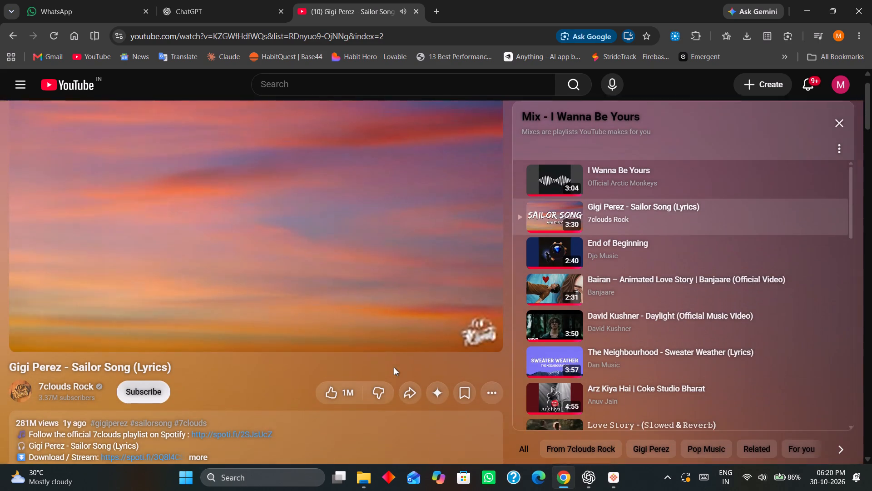
scroll(394, 367, "up", 1)
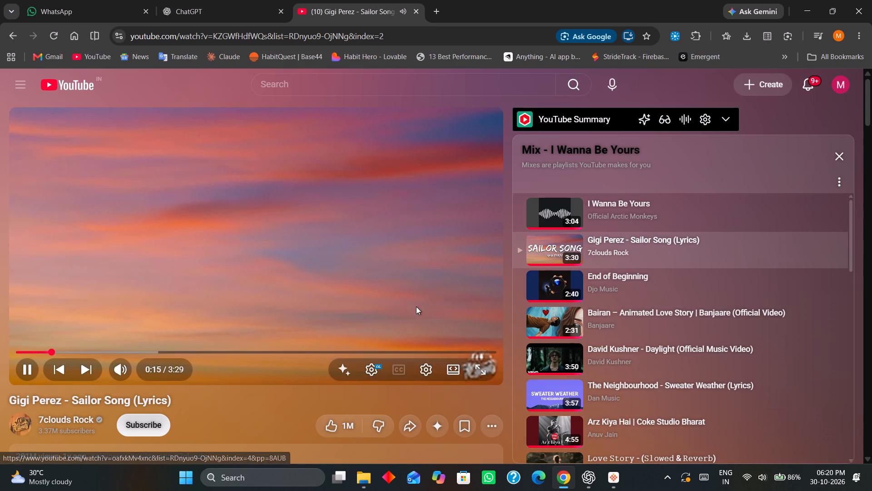
Look down the Mix - I Wanna Be Yours playlist and collapse it.
scroll(540, 300, "down", 11)
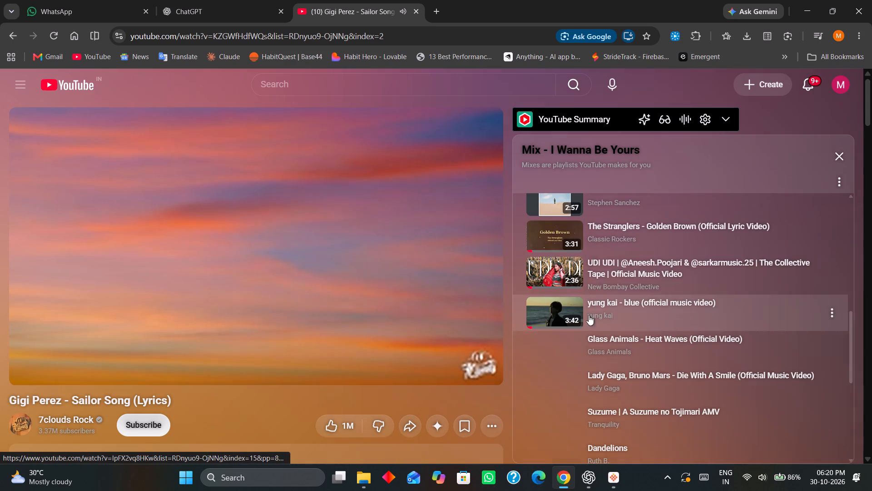
left_click(846, 152)
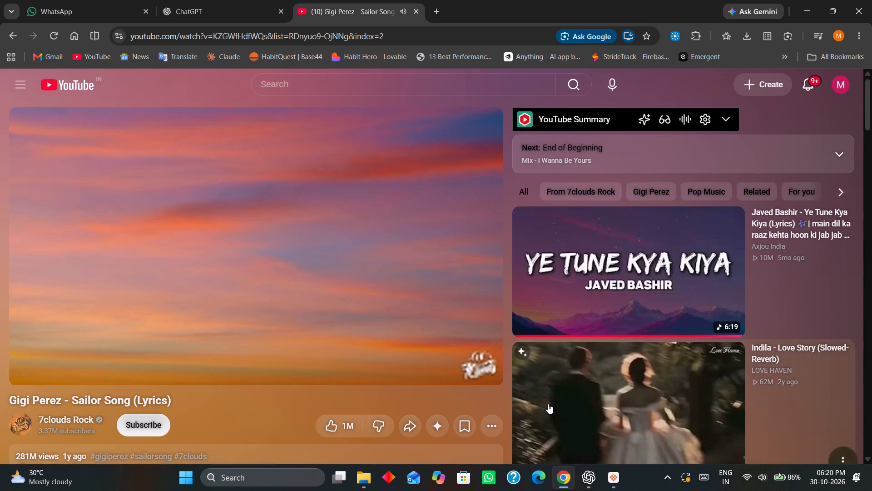
Look over the recommended videos and comments below the Sailor Song video.
scroll(502, 390, "down", 19)
scroll(494, 385, "down", 6)
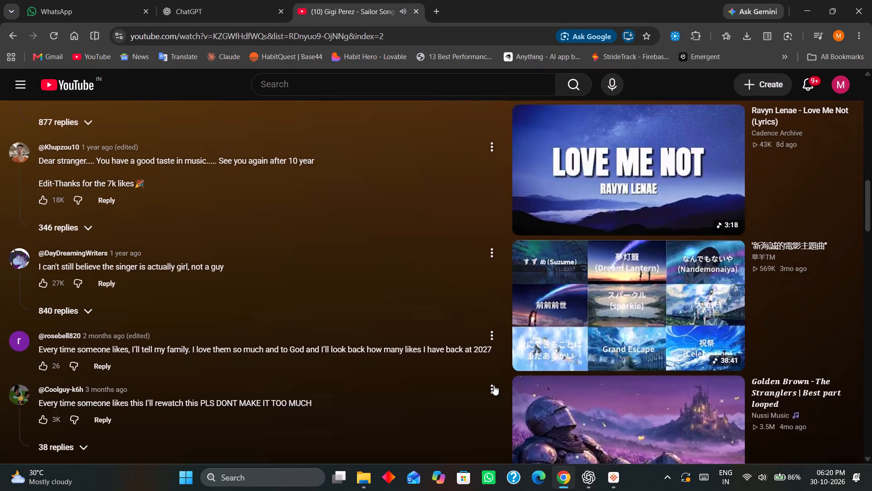
scroll(494, 385, "down", 6)
scroll(494, 385, "up", 20)
scroll(494, 385, "up", 4)
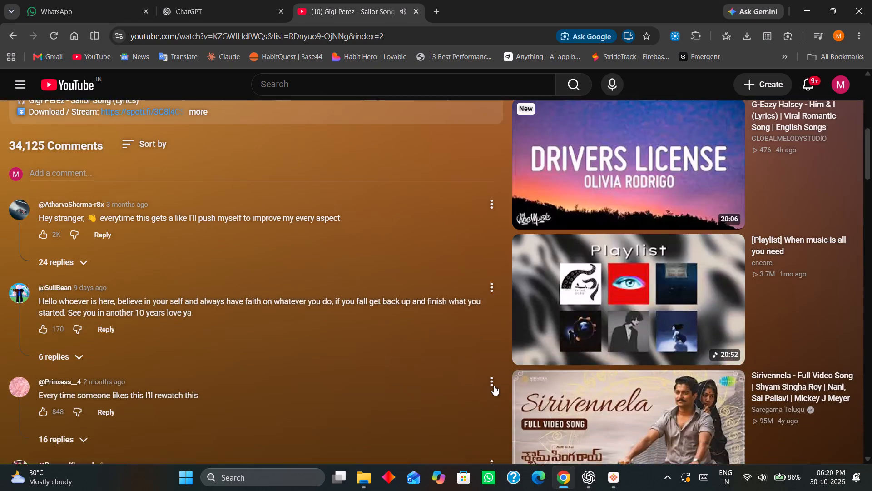
scroll(494, 386, "up", 15)
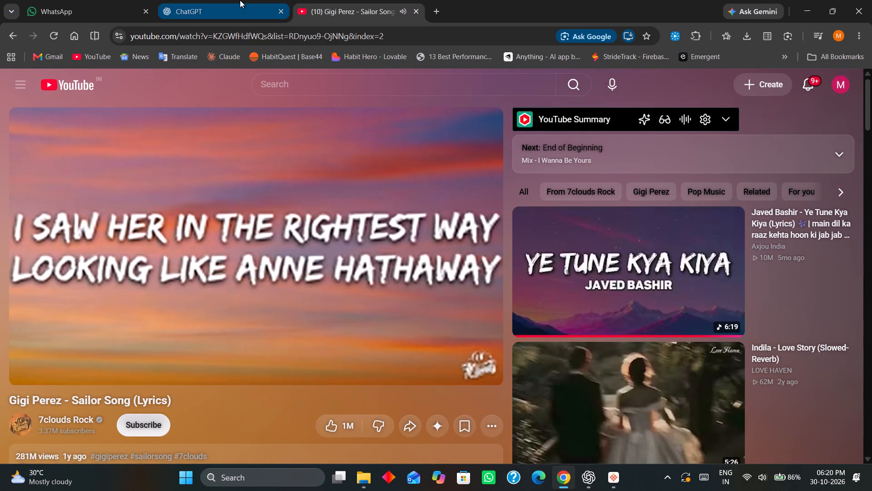
Open a new browser tab and run a Google search for ".".
left_click(435, 1)
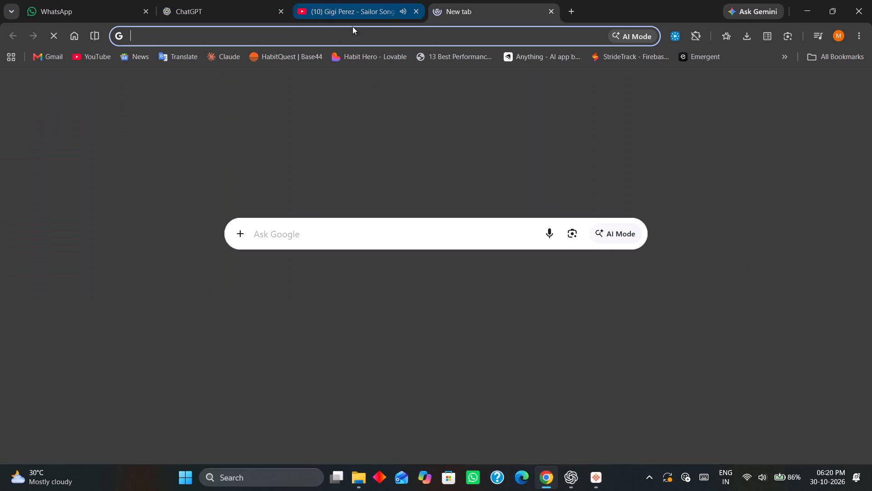
left_click(347, 28)
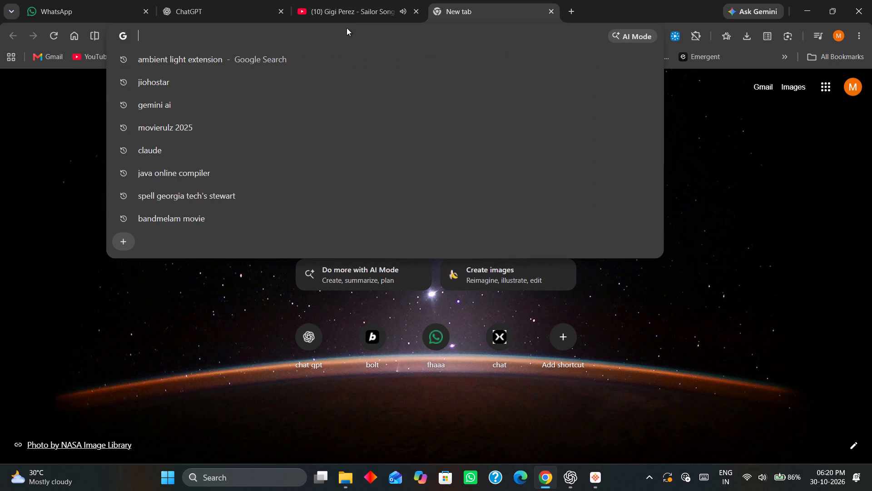
key("period")
key("Return")
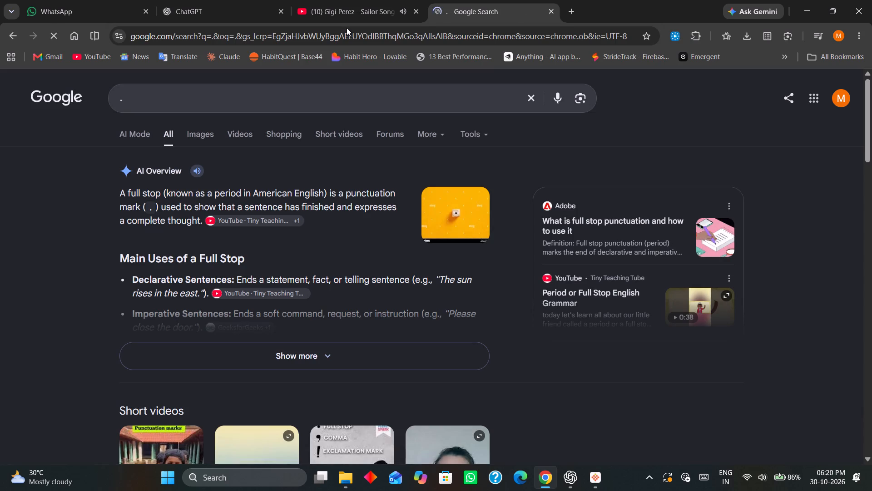
Replace the Google query and search for "pdf to the word document".
left_click(211, 93)
key("equal")
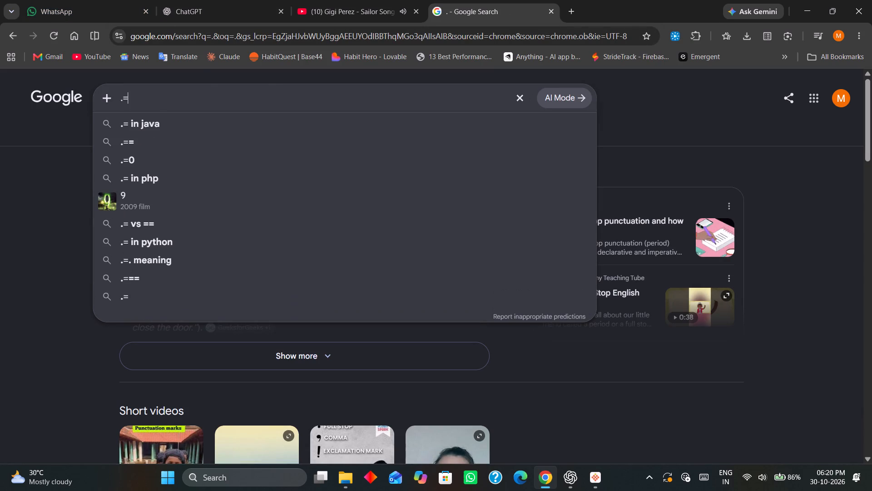
key("BackSpace")
key("BackSpace")
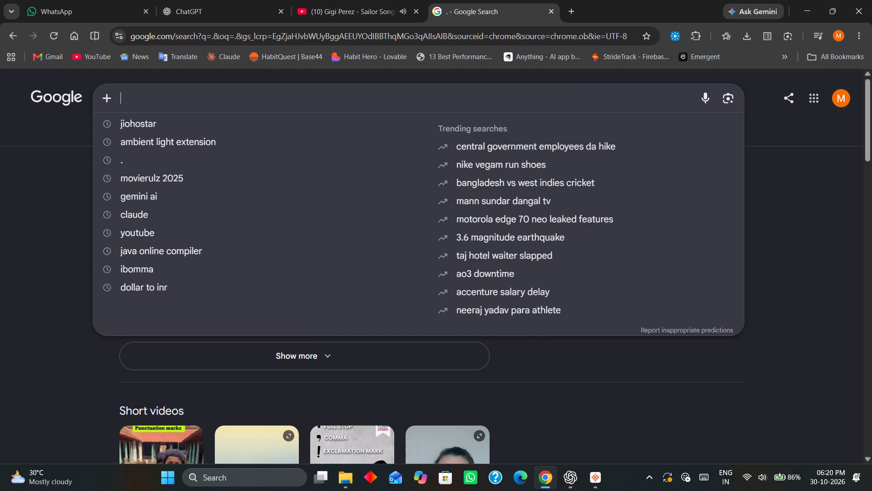
type("pdf to the")
key("space")
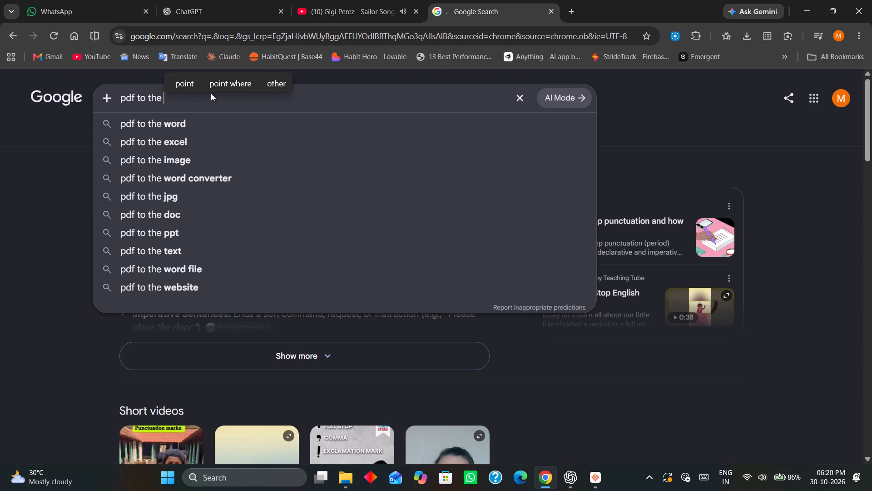
type("word")
key("space")
type("document")
key("space")
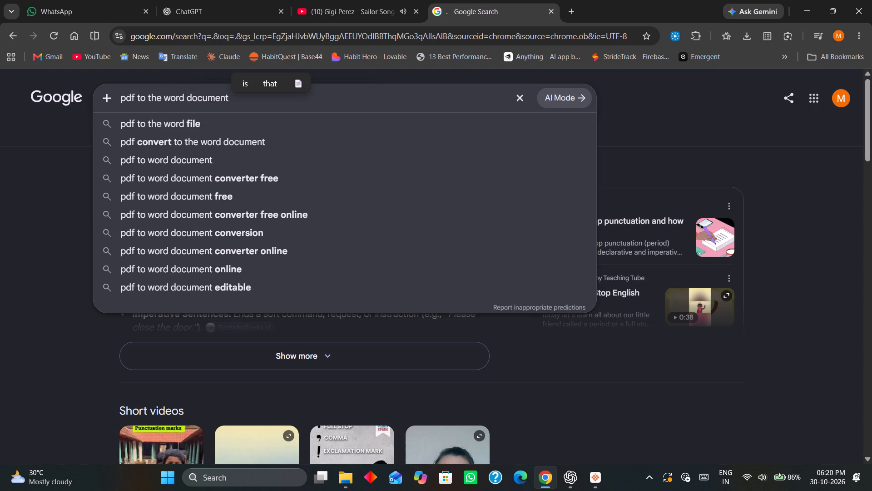
key("Return")
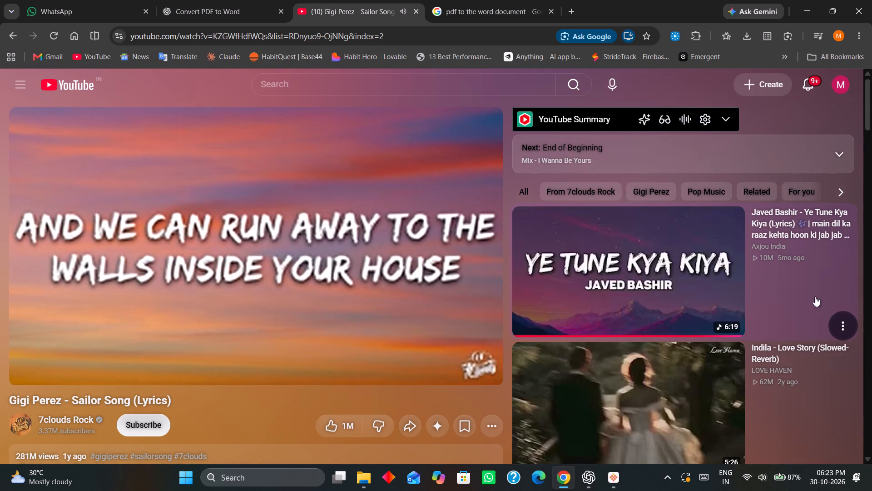
scroll(621, 271, "down", 10)
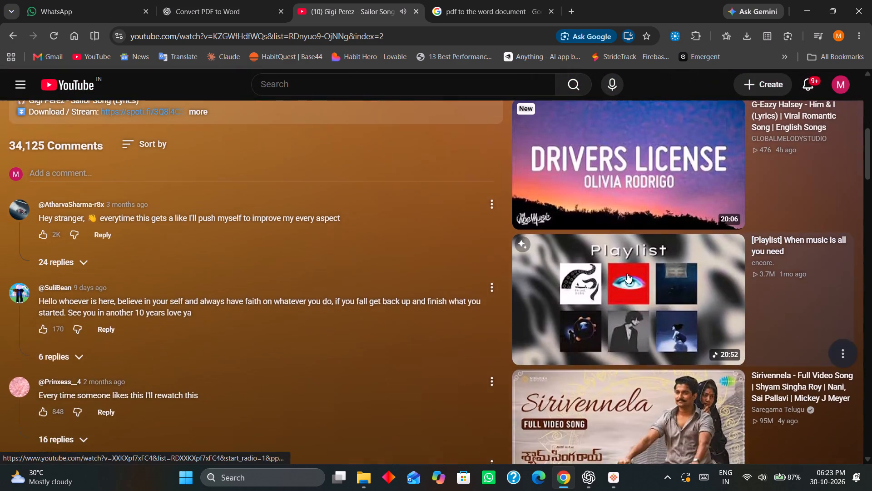
scroll(627, 273, "up", 13)
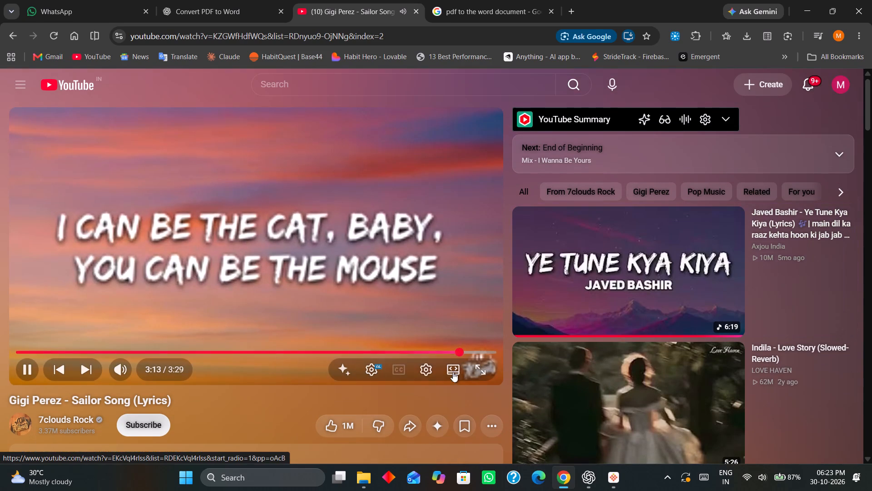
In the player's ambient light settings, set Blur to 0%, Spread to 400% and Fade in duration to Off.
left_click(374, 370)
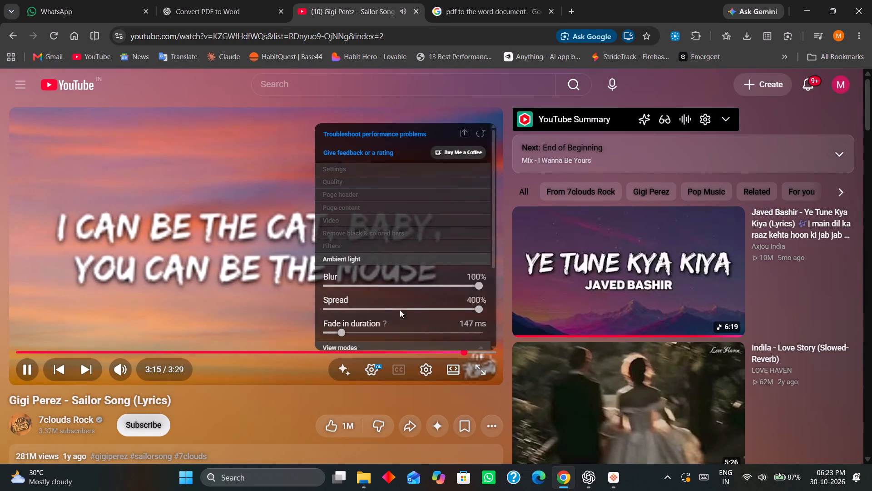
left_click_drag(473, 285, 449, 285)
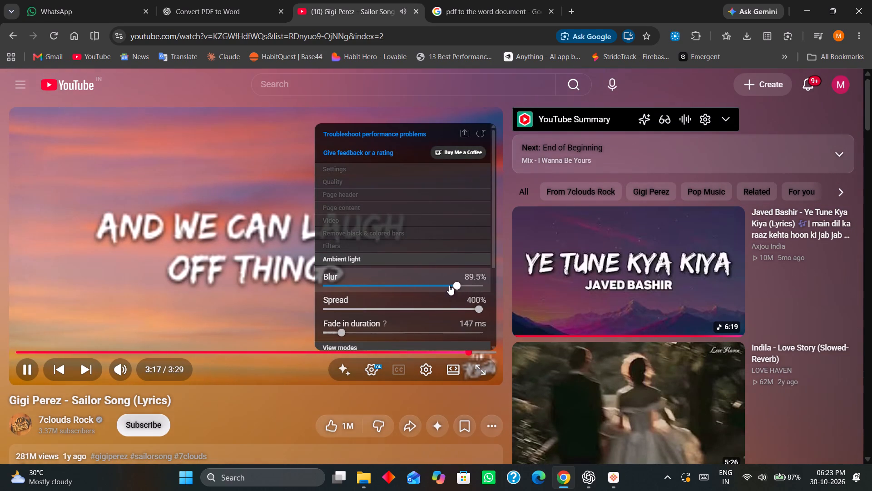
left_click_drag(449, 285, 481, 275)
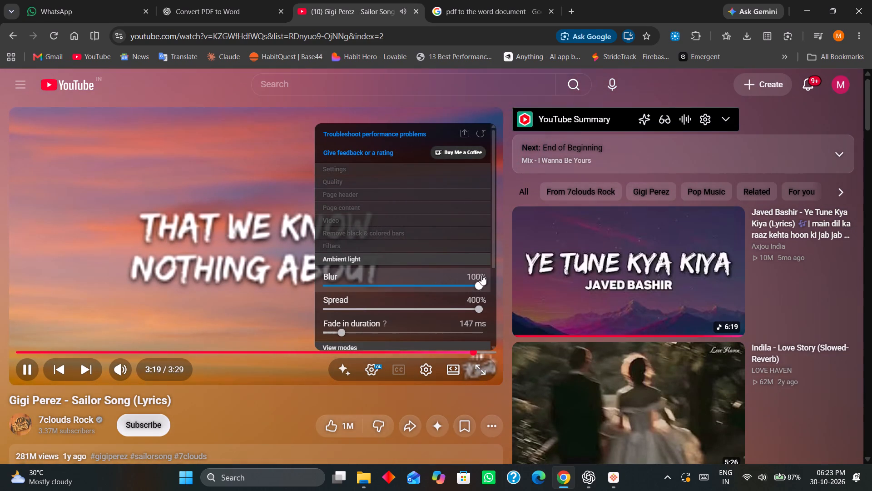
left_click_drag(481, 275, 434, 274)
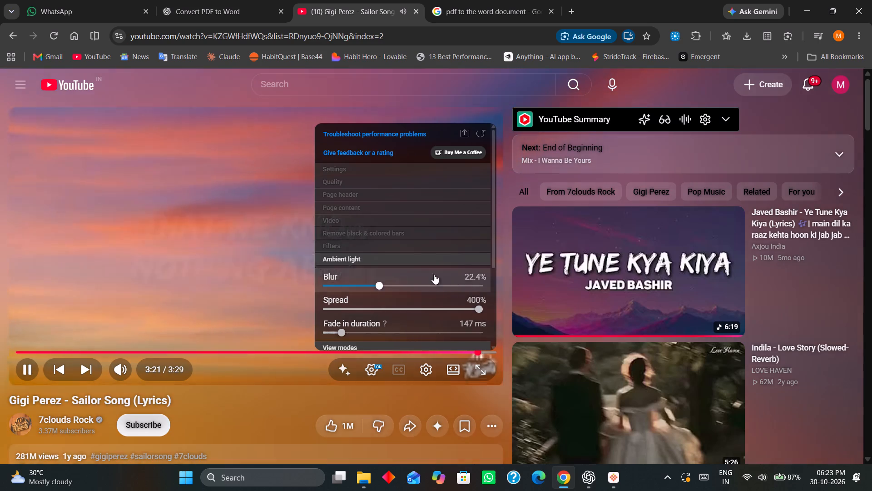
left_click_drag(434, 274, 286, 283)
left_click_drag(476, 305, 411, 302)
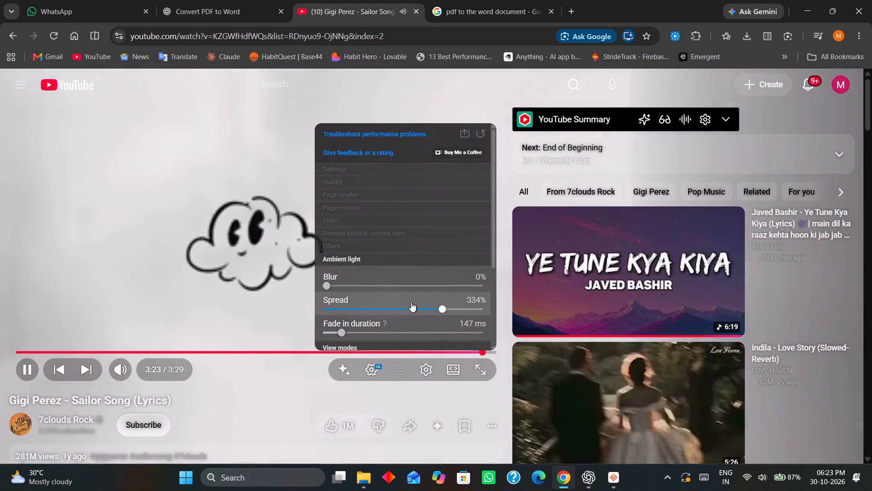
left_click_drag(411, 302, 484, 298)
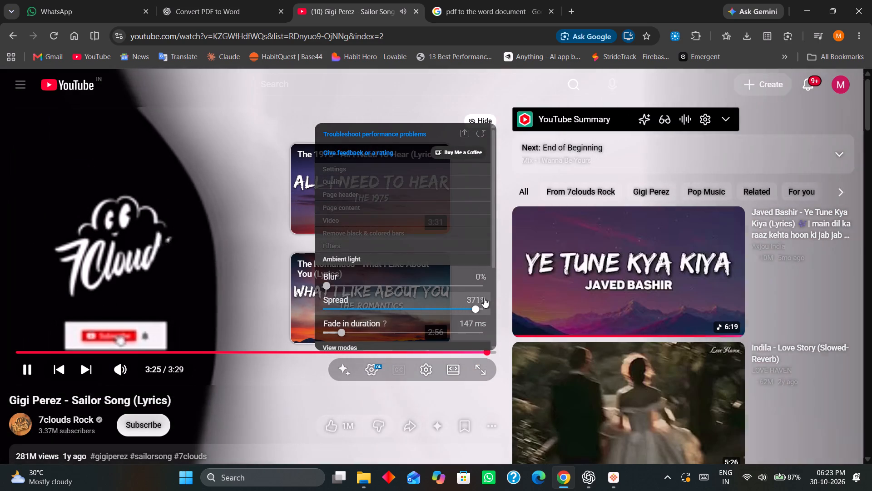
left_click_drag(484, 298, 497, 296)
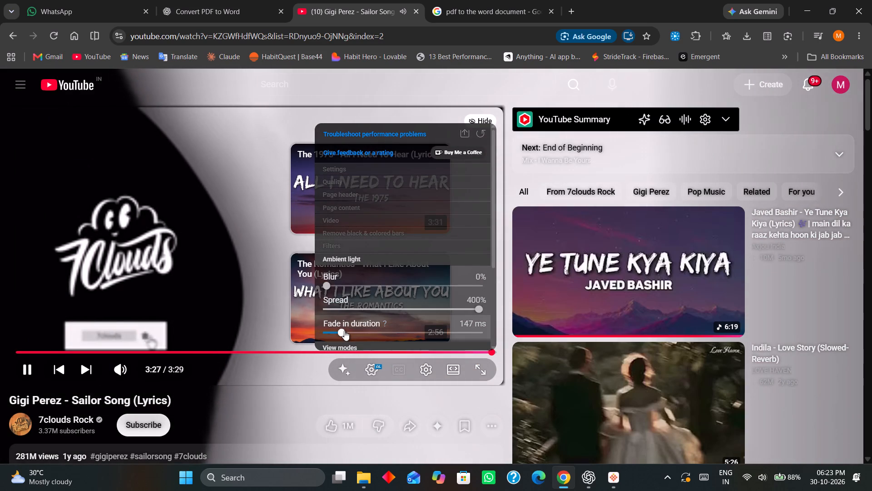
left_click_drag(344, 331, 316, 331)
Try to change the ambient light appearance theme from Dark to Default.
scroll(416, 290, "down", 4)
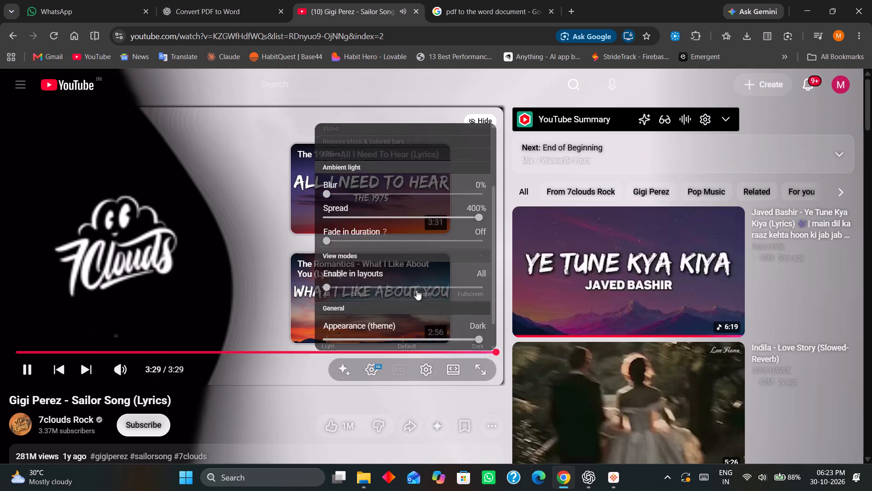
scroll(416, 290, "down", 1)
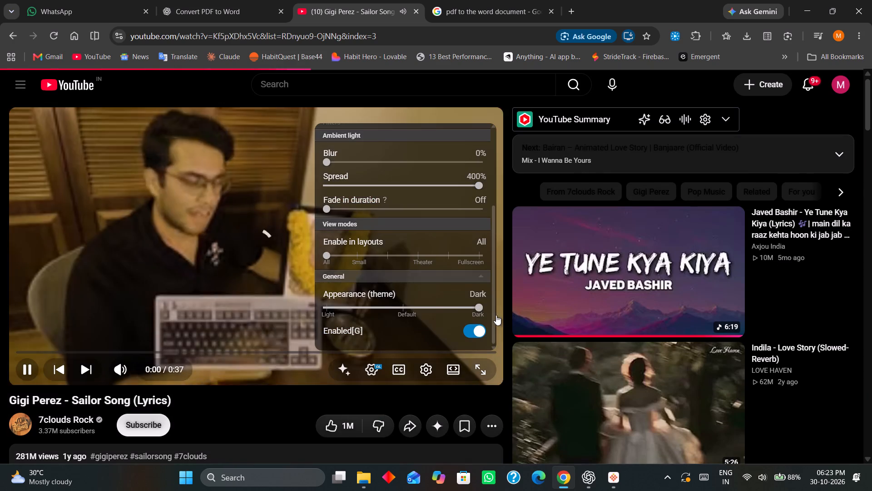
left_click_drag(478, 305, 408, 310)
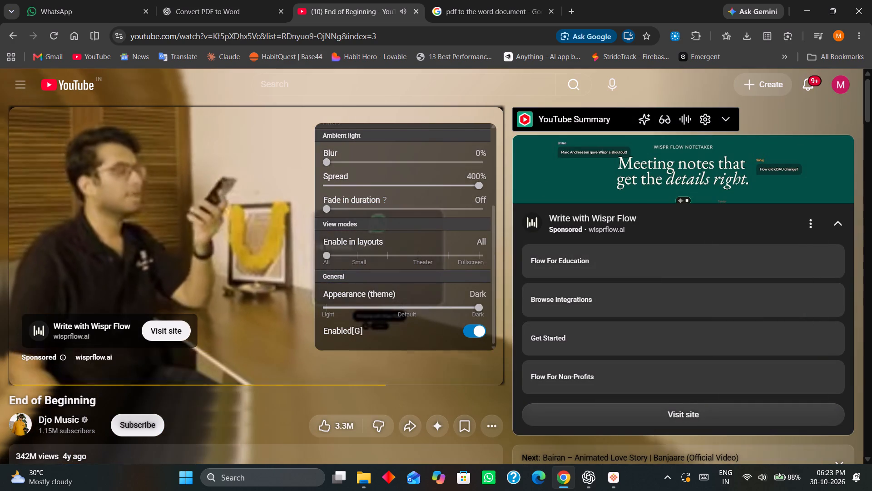
Reset all the ambient light settings to their defaults and let the End of Beginning video page reload.
scroll(401, 244, "up", 5)
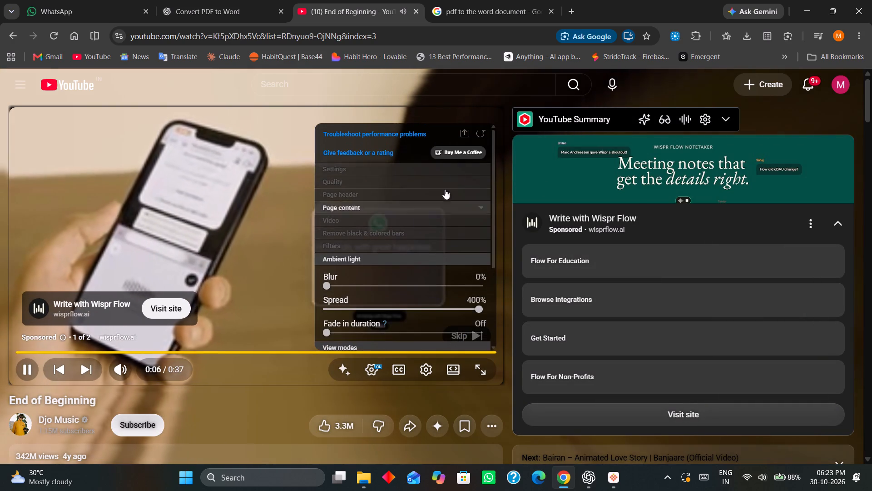
left_click(480, 130)
left_click(480, 125)
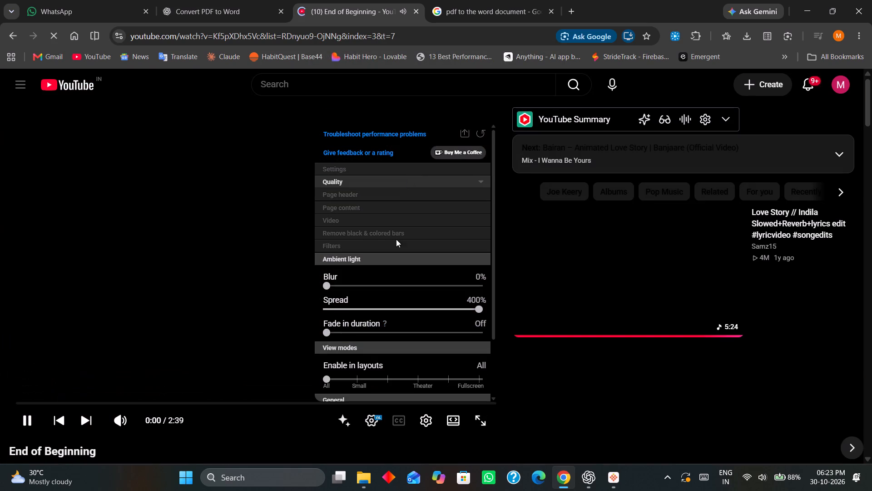
scroll(409, 263, "down", 4)
scroll(424, 309, "up", 2)
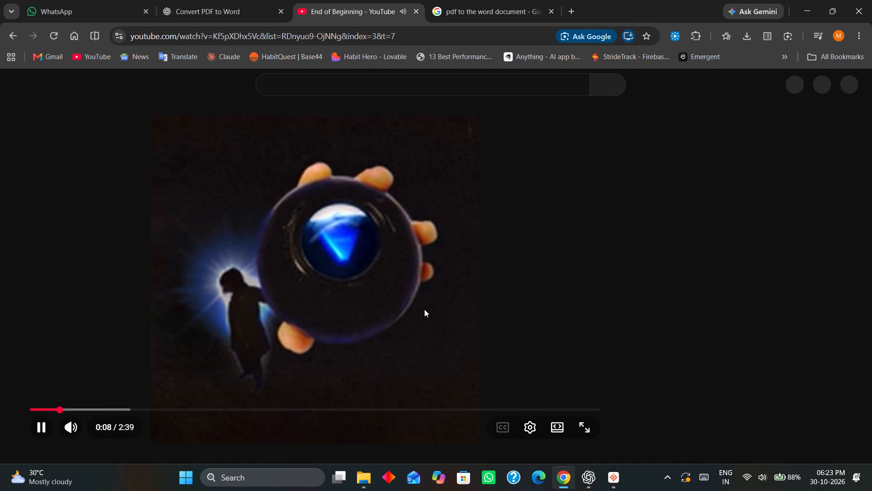
scroll(424, 309, "down", 3)
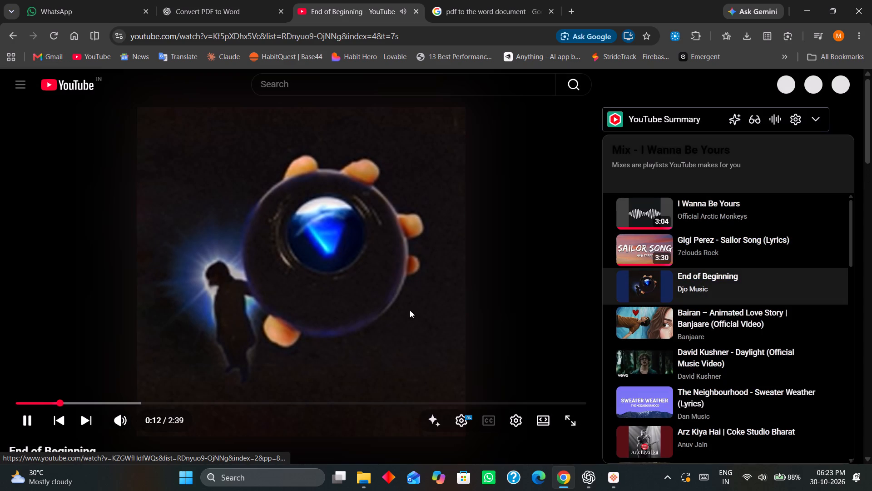
Reopen the ambient light settings on the End of Beginning video, set Blur to 100% and raise Spread to its maximum.
left_click(460, 415)
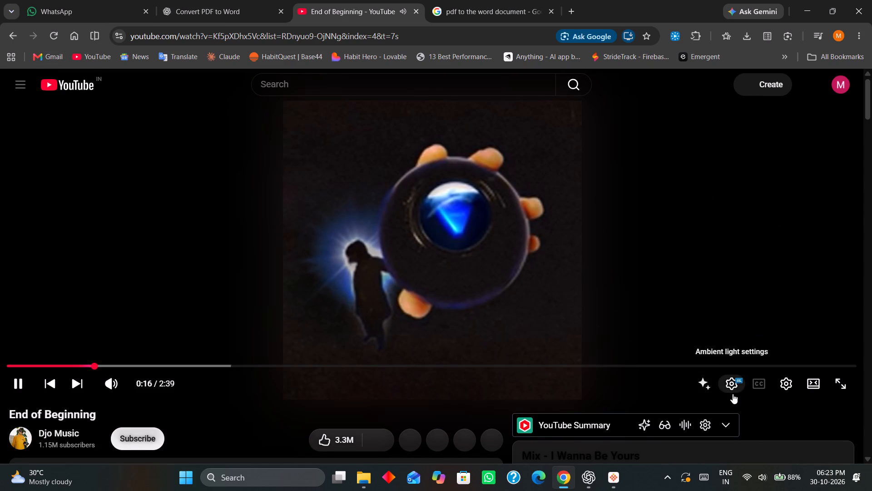
left_click(811, 386)
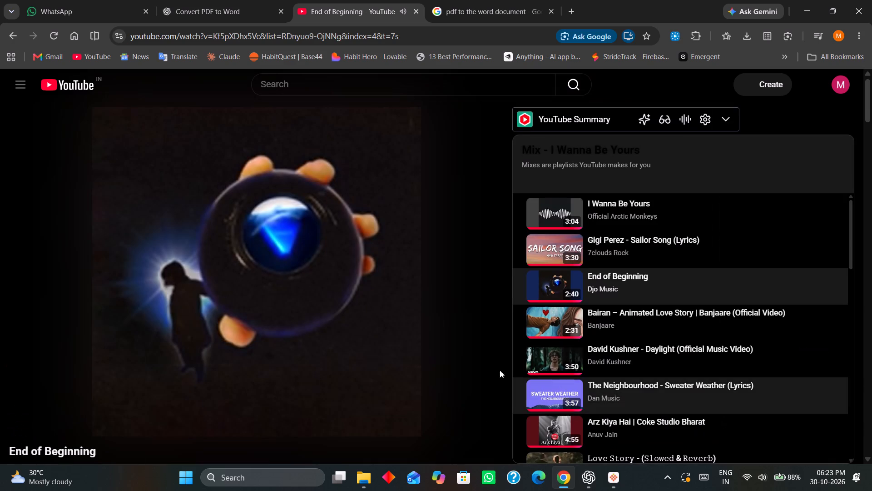
scroll(416, 339, "down", 1)
left_click(371, 383)
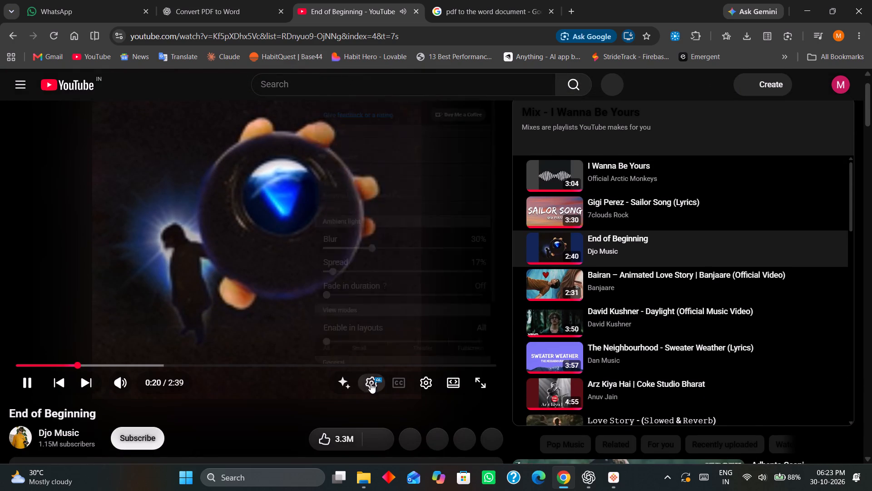
left_click_drag(371, 247, 479, 243)
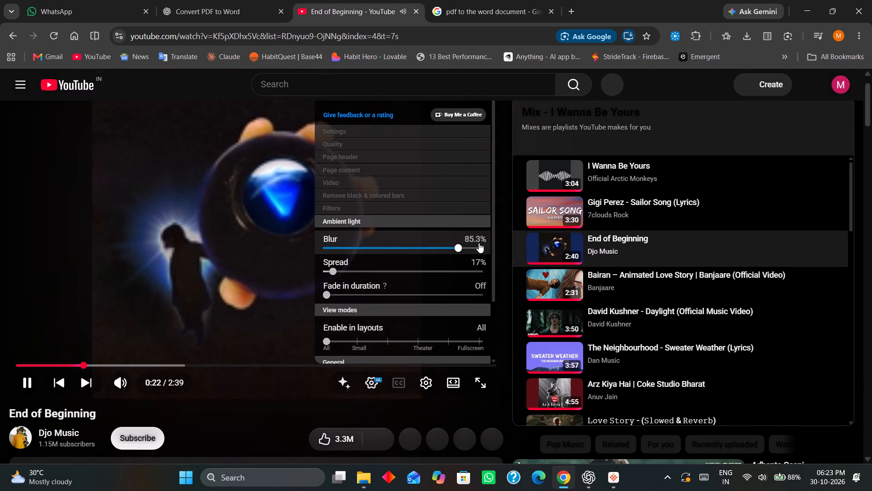
left_click_drag(479, 243, 500, 245)
left_click_drag(333, 268, 451, 270)
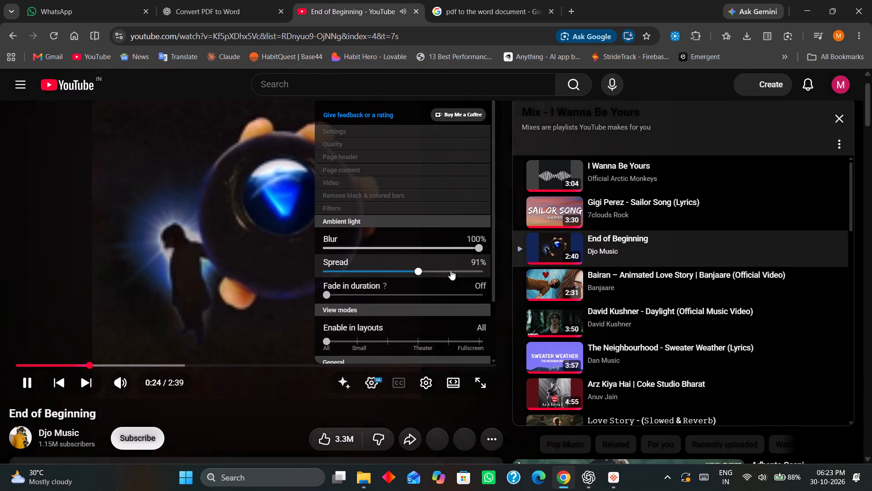
left_click_drag(451, 270, 497, 263)
Play Bairan – Animated Love Story by Banjaare from the Mix - I Wanna Be Yours playlist.
left_click(557, 285)
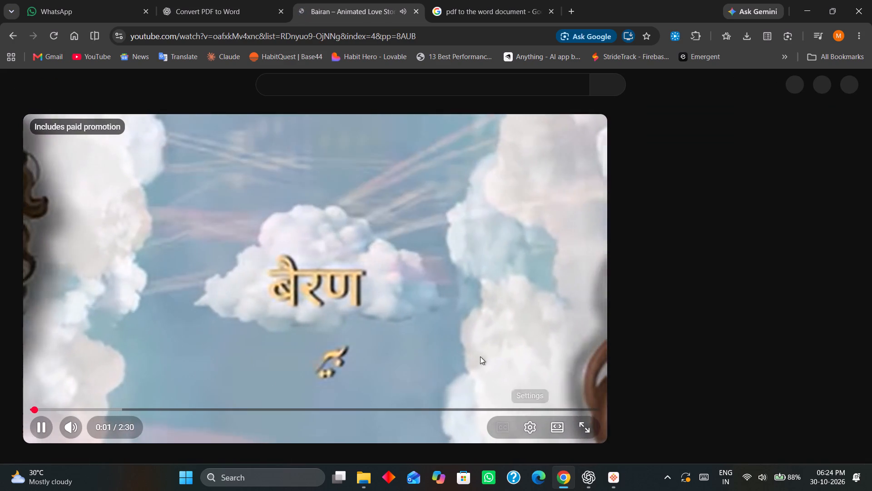
scroll(409, 262, "down", 3)
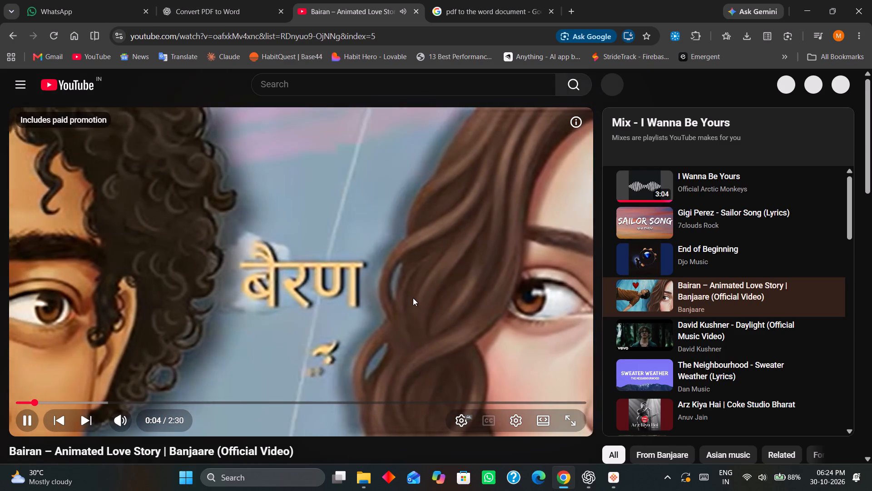
Open the ambient light settings on the Bairan video, try a lower Blur and return it to 100%.
left_click(461, 418)
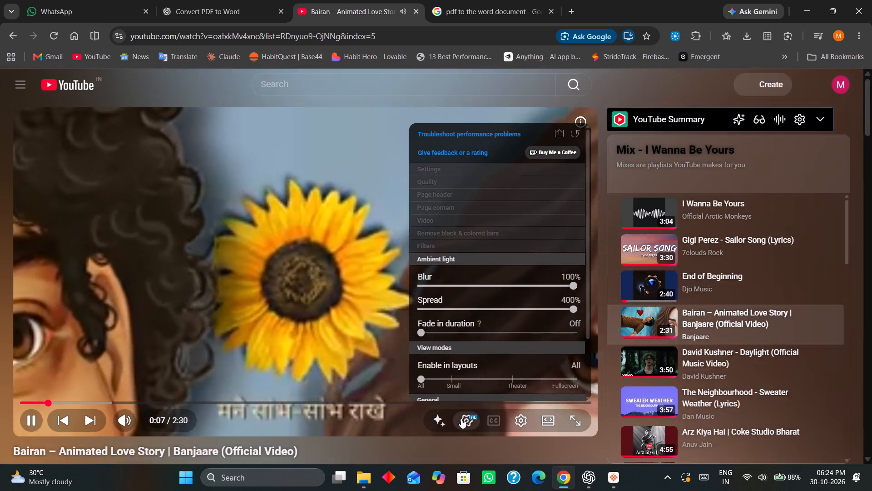
left_click_drag(572, 283, 432, 288)
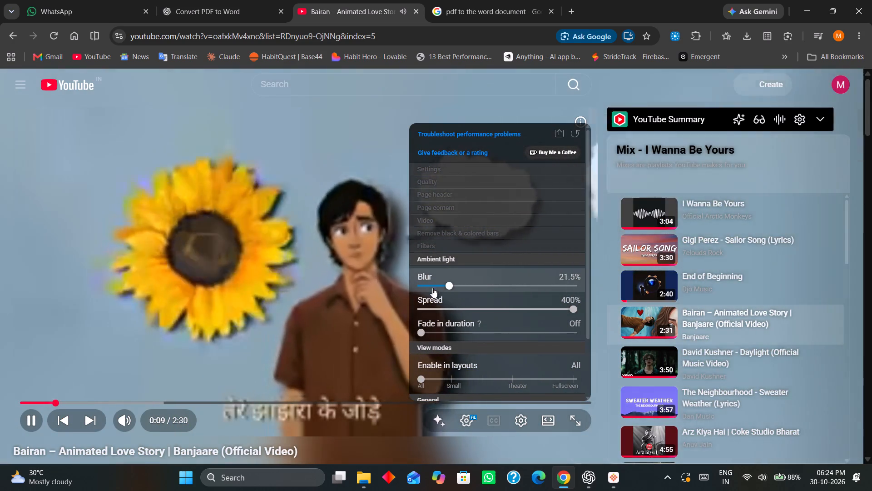
left_click_drag(432, 288, 605, 284)
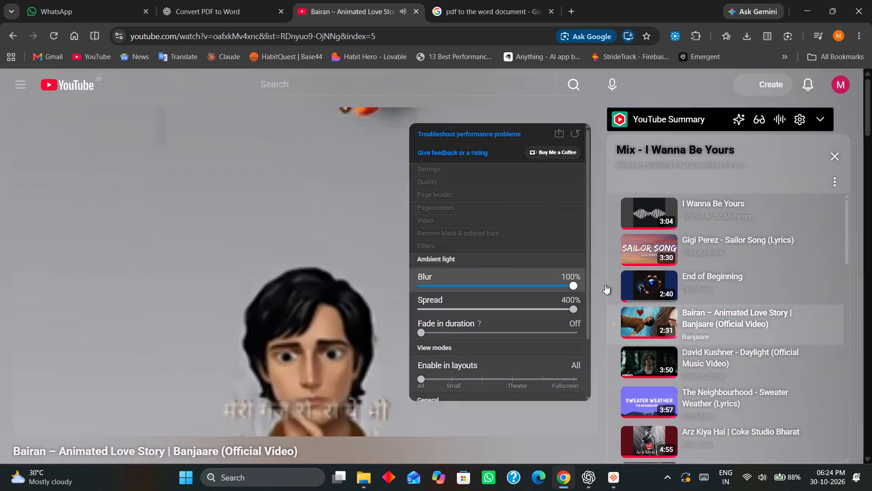
left_click_drag(605, 284, 606, 284)
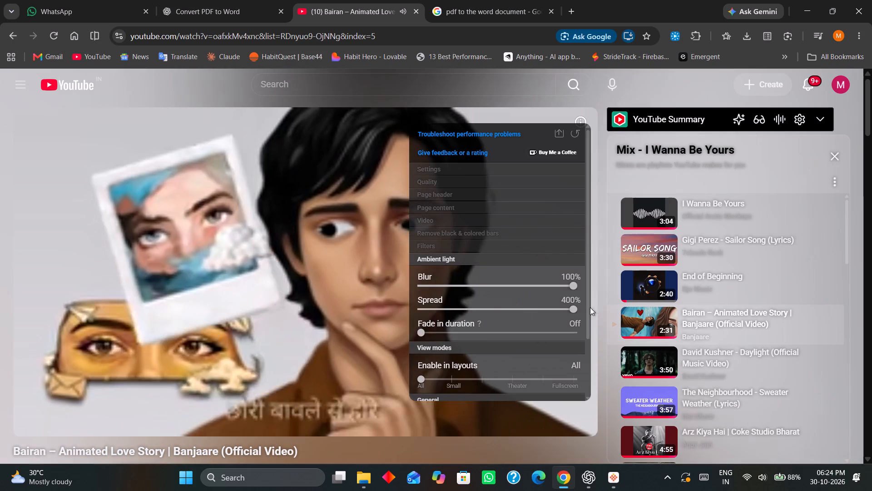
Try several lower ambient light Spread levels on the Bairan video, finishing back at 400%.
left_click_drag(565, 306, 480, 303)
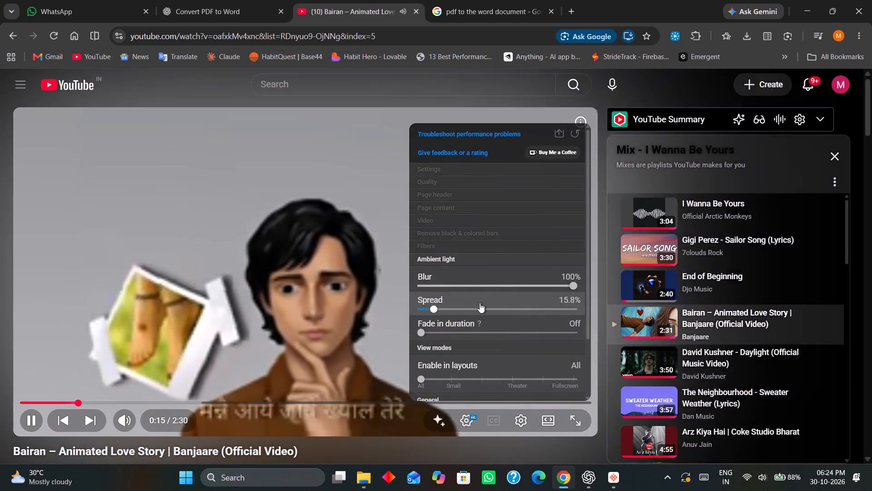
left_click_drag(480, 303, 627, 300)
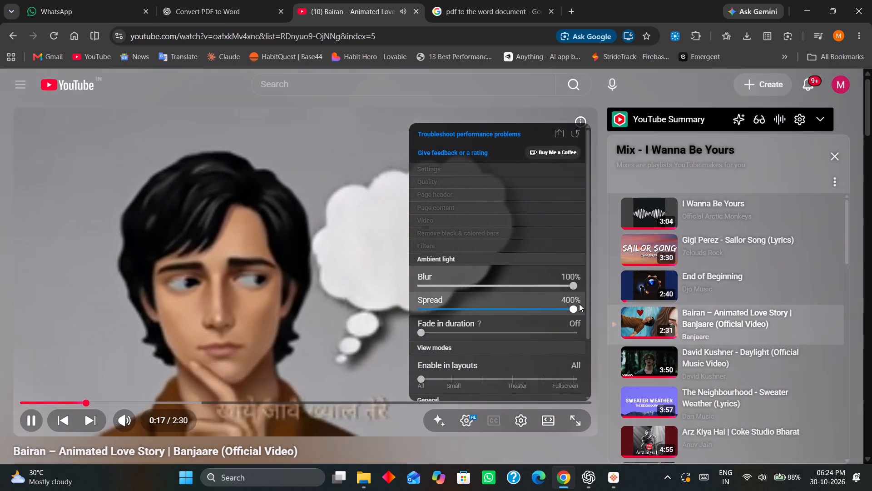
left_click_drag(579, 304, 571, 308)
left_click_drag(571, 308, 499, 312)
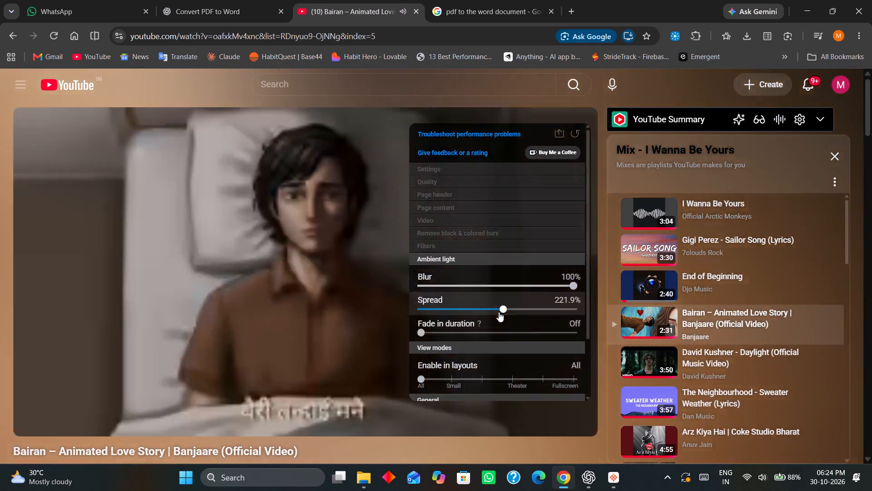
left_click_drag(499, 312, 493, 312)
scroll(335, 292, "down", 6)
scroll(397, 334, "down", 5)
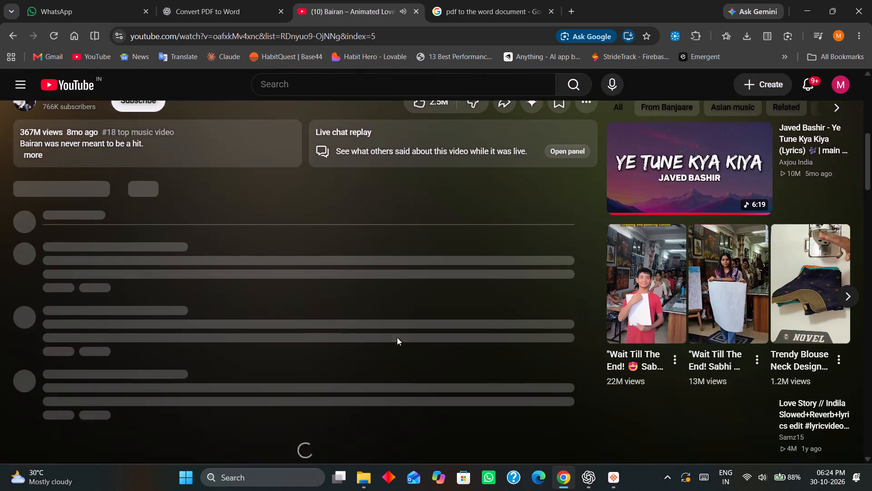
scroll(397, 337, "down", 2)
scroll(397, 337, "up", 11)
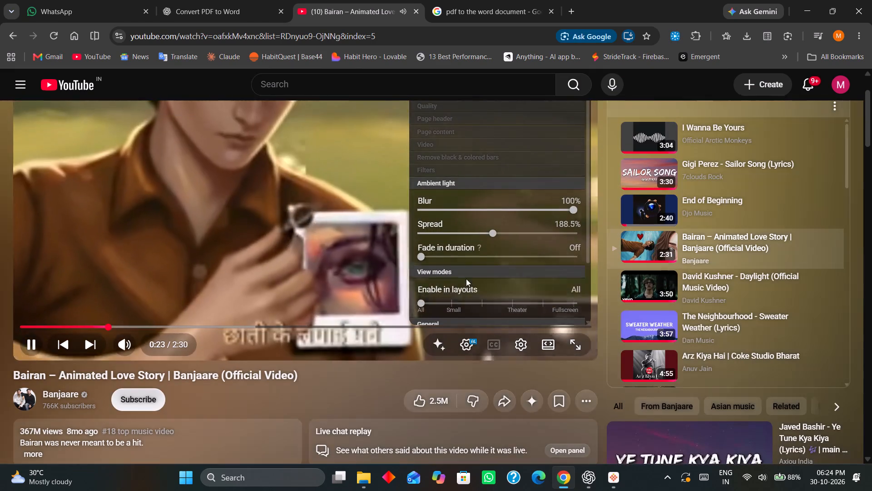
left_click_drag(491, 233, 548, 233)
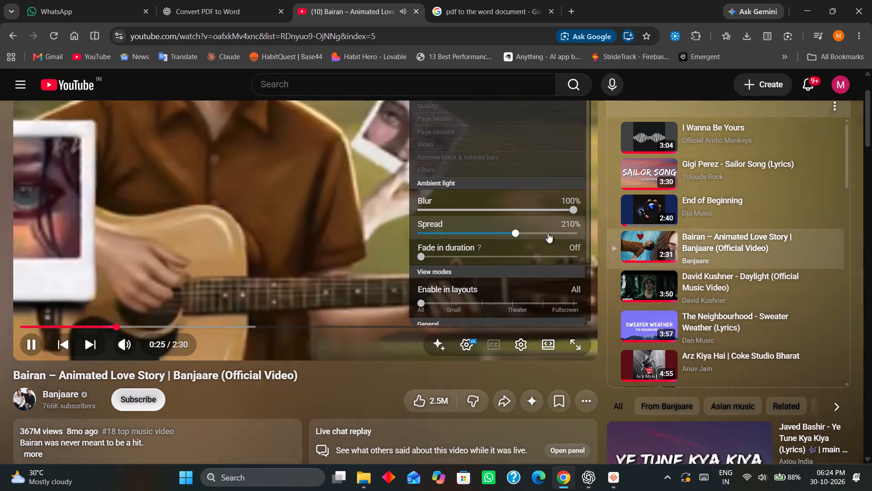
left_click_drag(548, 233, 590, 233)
Set the ambient light Fade in duration to 14 ms and look through the View modes and General settings.
left_click_drag(420, 255, 436, 253)
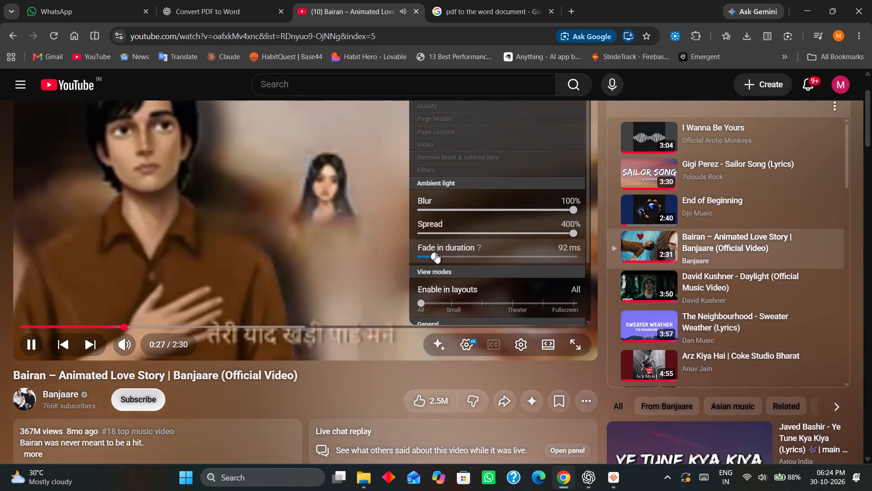
left_click_drag(436, 253, 412, 255)
scroll(477, 298, "down", 1)
scroll(477, 298, "up", 4)
scroll(435, 287, "down", 1)
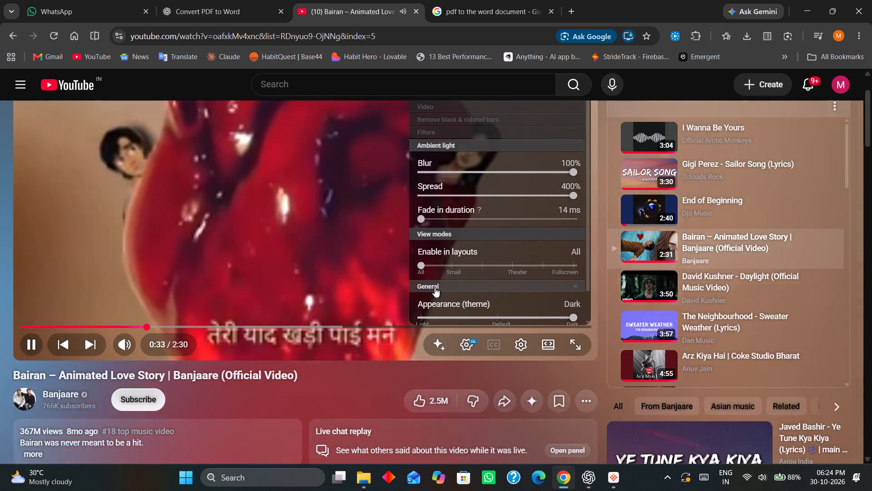
scroll(449, 254, "down", 1)
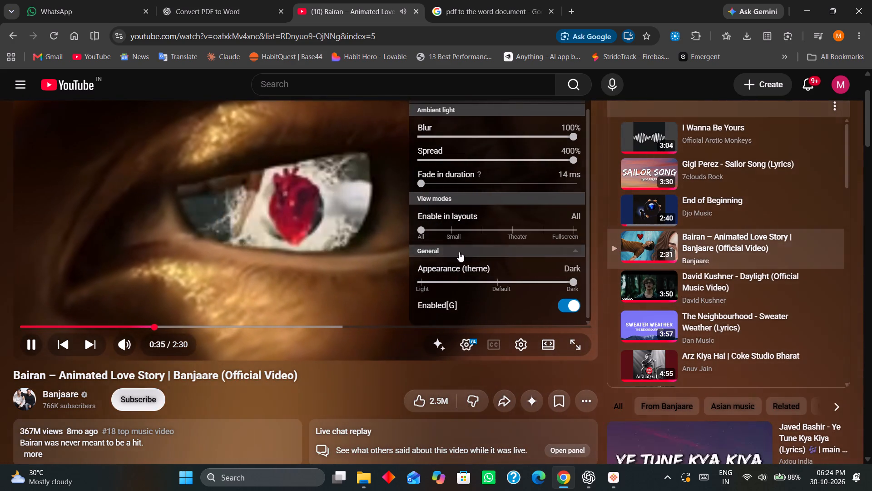
scroll(502, 260, "down", 2)
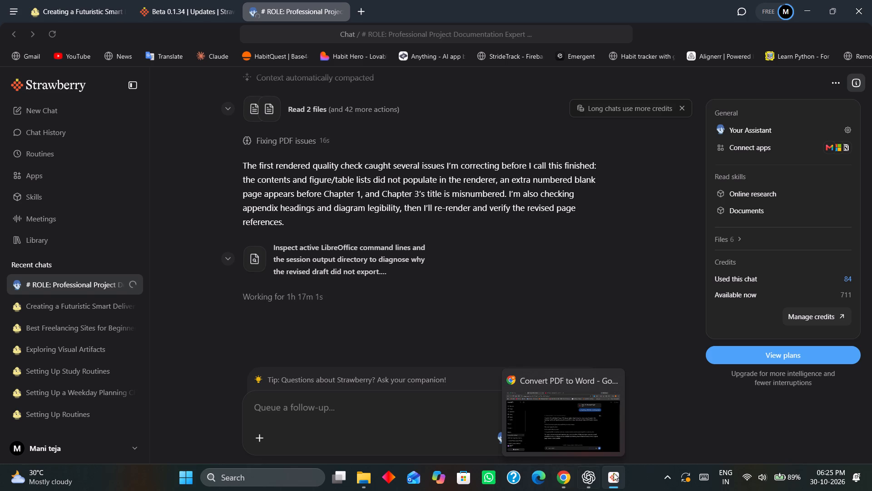
left_click(586, 486)
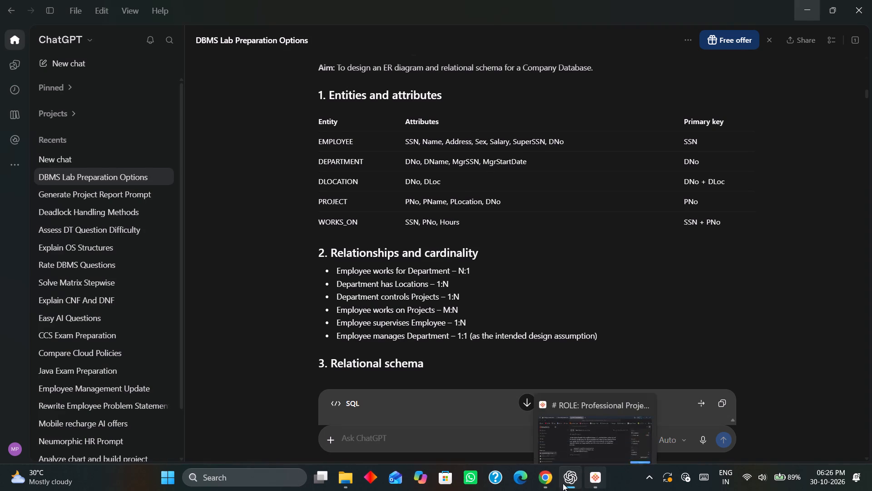
Return to the Bairan video in Chrome and close its ambient light settings.
left_click(553, 483)
left_click(301, 0)
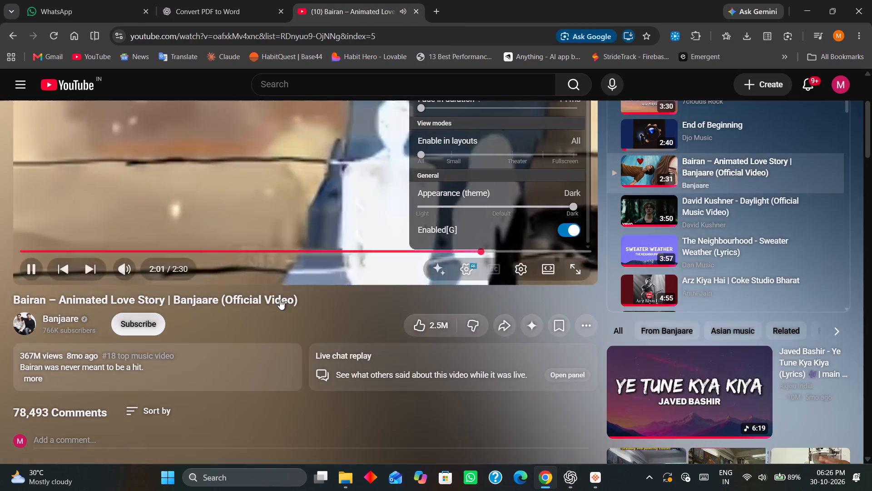
scroll(286, 316, "up", 4)
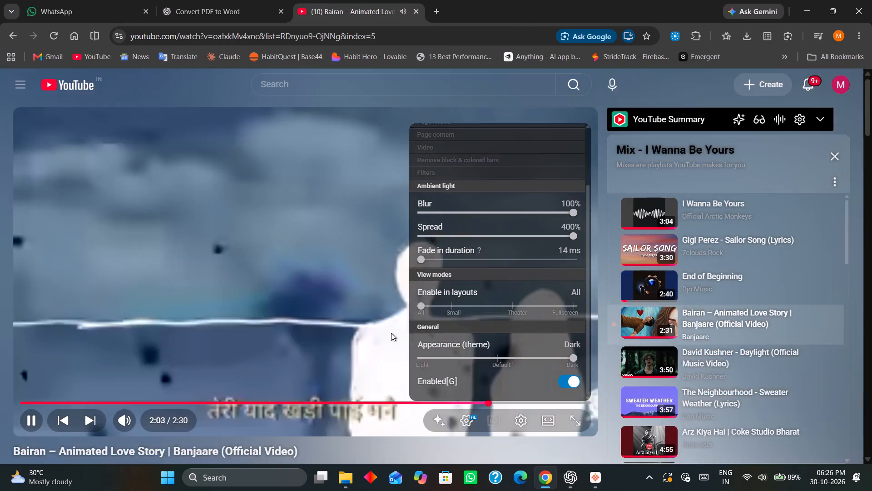
left_click(470, 424)
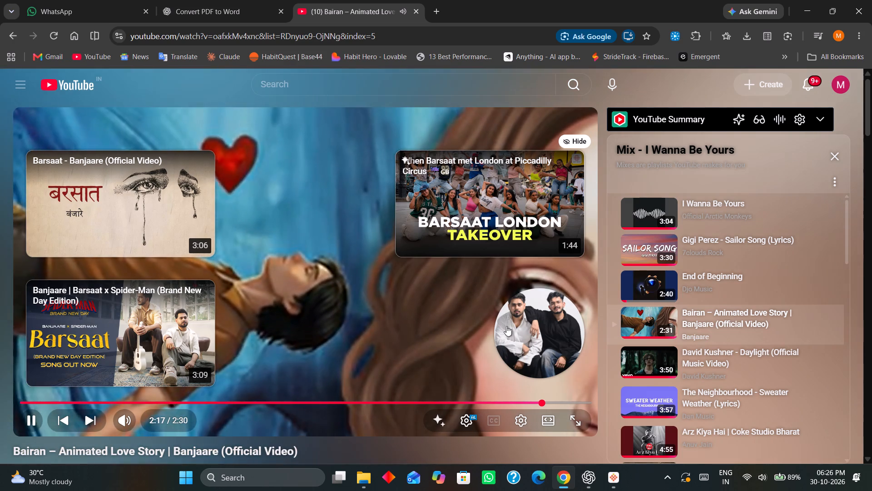
Play David Kushner - Daylight (Official Music Video) from the Mix - I Wanna Be Yours playlist.
left_click(643, 360)
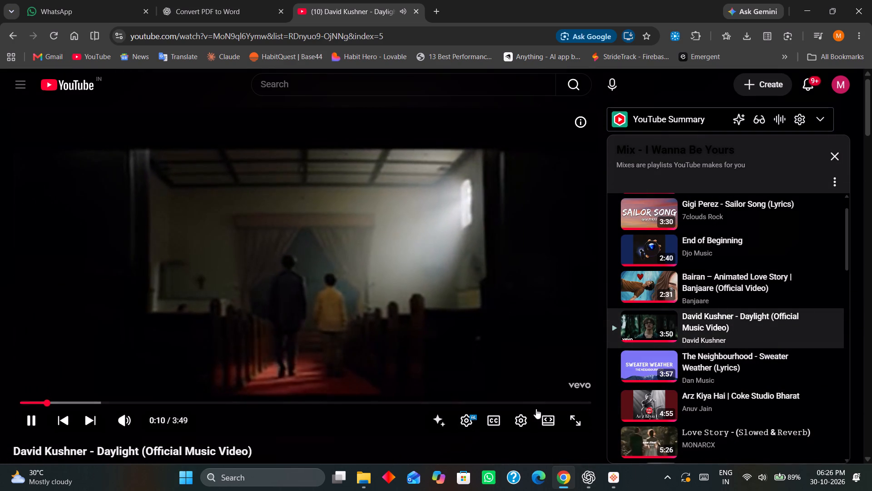
Set the playback quality of the David Kushner - Daylight video to 720p.
left_click(515, 419)
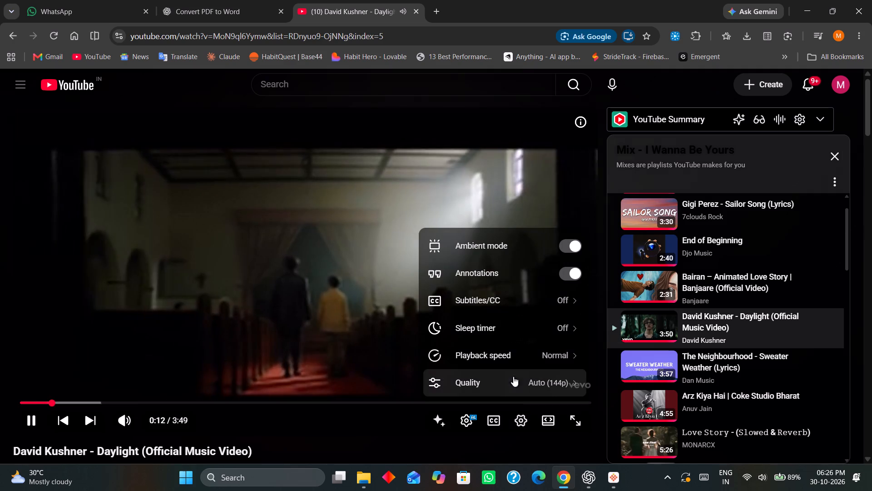
left_click(536, 378)
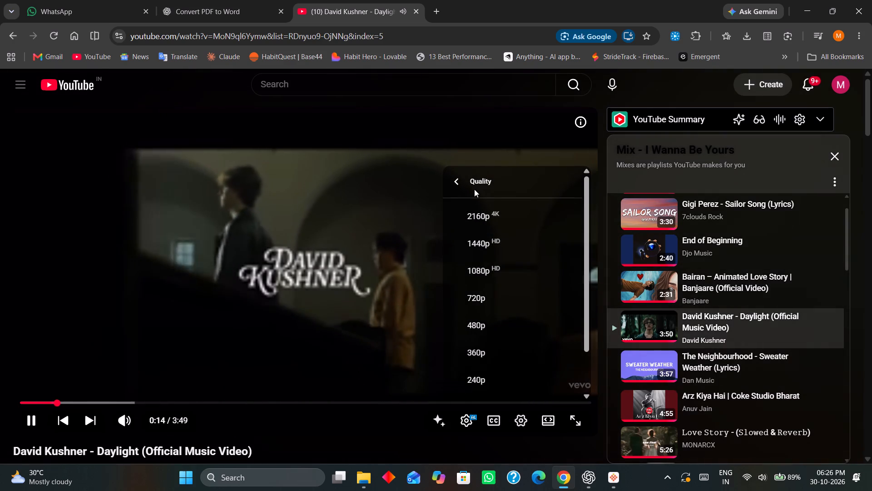
scroll(499, 313, "down", 5)
scroll(492, 346, "up", 2)
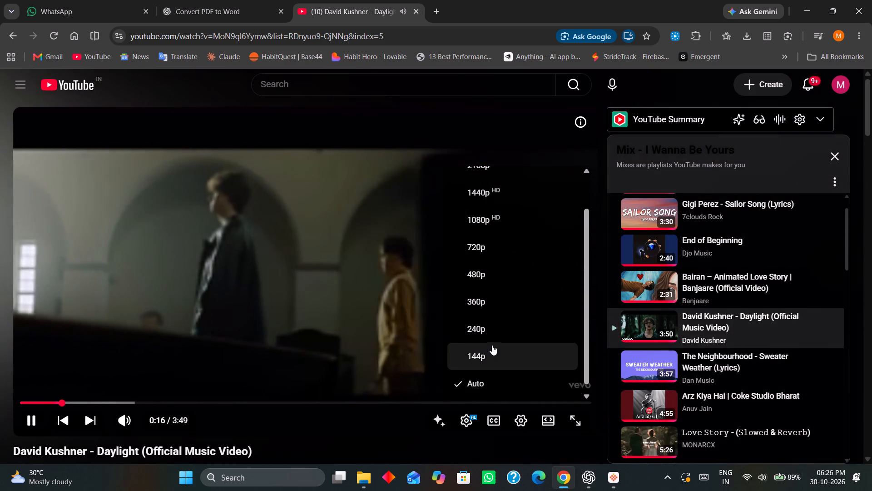
scroll(492, 345, "up", 2)
left_click(496, 297)
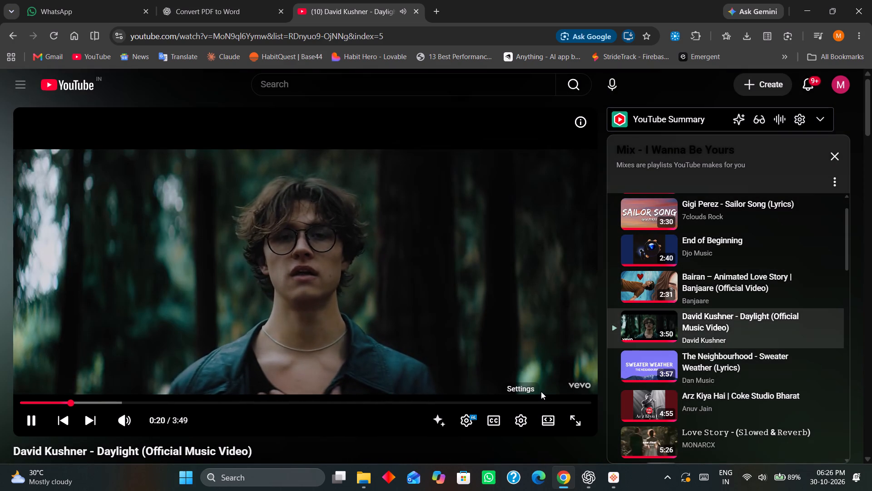
left_click(476, 417)
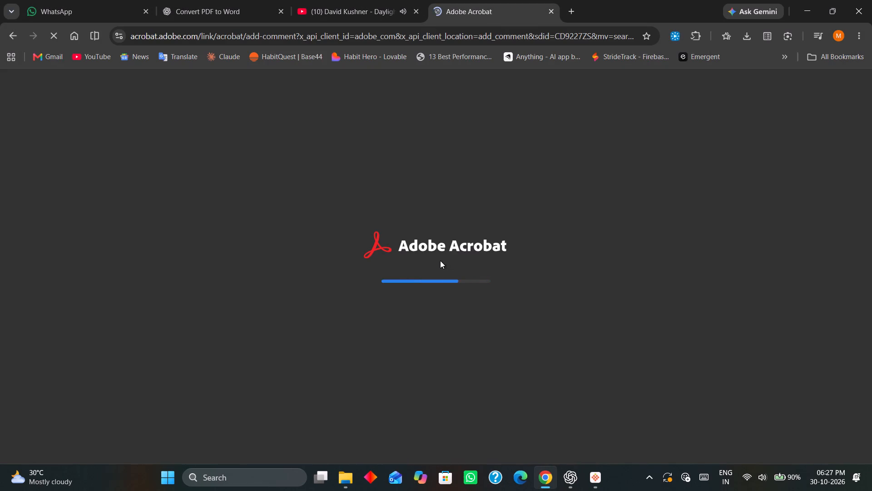
left_click(598, 484)
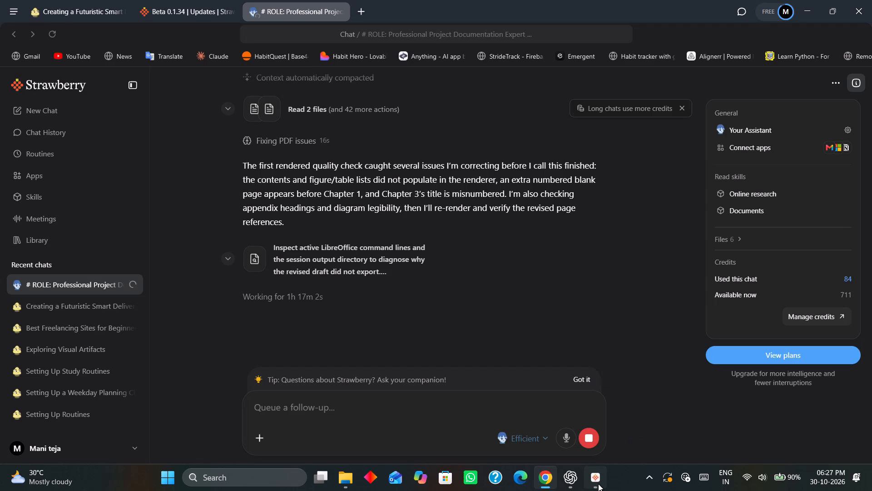
left_click(598, 484)
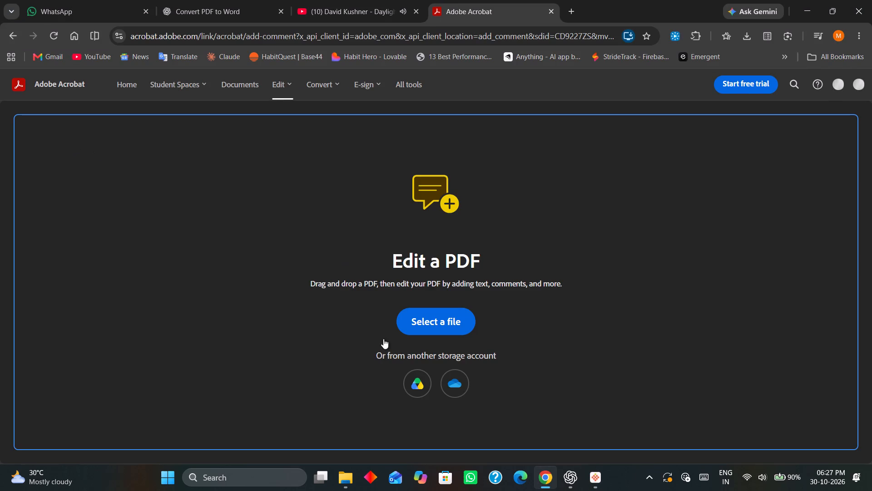
Upload the PDF Final_ AD_ Document (1) from the Downloads folder to Adobe Acrobat's Edit a PDF page.
left_click(431, 320)
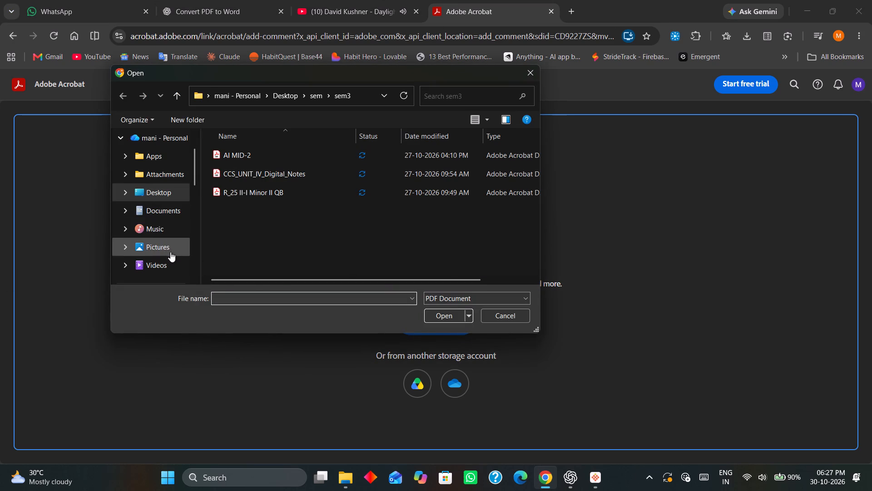
scroll(151, 238, "up", 4)
scroll(154, 169, "down", 4)
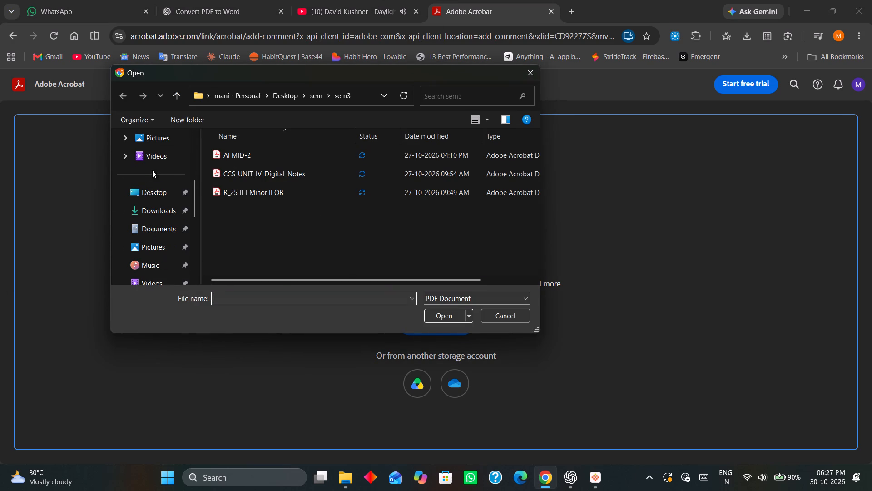
left_click(156, 216)
left_click(156, 210)
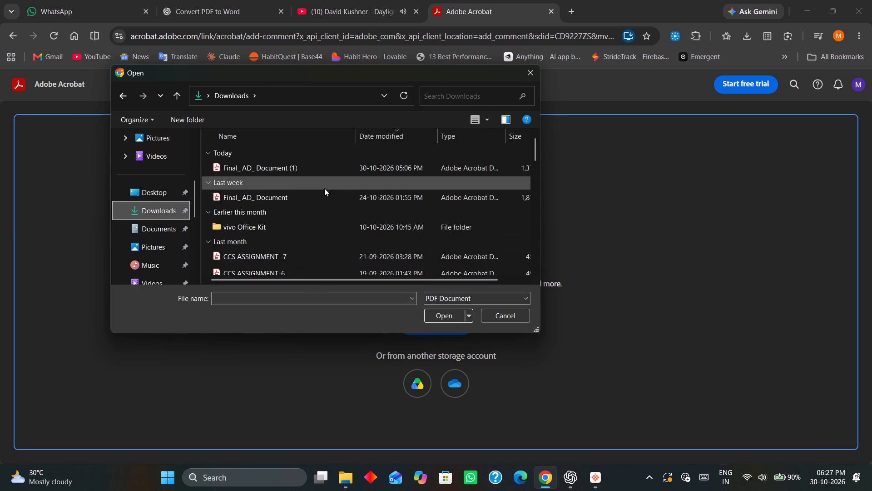
left_click(292, 167)
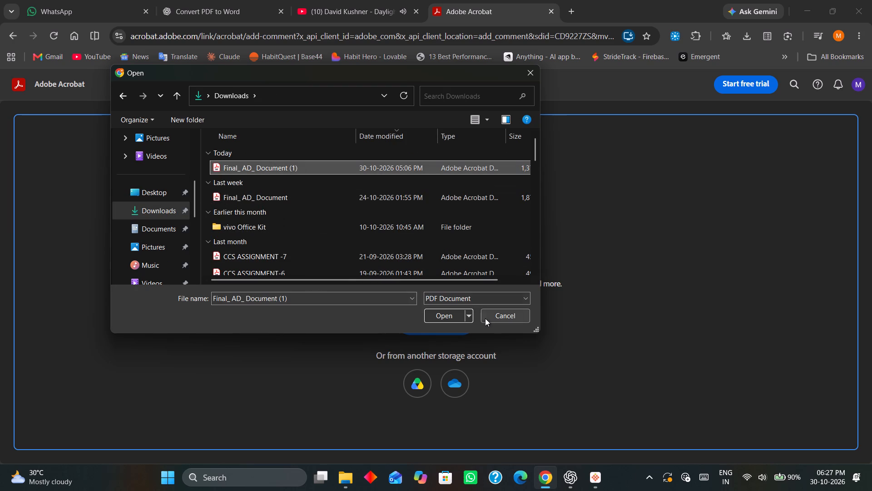
left_click(448, 297)
left_click(443, 319)
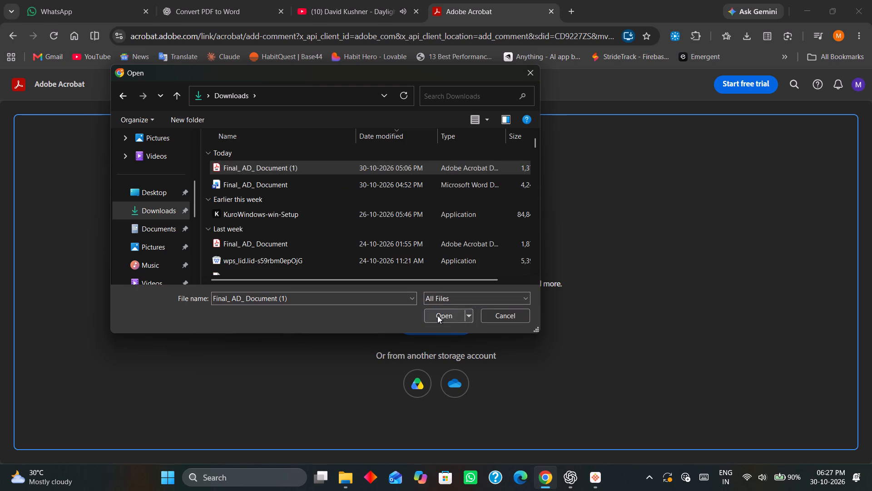
left_click(437, 316)
left_click(424, 334)
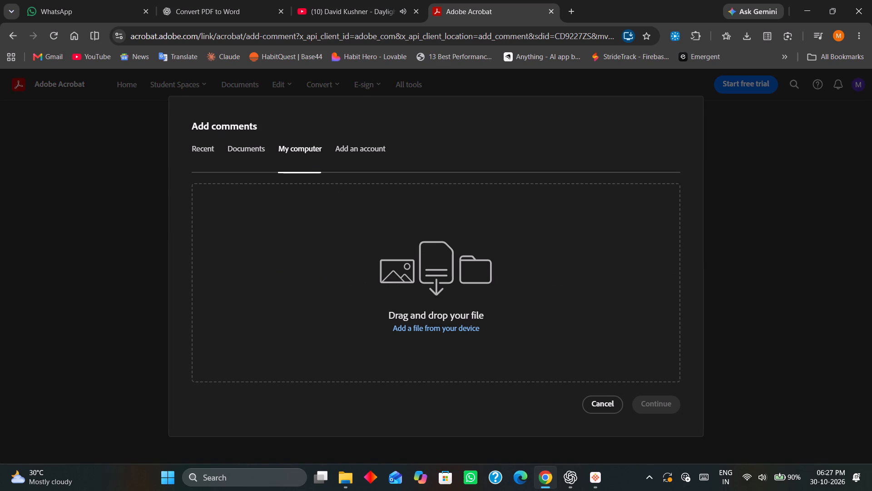
Browse the file sources for Add comments and upload Final_ AD_ Document (1) from the computer's Downloads folder again.
left_click(213, 153)
left_click(237, 152)
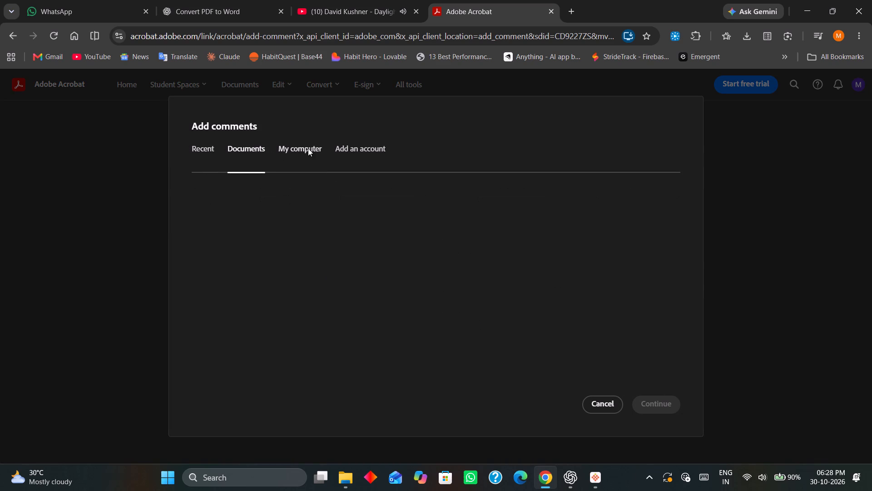
left_click(308, 148)
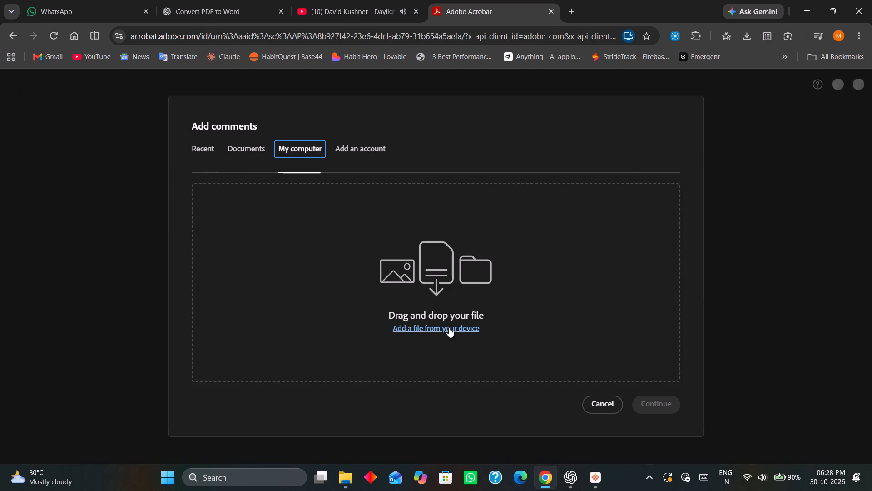
left_click(449, 327)
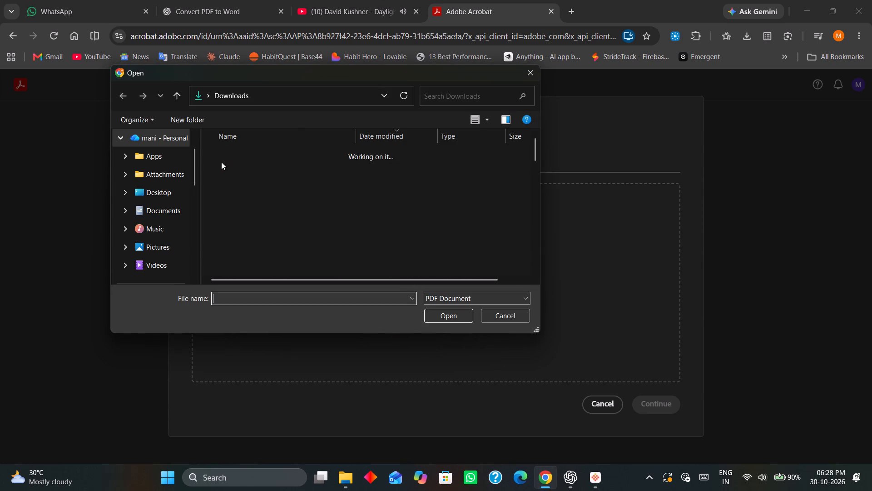
left_click(228, 170)
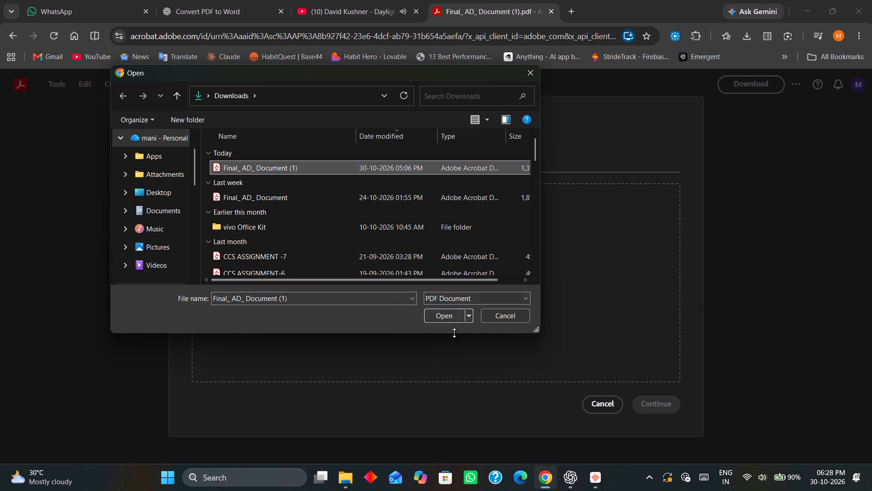
left_click(446, 312)
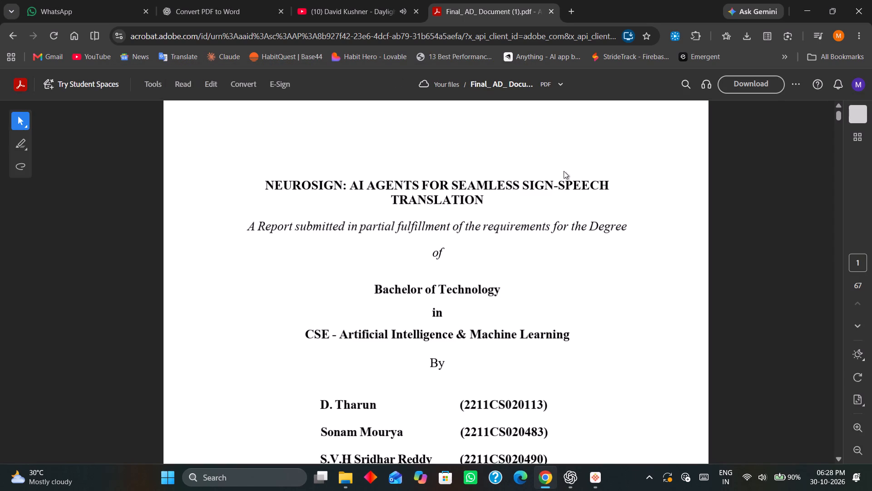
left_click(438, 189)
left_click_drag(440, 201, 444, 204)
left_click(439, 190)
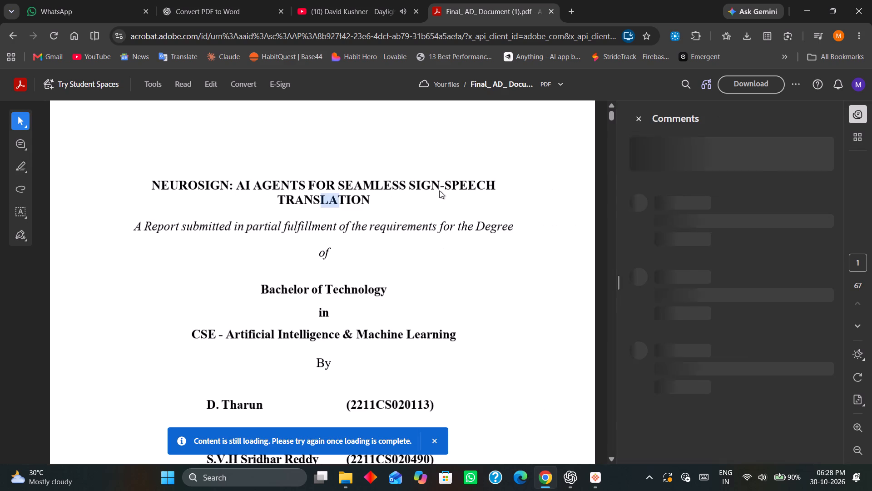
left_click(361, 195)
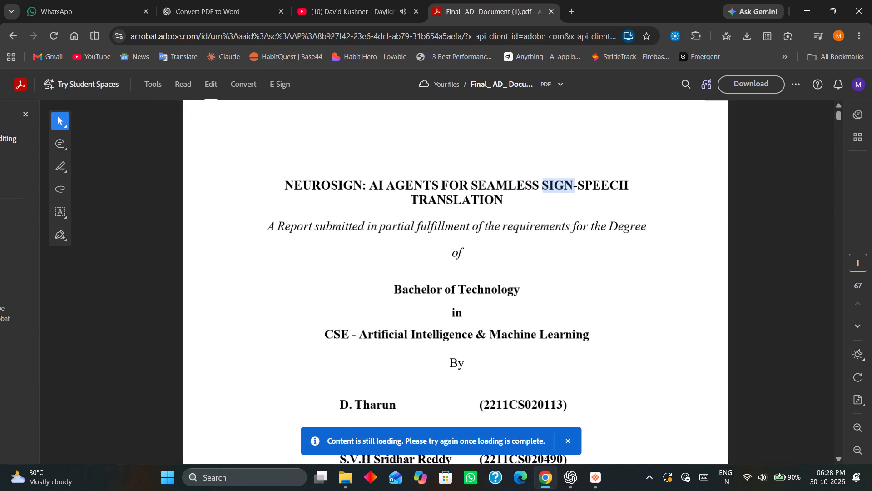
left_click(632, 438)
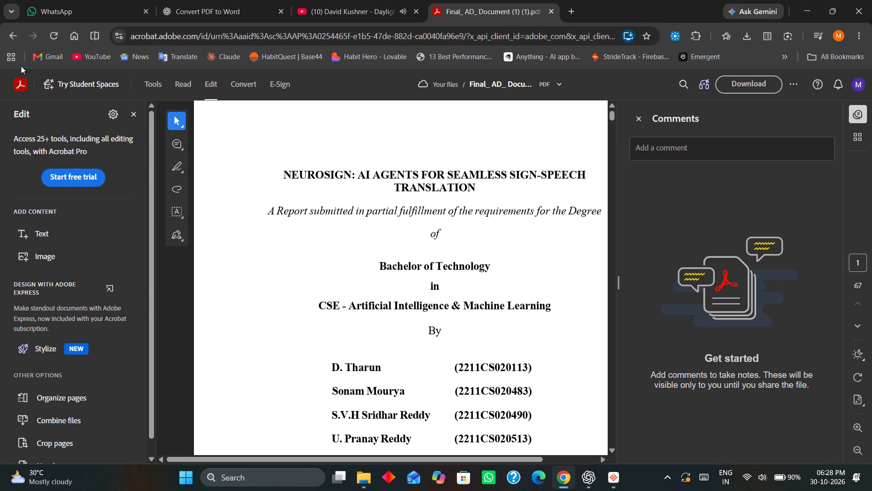
Search Google for "pdf to word document converter" and open Adobe's Convert PDF to Word result.
left_click(72, 37)
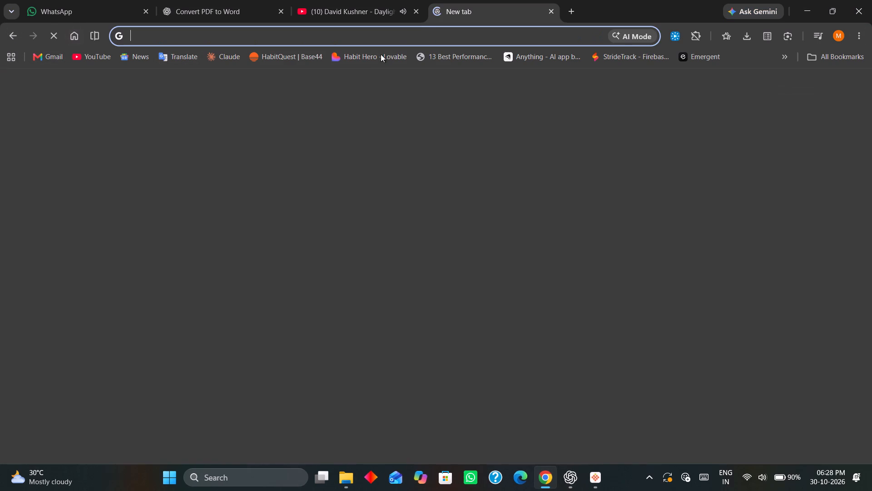
left_click(460, 33)
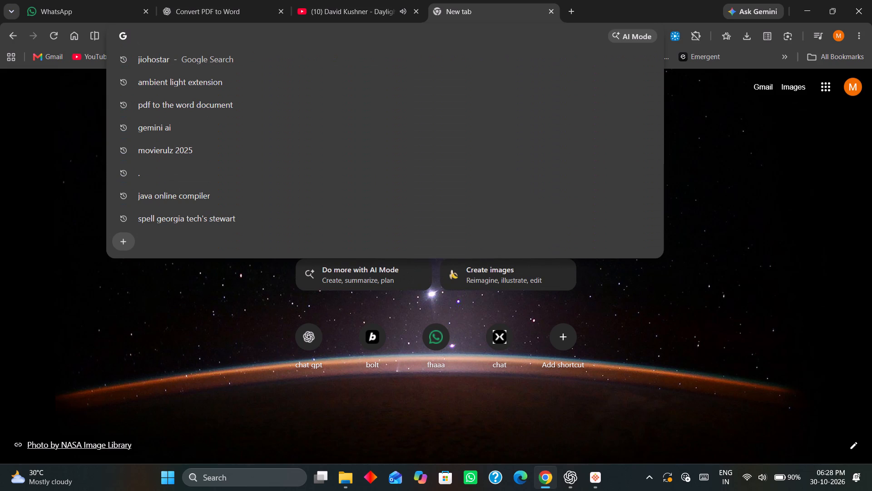
type("pdf to word document")
key("space")
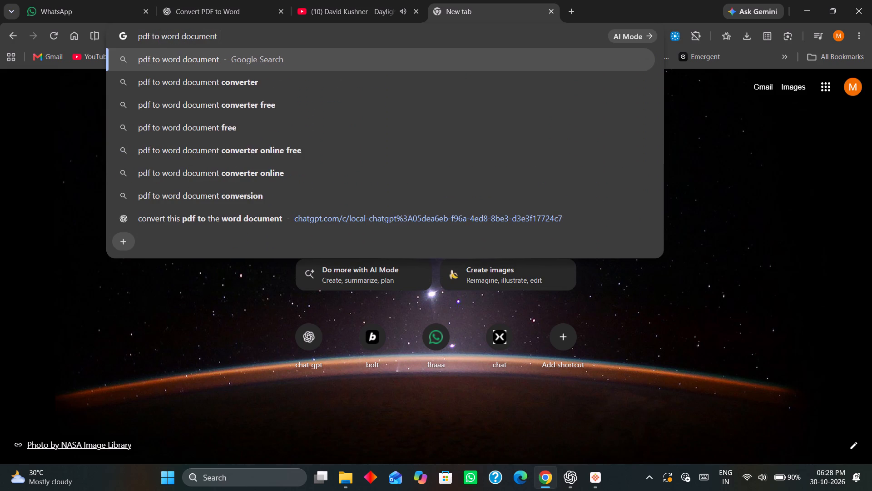
left_click(263, 89)
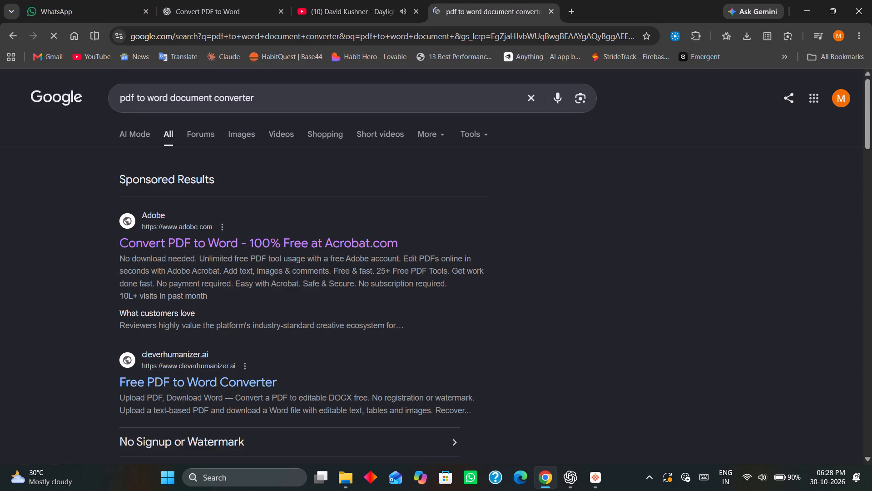
left_click(295, 245)
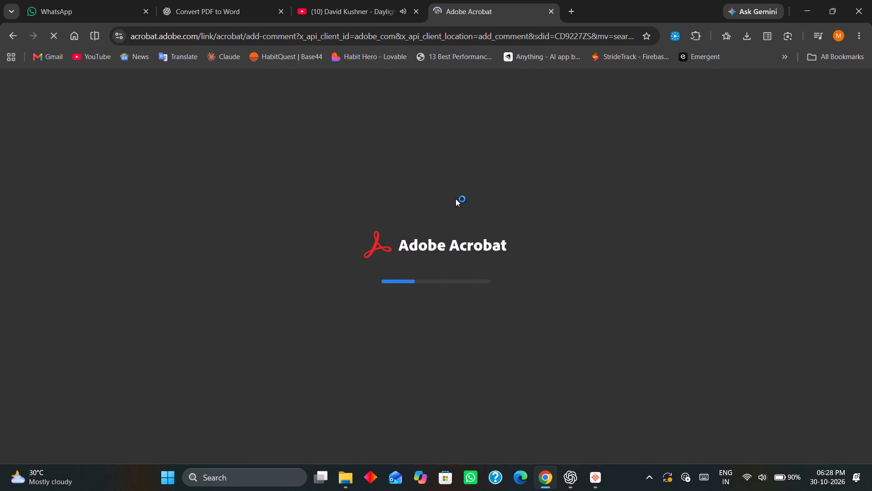
Check on the Professional Project Documentation chat in Strawberry and return to Chrome.
left_click(603, 484)
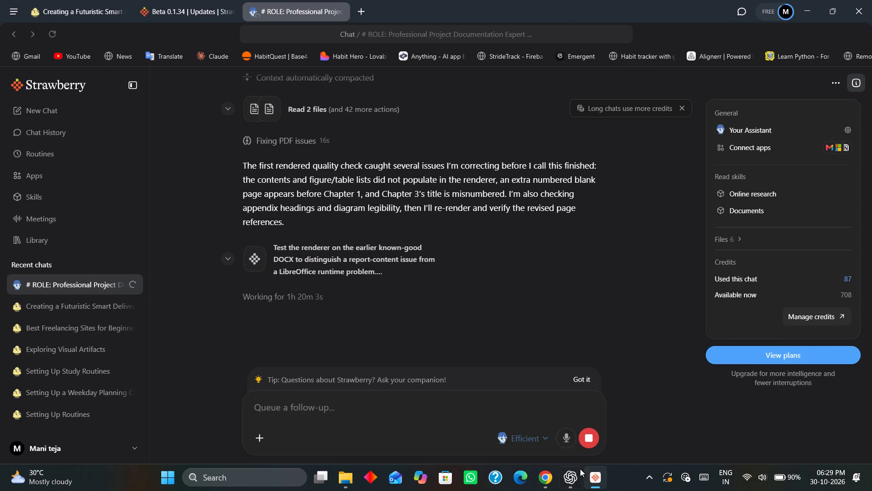
left_click(593, 486)
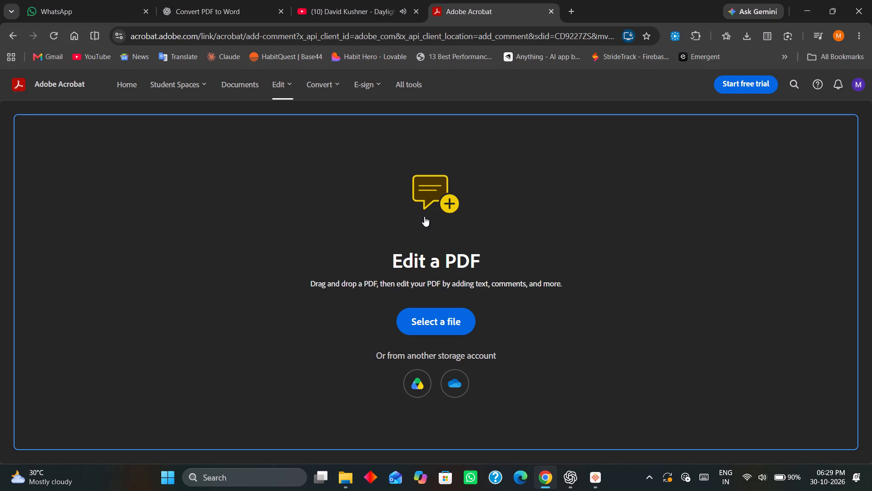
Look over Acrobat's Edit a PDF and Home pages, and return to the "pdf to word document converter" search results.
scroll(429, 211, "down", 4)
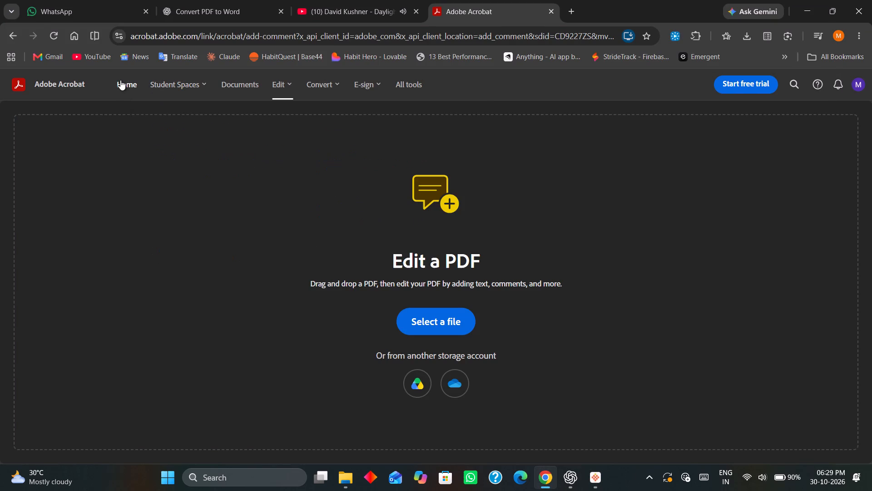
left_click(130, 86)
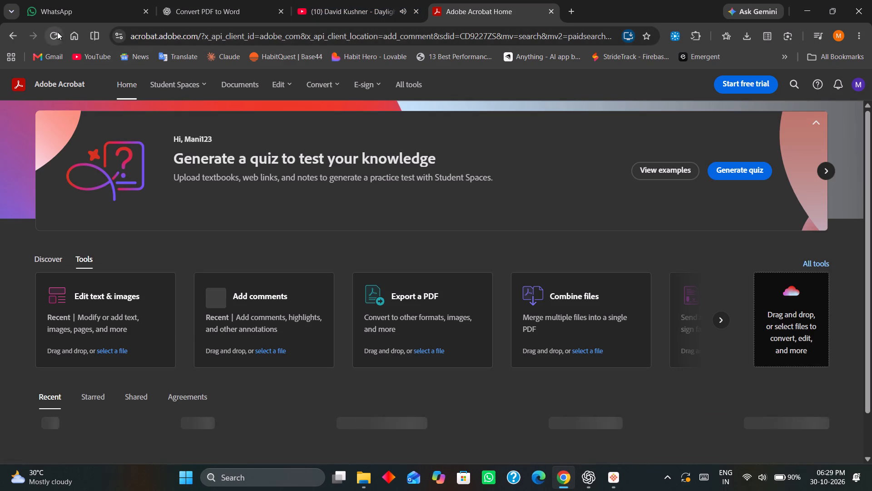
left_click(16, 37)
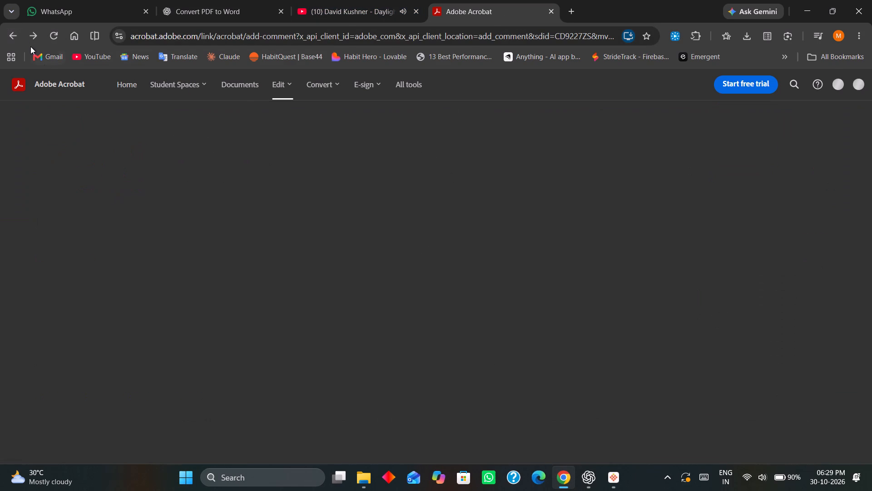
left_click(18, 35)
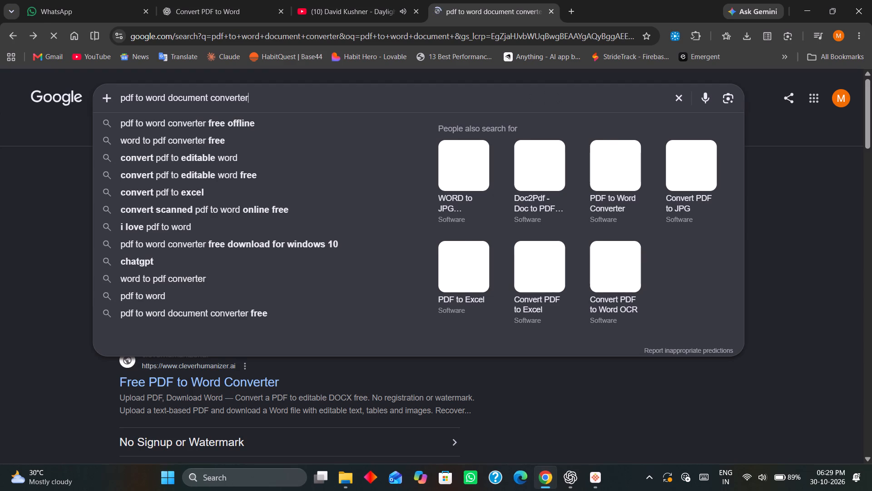
left_click_drag(212, 95, 131, 99)
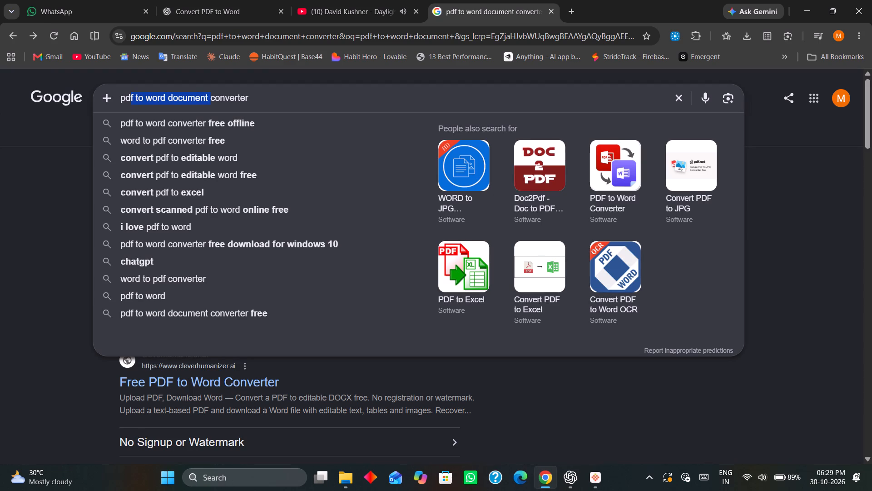
left_click_drag(131, 99, 138, 101)
key("BackSpace")
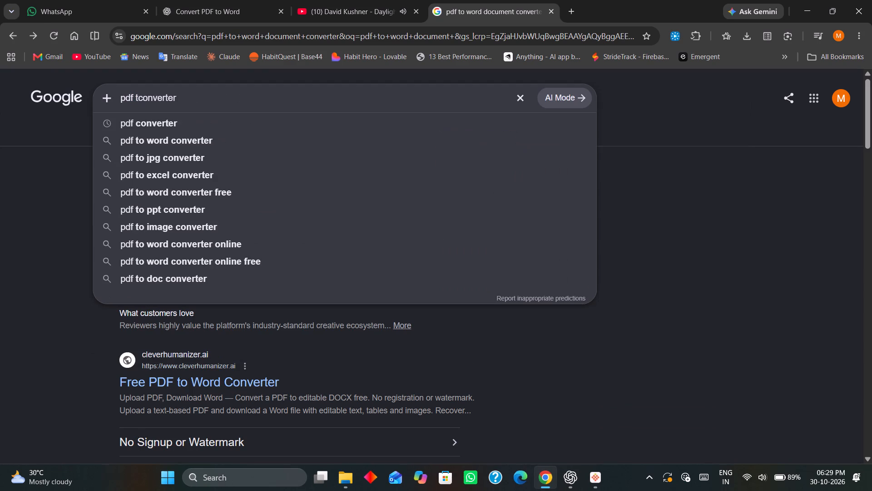
left_click(183, 126)
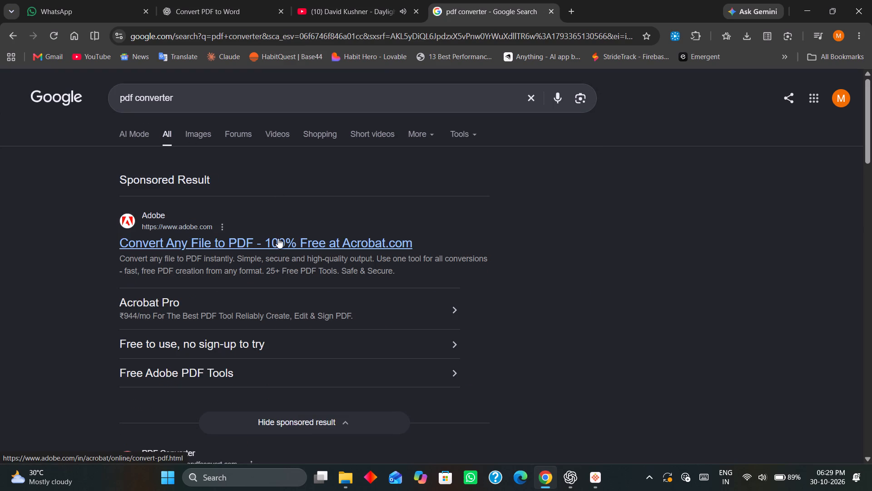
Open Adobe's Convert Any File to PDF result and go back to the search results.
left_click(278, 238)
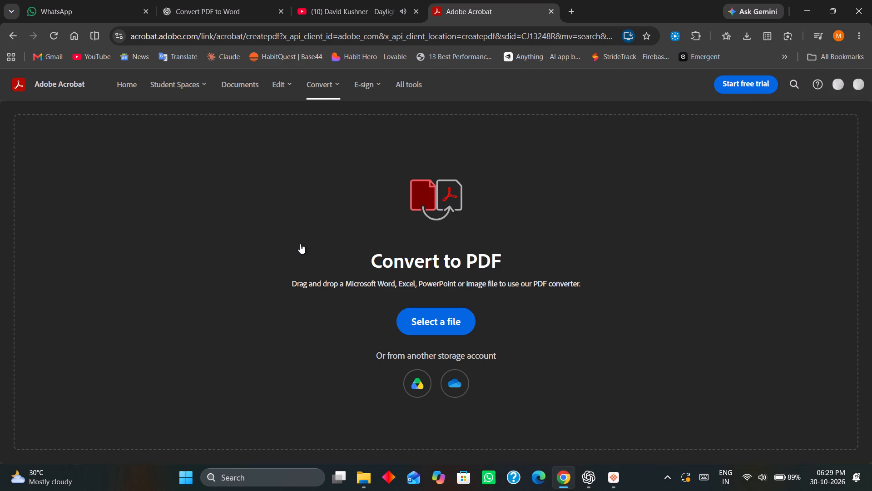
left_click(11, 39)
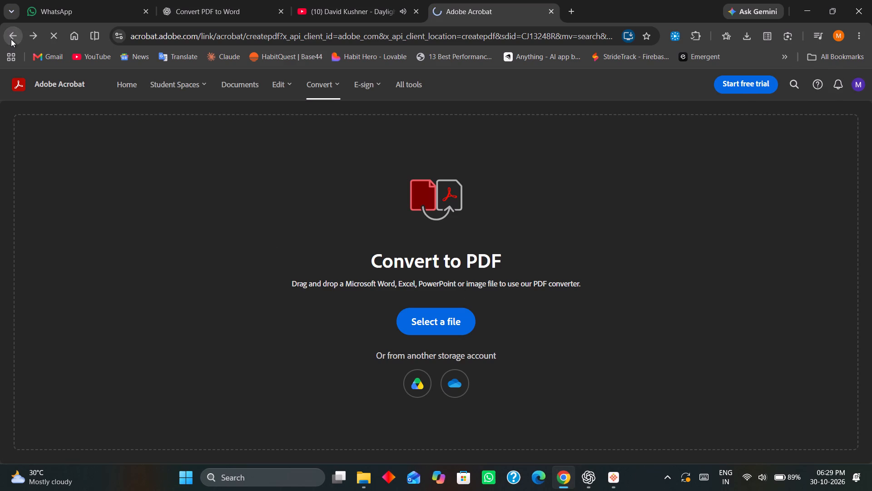
Open the iLovePDF search result and switch to its PDF to WORD converter.
scroll(263, 223, "down", 5)
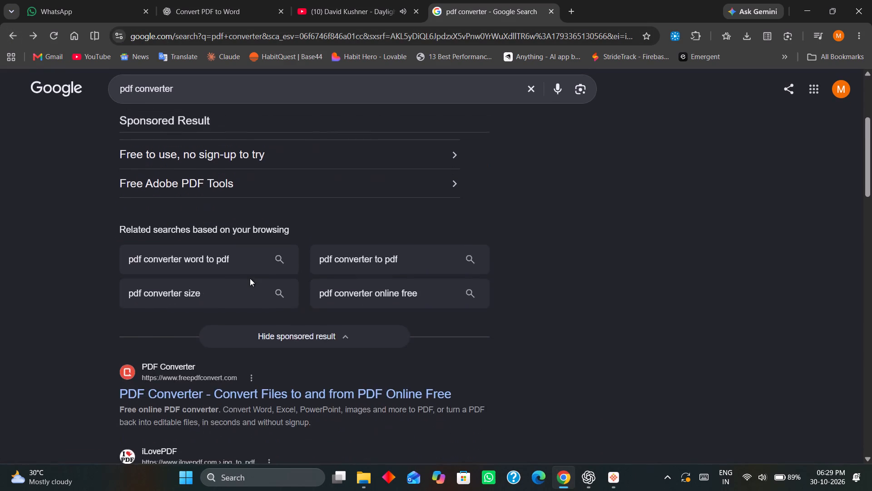
scroll(250, 278, "down", 4)
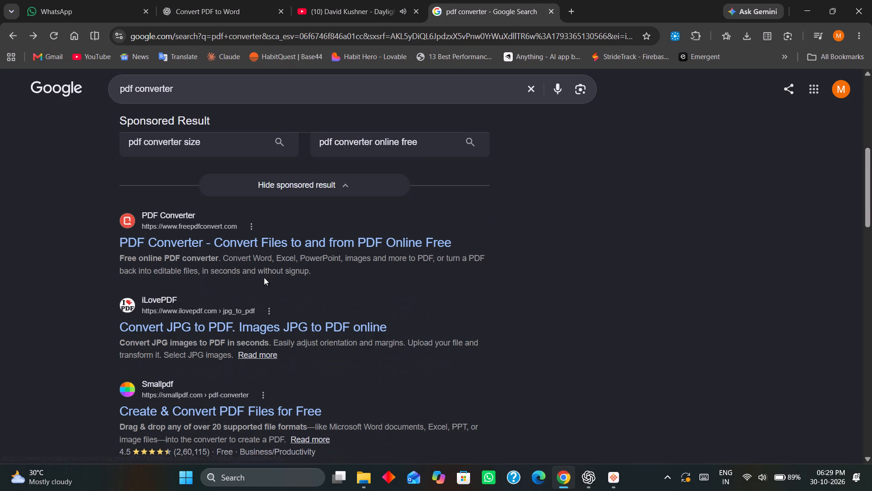
left_click(289, 323)
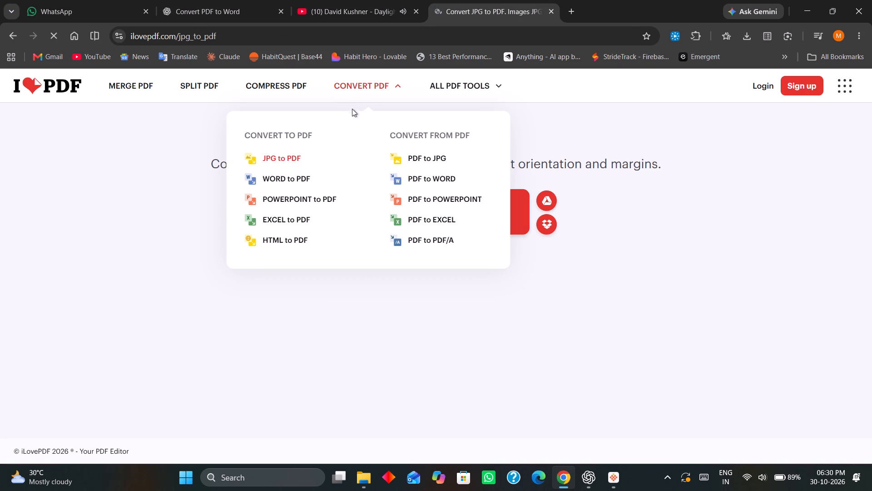
left_click(415, 177)
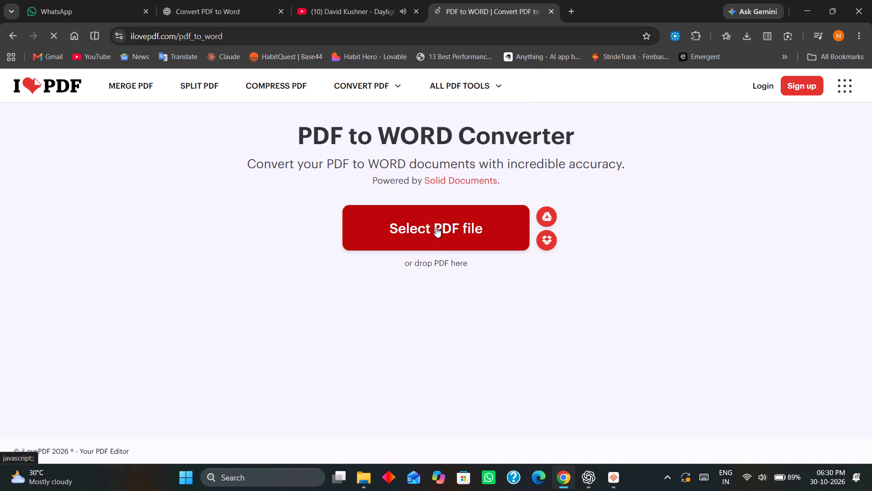
Play The Neighbourhood - Sweater Weather (Lyrics) from the YouTube mix and return to the iLovePDF page.
left_click(356, 0)
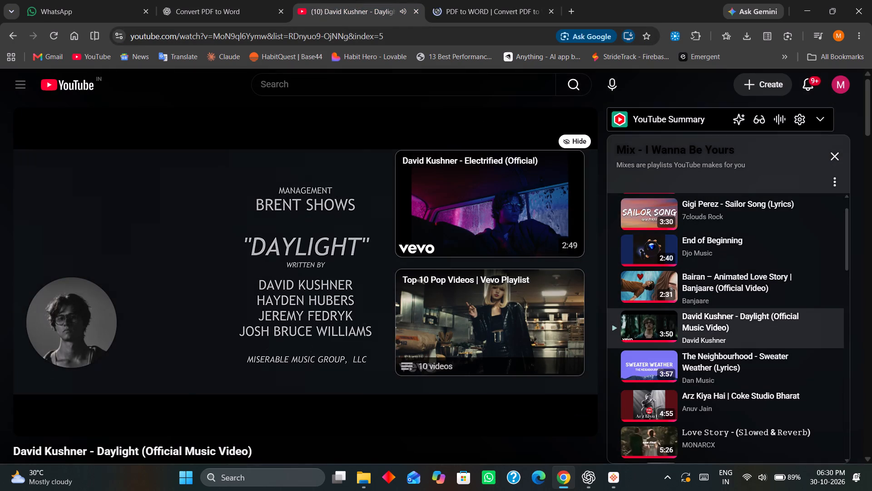
left_click(684, 362)
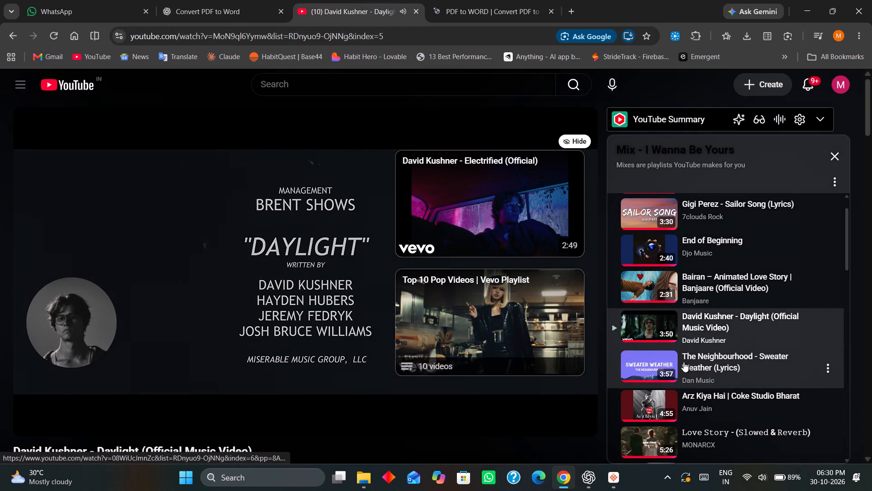
left_click(467, 1)
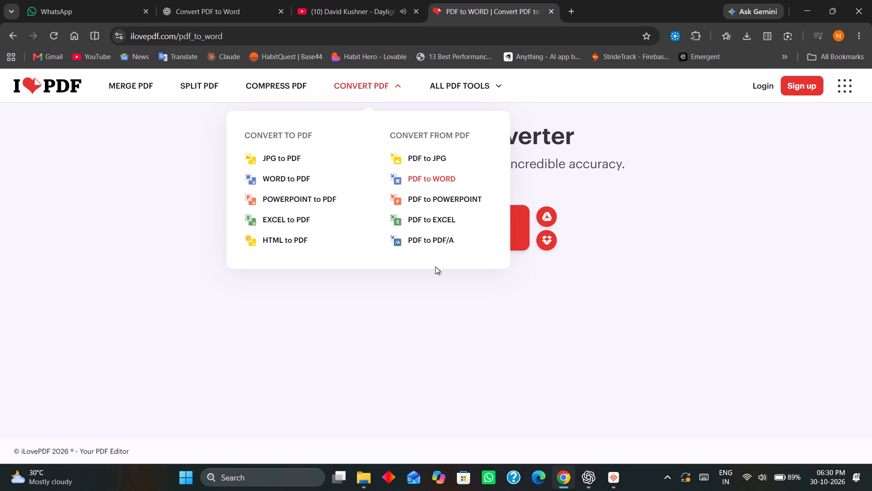
Upload Final_ AD_ Document (1) from the Downloads folder to iLovePDF's PDF to WORD converter and start the conversion with No OCR.
left_click(433, 175)
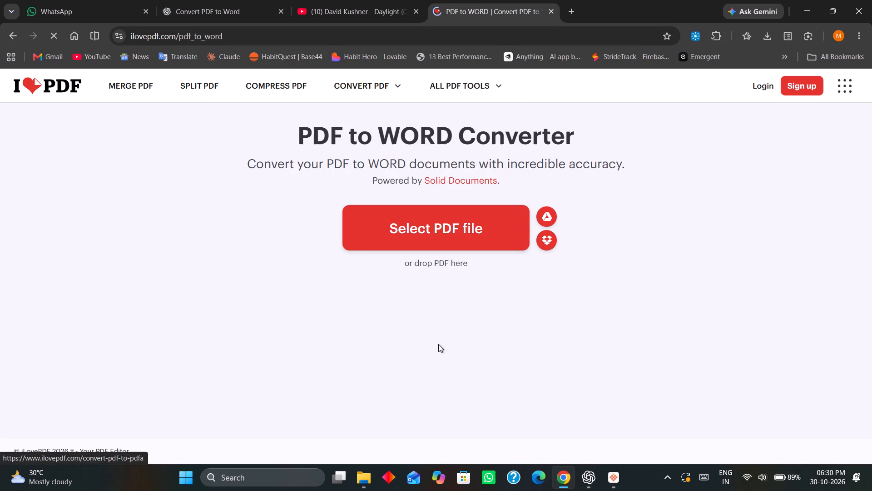
left_click(414, 226)
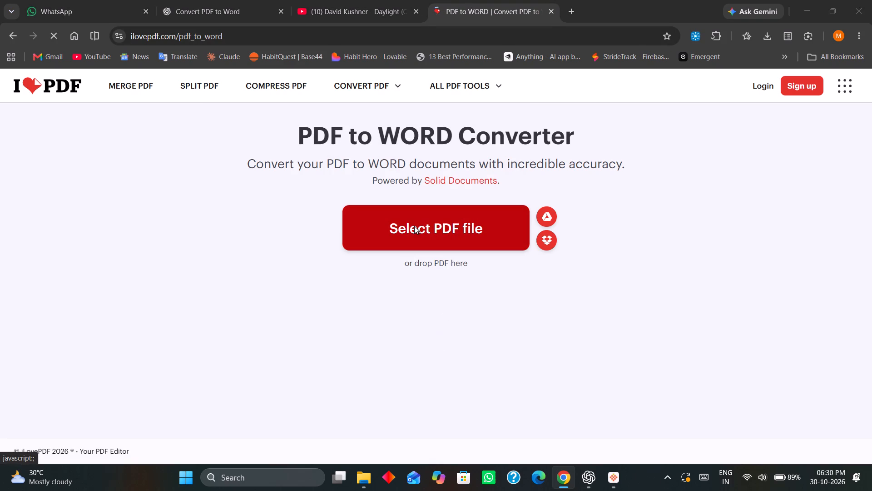
left_click(273, 169)
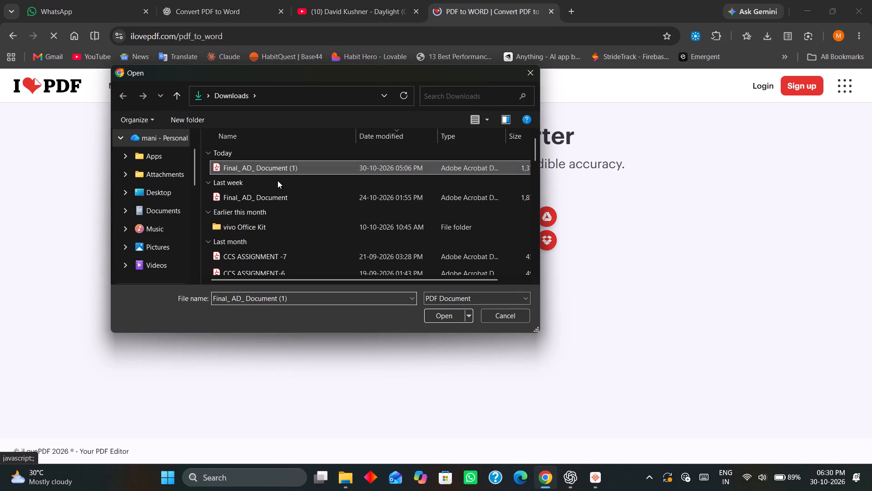
left_click(443, 317)
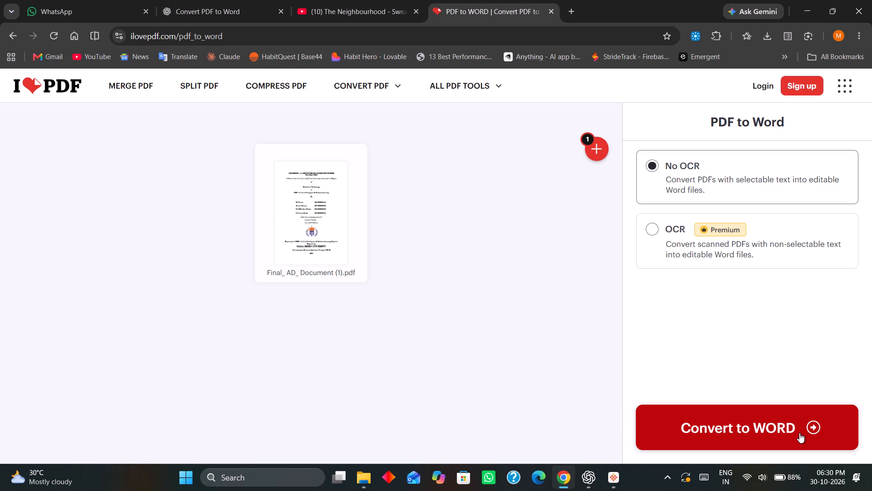
left_click(799, 433)
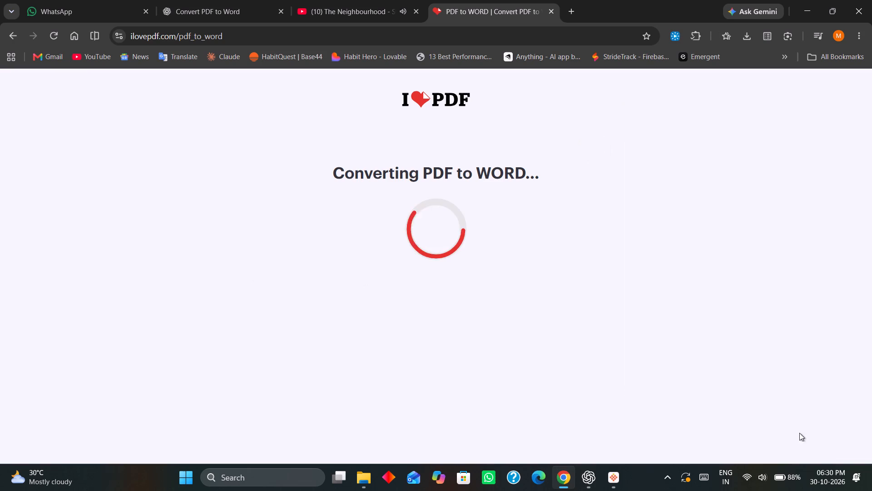
left_click(627, 479)
left_click(619, 476)
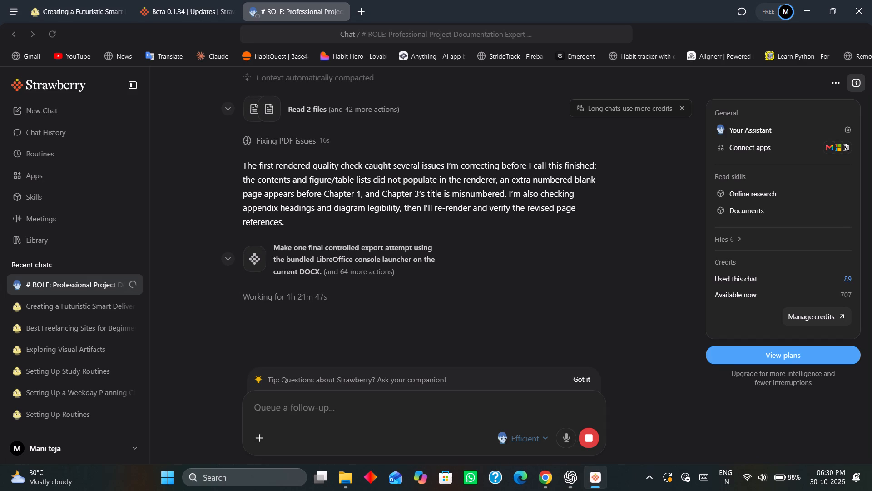
left_click(587, 478)
left_click(572, 485)
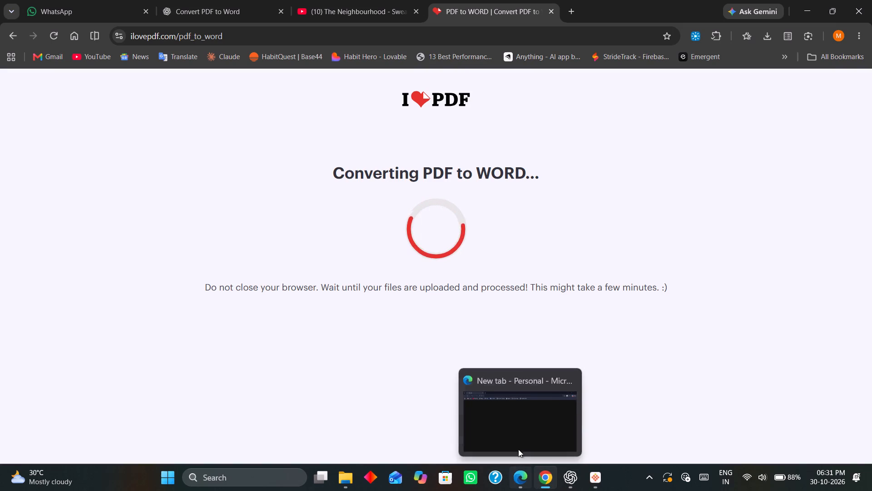
left_click(566, 379)
left_click(871, 490)
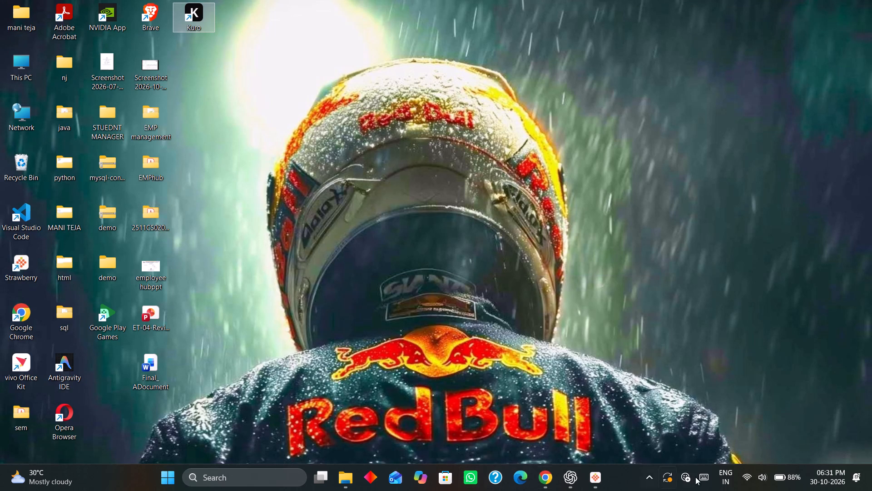
left_click(548, 478)
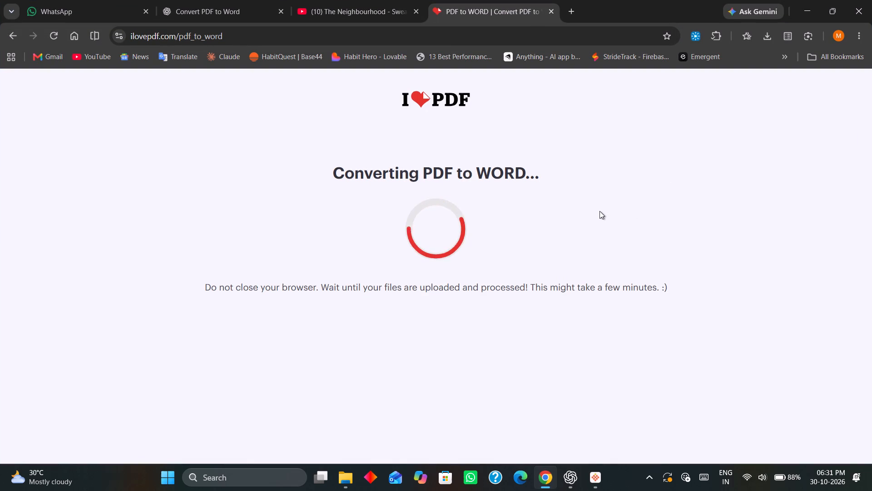
Play the Sweater Weather lyrics video on YouTube and browse its comments and suggested videos during the conversion.
left_click(339, 6)
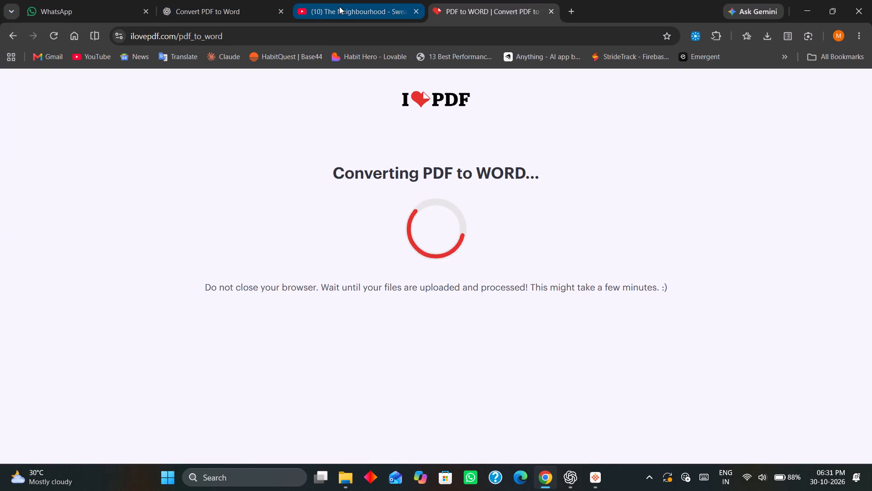
scroll(497, 251, "down", 5)
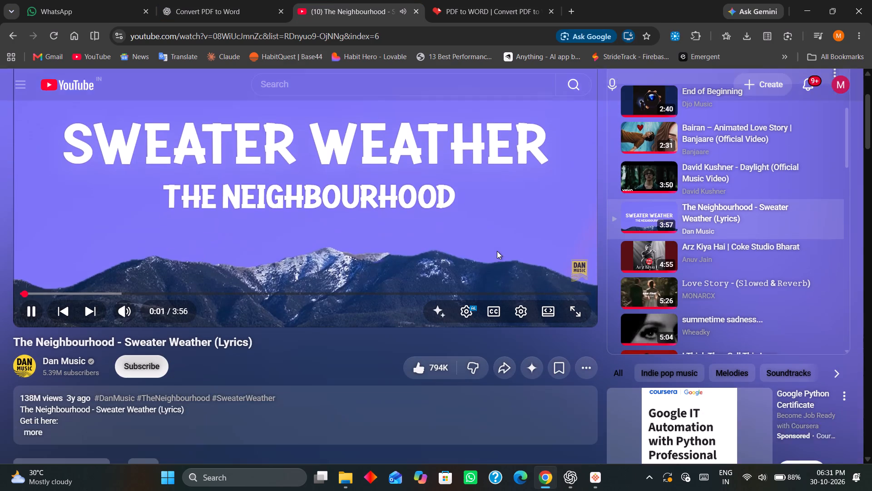
scroll(497, 251, "down", 14)
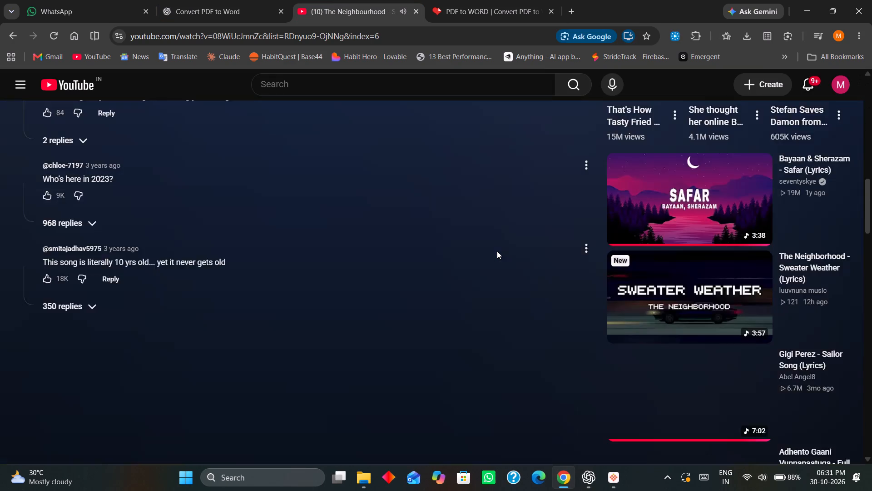
scroll(497, 251, "down", 5)
scroll(497, 251, "up", 6)
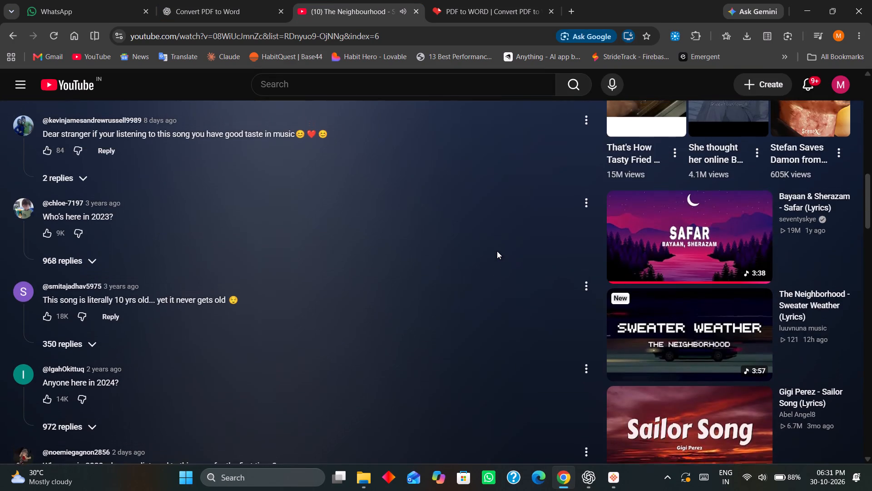
scroll(497, 251, "up", 20)
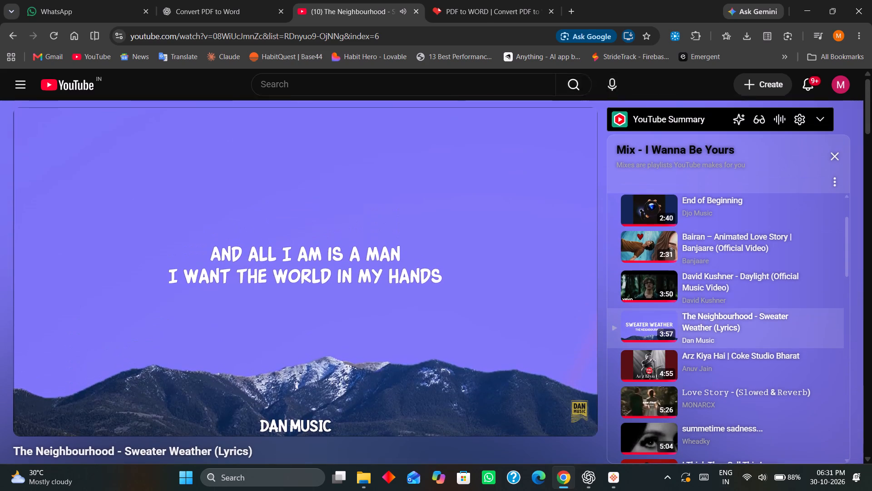
scroll(497, 251, "up", 4)
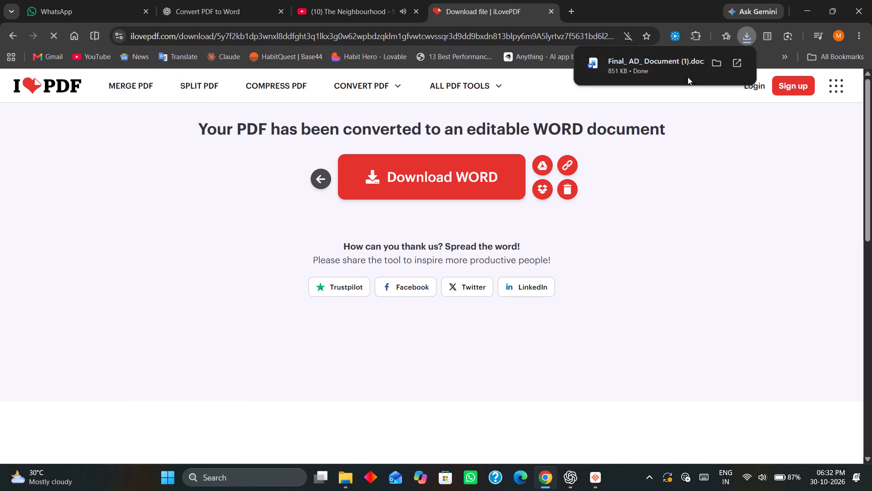
left_click(735, 66)
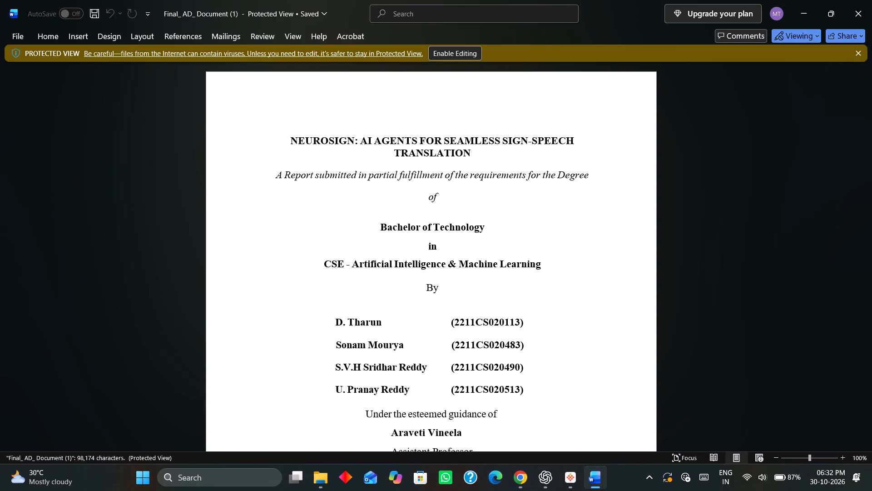
left_click(862, 56)
Review the converted document's front matter, from the title page and certificate through the abstract, contents and list of figures.
scroll(472, 268, "down", 5)
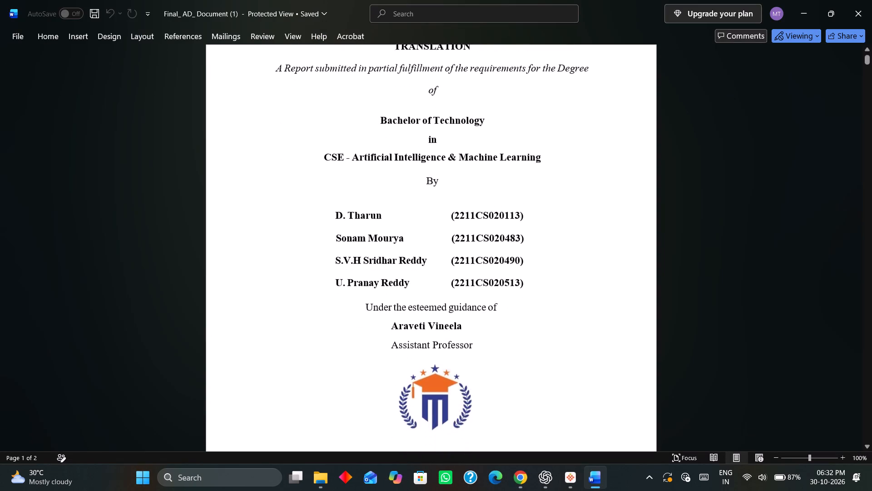
scroll(473, 264, "down", 14)
scroll(476, 256, "down", 20)
scroll(476, 256, "down", 1)
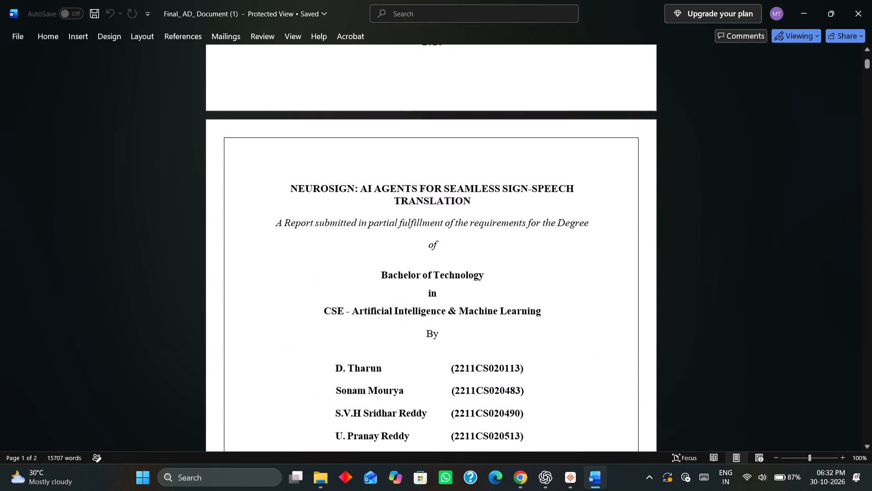
scroll(471, 252, "down", 20)
scroll(471, 252, "down", 20)
scroll(471, 252, "down", 8)
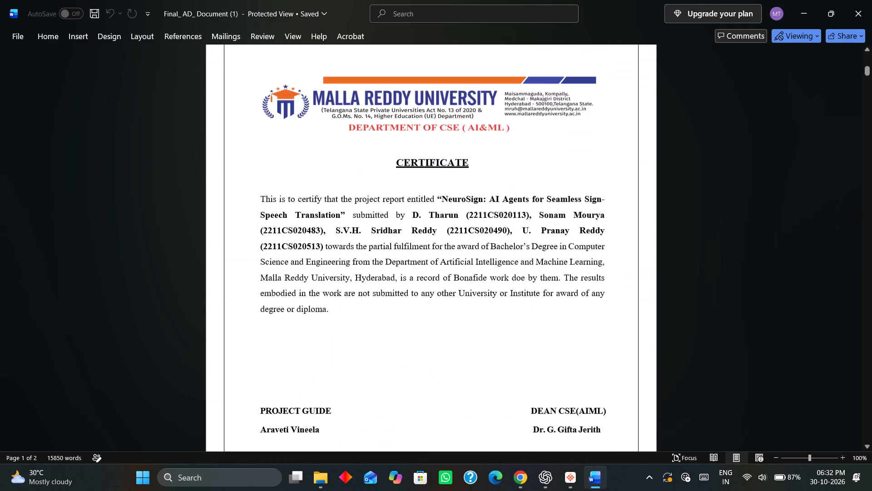
scroll(471, 253, "down", 20)
scroll(471, 253, "down", 20)
scroll(471, 253, "down", 8)
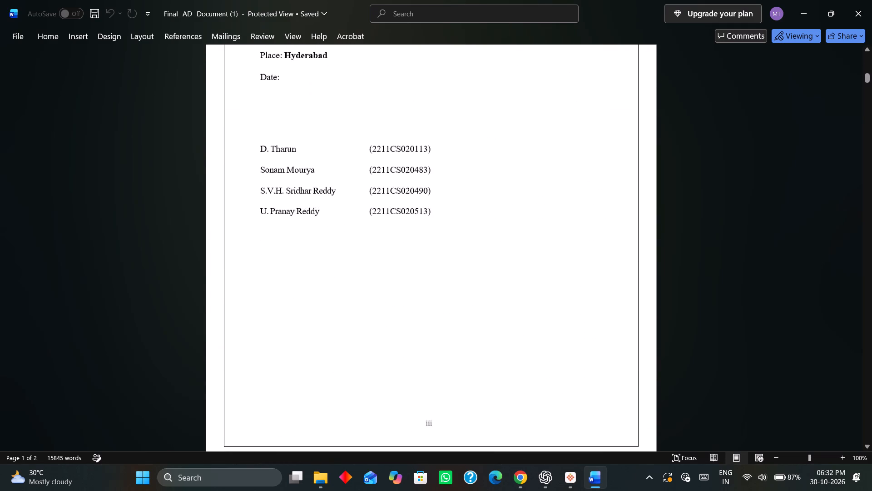
scroll(471, 255, "down", 20)
scroll(471, 255, "down", 20)
scroll(471, 255, "down", 8)
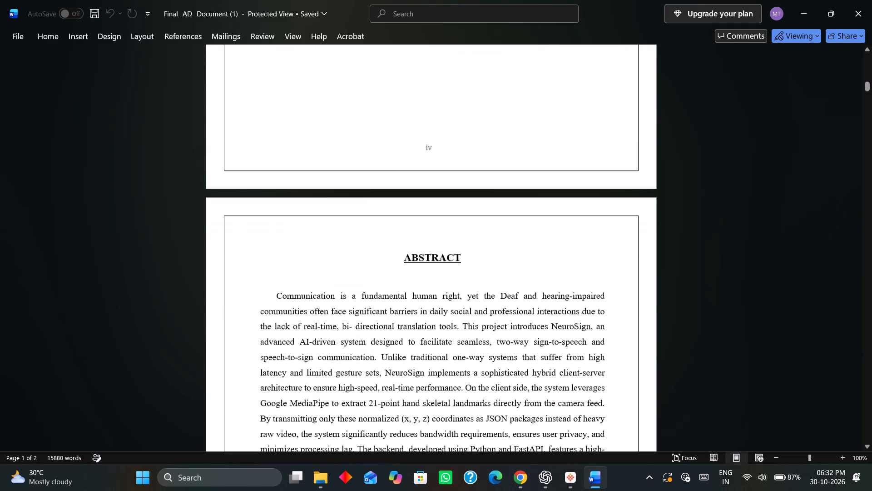
scroll(460, 293, "down", 20)
scroll(460, 293, "down", 20)
scroll(460, 293, "down", 8)
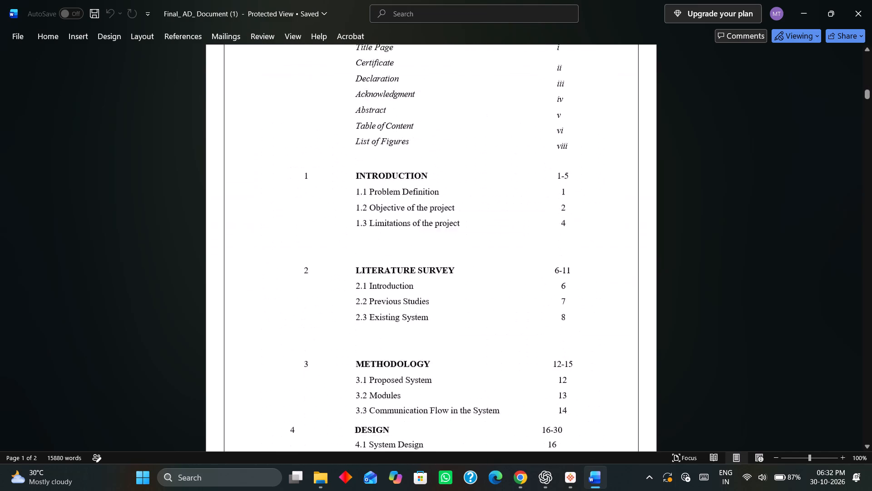
scroll(460, 297, "down", 20)
scroll(460, 297, "down", 20)
scroll(460, 297, "down", 8)
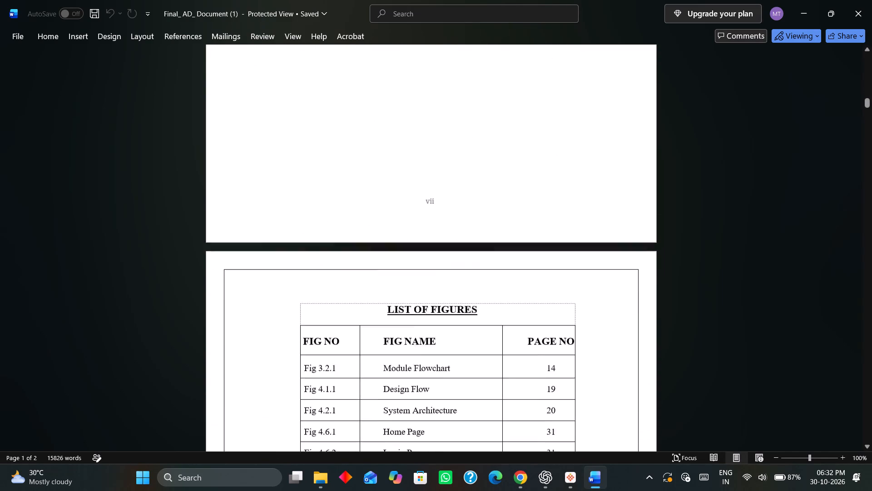
scroll(460, 297, "down", 20)
scroll(460, 297, "down", 11)
Review Chapter 1 of the converted report, covering the problem definition, project objectives and limitations sections.
double_click(460, 296)
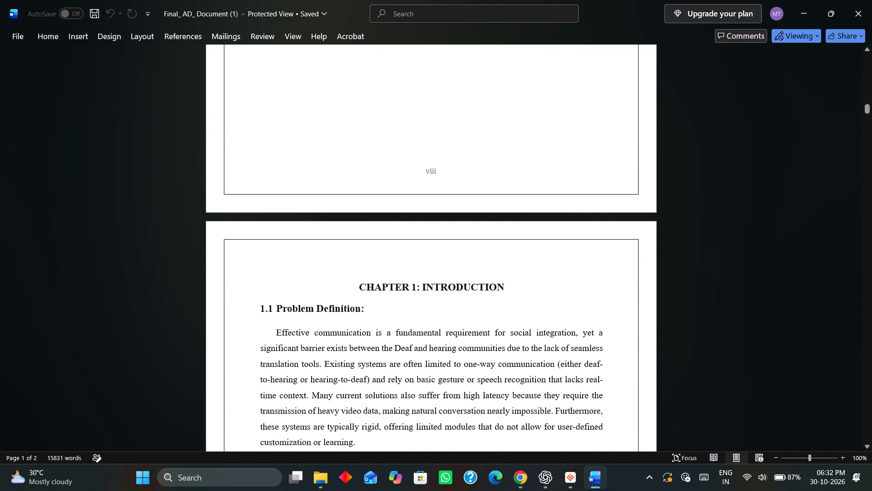
scroll(460, 296, "down", 20)
scroll(460, 296, "down", 19)
scroll(437, 356, "up", 1)
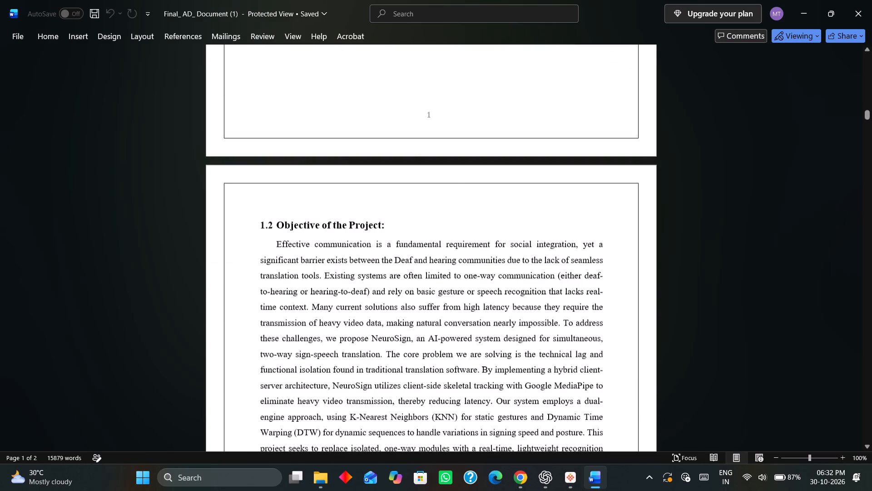
scroll(437, 356, "down", 20)
scroll(437, 356, "down", 10)
left_click(444, 342)
scroll(444, 342, "down", 3)
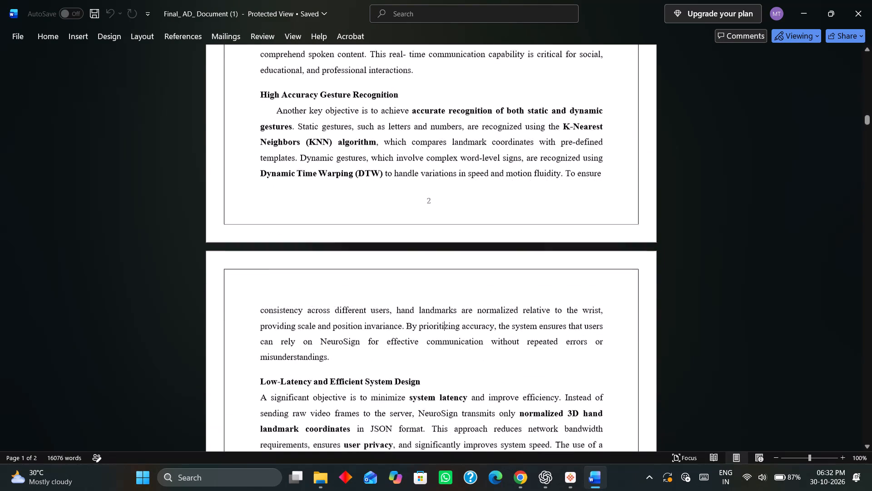
scroll(444, 342, "down", 20)
scroll(444, 342, "down", 9)
left_click(289, 30)
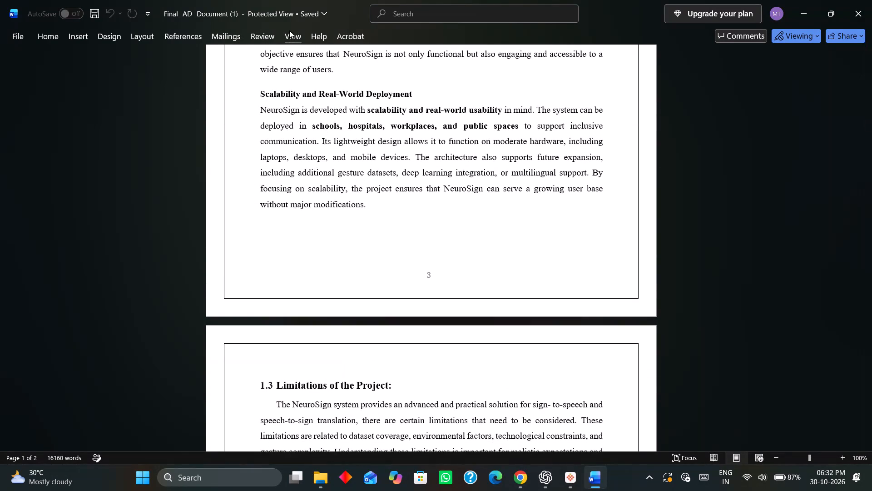
left_click(289, 30)
scroll(376, 298, "down", 8)
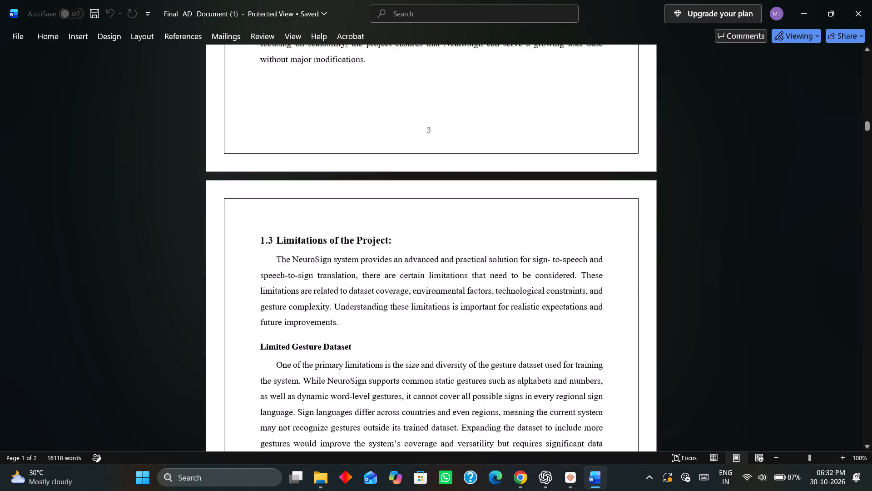
scroll(375, 306, "down", 20)
scroll(375, 306, "down", 3)
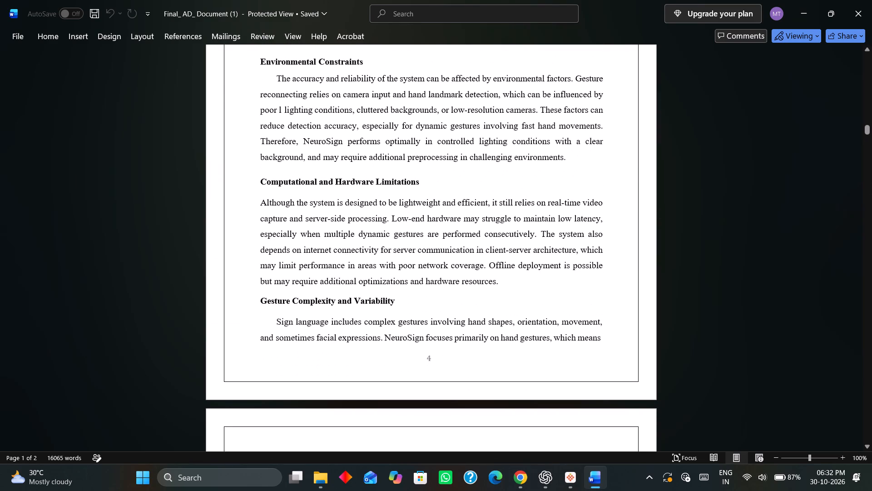
Skim the remaining chapters of the report from Methodology onward, ending at the references list on page 58.
left_click_drag(867, 130, 857, 177)
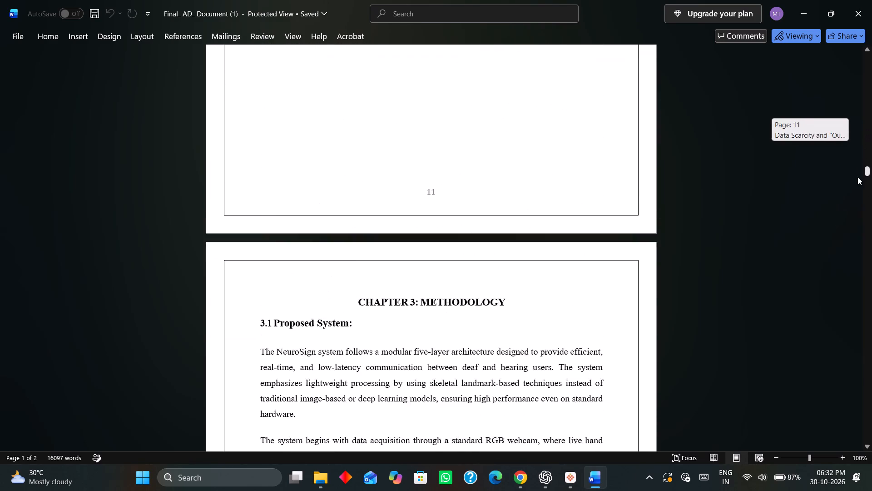
left_click_drag(857, 177, 871, 425)
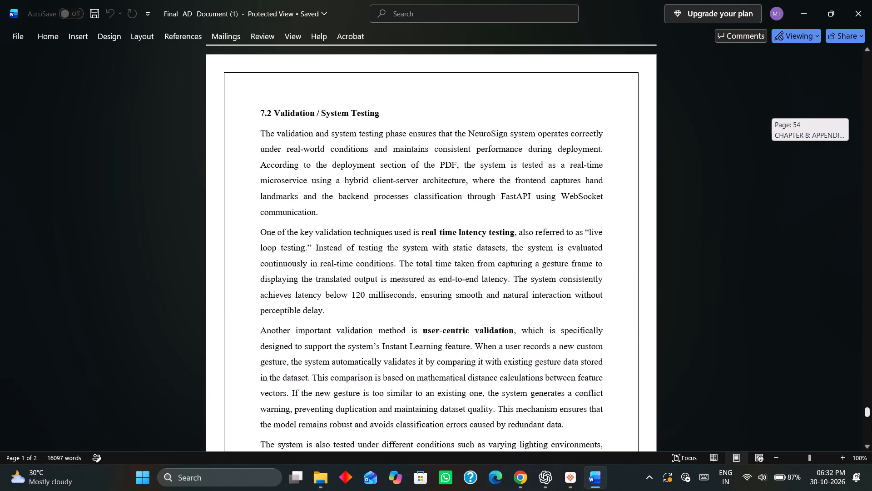
left_click_drag(871, 425, 871, 159)
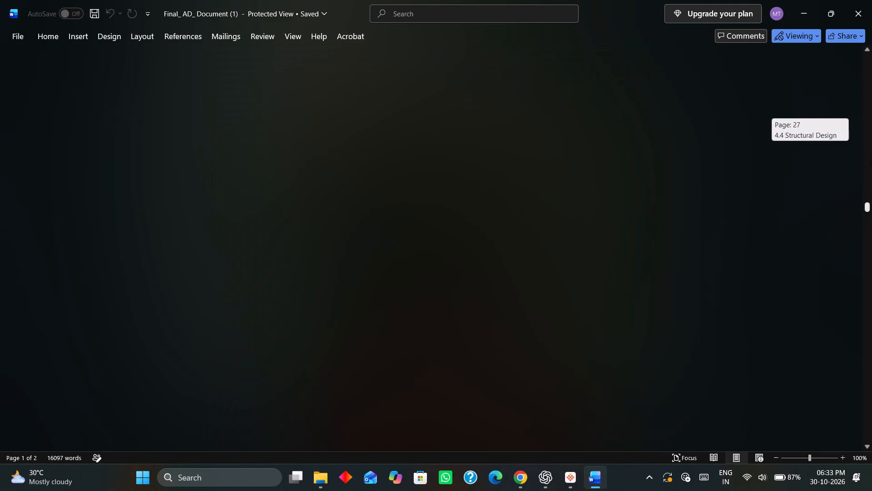
left_click_drag(871, 159, 871, 245)
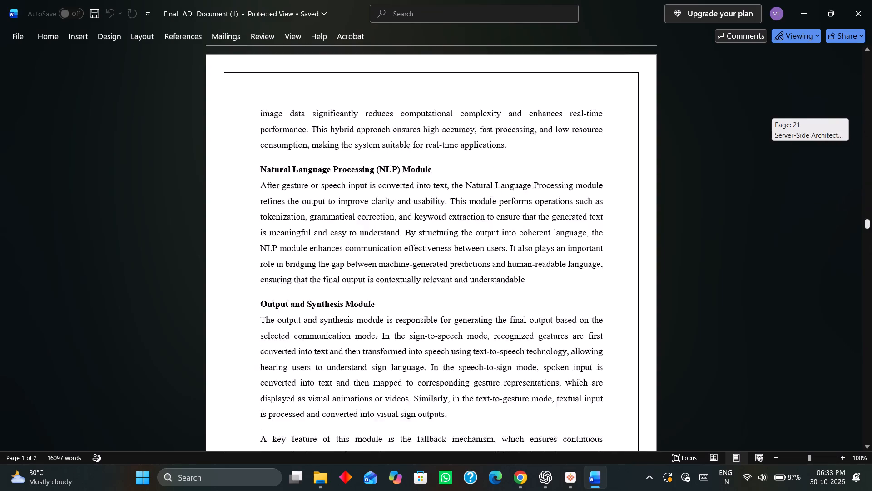
left_click_drag(871, 245, 871, 455)
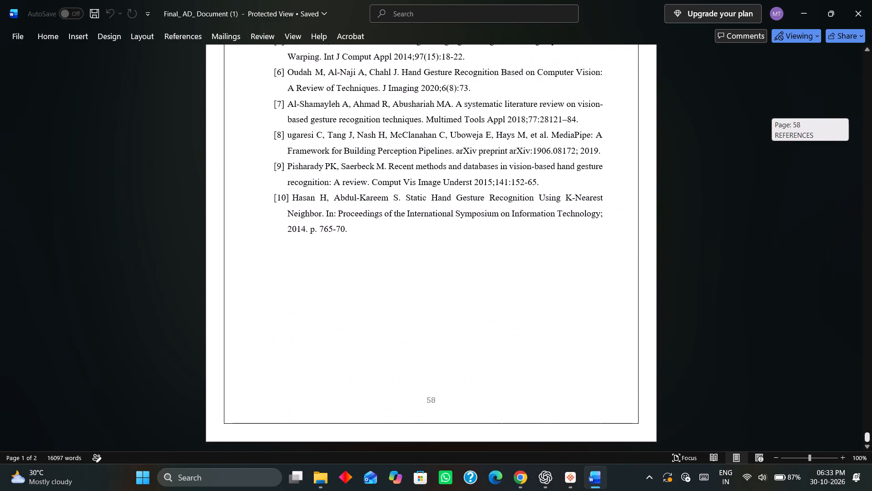
left_click_drag(871, 455, 871, 456)
scroll(627, 312, "up", 10)
scroll(662, 326, "up", 6)
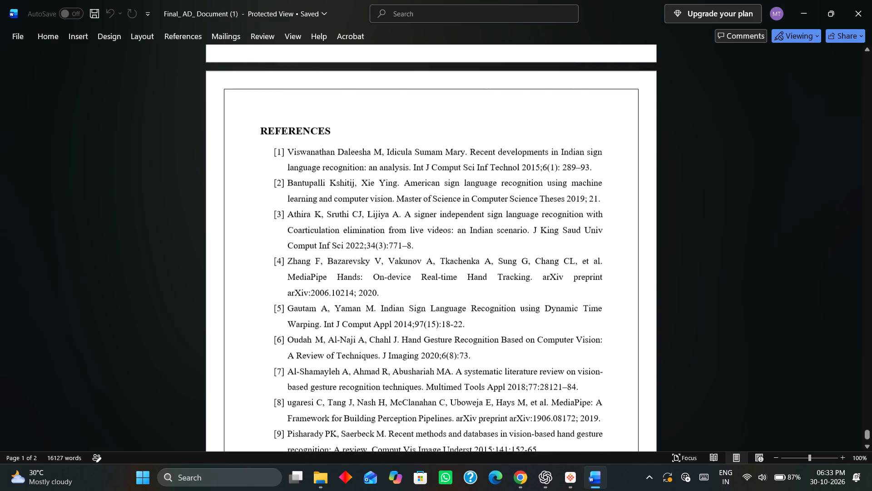
Review the closing pages backwards from the references, through the acceptance notification and section 8.2, to the start of Chapter 8: Appendices.
scroll(662, 326, "up", 20)
scroll(662, 326, "up", 14)
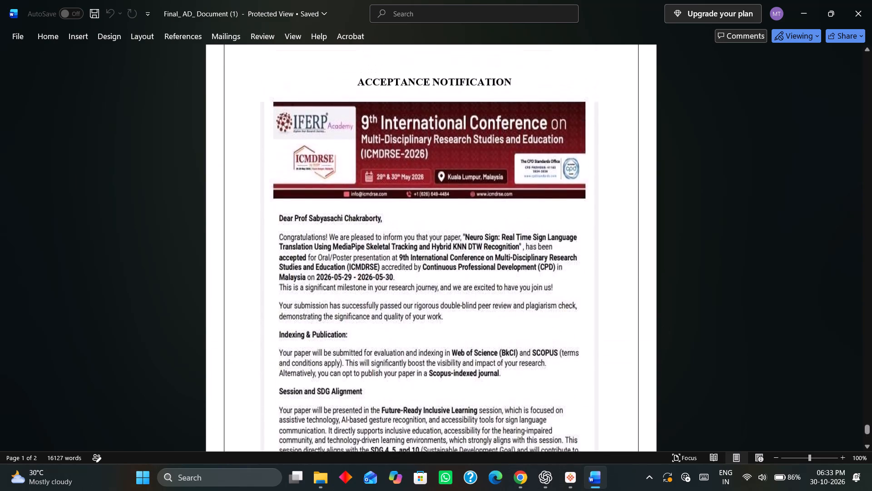
scroll(662, 326, "up", 3)
left_click_drag(367, 177, 479, 180)
left_click(495, 283)
scroll(549, 341, "up", 6)
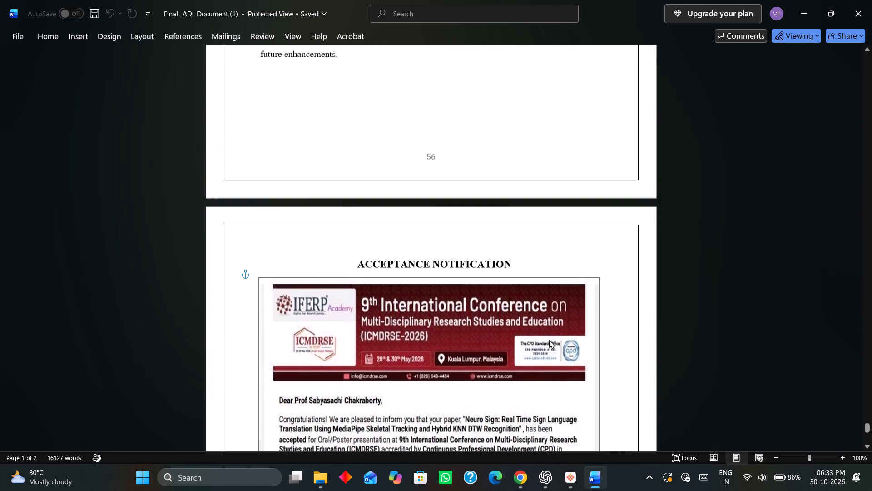
scroll(549, 340, "up", 4)
scroll(549, 340, "up", 20)
scroll(549, 340, "up", 4)
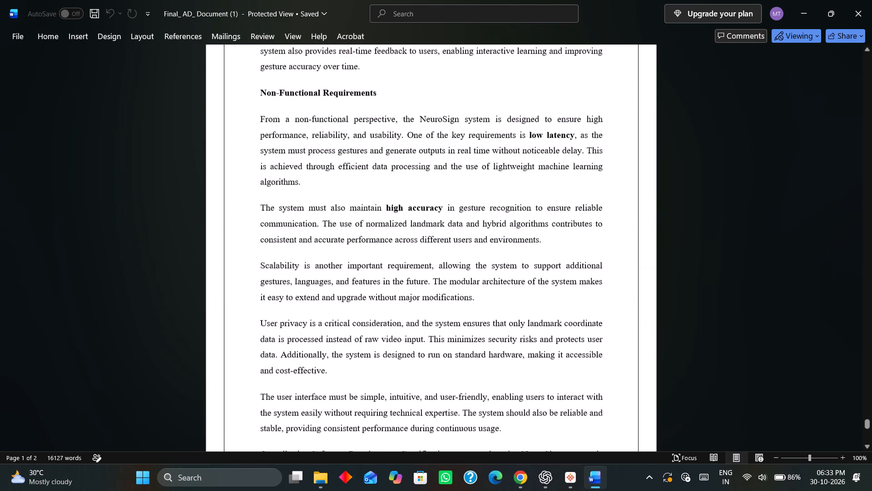
scroll(549, 340, "up", 20)
scroll(549, 340, "up", 15)
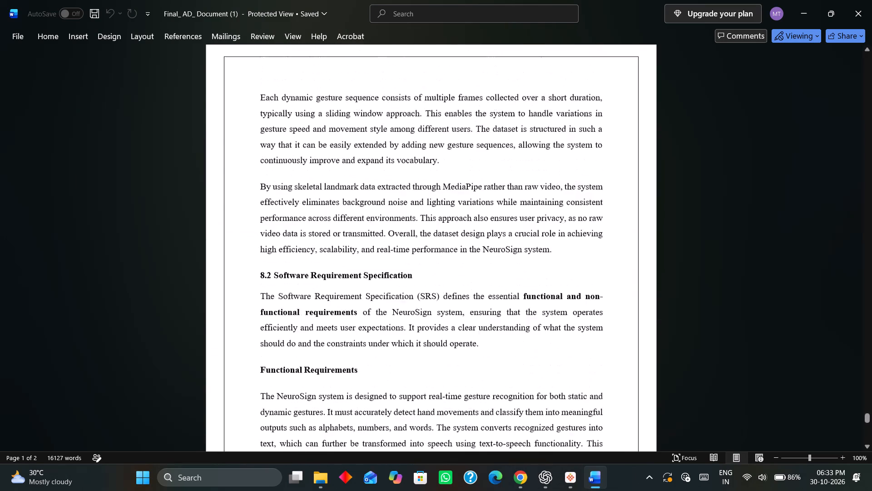
scroll(551, 341, "up", 15)
scroll(551, 341, "down", 1)
scroll(551, 341, "up", 16)
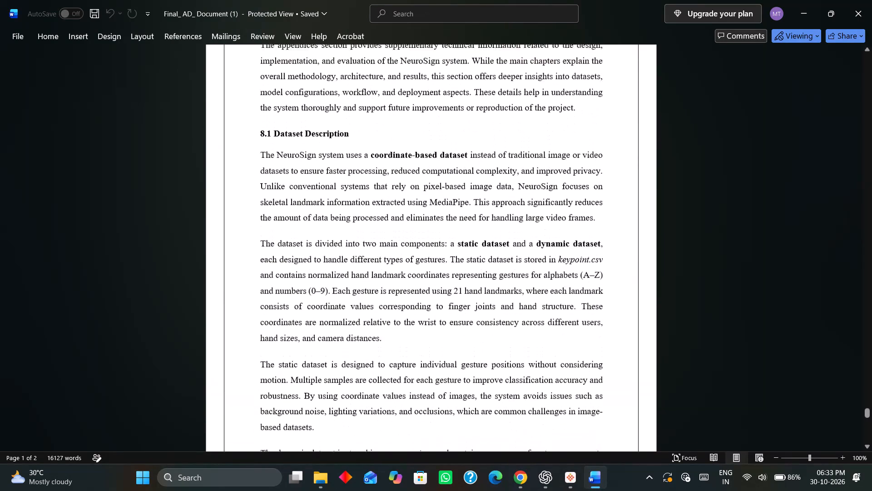
scroll(551, 341, "up", 10)
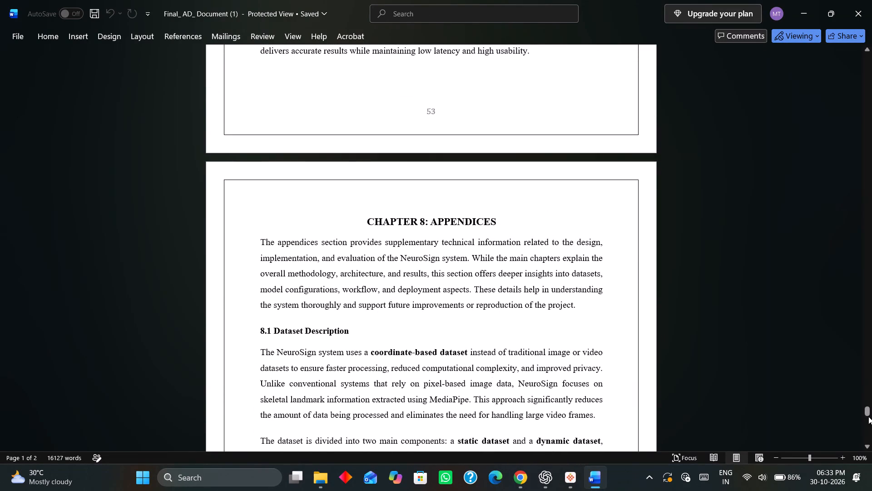
Go back to the acceptance notification page and read through the conference letter.
left_click_drag(868, 408, 866, 426)
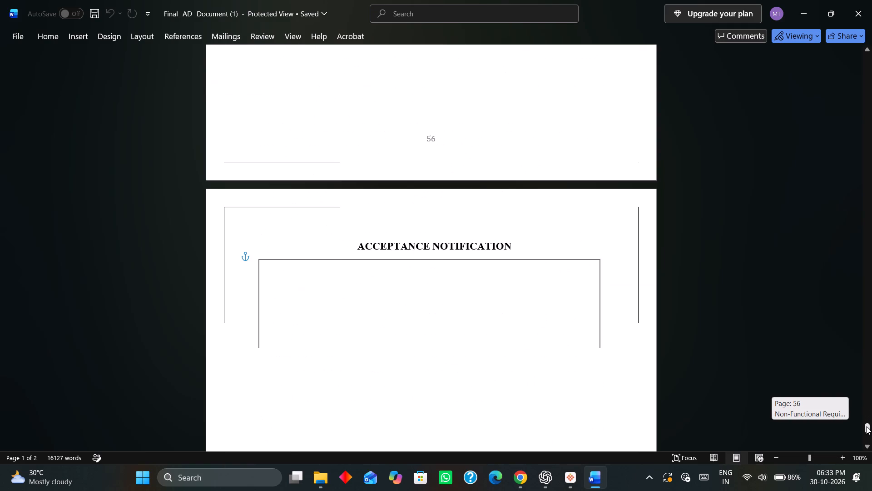
left_click_drag(866, 426, 864, 429)
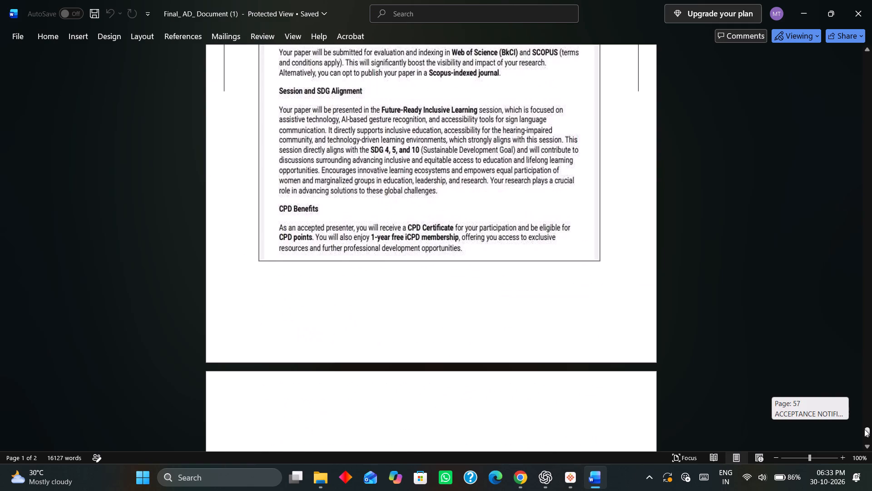
left_click_drag(864, 429, 864, 427)
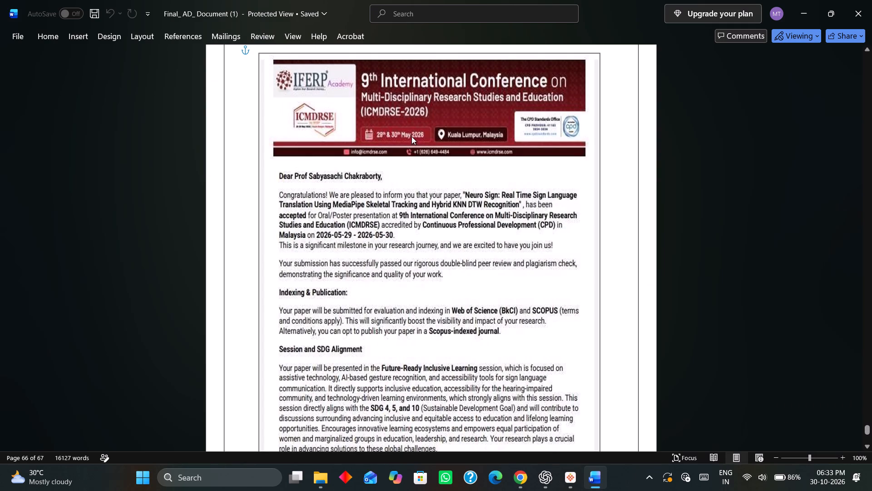
scroll(428, 222, "down", 5)
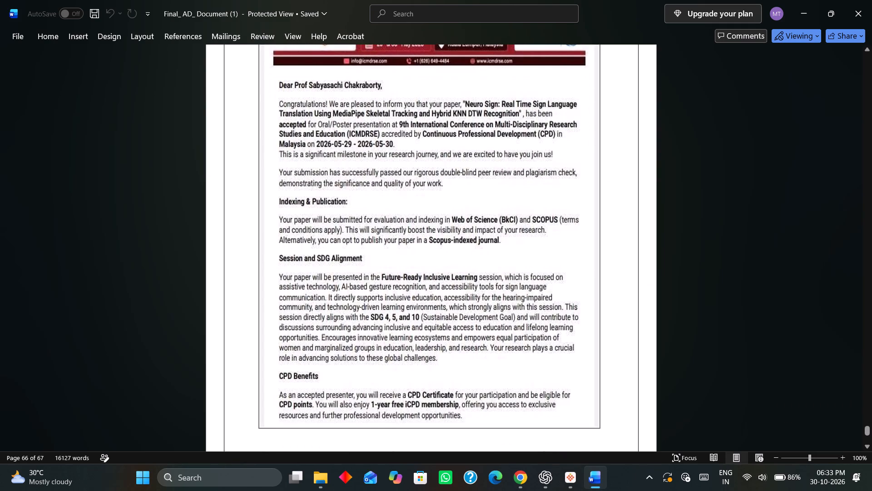
scroll(367, 173, "up", 17)
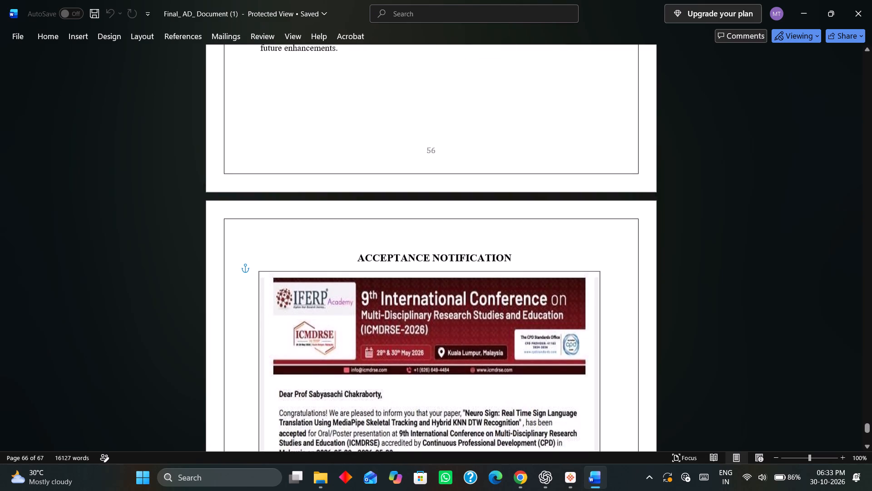
Switch to Strawberry to check the progress of the project documentation chat, and return to the Word document.
left_click(566, 481)
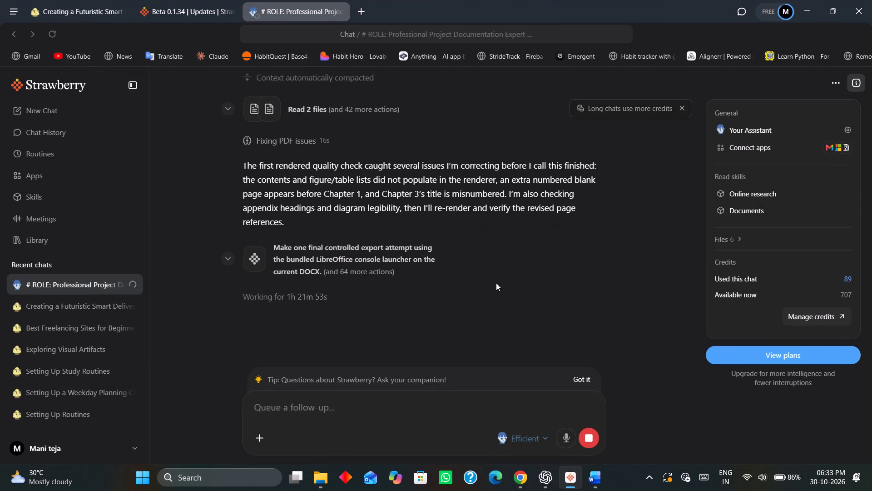
scroll(442, 342, "down", 4)
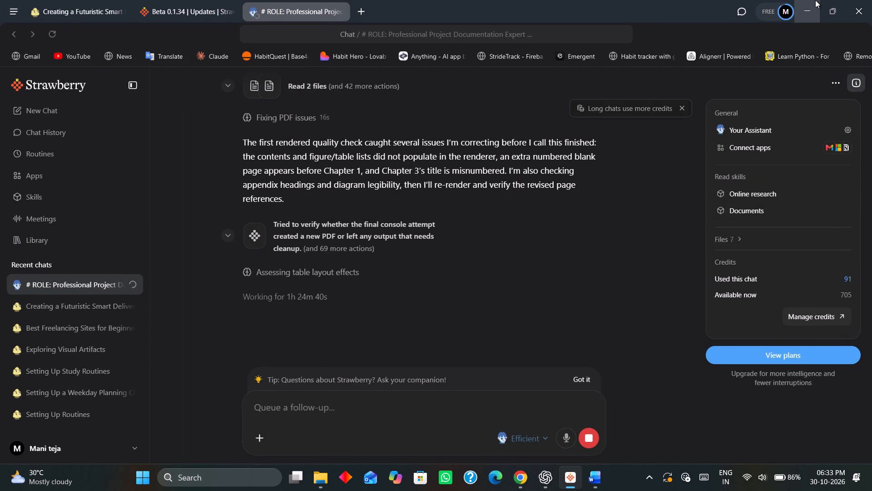
left_click(815, 0)
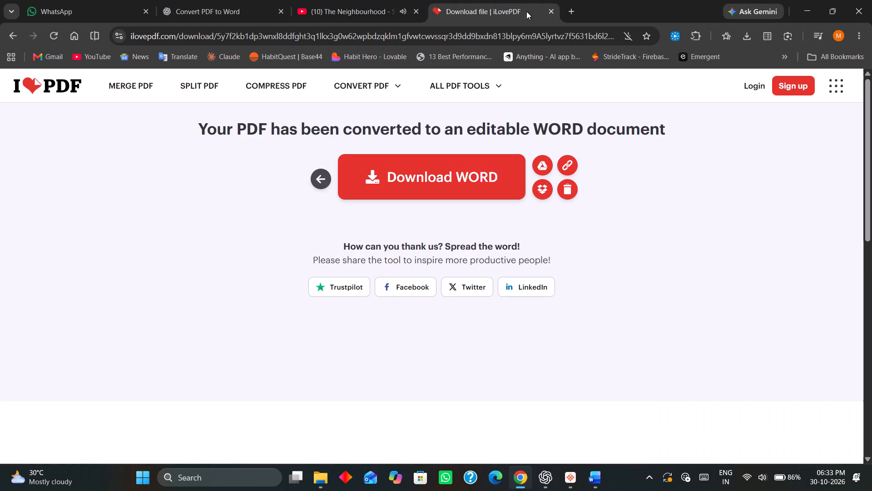
left_click(379, 7)
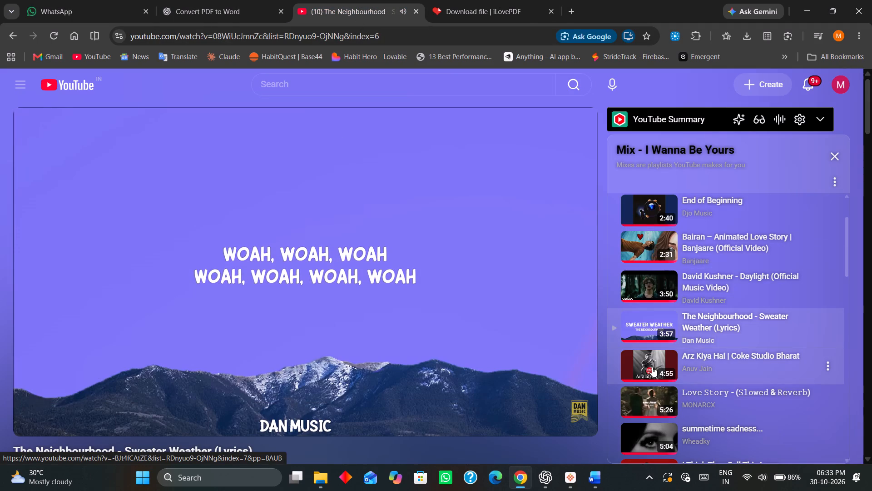
left_click(652, 367)
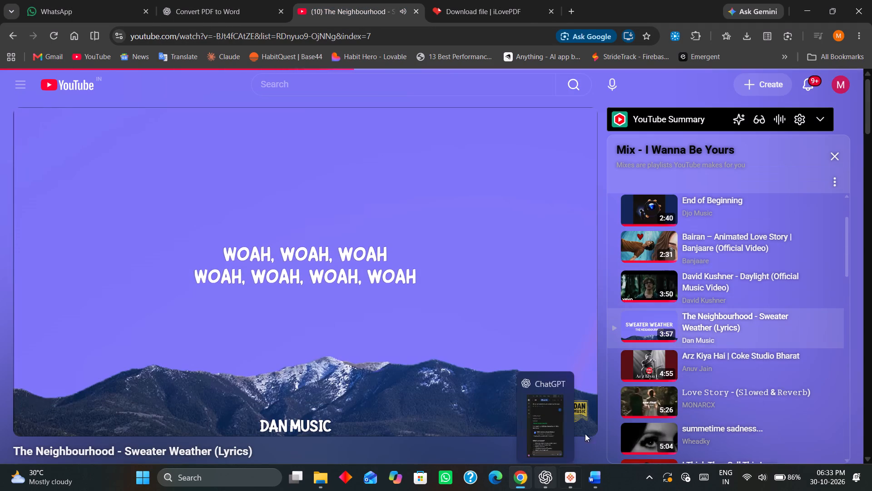
Return to the Final_ AD_ Document (1) Word report and skim its chapters from the title page through the references and back.
left_click(586, 486)
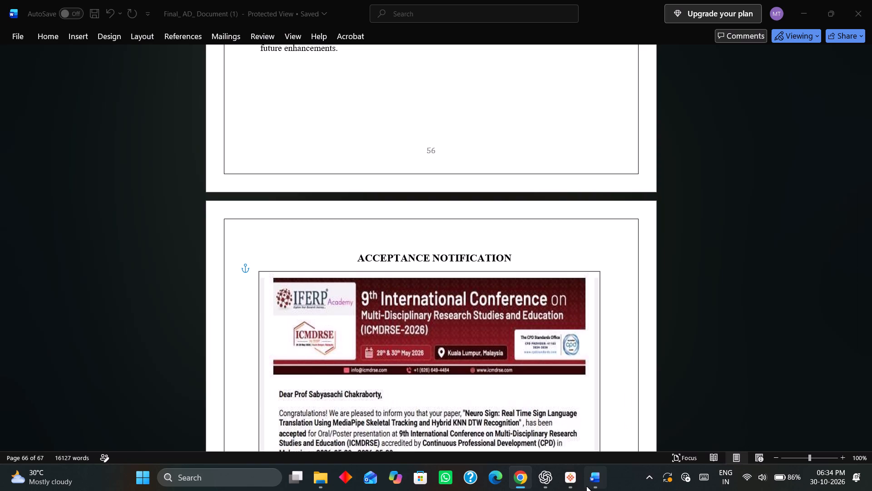
scroll(408, 336, "up", 20)
scroll(408, 336, "up", 9)
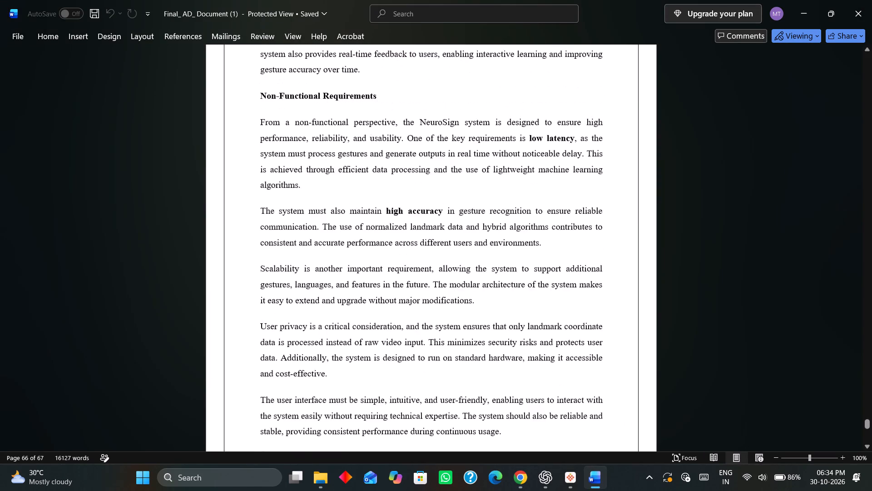
scroll(408, 339, "up", 20)
scroll(408, 339, "up", 5)
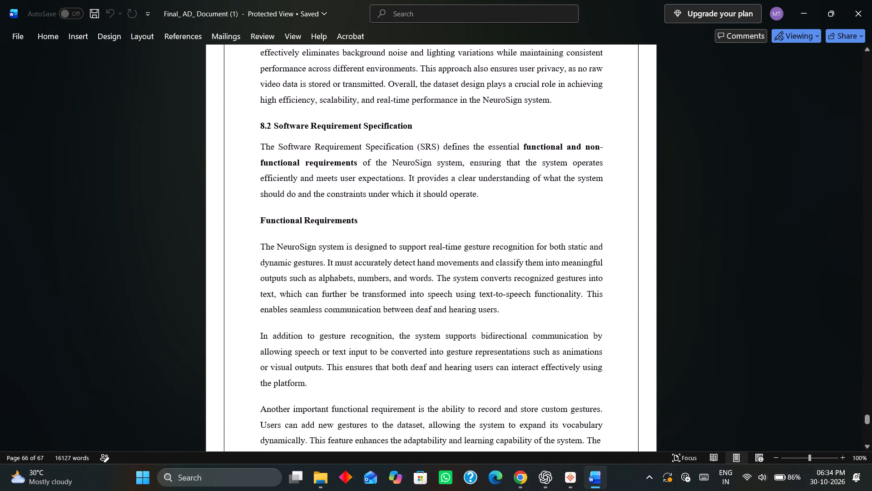
middle_click(725, 344)
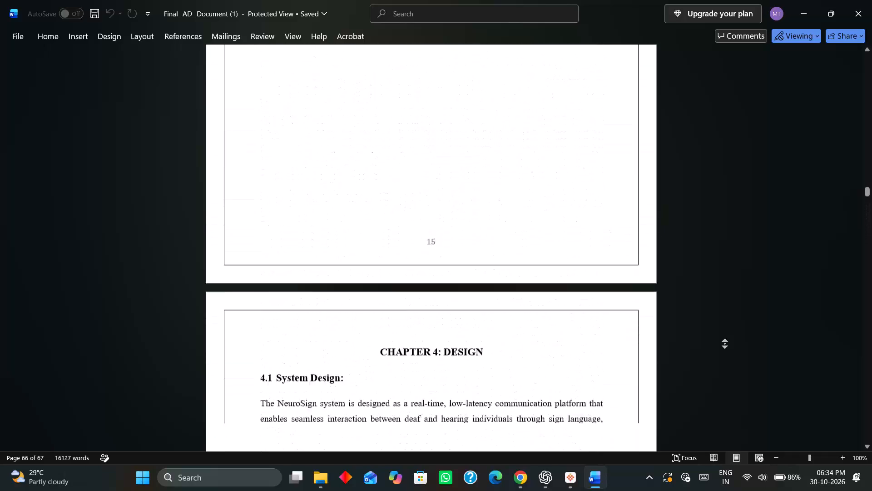
left_click(689, 0)
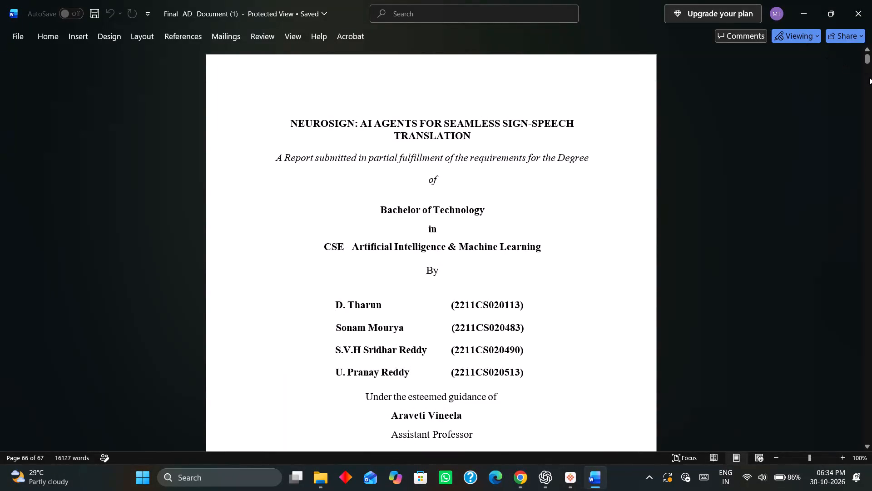
left_click_drag(867, 57, 871, 160)
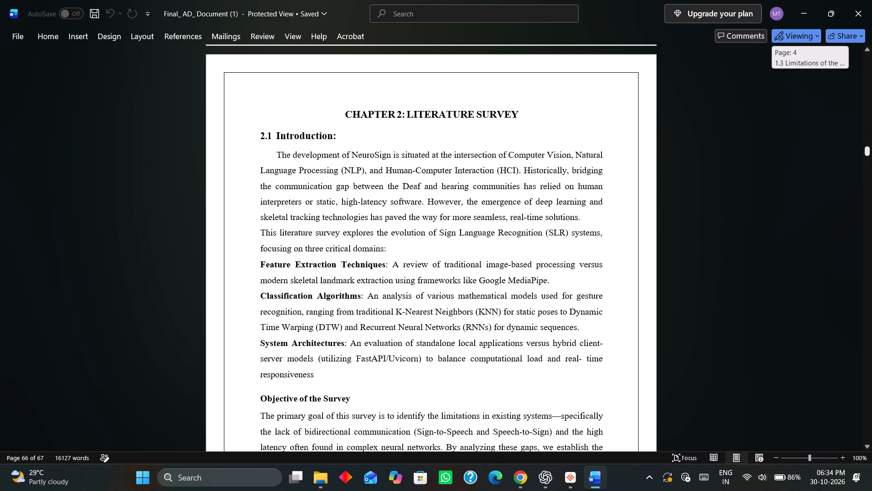
left_click_drag(871, 160, 871, 406)
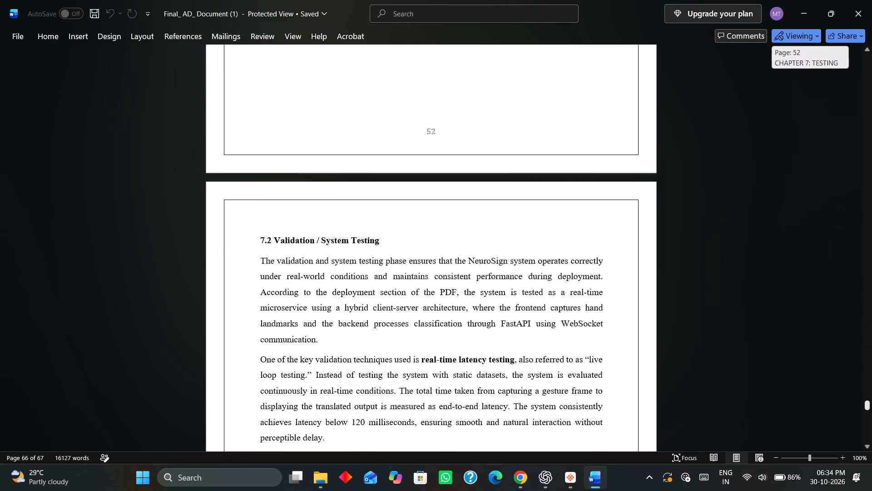
left_click_drag(871, 406, 871, 450)
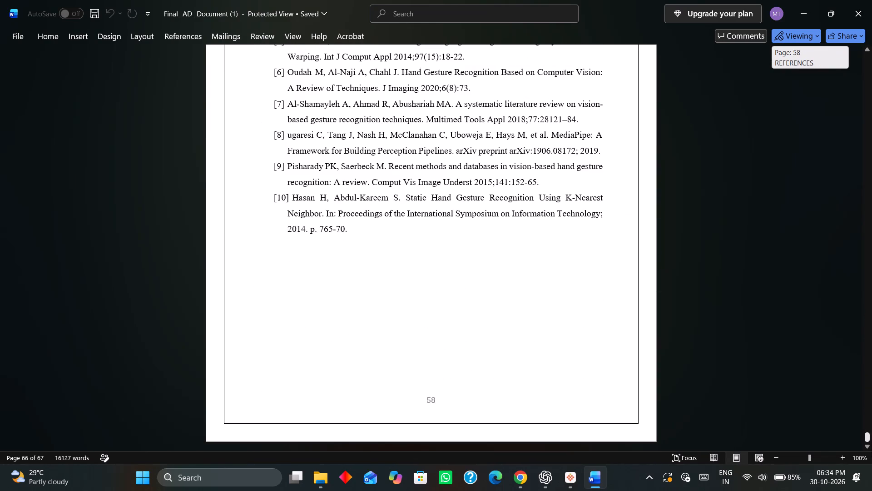
left_click_drag(871, 450, 857, 182)
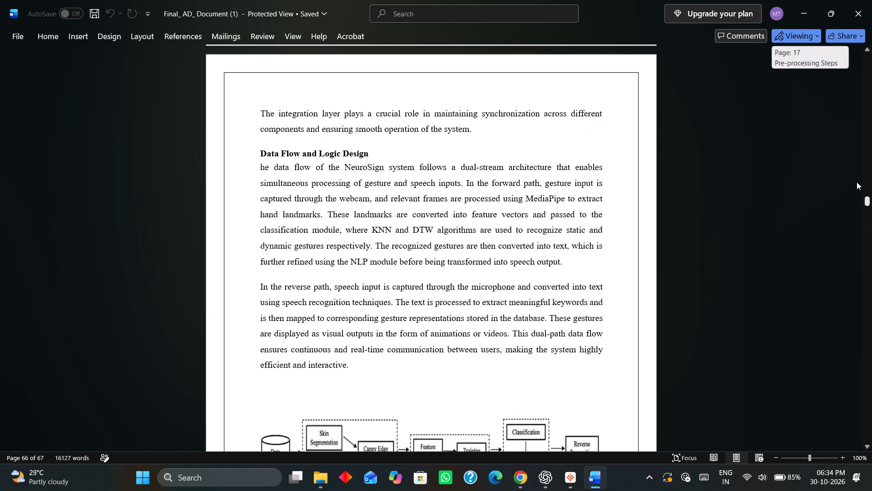
left_click_drag(857, 182, 848, 51)
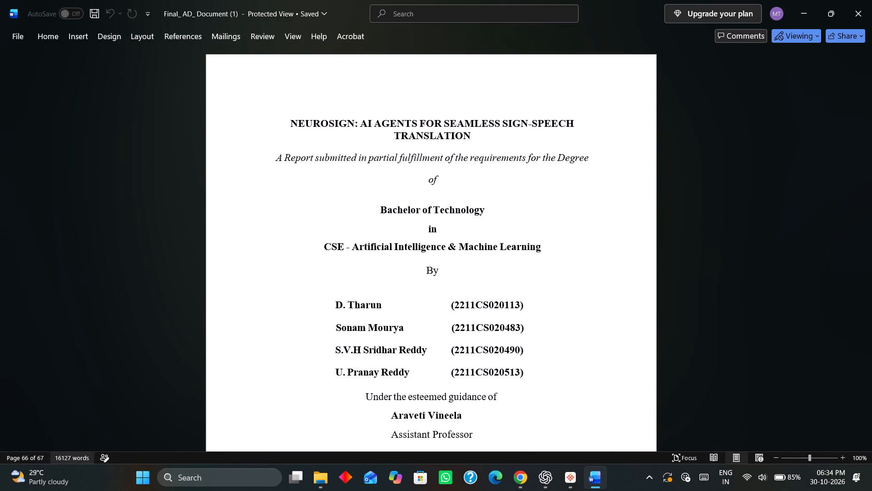
Look through the report's front pages, acceptance notification letter and references list, and return to the title page.
scroll(260, 337, "down", 8)
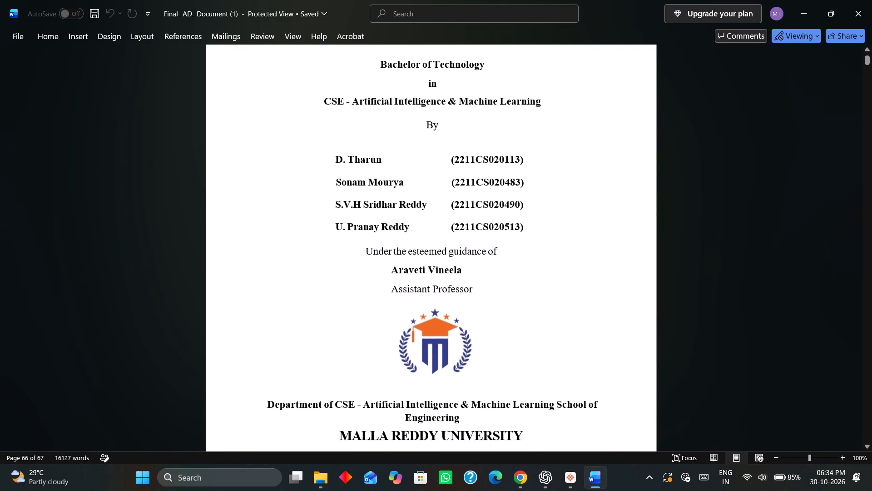
left_click_drag(870, 280, 871, 326)
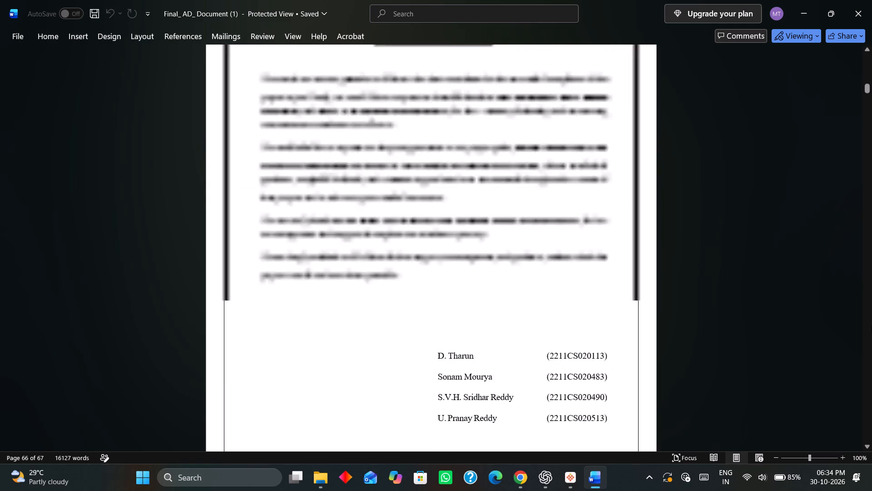
left_click_drag(871, 326, 866, 432)
left_click(527, 334)
scroll(527, 321, "down", 5)
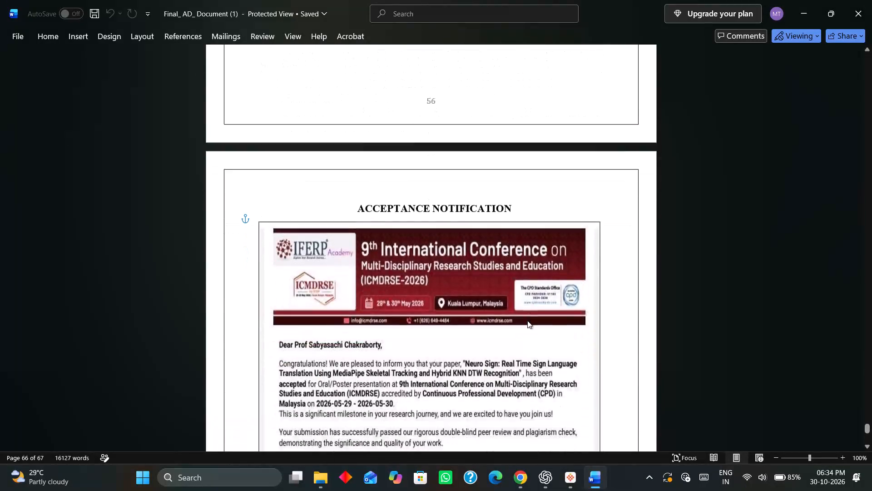
scroll(527, 321, "down", 3)
scroll(527, 321, "down", 20)
scroll(527, 321, "down", 6)
left_click(432, 320)
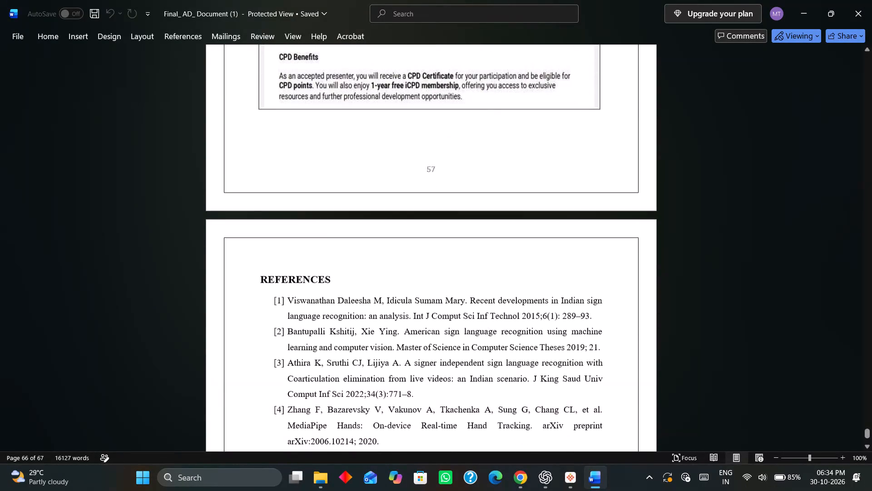
scroll(432, 320, "down", 13)
double_click(432, 320)
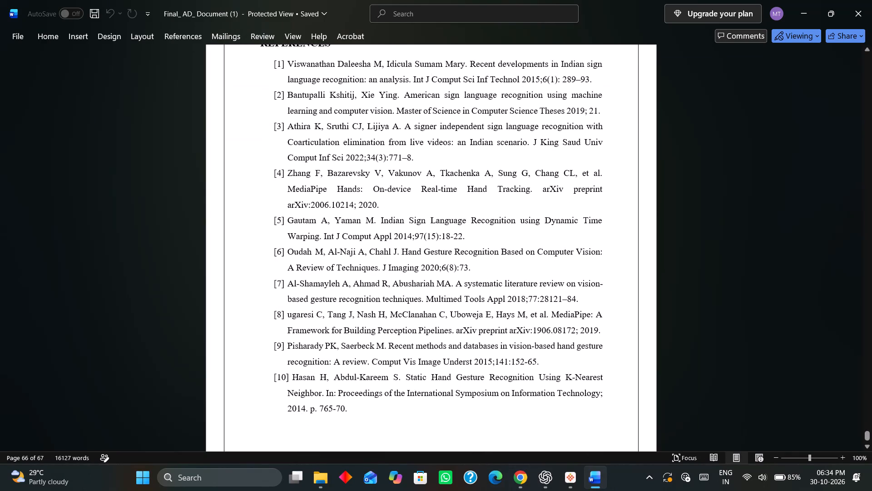
scroll(497, 355, "down", 7)
scroll(497, 355, "down", 15)
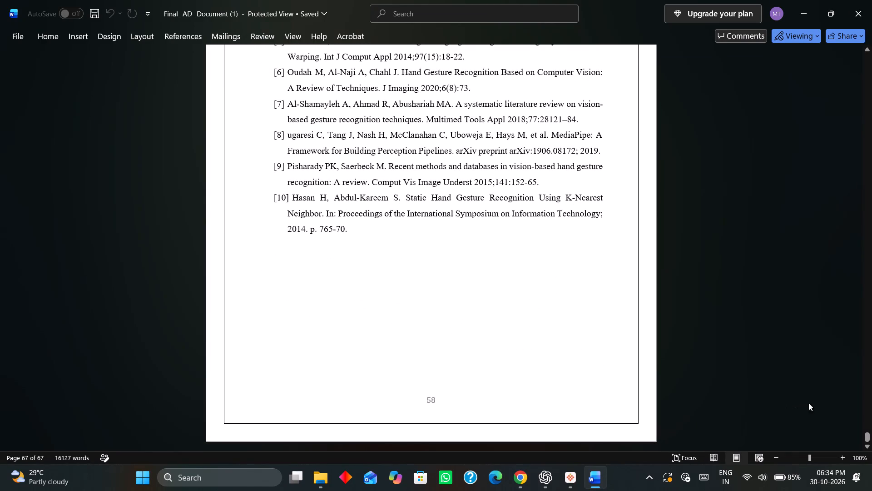
left_click_drag(866, 435, 844, 44)
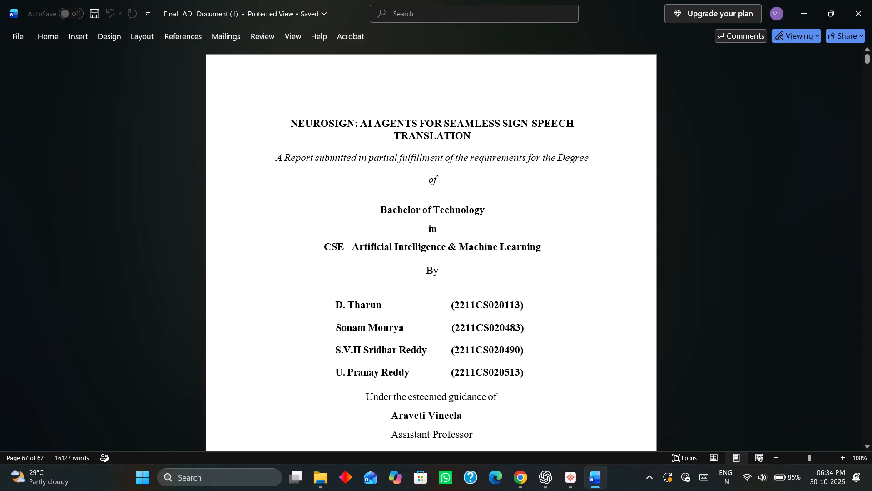
Switch to YouTube in Chrome, skip the ad before Arz Kiya Hai | Coke Studio Bharat, and return to Word.
left_click(512, 484)
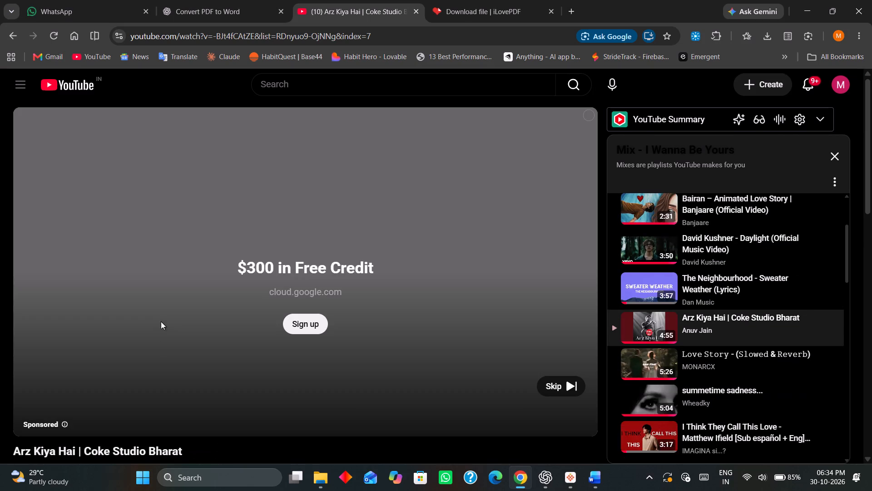
left_click(577, 385)
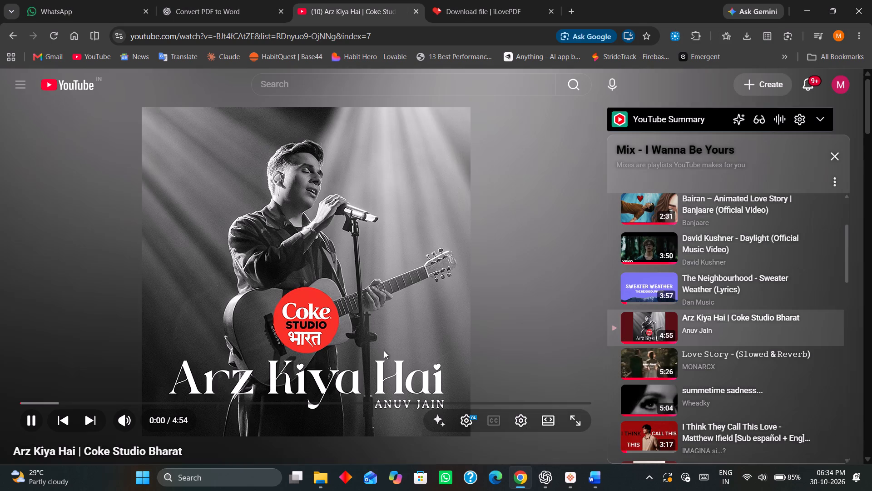
left_click(515, 483)
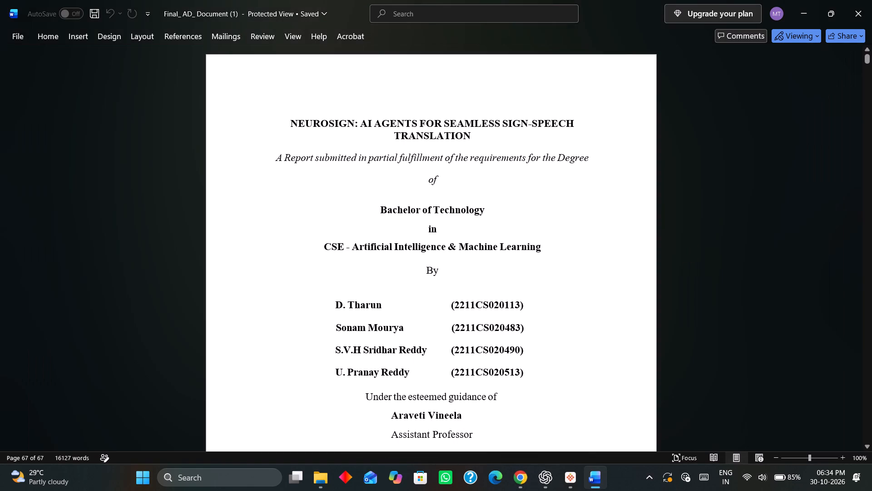
Examine the NeuroSign project title on the report's title page.
scroll(424, 323, "up", 4)
left_click_drag(289, 123, 455, 133)
left_click(466, 133)
Switch to File Explorer and open the Final_ AD_ Document (1) Word file from the Downloads folder.
left_click(317, 472)
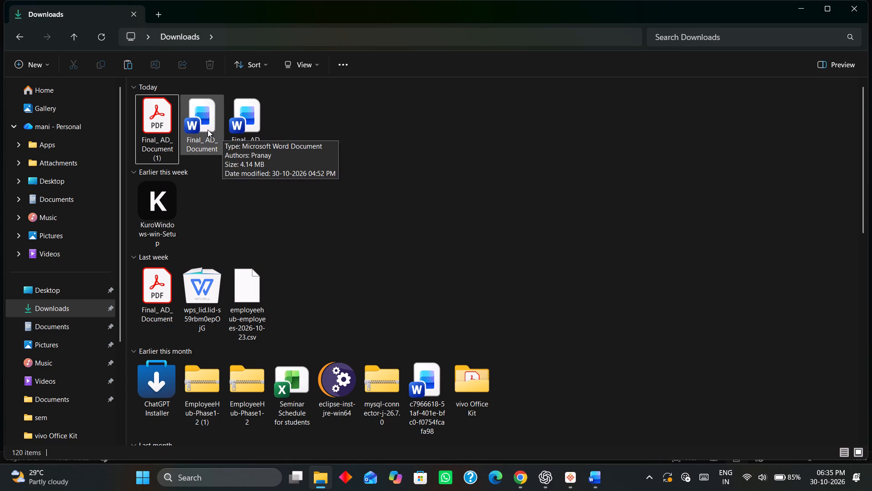
left_click(208, 130)
triple_click(235, 122)
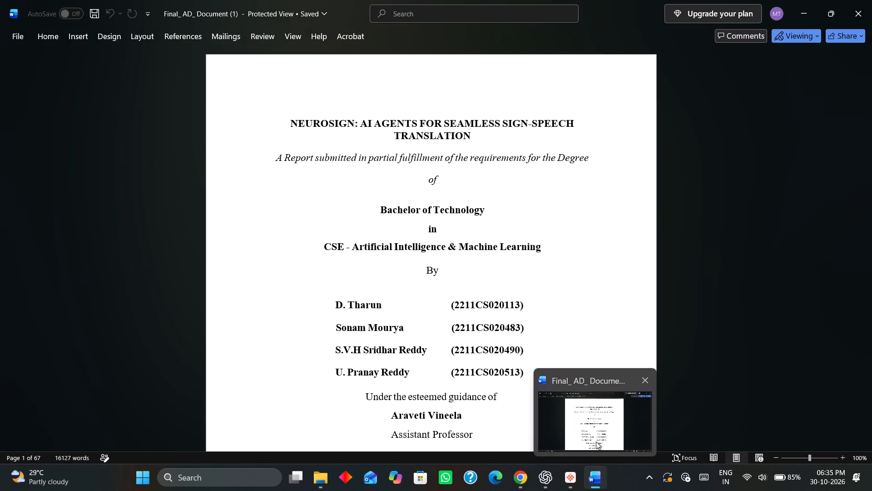
left_click(596, 436)
Open the Final_ AD_ Document Word file from Downloads, dismiss the Protected View notice, and select its StayMate project title.
left_click(320, 473)
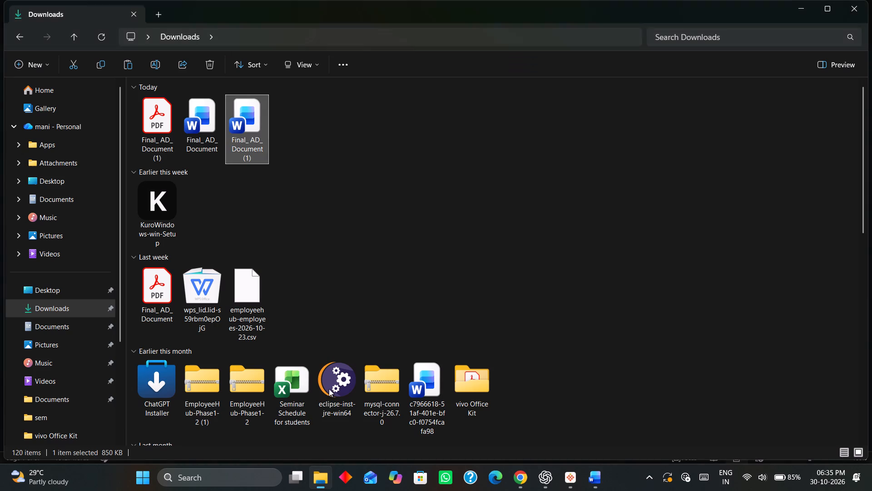
triple_click(208, 141)
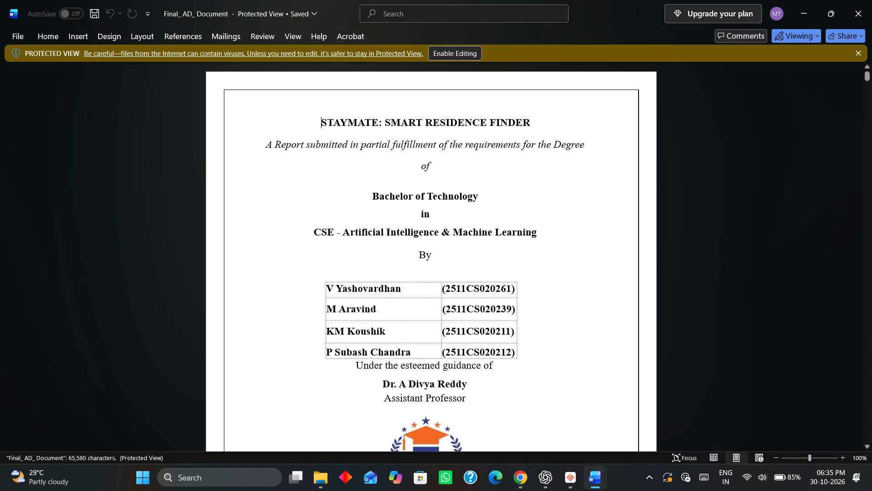
left_click(858, 54)
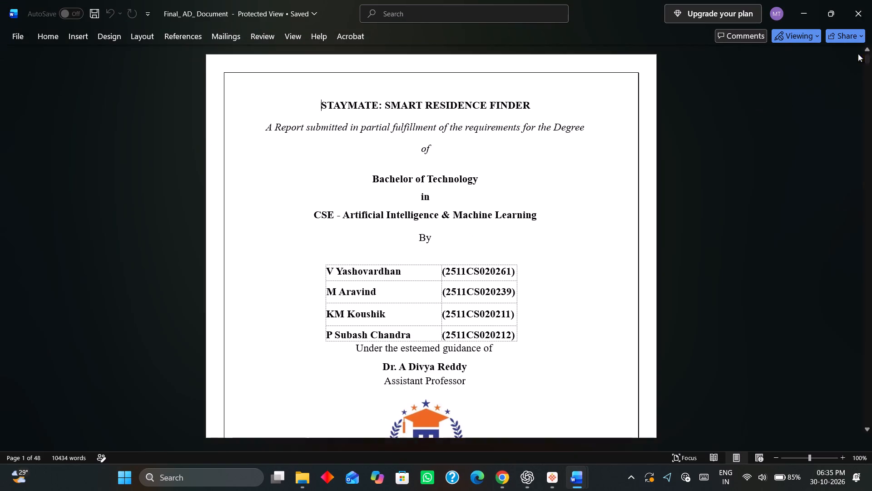
scroll(554, 412, "down", 3)
scroll(554, 412, "up", 2)
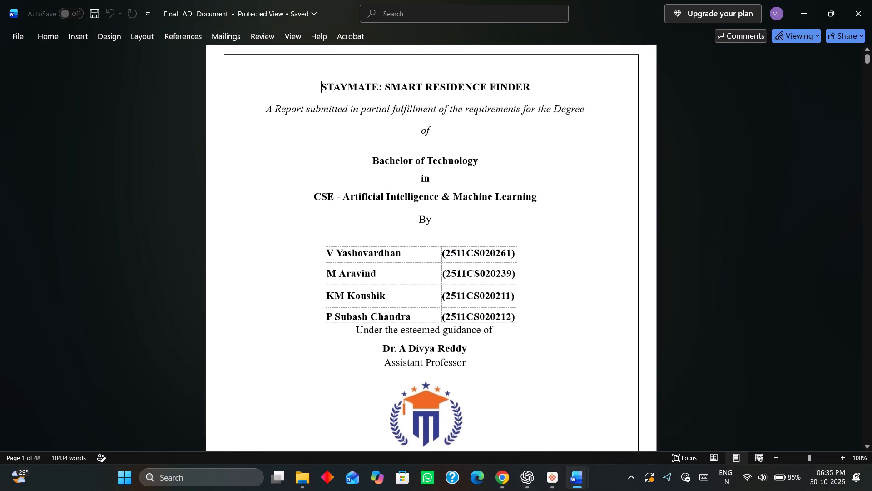
scroll(554, 412, "up", 3)
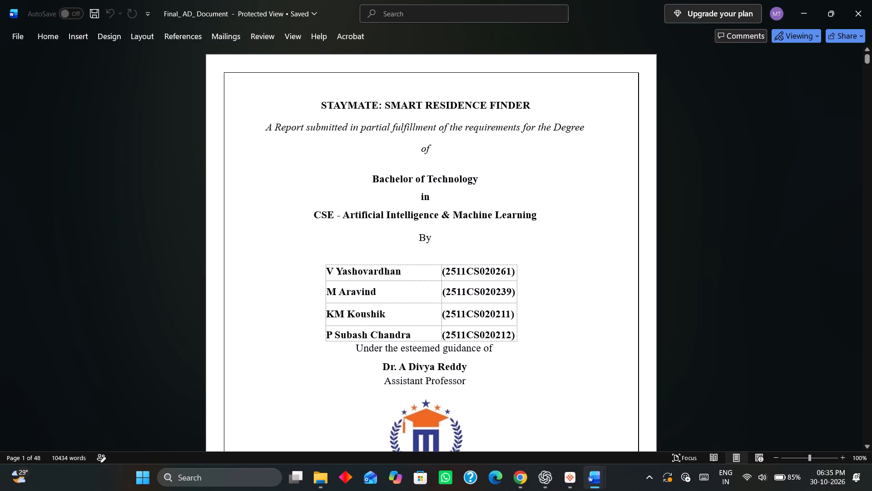
left_click_drag(318, 101, 522, 103)
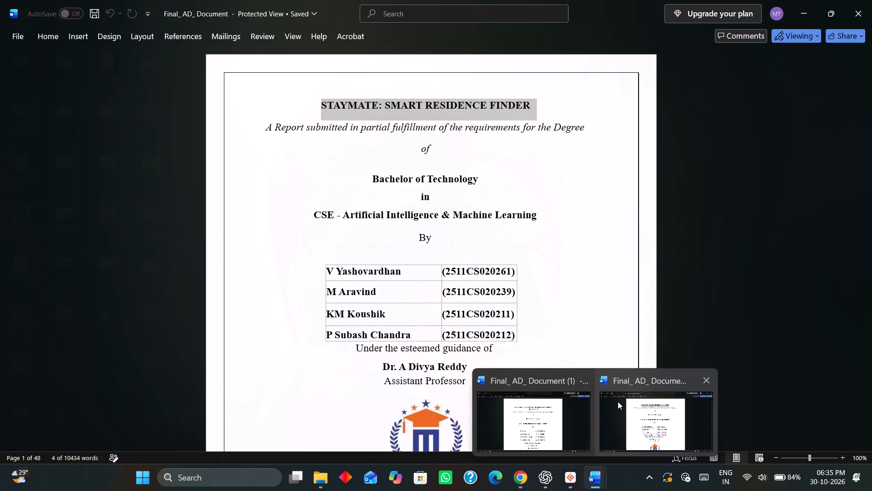
Show the desktop, open the ET-04-Reviwe-2 presentation in PowerPoint to view its title slide, and minimize it.
left_click(601, 486)
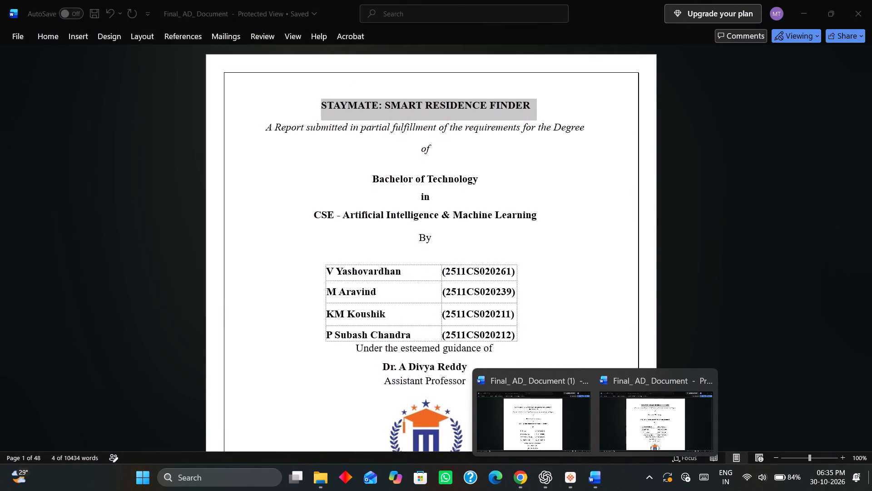
left_click(871, 489)
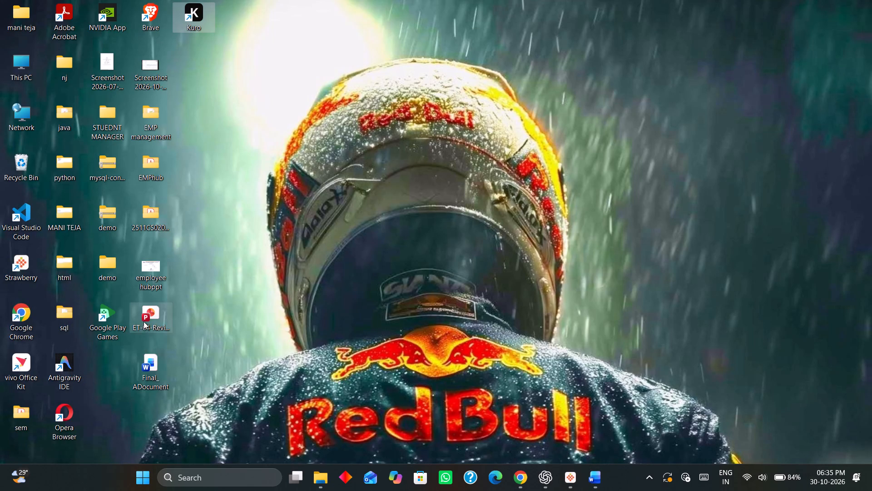
double_click(144, 321)
left_click(149, 322)
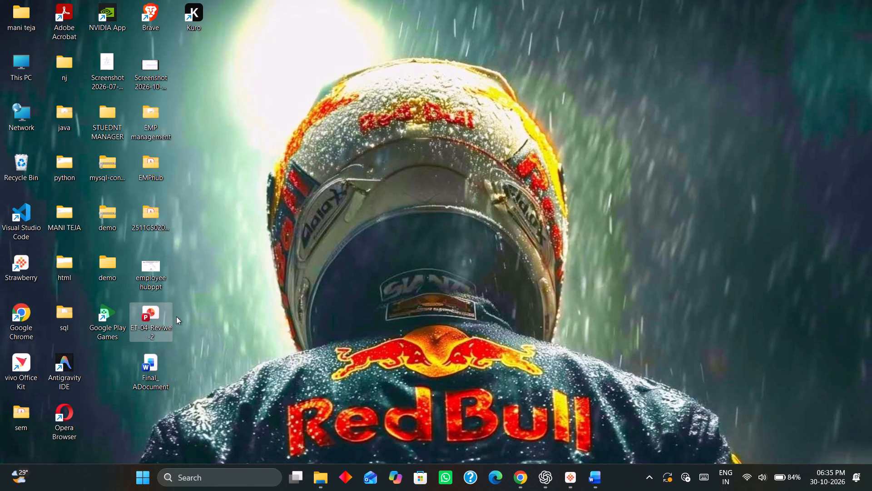
double_click(153, 314)
double_click(153, 314)
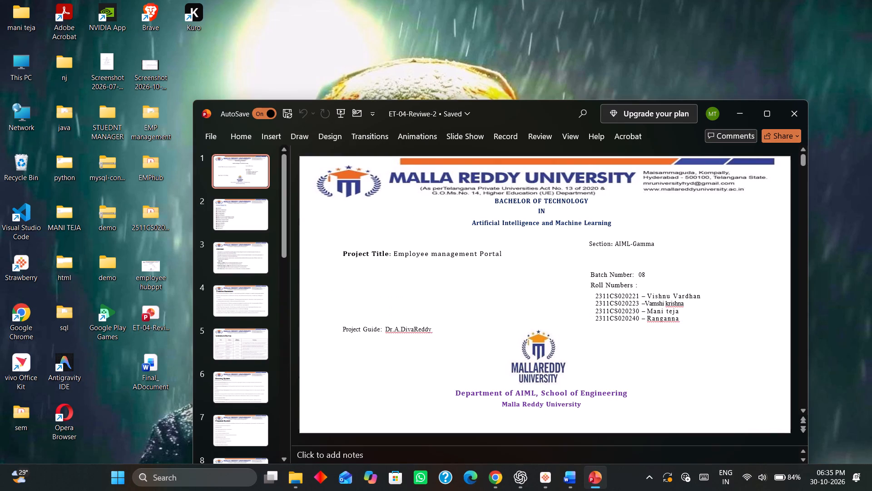
left_click(738, 108)
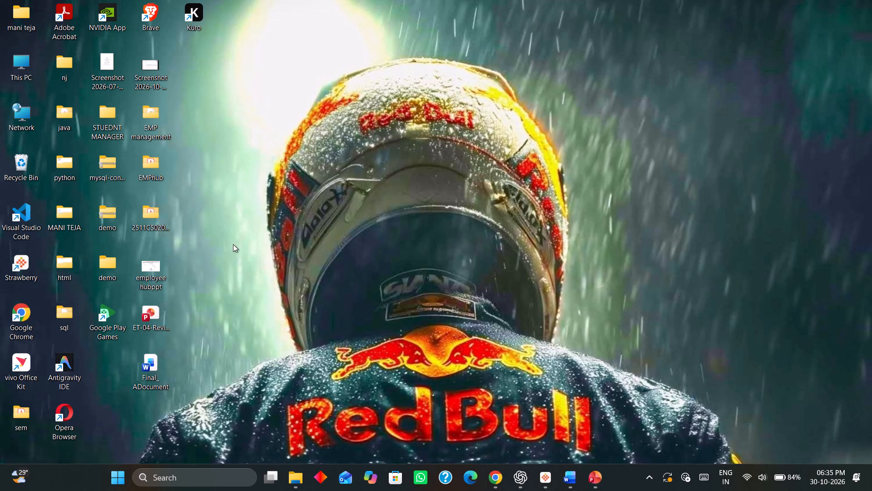
Open the employee hubppt presentation from the desktop to view its title slide, and close both it and ET-04-Reviwe-2.
triple_click(163, 271)
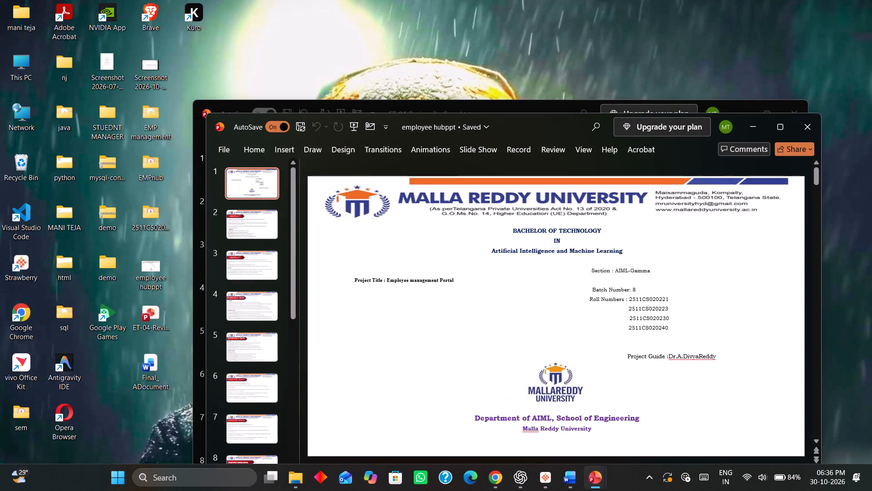
left_click(760, 120)
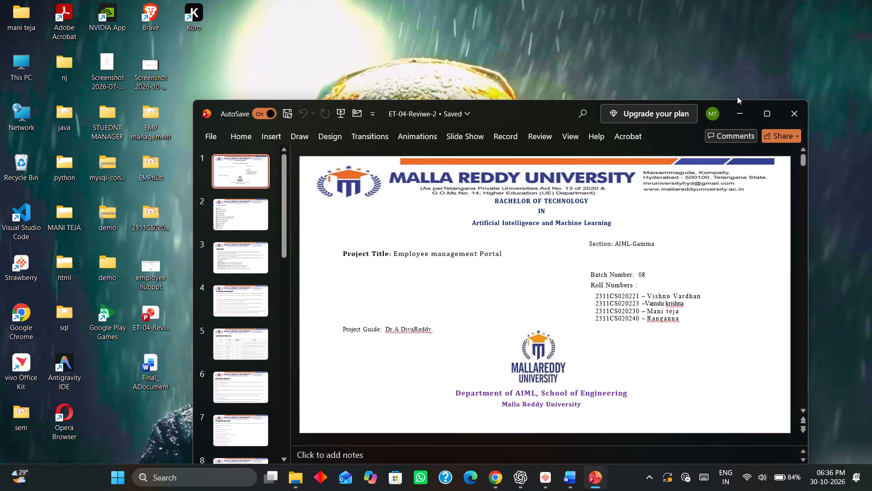
left_click(786, 108)
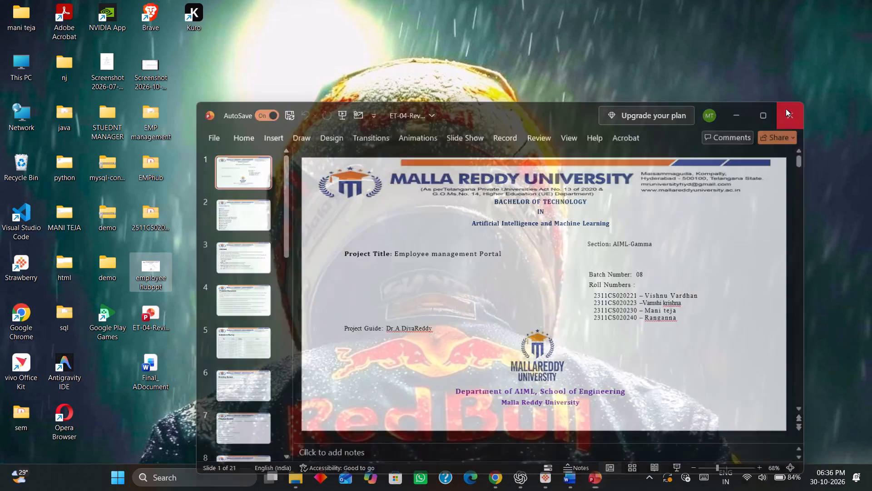
left_click(599, 490)
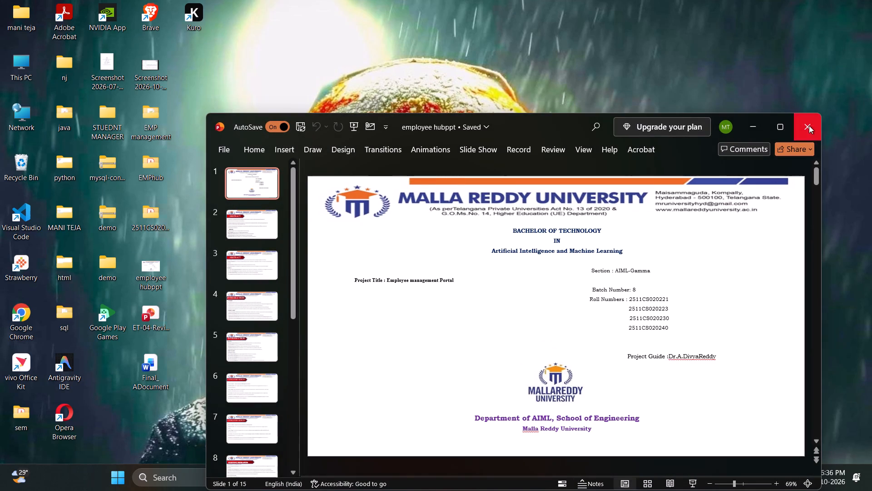
left_click(809, 125)
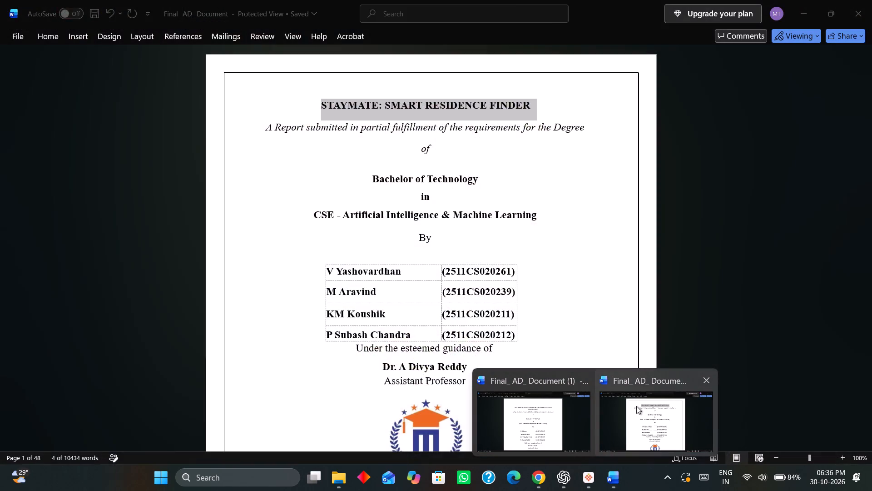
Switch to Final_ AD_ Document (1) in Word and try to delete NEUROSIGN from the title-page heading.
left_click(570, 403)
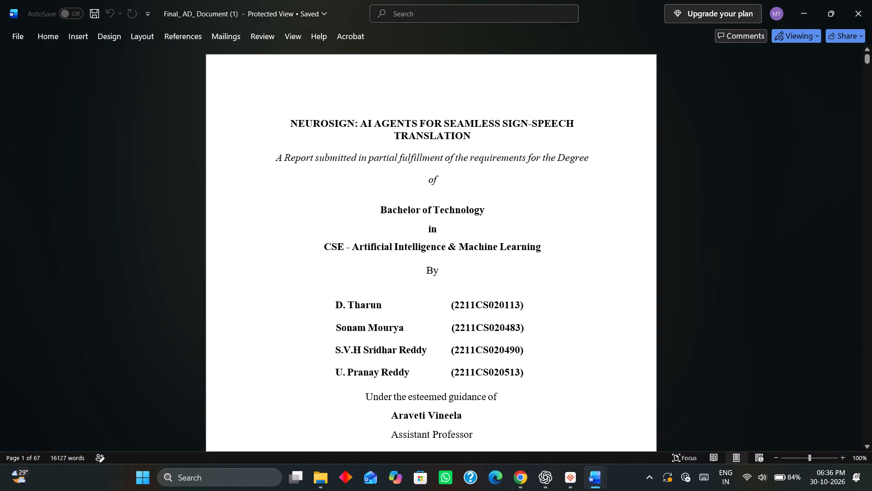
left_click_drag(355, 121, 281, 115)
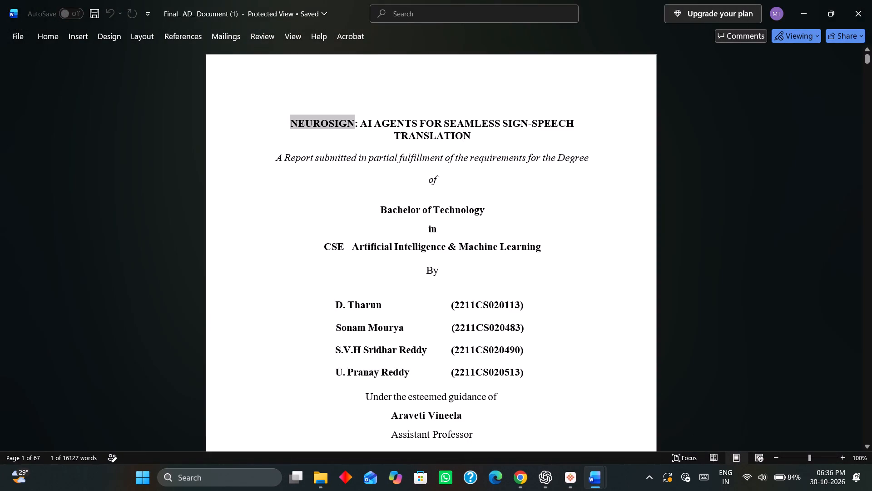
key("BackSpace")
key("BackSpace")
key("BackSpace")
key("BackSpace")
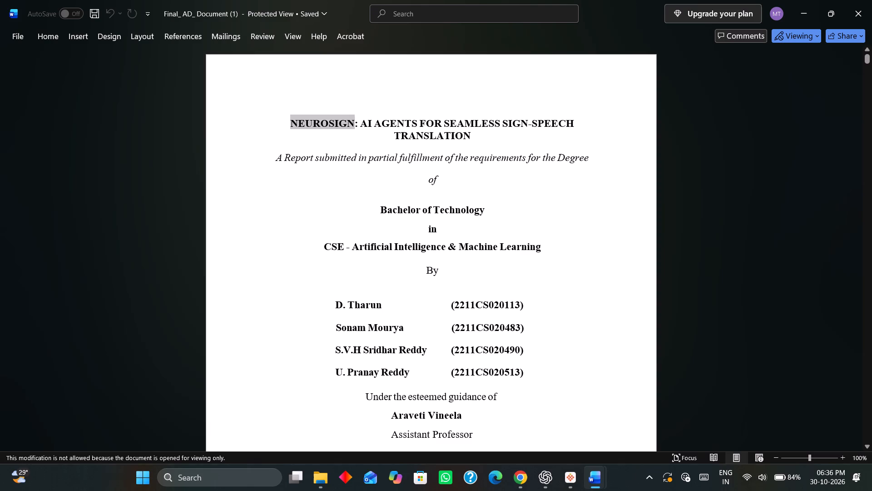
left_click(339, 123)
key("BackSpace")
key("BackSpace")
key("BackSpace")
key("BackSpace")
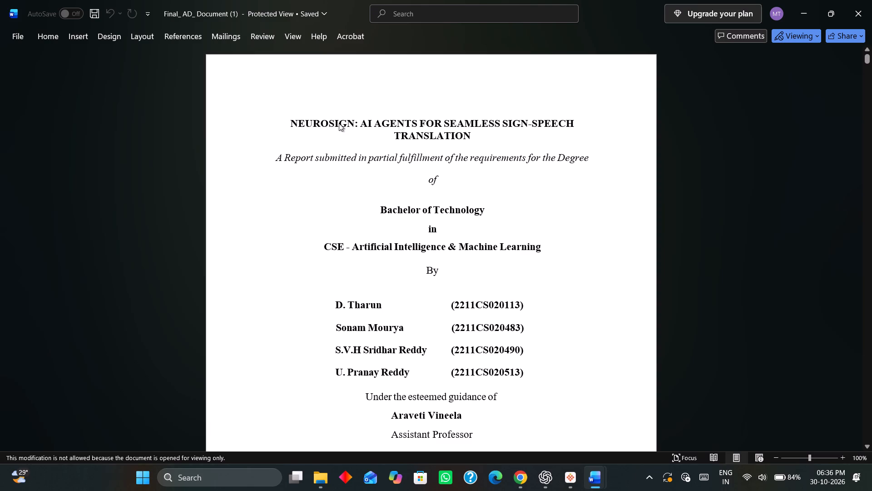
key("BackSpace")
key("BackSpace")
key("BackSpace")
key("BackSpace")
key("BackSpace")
Examine the protected report's file information and available commands for a way to make it editable.
left_click(64, 7)
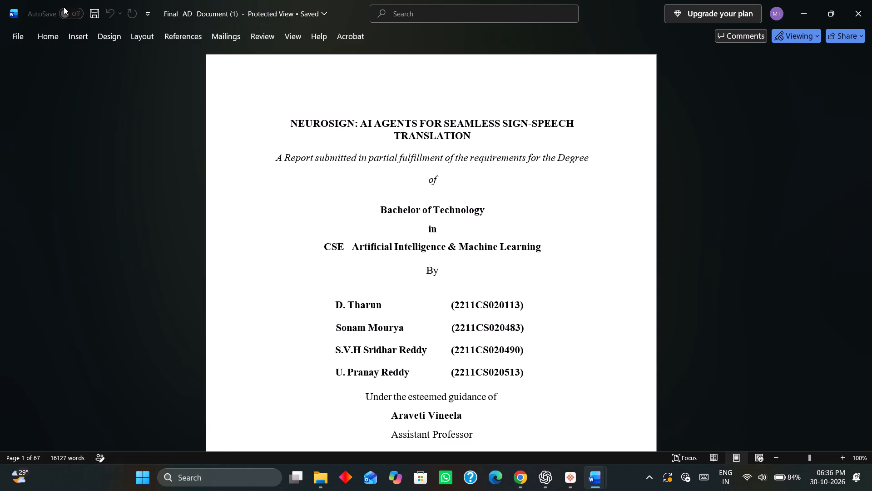
left_click(64, 7)
left_click(102, 460)
left_click(24, 38)
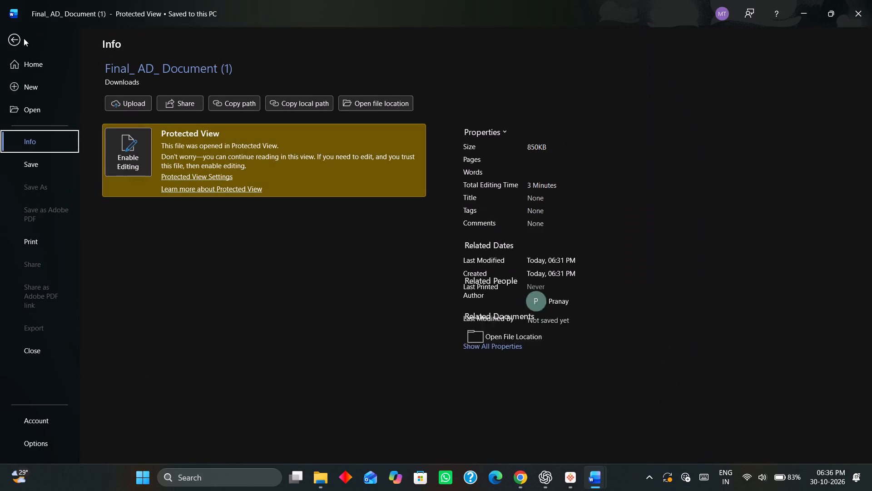
left_click(16, 43)
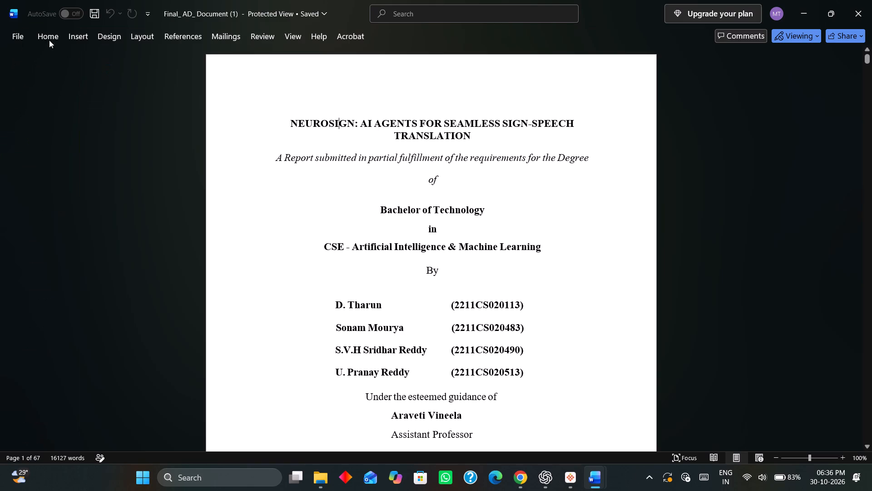
left_click(49, 33)
left_click(368, 193)
left_click(339, 150)
left_click(52, 36)
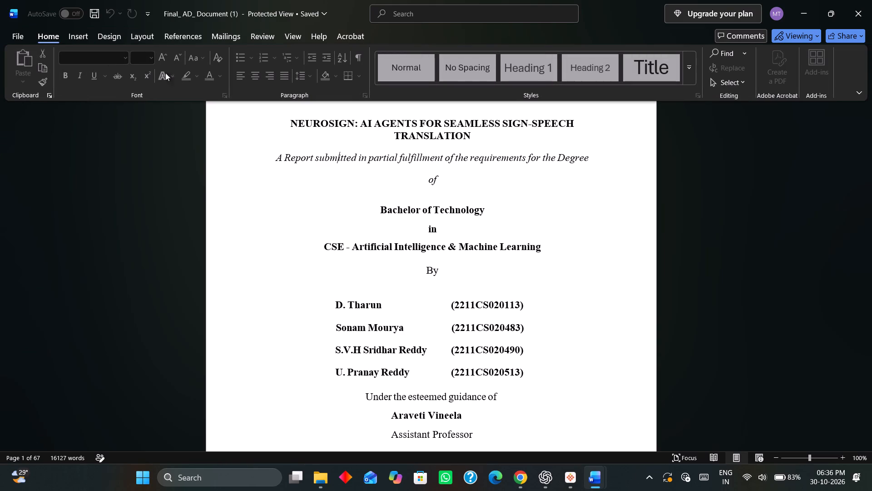
left_click(92, 36)
left_click(104, 36)
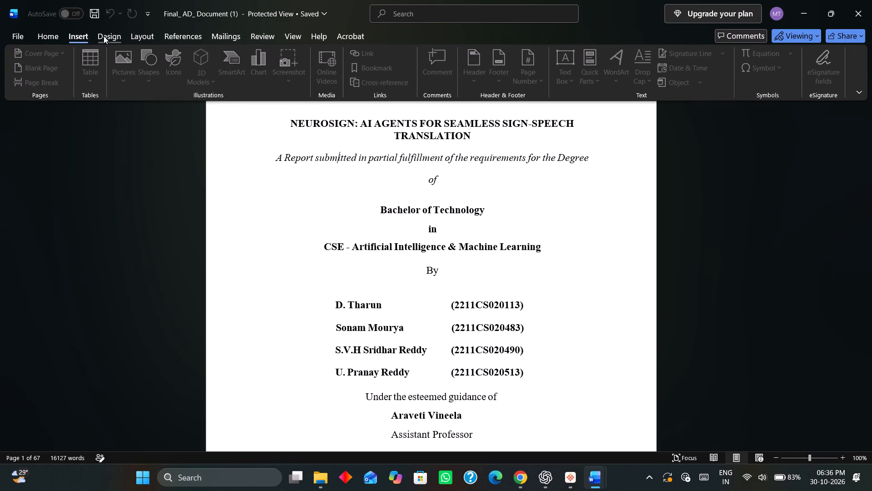
left_click(131, 35)
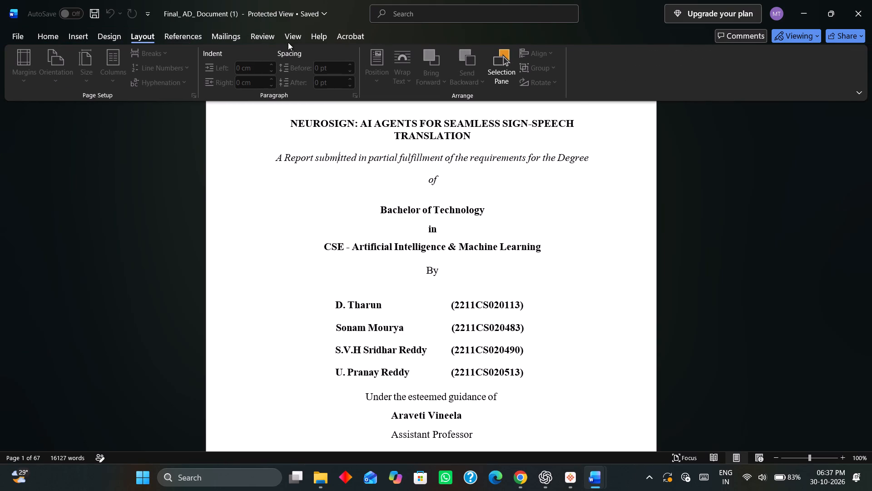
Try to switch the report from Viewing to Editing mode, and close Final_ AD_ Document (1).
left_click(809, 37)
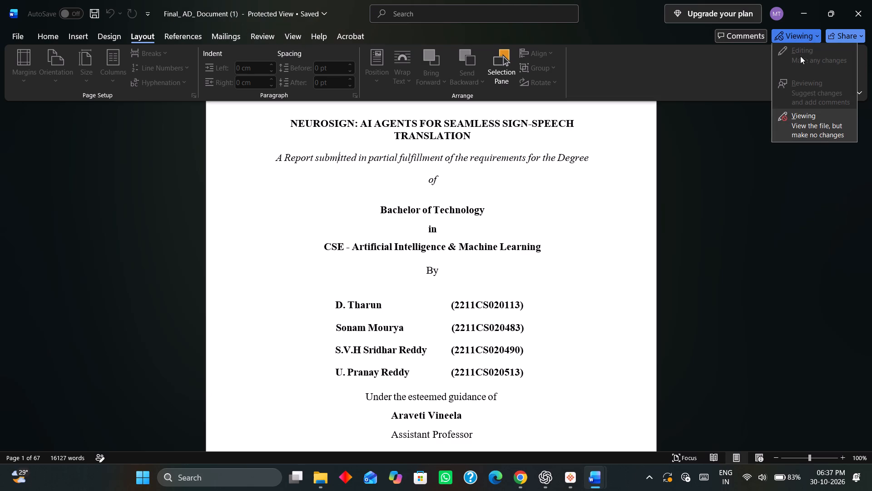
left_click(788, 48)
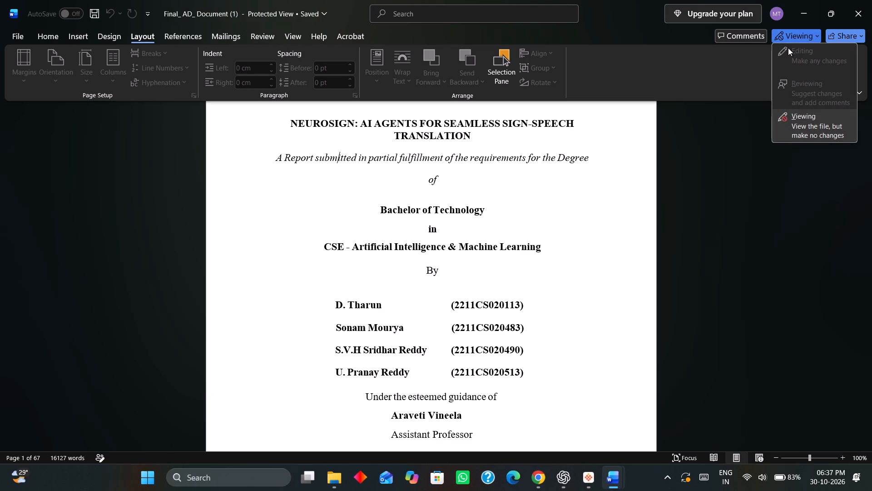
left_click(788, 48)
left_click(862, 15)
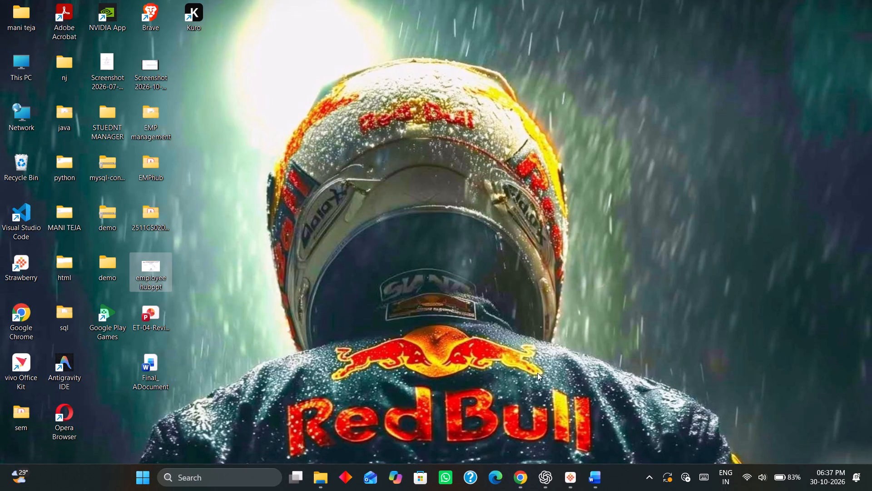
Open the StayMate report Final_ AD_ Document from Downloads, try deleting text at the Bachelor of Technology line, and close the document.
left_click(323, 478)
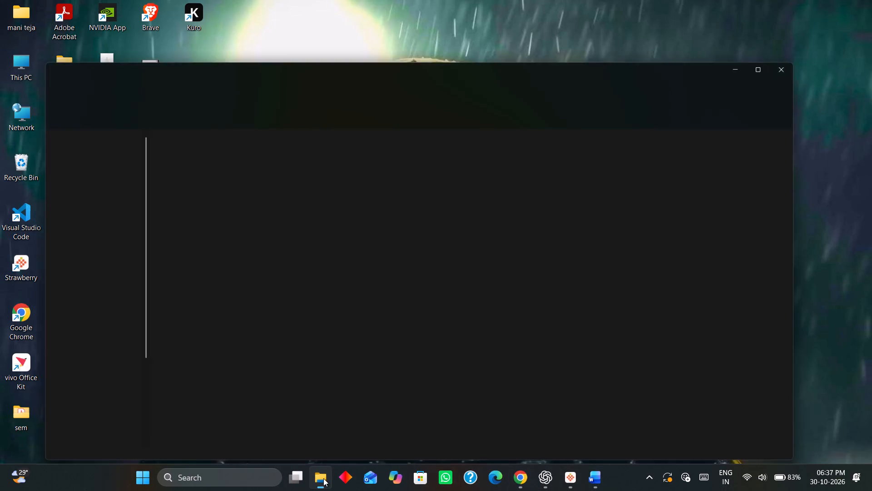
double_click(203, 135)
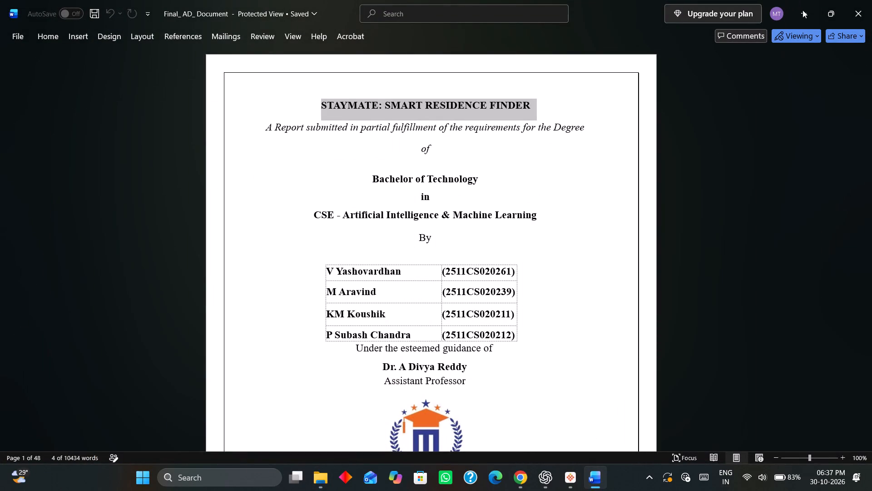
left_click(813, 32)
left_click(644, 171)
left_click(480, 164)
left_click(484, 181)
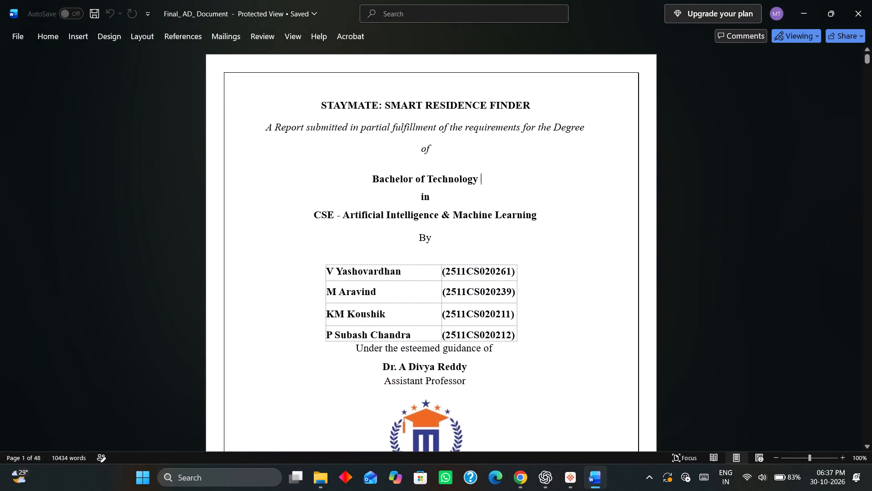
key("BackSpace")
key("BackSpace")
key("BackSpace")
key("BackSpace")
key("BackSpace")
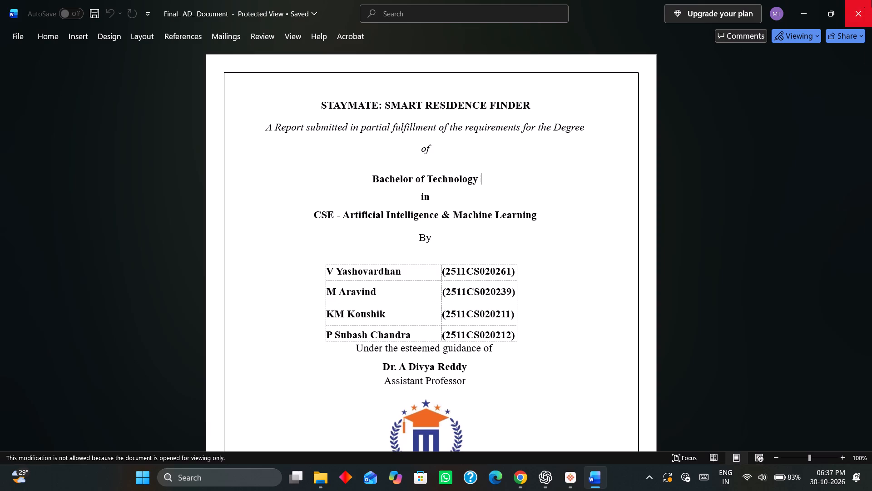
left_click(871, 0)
Reopen Final_ AD_ Document (1) from the Downloads folder and enable editing for it.
triple_click(238, 134)
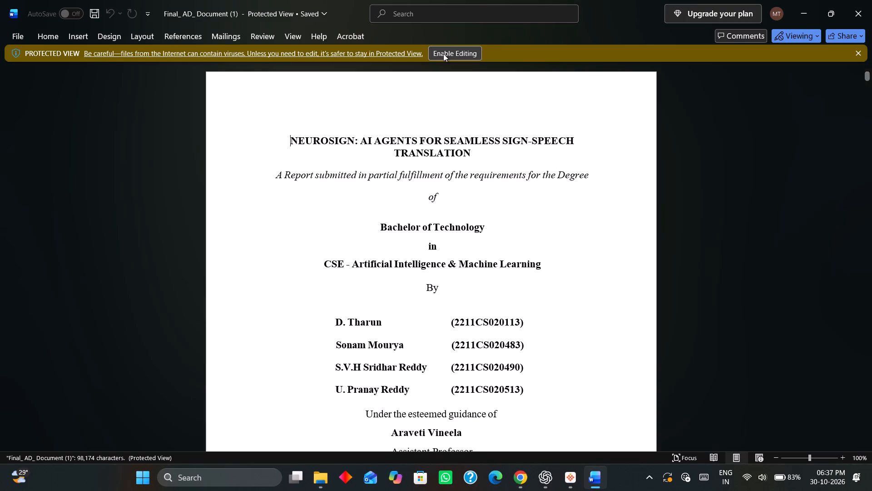
left_click(443, 54)
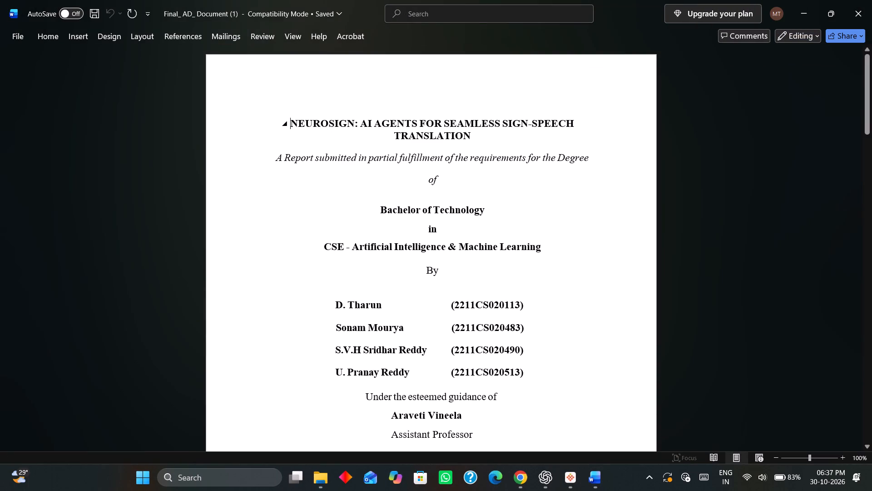
Replace NEUROSIGN with EMPLOYEE HUB in the report's title-page heading.
key("ctrl+Delete")
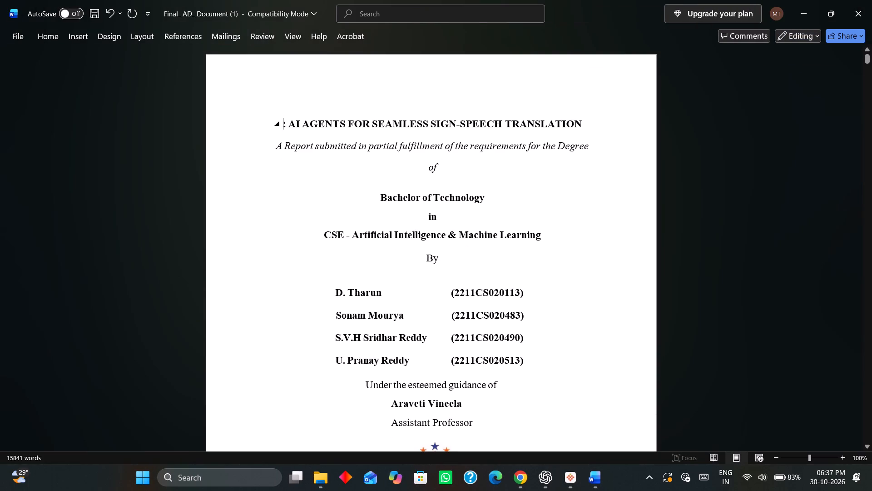
type("EMPLO")
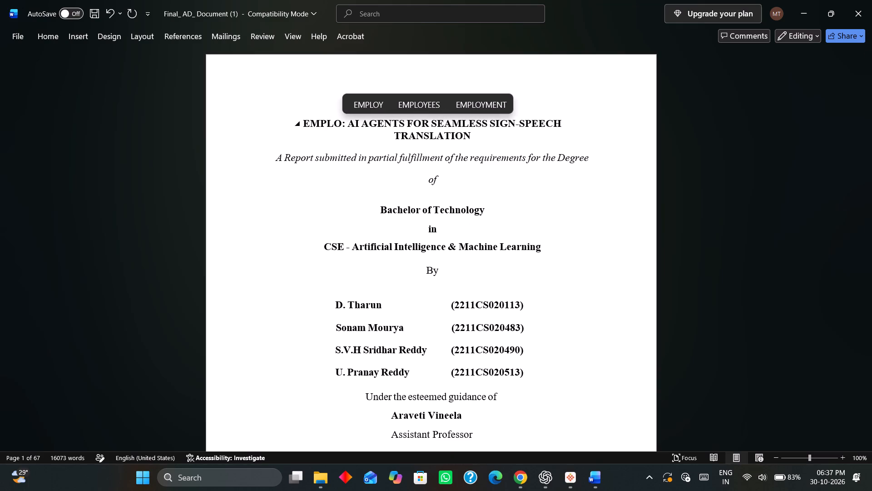
type("EE")
key("shift+BackSpace")
key("shift+BackSpace")
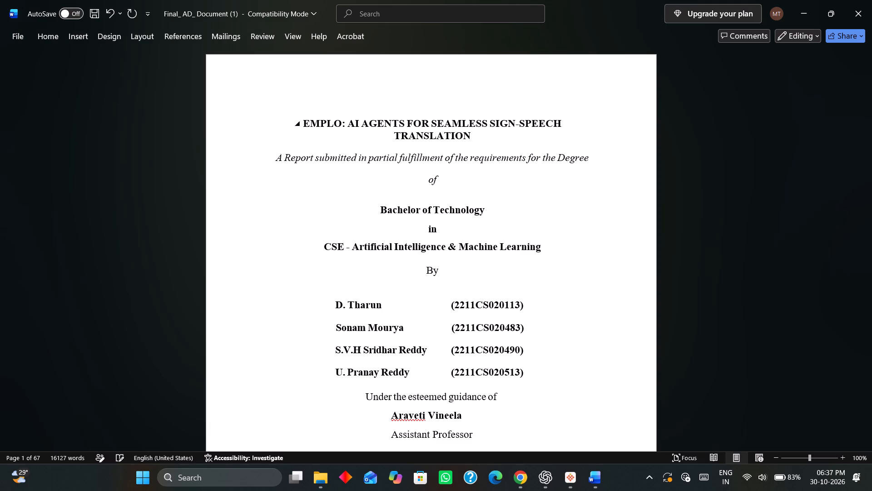
type("YEE")
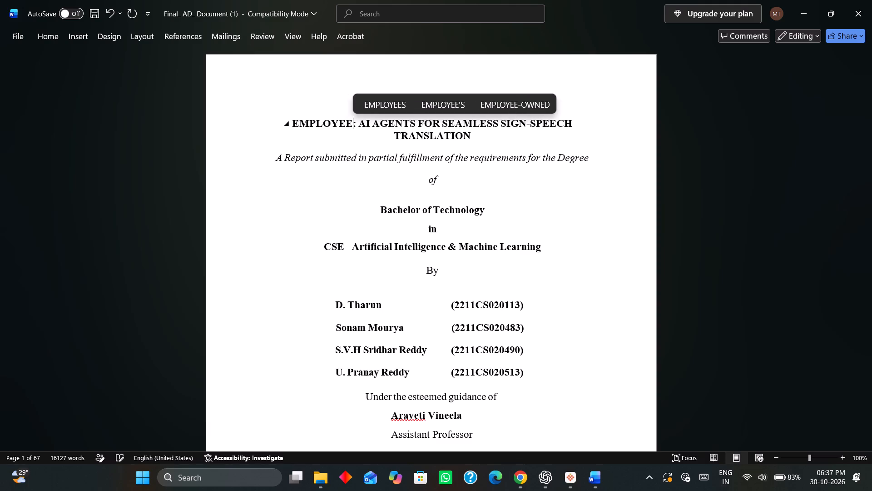
key("space")
type("HUB")
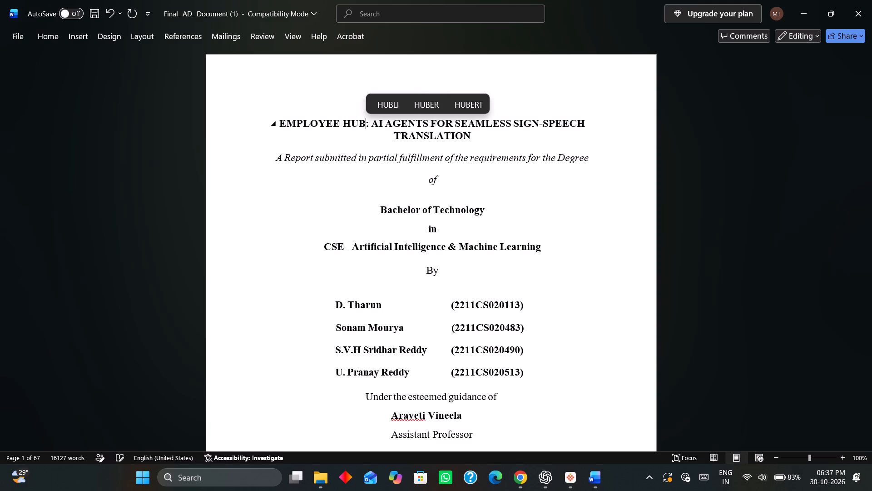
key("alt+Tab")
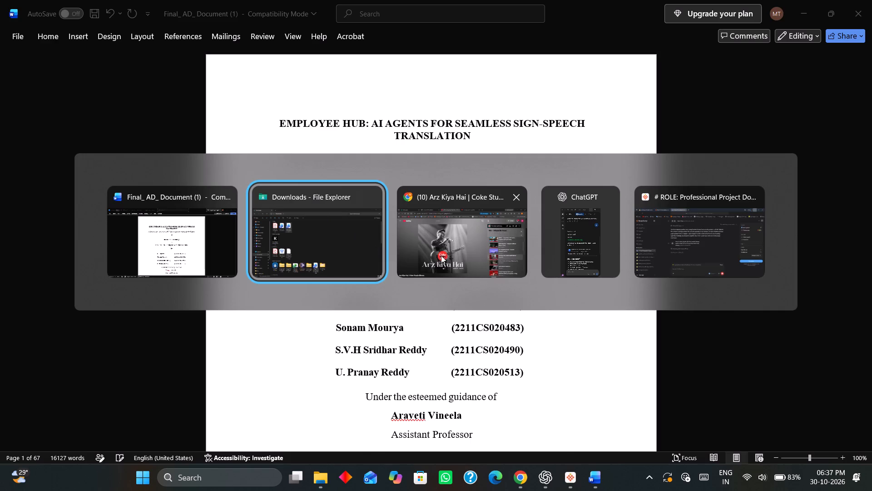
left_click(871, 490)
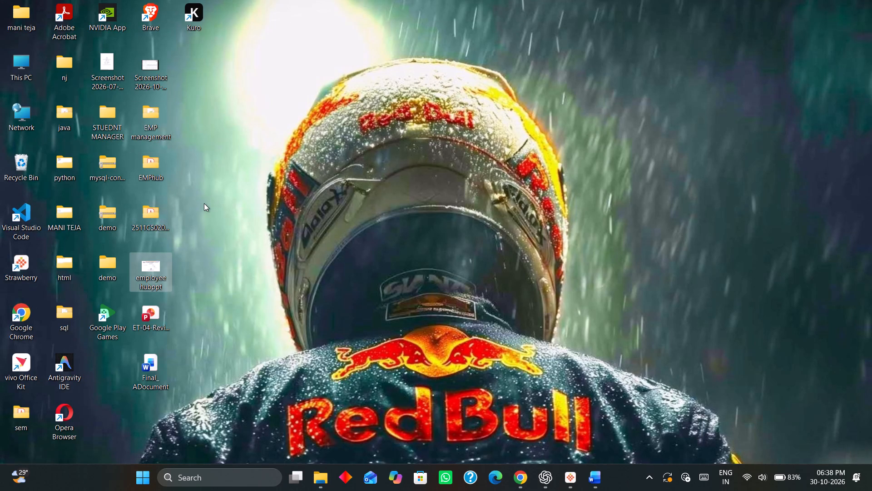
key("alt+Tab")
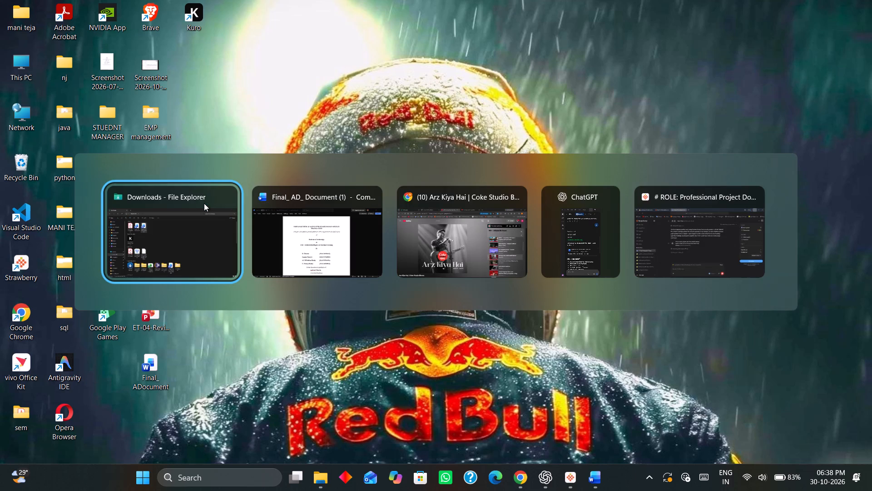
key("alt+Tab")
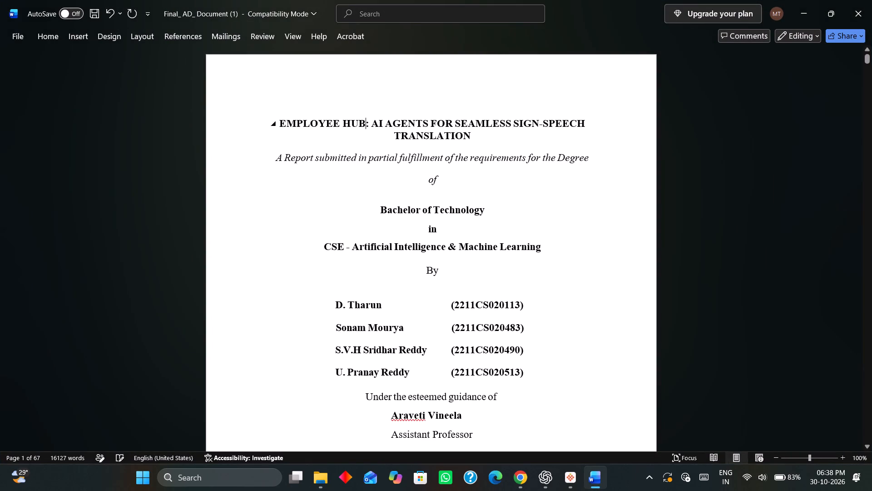
Replace the rest of the title-page heading after EMPLOYEE HUB: with EMPLOYEE MANAGEMENT PORTAL.
left_click(370, 123)
left_click_drag(372, 123, 466, 133)
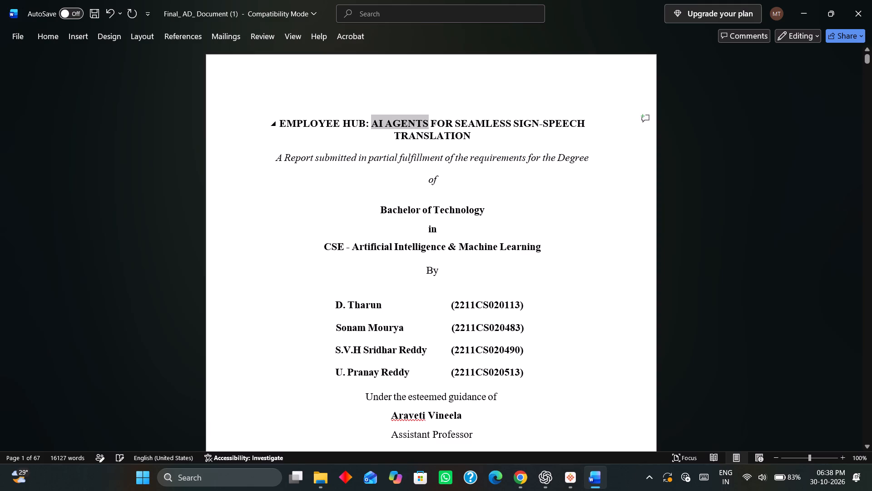
left_click_drag(466, 133, 470, 133)
type("EMPLOYEE MANAGEMENT")
key("space")
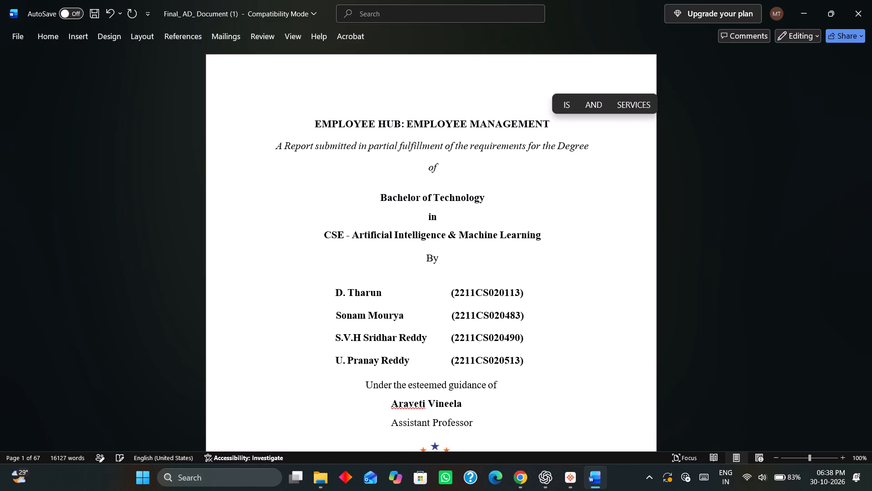
type("PORTAL")
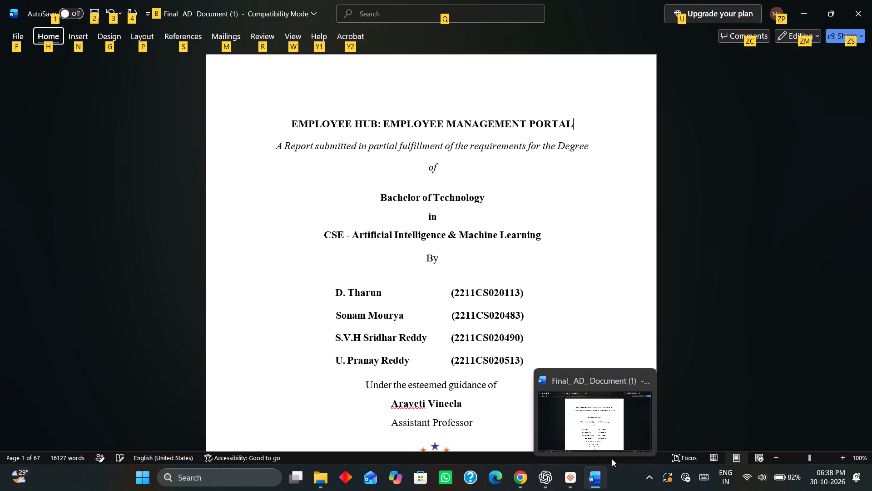
Open the StayMate report Final_ AD_ Document from the Downloads folder, and return to Final_ AD_ Document (1).
left_click(587, 478)
left_click(587, 478)
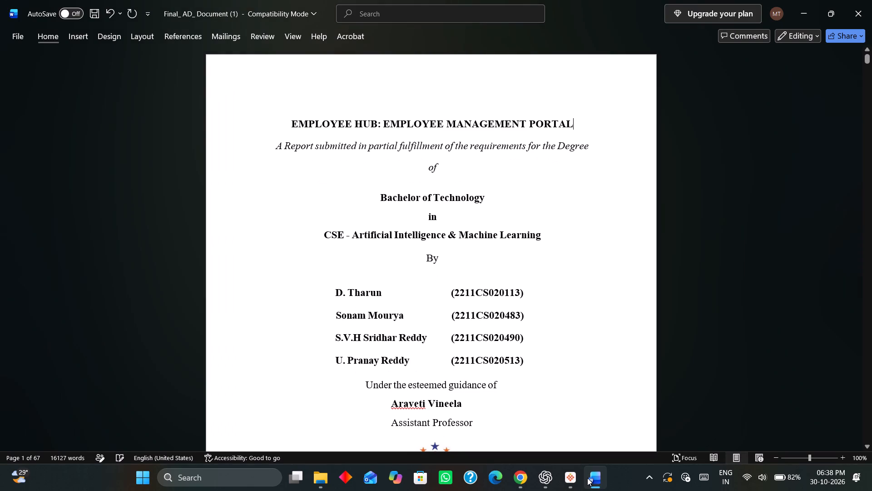
left_click(587, 478)
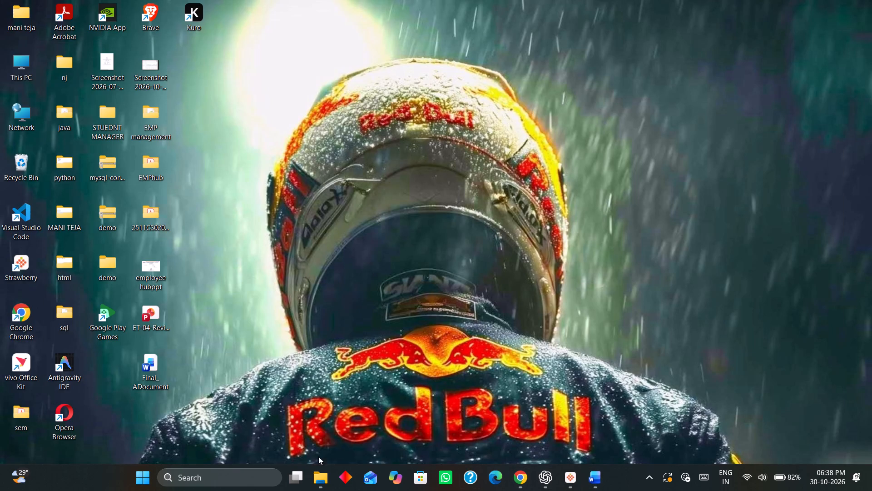
left_click(322, 476)
triple_click(185, 141)
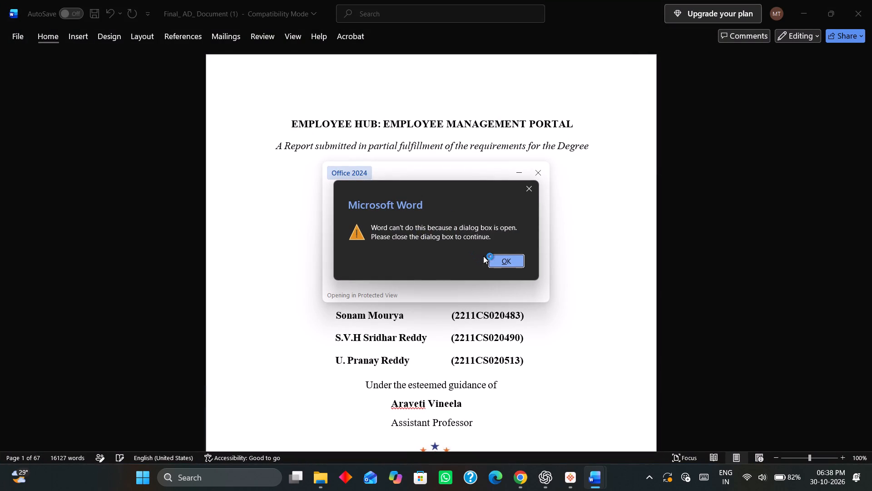
left_click(500, 259)
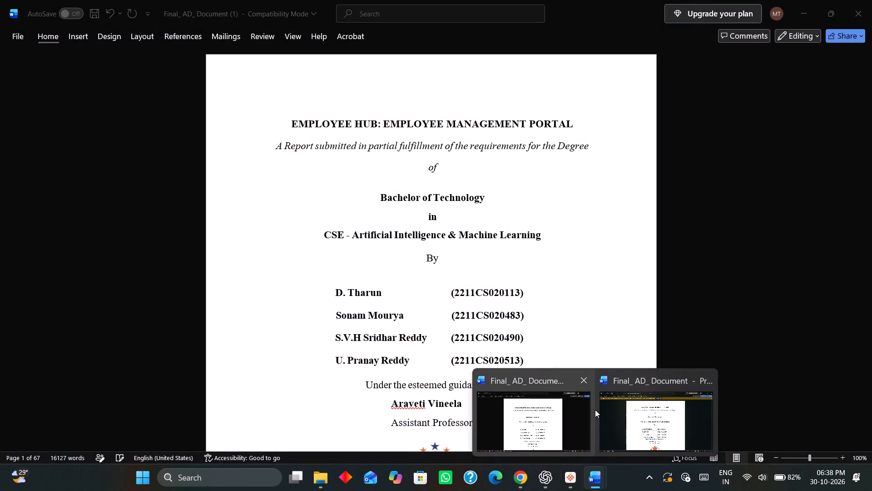
left_click(548, 399)
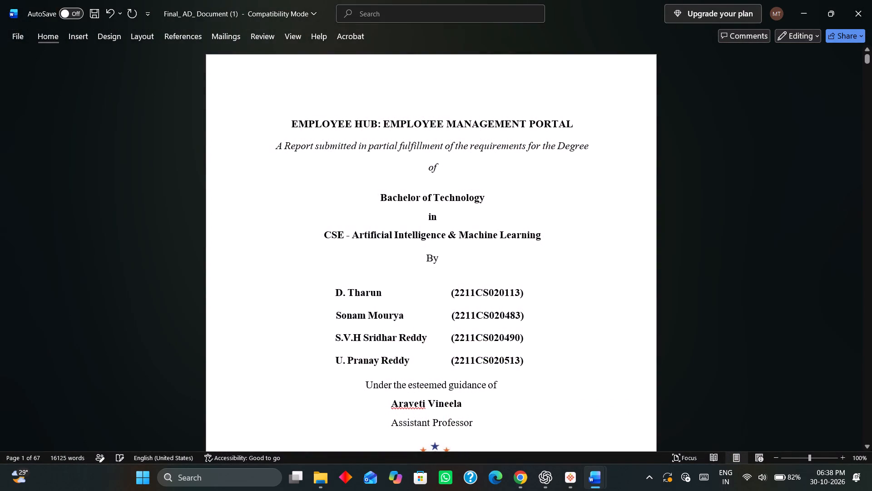
Delete the first student's name from the author list on the report's title page.
left_click(380, 294)
key("BackSpace")
key("BackSpace")
key("BackSpace")
key("BackSpace")
key("BackSpace")
key("BackSpace")
key("BackSpace")
key("BackSpace")
key("BackSpace")
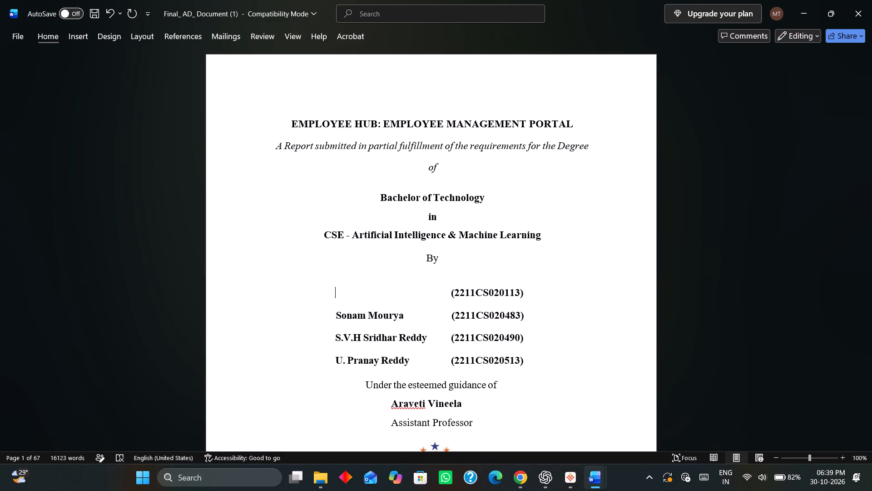
Check the team names and roll numbers on the title slide of the ET-04-Reviwe-2 presentation, close it, and return to Final_ AD_ Document (1).
left_click(804, 0)
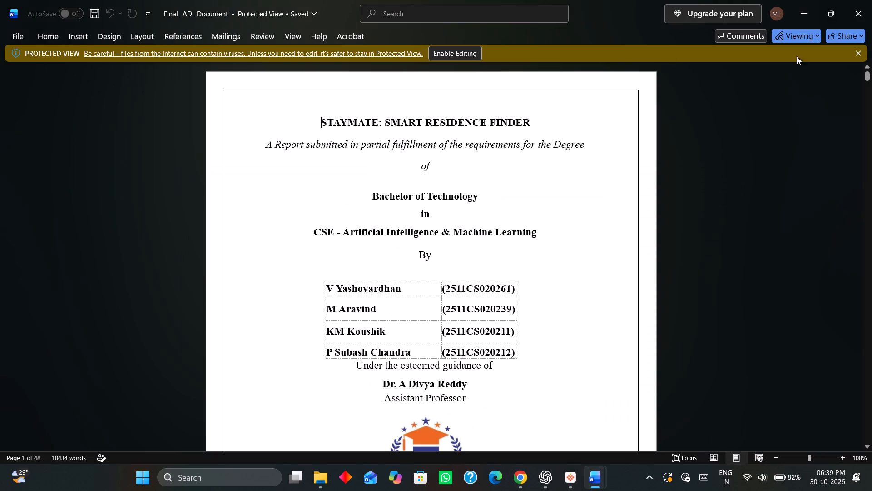
left_click(798, 0)
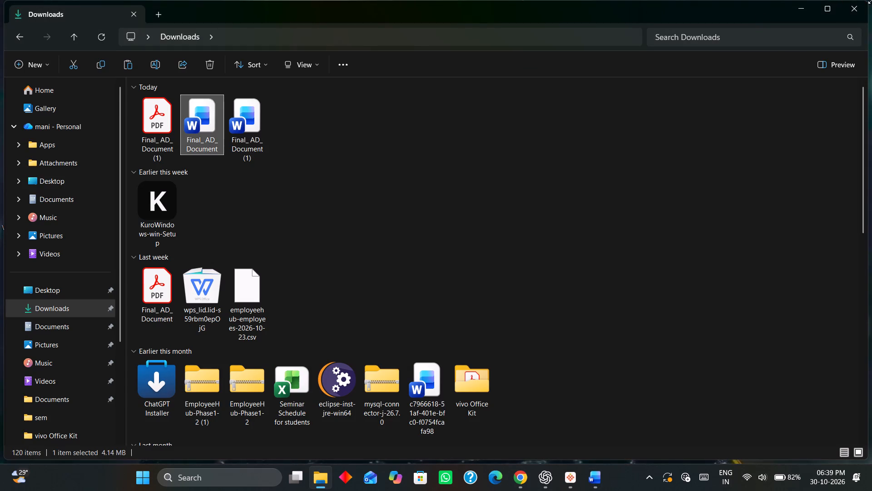
left_click(860, 12)
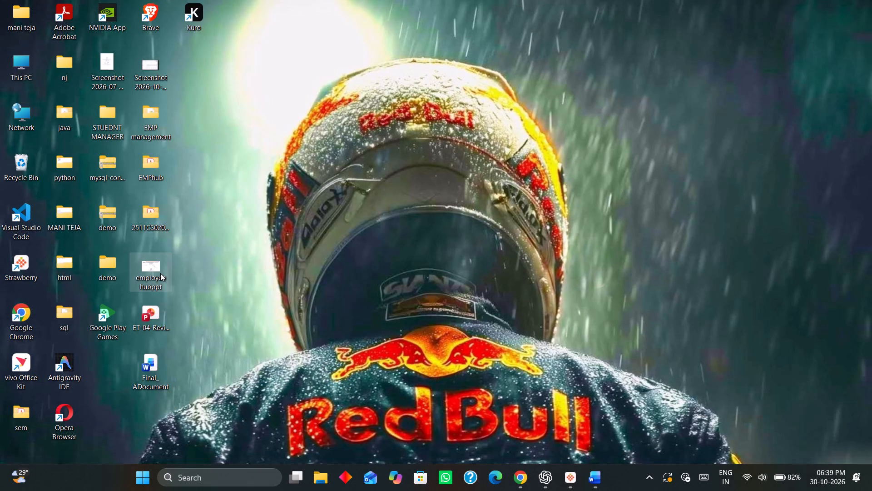
left_click(160, 273)
triple_click(153, 316)
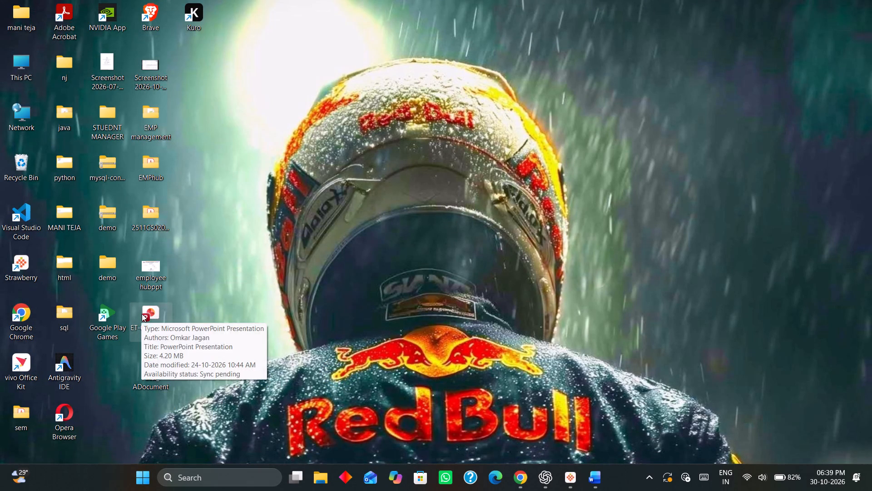
triple_click(155, 308)
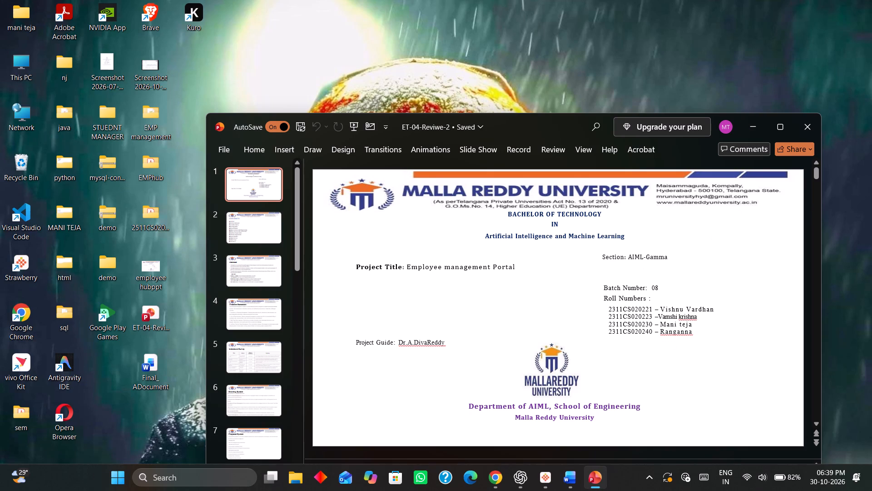
left_click_drag(661, 310, 717, 299)
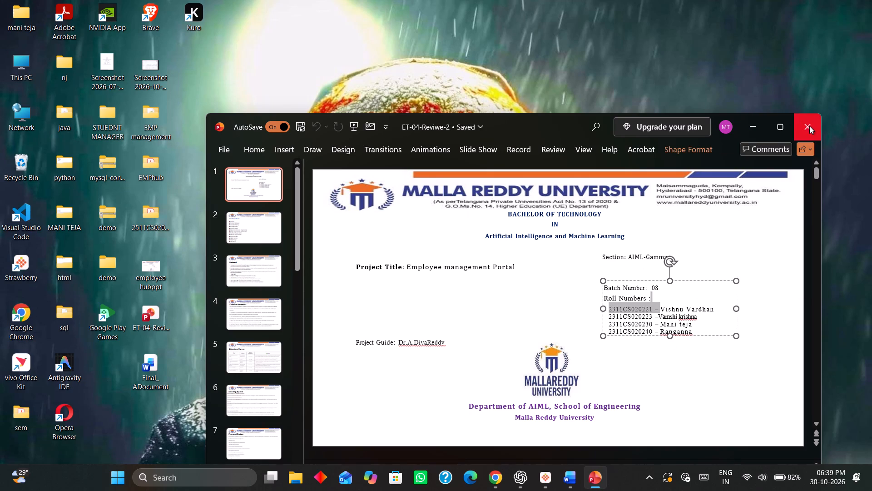
left_click(809, 126)
left_click(601, 487)
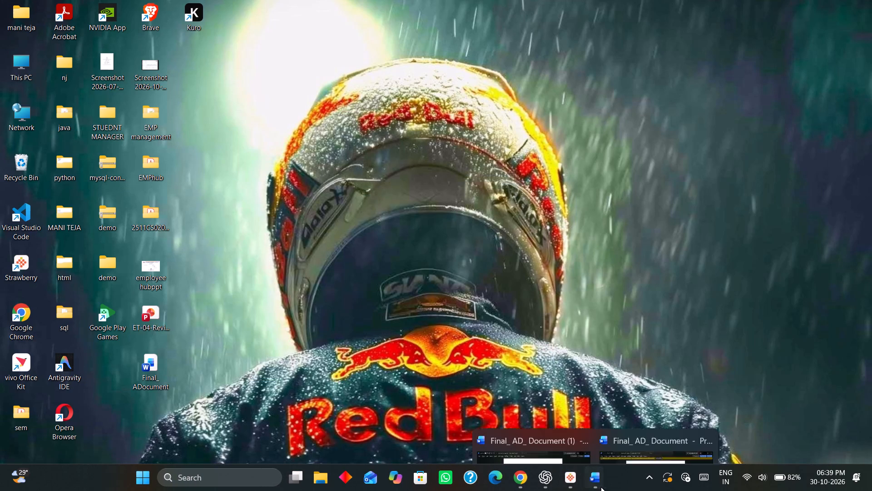
left_click(575, 443)
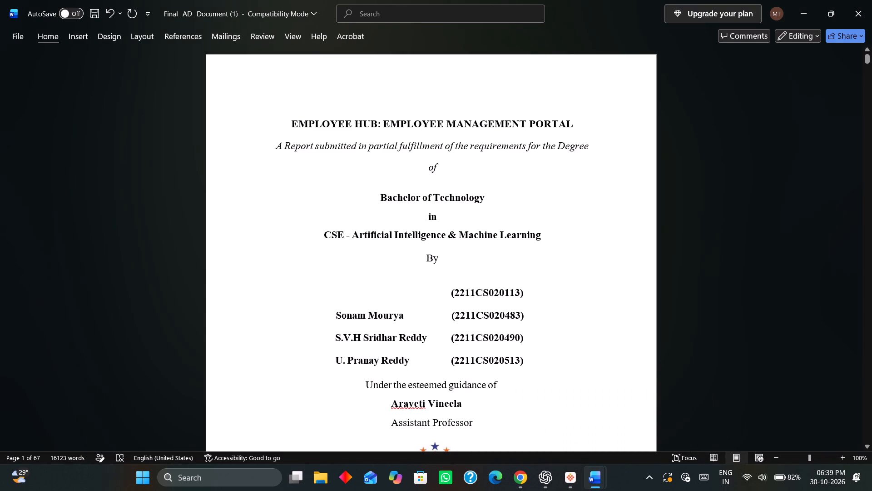
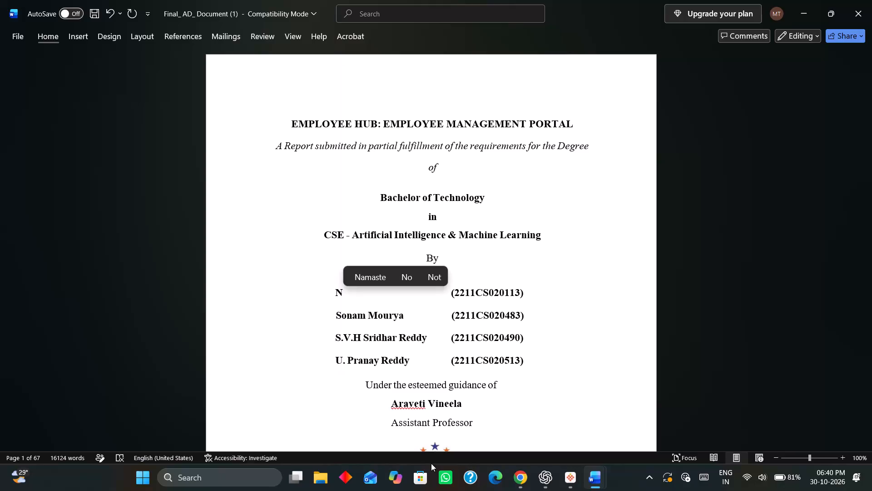
Enter the first Employee Hub team member's name on the empty first line of the title page's author list.
key("BackSpace")
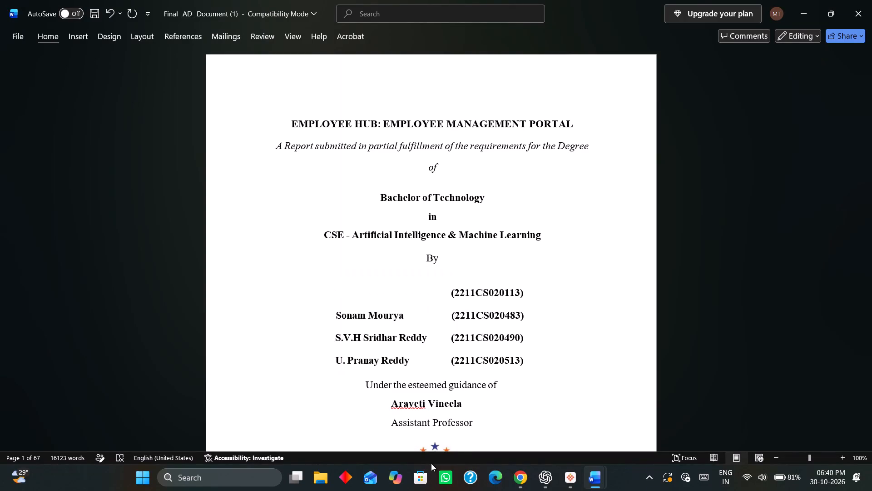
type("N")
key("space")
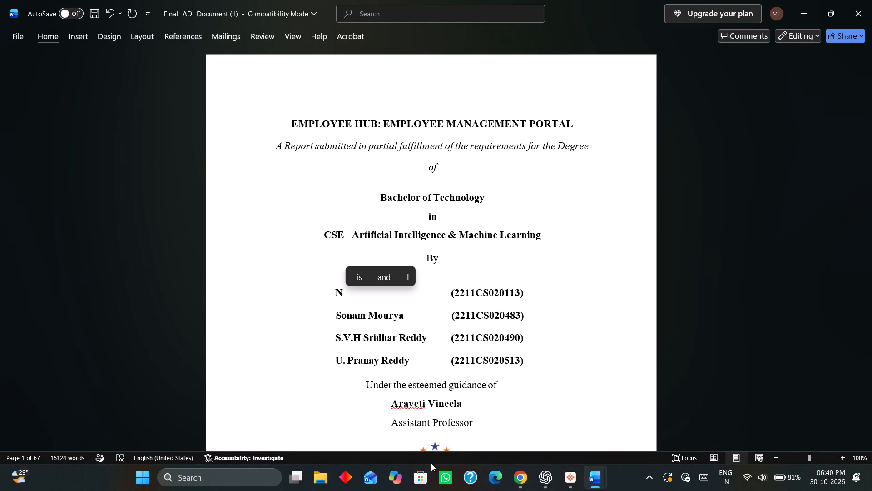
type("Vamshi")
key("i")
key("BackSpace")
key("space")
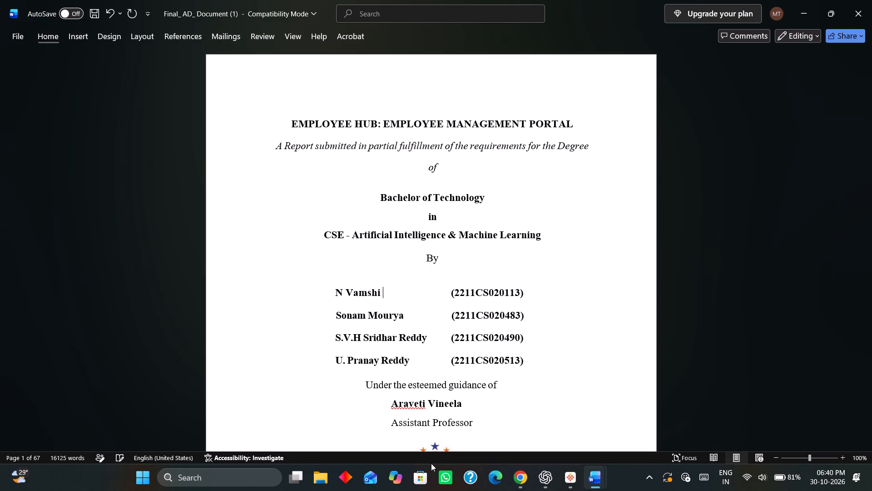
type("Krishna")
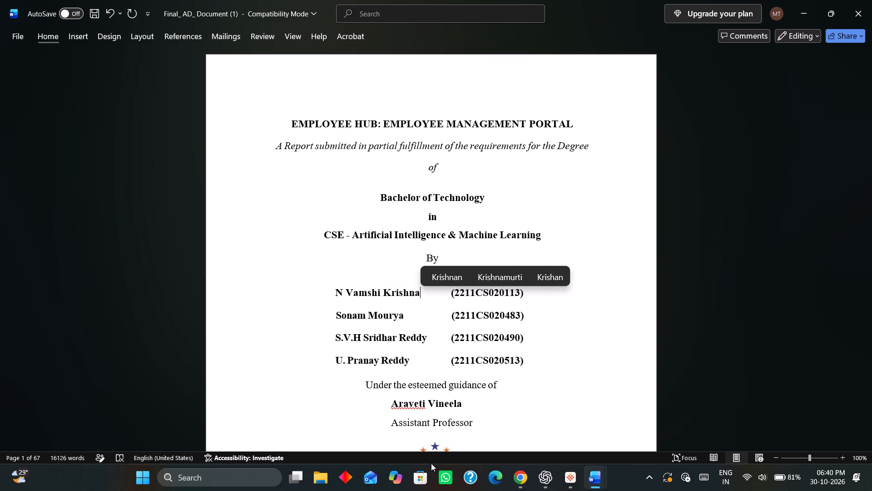
Replace the second student's name in the title-page author list with the second Employee Hub team member's name.
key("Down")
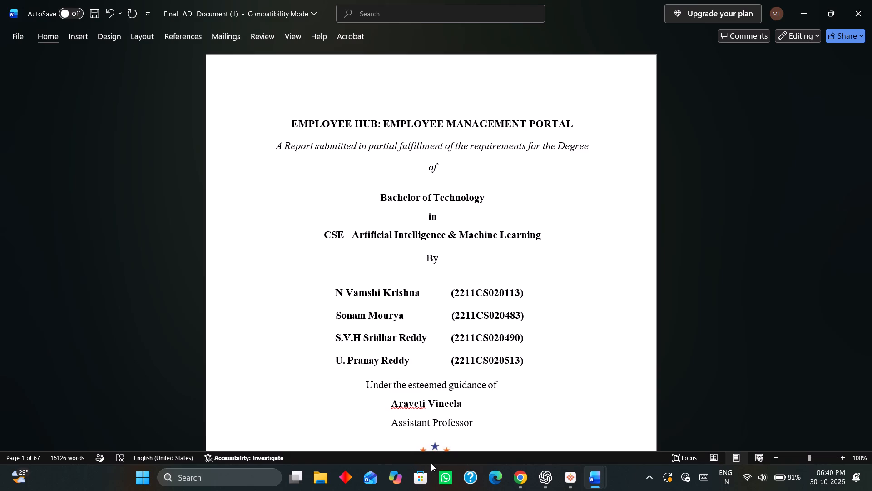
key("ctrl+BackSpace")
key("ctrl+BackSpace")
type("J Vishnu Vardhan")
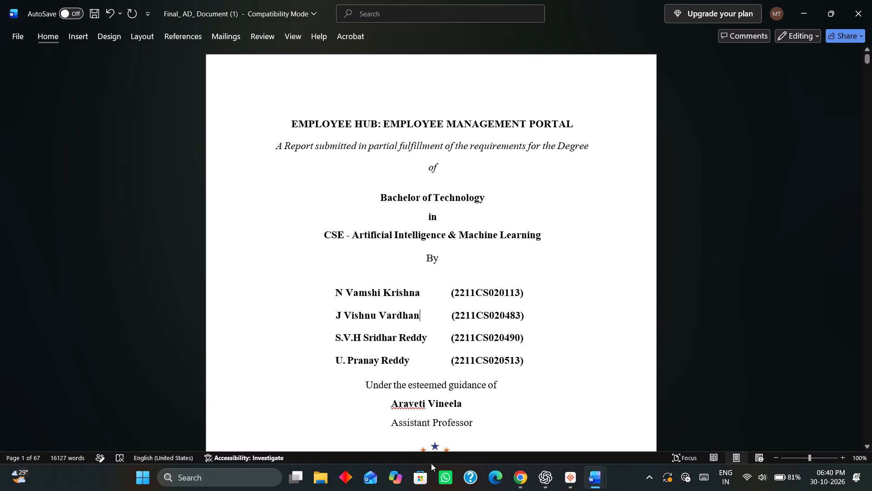
Replace the third student's name in the title-page author list with the third Employee Hub team member's name.
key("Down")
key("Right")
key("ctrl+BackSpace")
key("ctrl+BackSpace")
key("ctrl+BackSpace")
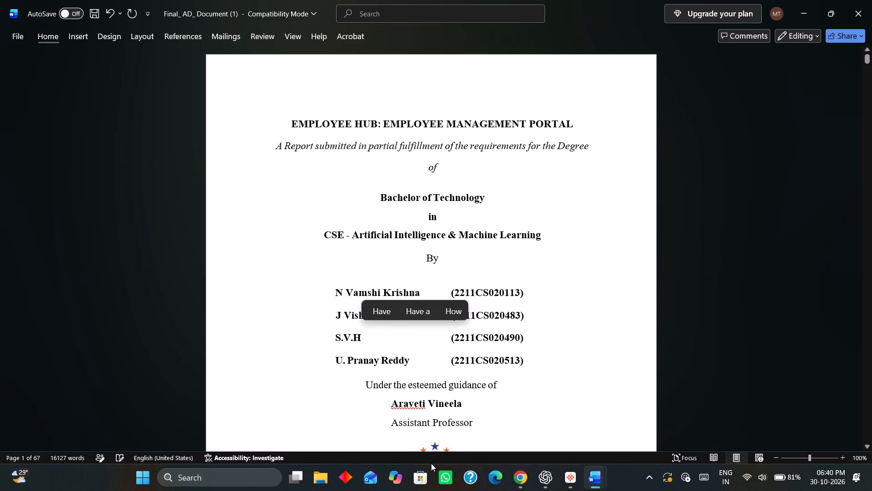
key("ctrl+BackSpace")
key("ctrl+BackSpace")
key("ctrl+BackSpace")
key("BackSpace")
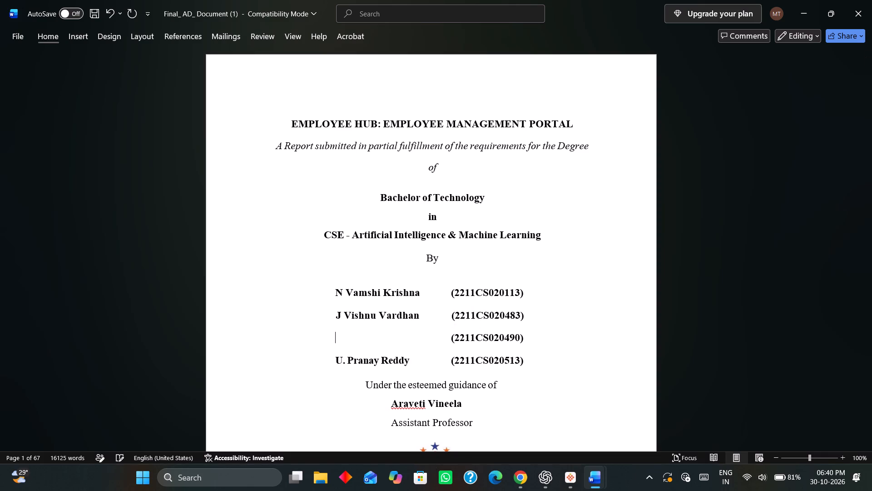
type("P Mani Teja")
Delete the fourth student's name from the title-page author list, keeping the roll number beside it.
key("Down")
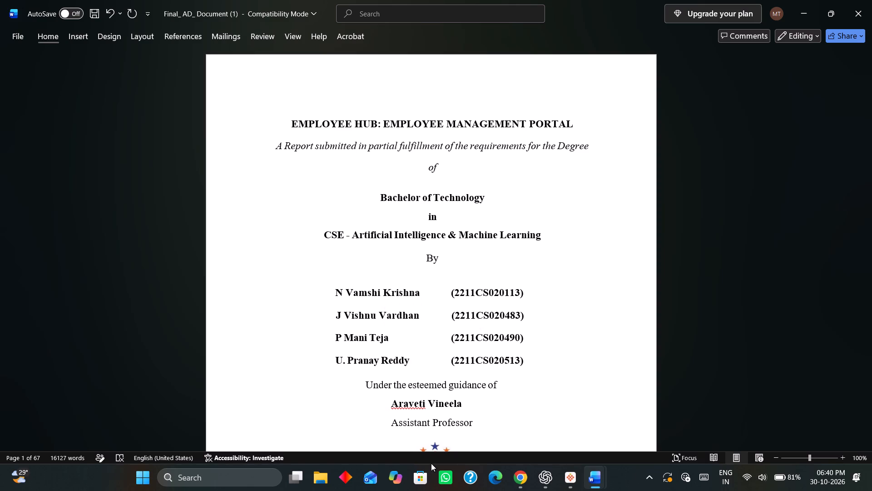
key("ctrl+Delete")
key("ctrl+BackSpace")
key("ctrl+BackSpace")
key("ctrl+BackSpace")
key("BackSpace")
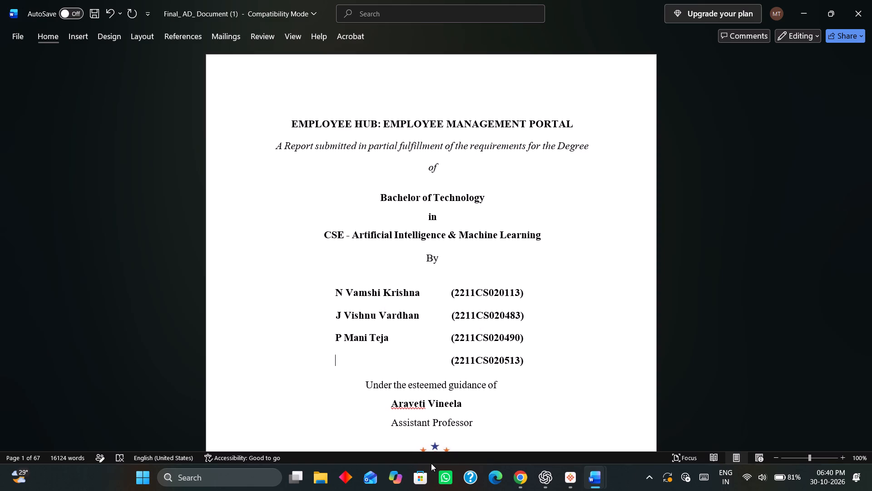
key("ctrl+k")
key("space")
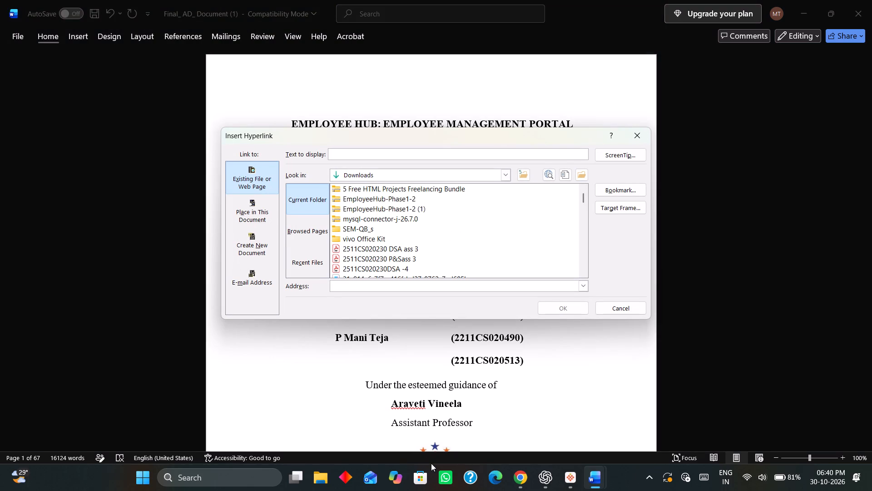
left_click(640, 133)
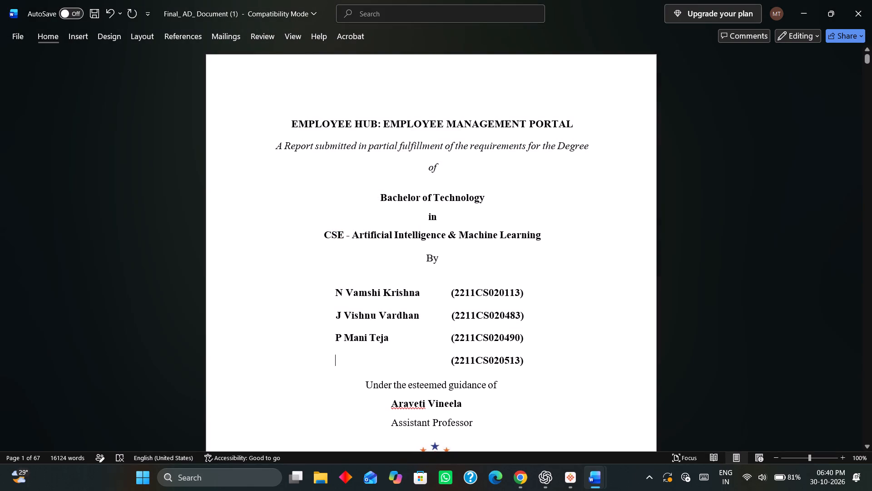
Enter the fourth Employee Hub team member's name on the empty fourth line of the author list.
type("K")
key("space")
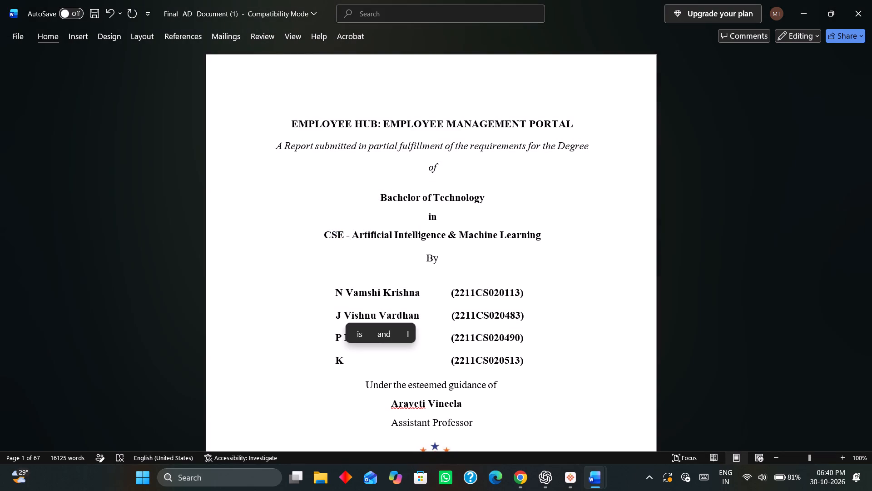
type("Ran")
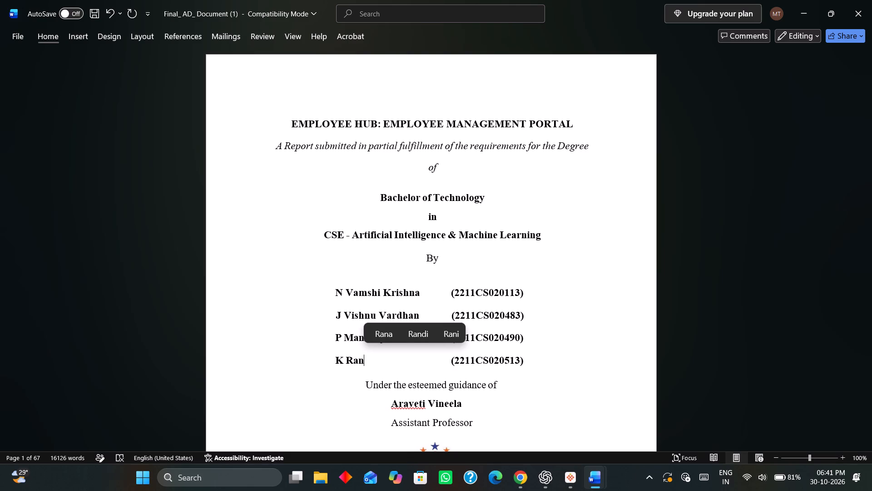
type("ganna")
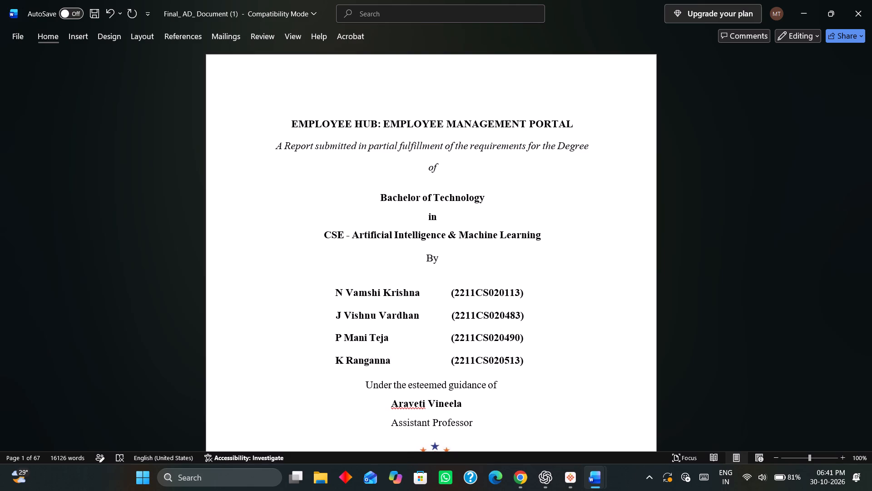
Change the roll number beside the first author's name to that team member's own roll number.
left_click(462, 296)
key("Delete")
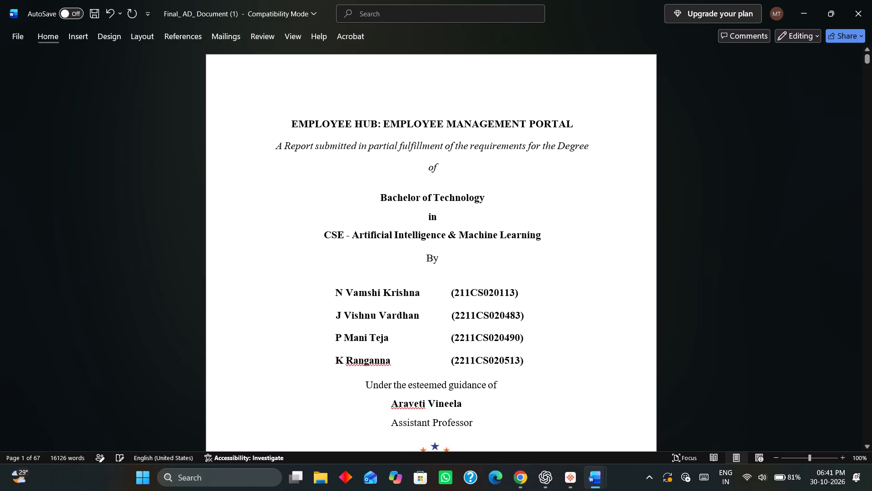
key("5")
key("Right")
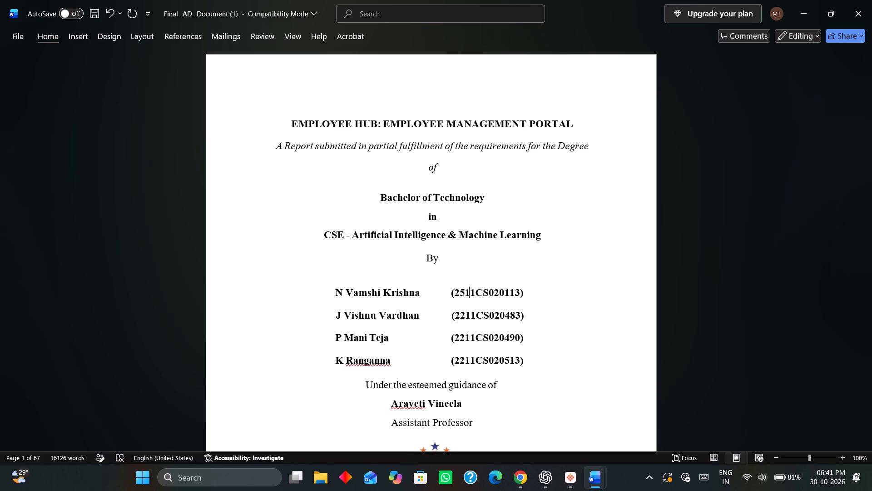
key("Right")
key("Right")
key("Right")
key("Right")
key("Right")
key("Right")
key("Right")
key("Right")
key("Right")
key("BackSpace")
key("BackSpace")
key("BackSpace")
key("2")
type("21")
Change the roll number beside the second author's name to that team member's own roll number.
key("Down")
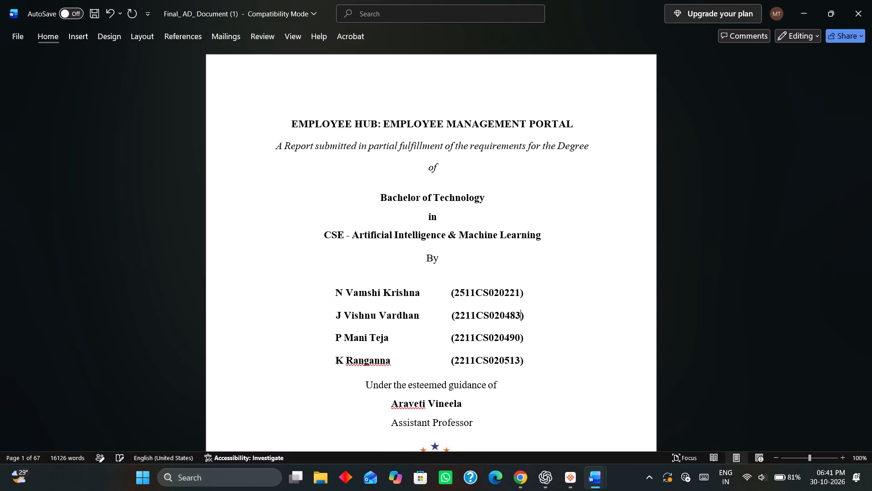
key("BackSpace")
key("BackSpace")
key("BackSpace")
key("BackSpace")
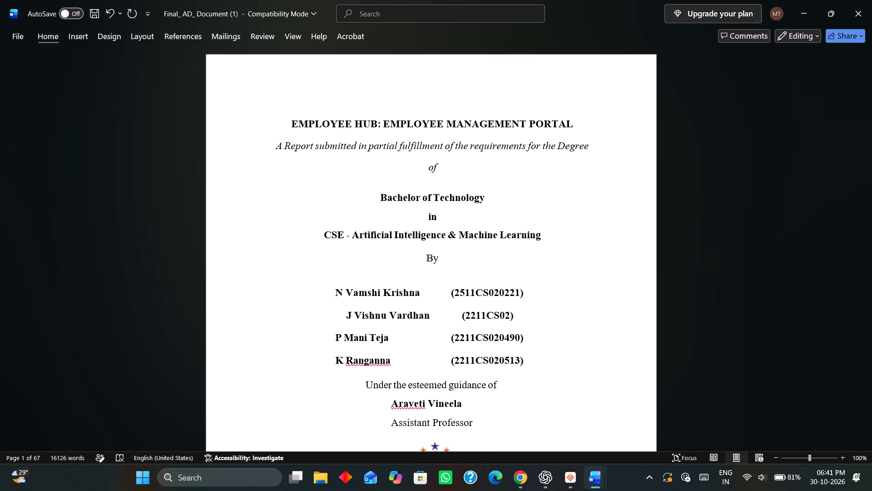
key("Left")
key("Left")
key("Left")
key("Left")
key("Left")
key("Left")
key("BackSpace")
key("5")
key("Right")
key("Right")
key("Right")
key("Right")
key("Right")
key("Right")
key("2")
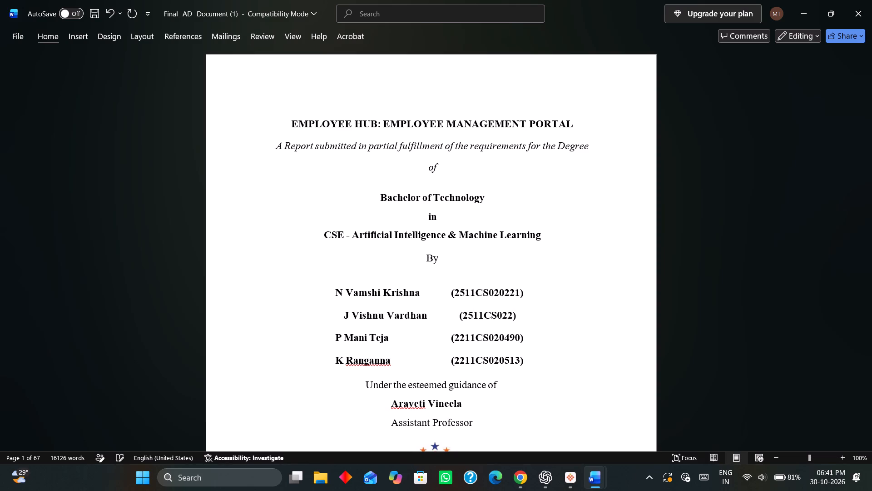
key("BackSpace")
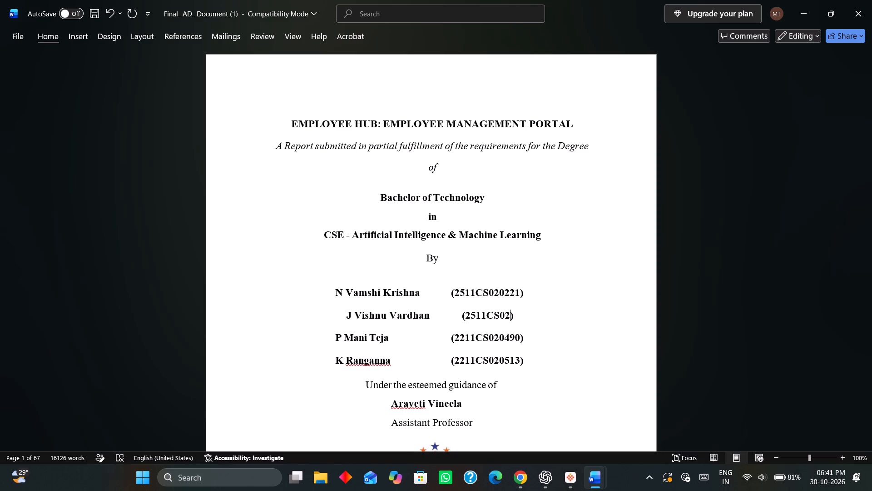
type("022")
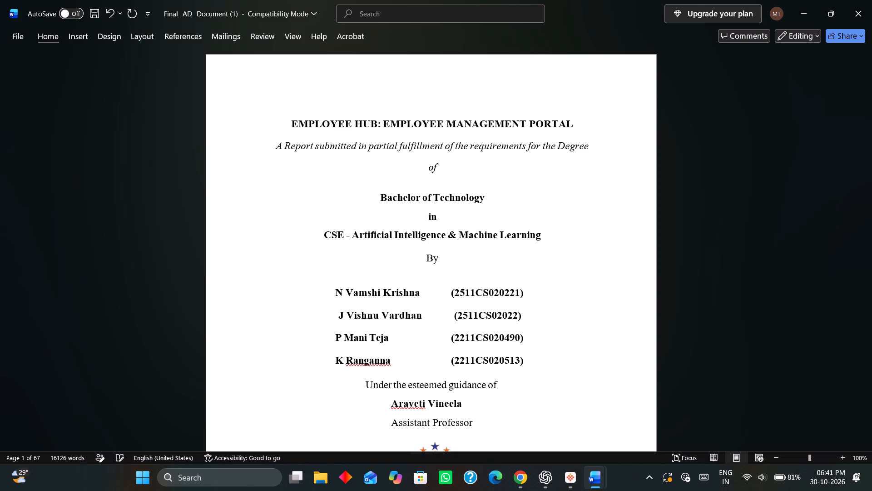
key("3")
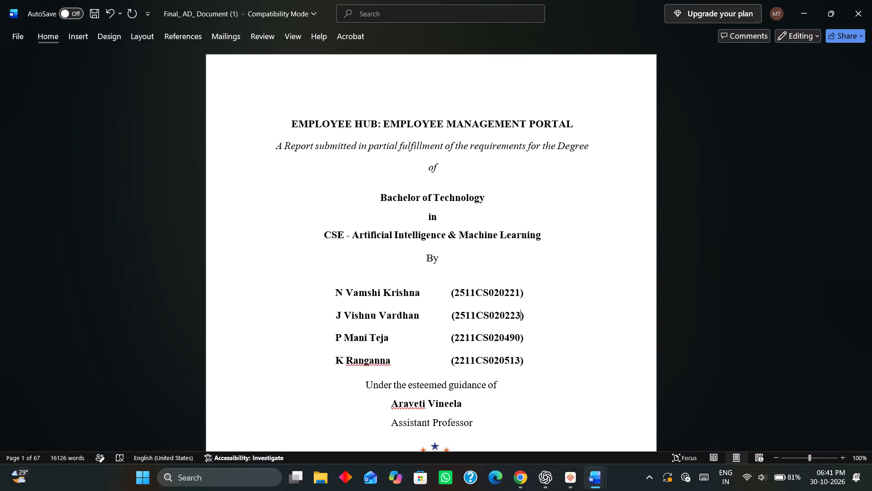
Change the roll number beside the third author's name to that team member's own roll number.
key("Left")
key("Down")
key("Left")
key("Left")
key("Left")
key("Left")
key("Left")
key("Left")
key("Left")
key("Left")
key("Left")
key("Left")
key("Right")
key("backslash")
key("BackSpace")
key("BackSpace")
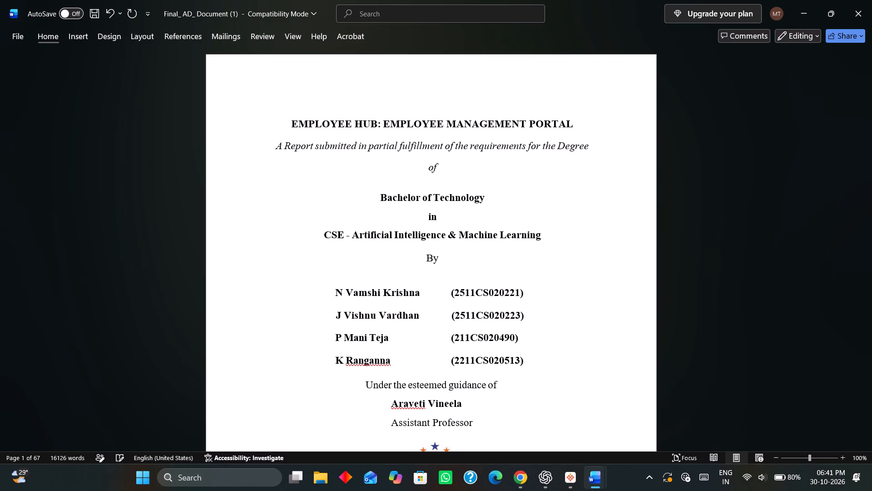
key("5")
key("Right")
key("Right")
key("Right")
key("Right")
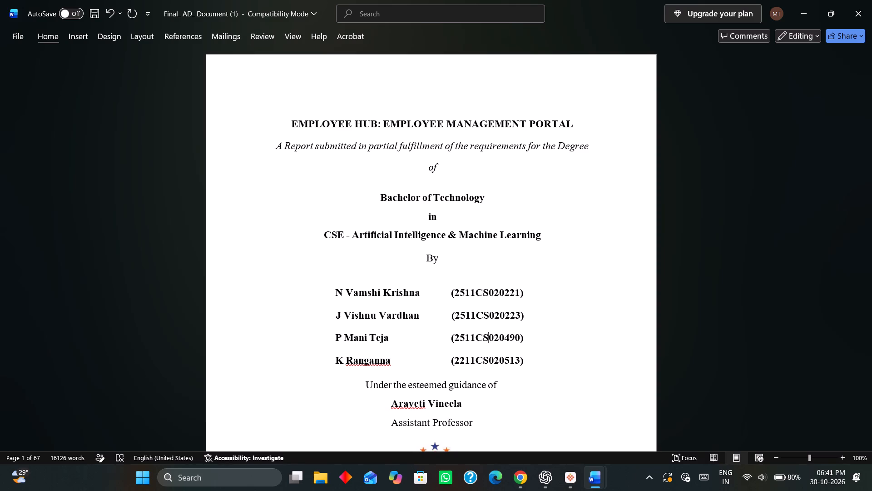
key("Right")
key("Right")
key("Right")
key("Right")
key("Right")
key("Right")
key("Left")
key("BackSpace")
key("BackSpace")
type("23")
Change the roll number beside the fourth author's name to that team member's own roll number.
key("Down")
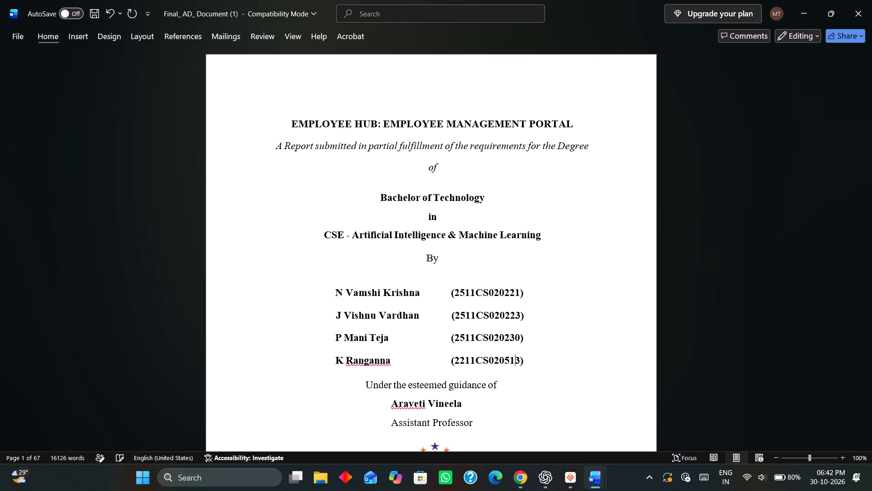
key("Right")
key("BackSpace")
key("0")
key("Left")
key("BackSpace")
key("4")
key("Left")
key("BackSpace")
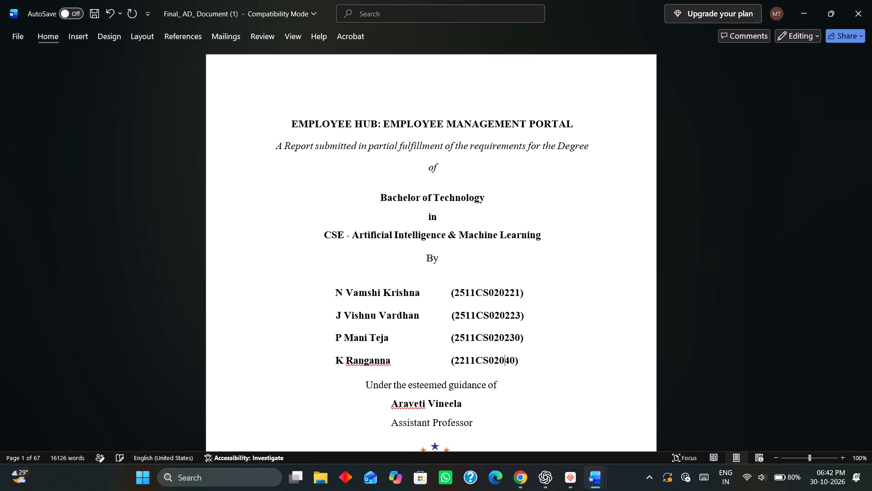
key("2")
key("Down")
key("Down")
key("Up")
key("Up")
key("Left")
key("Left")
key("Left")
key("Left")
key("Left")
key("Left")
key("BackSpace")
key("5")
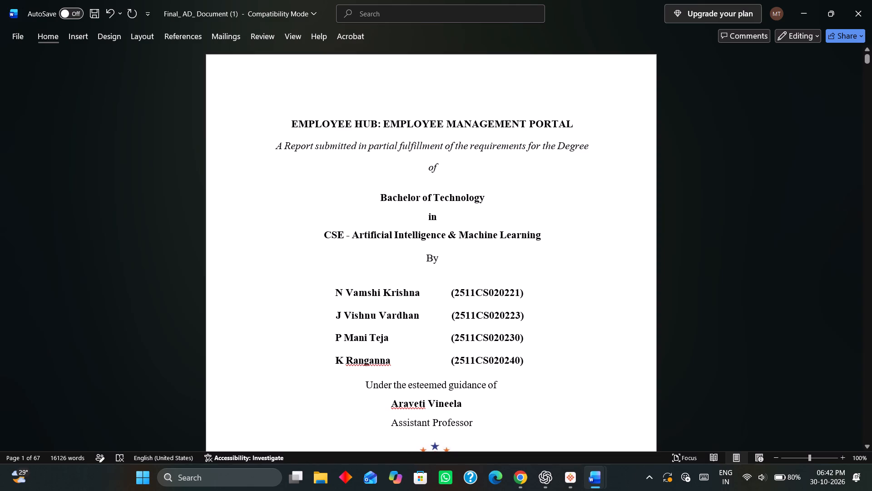
Replace the guide's name above "Assistant Professor" on the title page with the Employee Hub project guide's name, prefixed with "Dr.".
scroll(417, 411, "down", 6)
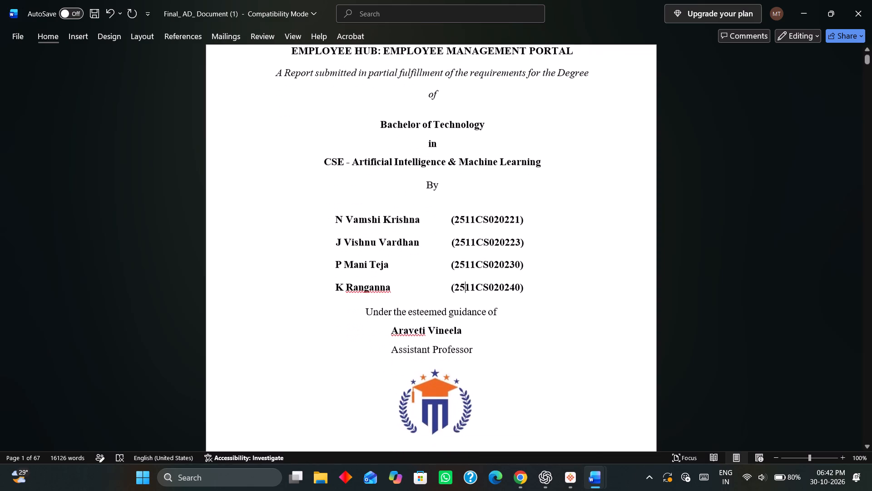
scroll(409, 383, "down", 11)
scroll(396, 385, "up", 4)
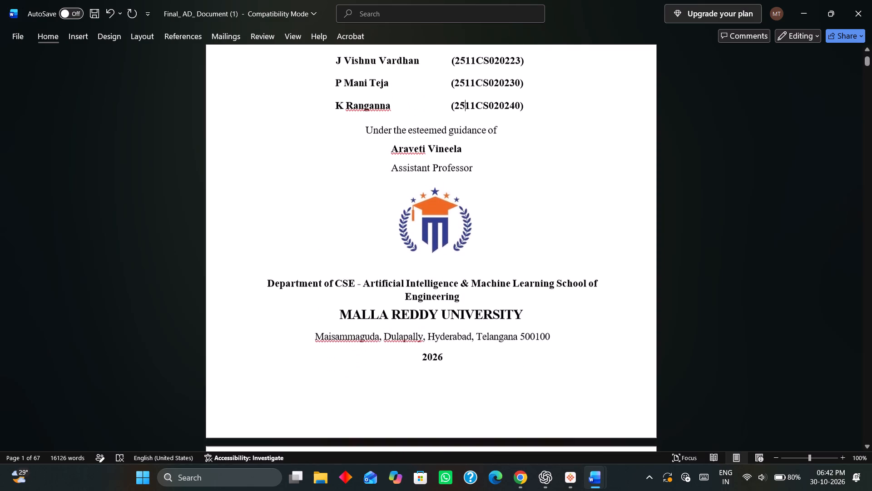
left_click_drag(461, 166, 416, 162)
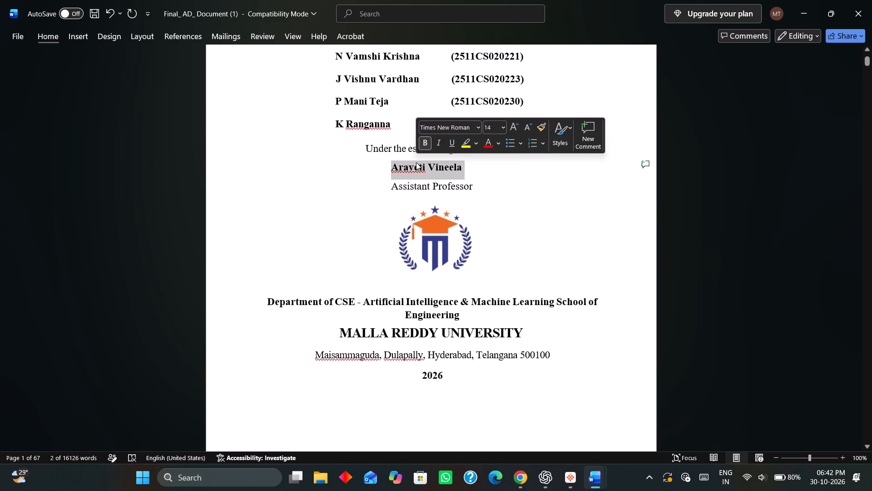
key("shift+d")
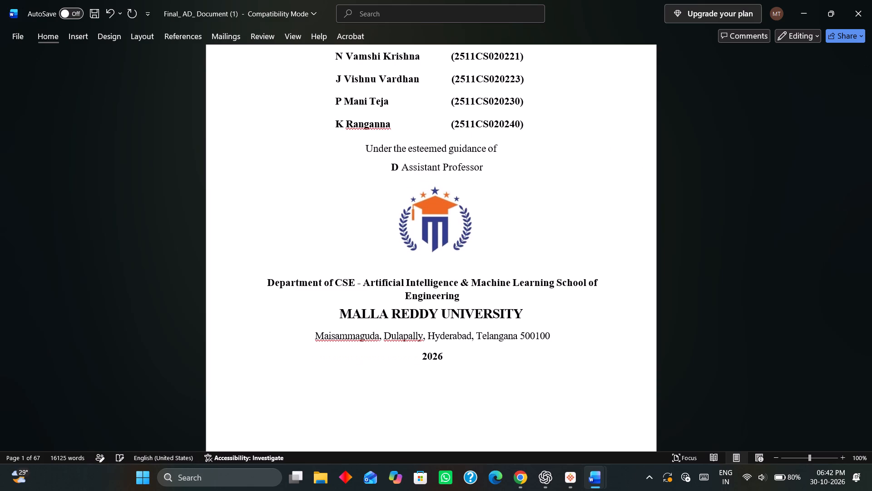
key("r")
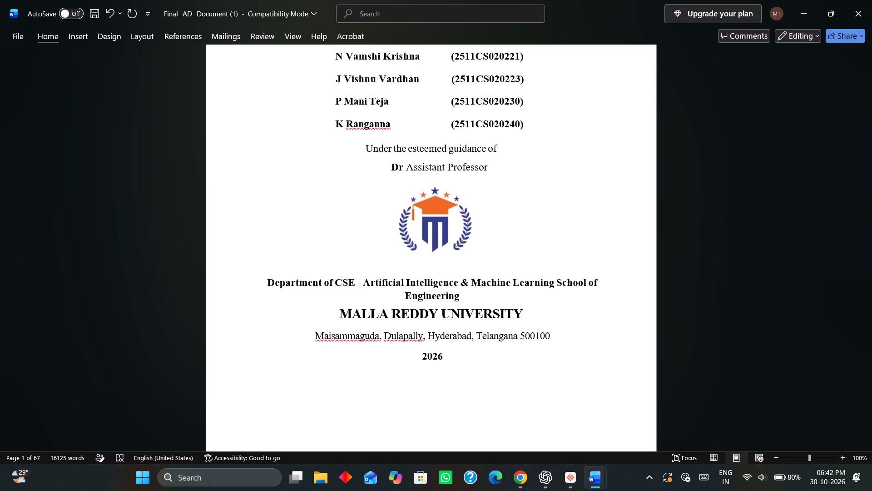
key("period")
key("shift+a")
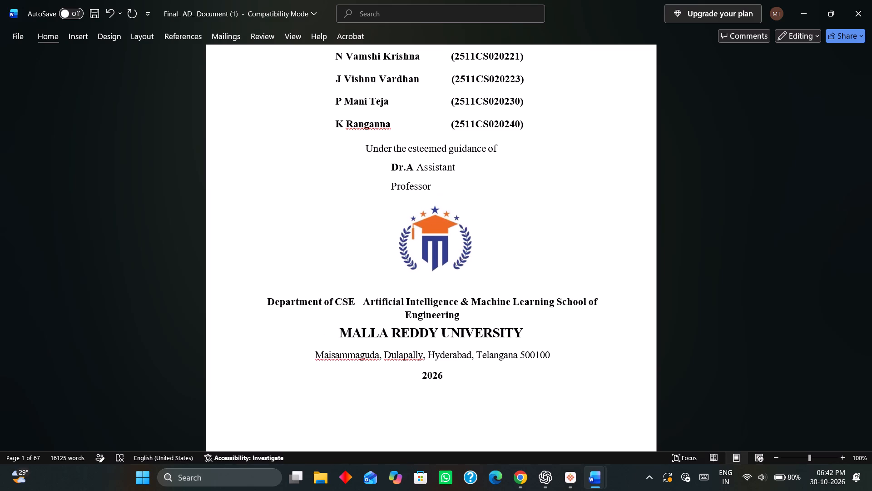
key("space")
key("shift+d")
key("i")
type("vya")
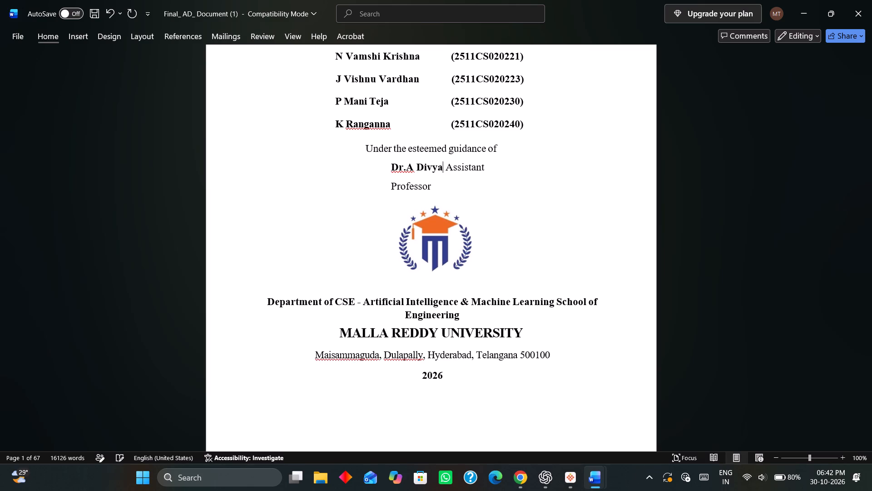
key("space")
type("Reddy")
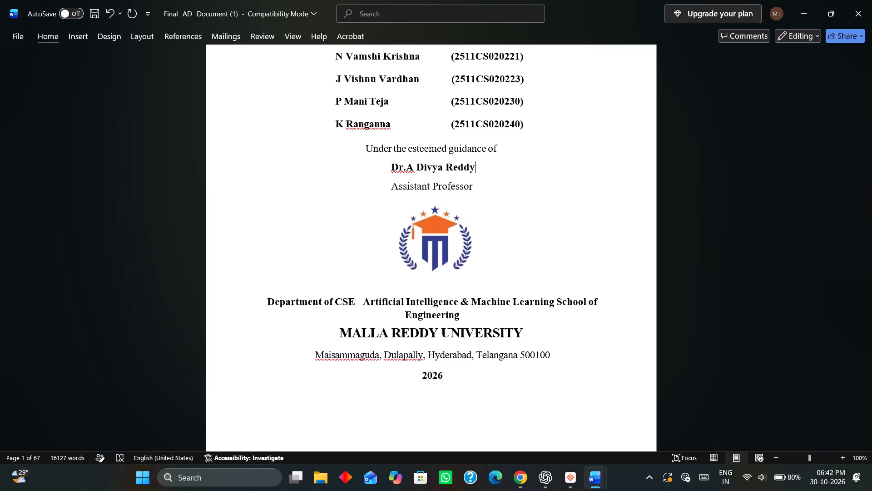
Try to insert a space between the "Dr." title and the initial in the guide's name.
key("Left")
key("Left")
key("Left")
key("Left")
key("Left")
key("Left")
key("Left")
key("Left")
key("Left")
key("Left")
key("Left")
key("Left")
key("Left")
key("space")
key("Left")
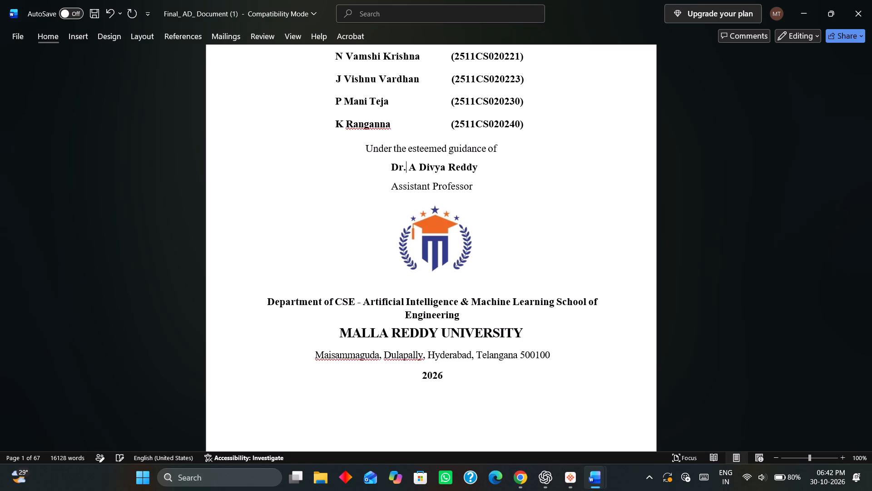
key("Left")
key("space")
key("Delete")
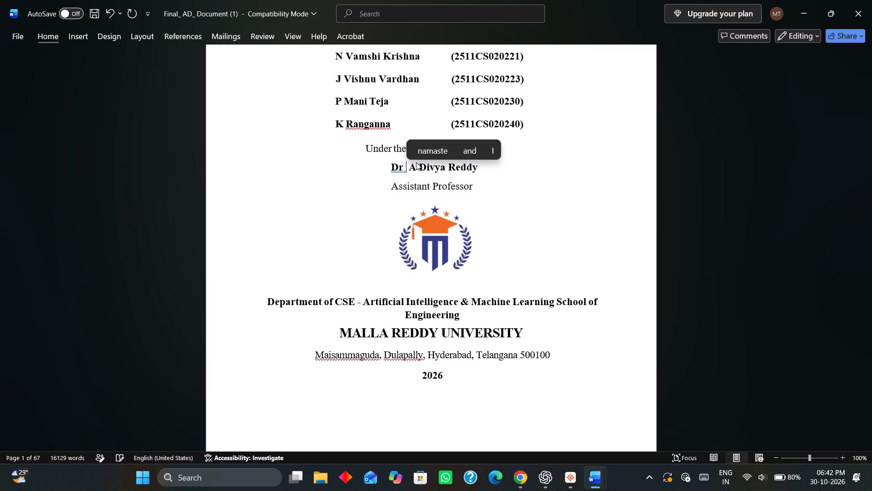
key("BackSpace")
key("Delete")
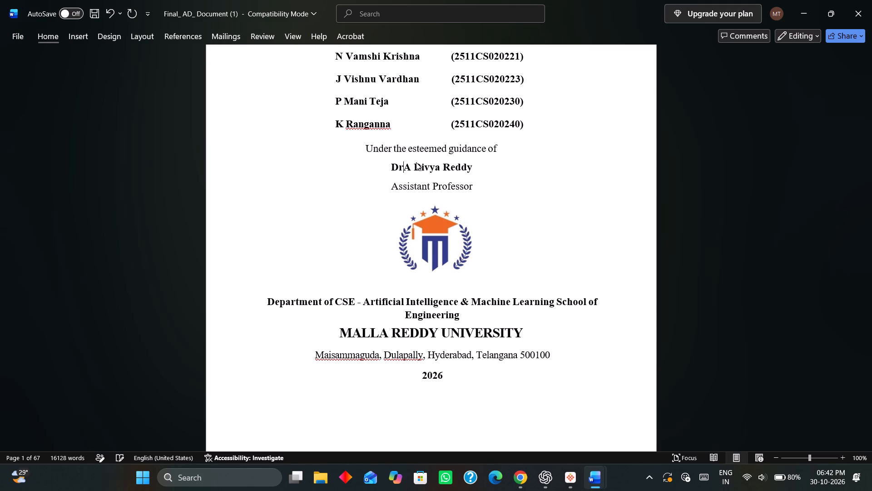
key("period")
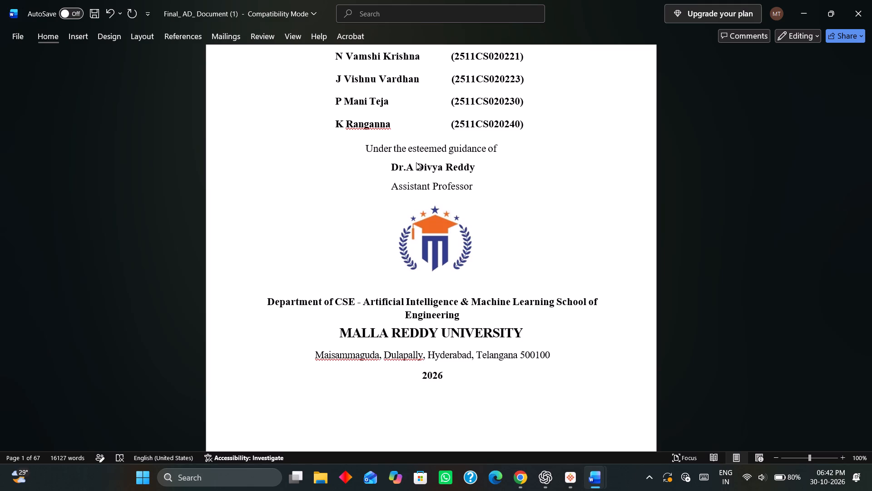
Put a period after the initial in the guide's name and remove the space following it.
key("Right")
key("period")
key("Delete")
Compare the updated title page with the bordered inner title page, checking its project title, author list and guide's name.
scroll(416, 162, "up", 1)
scroll(406, 309, "down", 2)
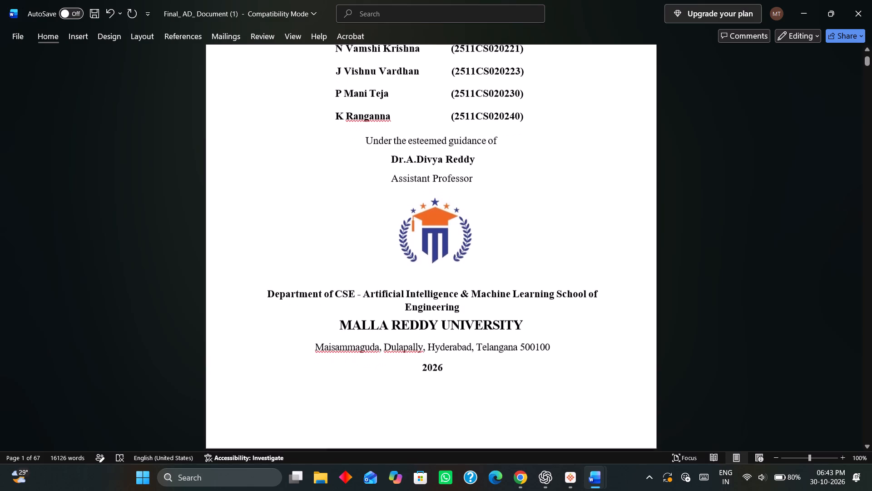
scroll(406, 309, "down", 13)
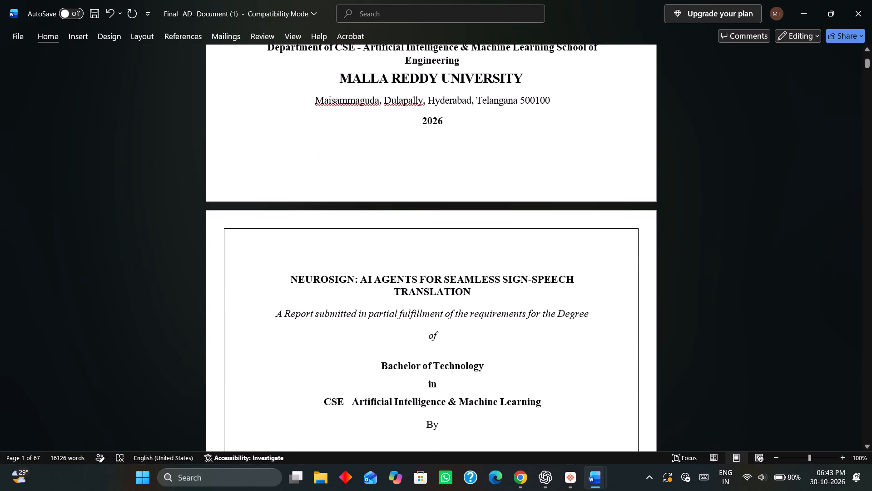
scroll(371, 322, "down", 3)
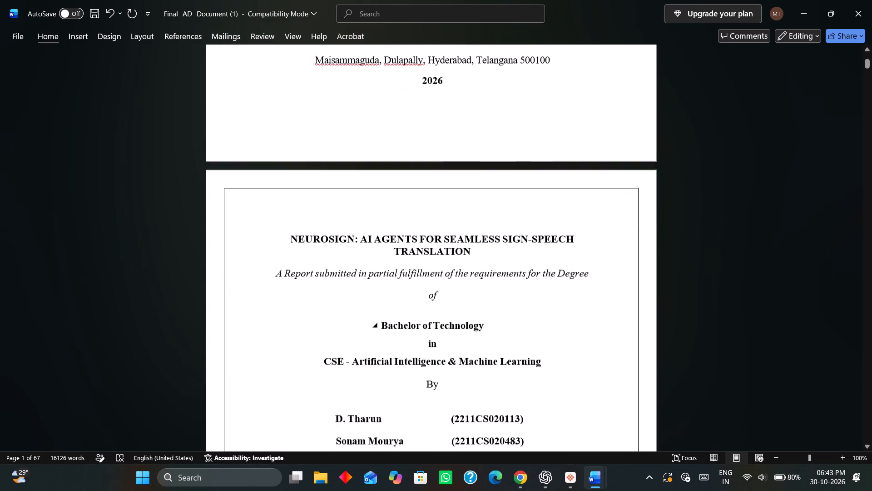
scroll(371, 322, "down", 4)
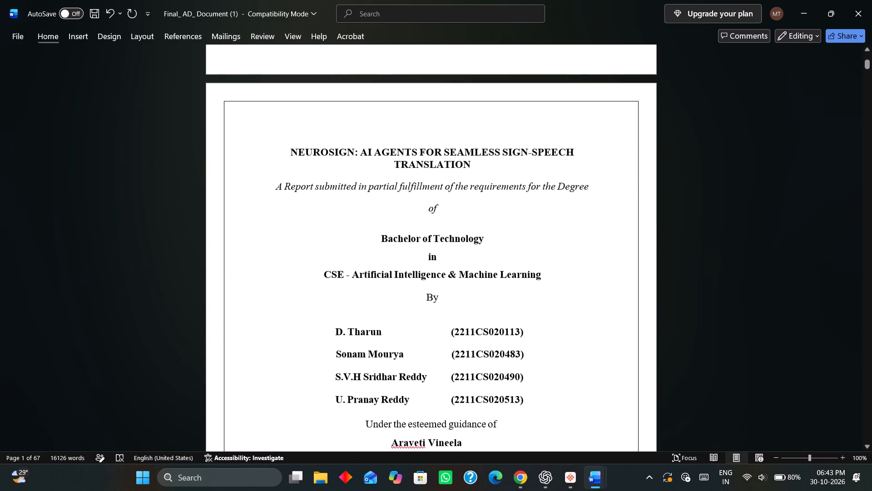
scroll(371, 322, "down", 16)
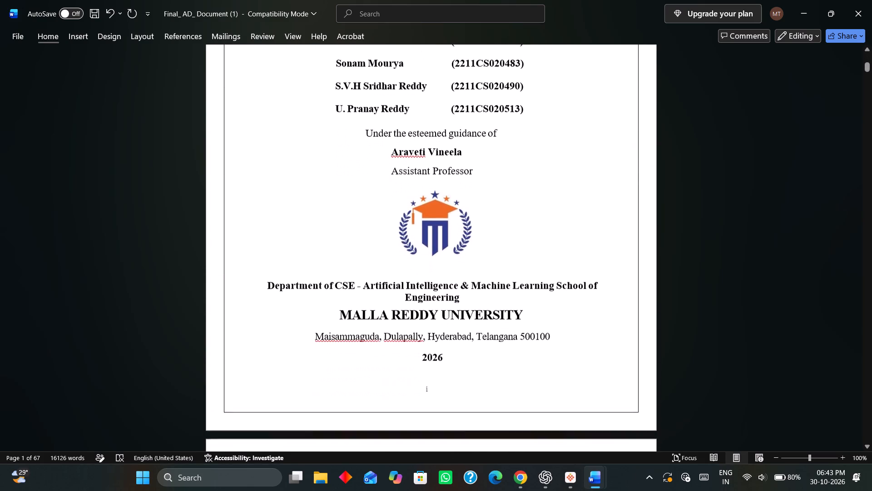
scroll(313, 396, "up", 13)
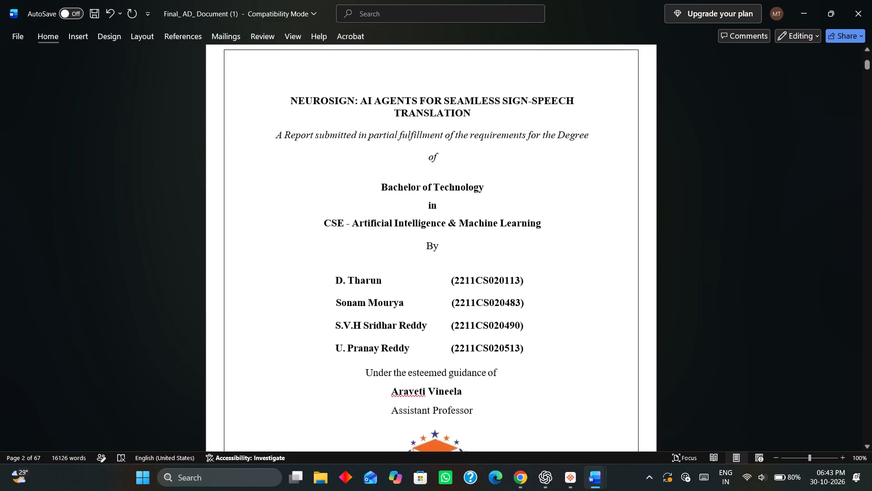
scroll(313, 396, "up", 20)
scroll(313, 396, "up", 3)
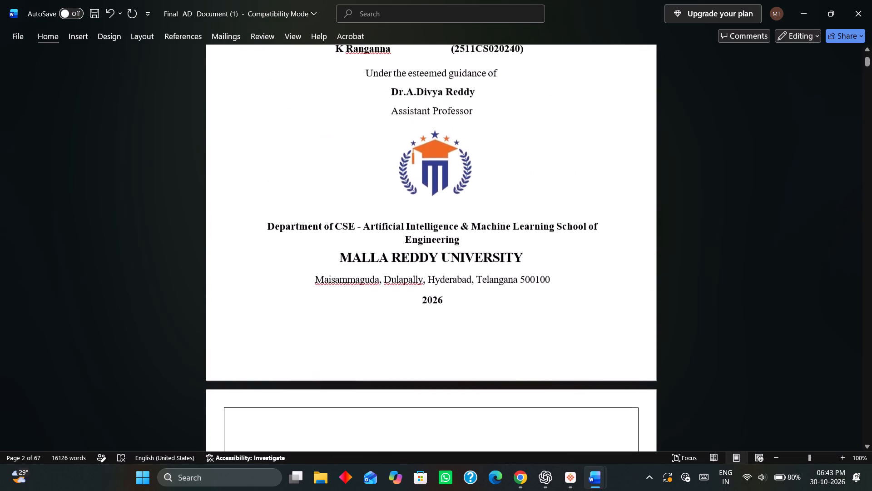
scroll(313, 397, "up", 12)
scroll(313, 397, "down", 12)
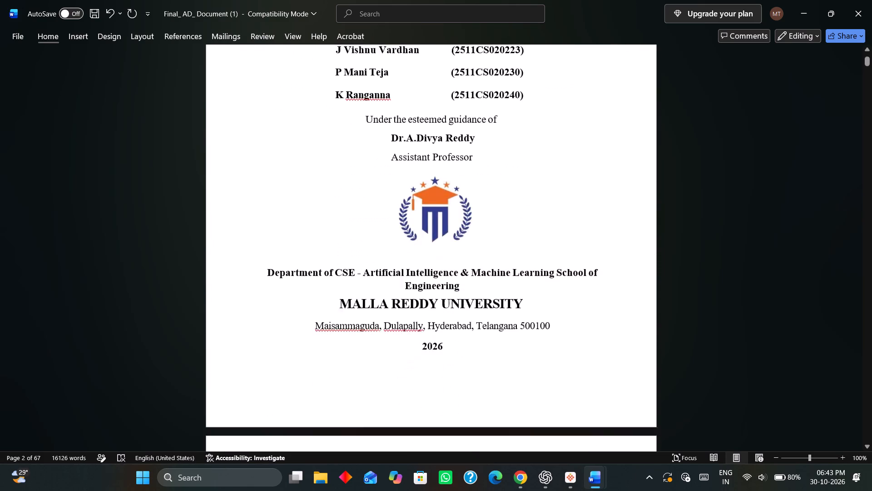
scroll(313, 396, "down", 19)
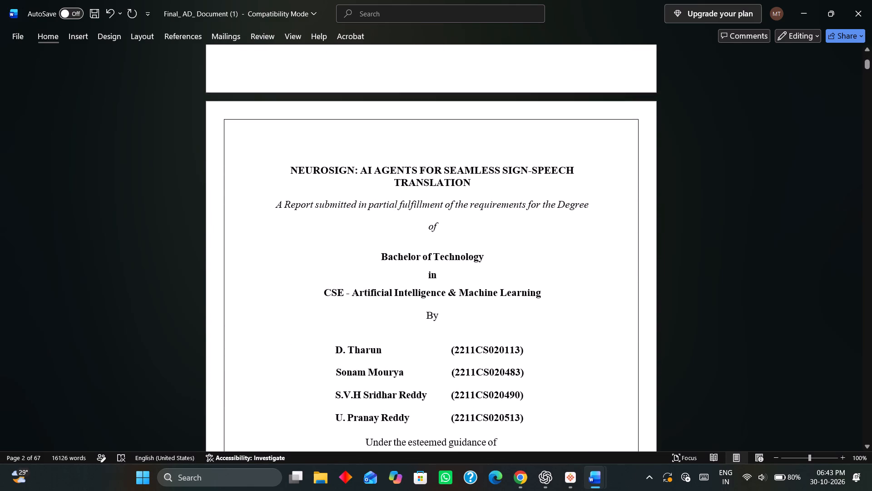
scroll(313, 396, "down", 3)
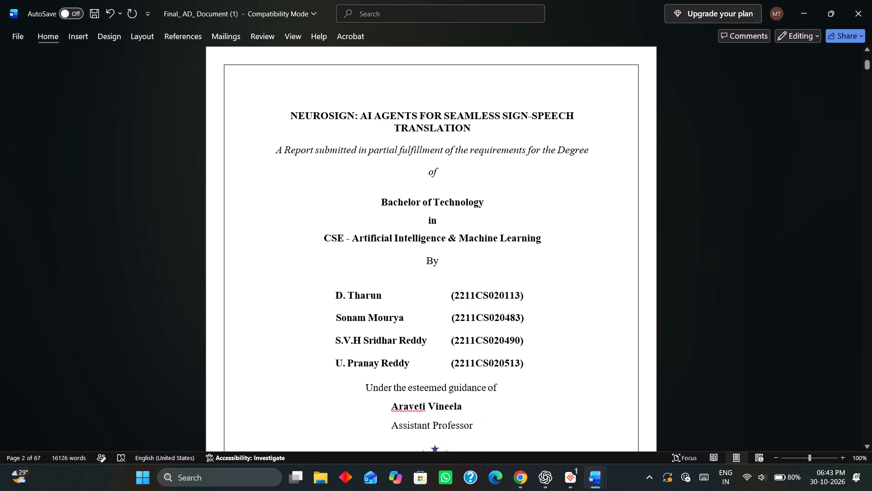
Browse the sem and Sem-1,2 folders in File Explorer for an earlier project report to use as reference.
left_click(313, 479)
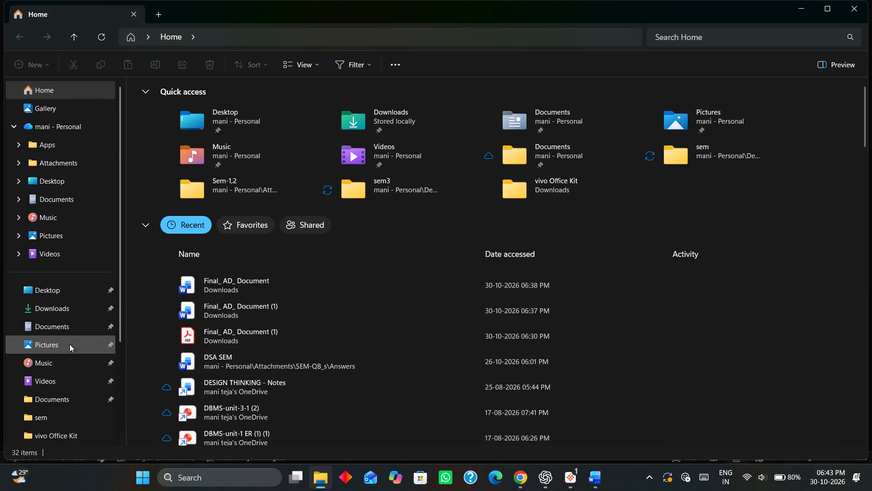
left_click(73, 409)
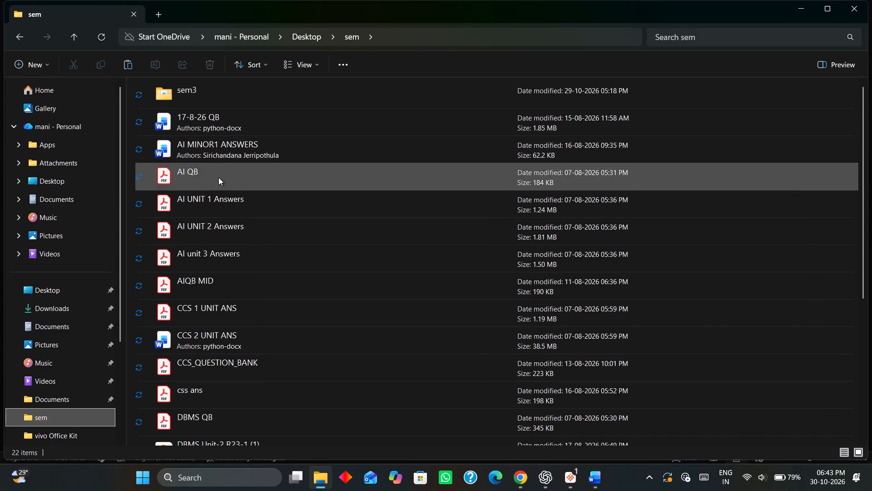
scroll(237, 317, "down", 3)
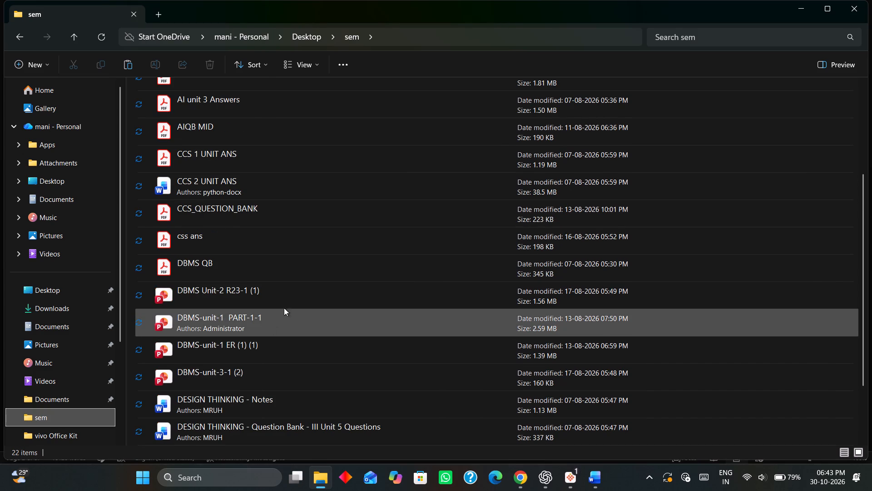
scroll(299, 381, "down", 2)
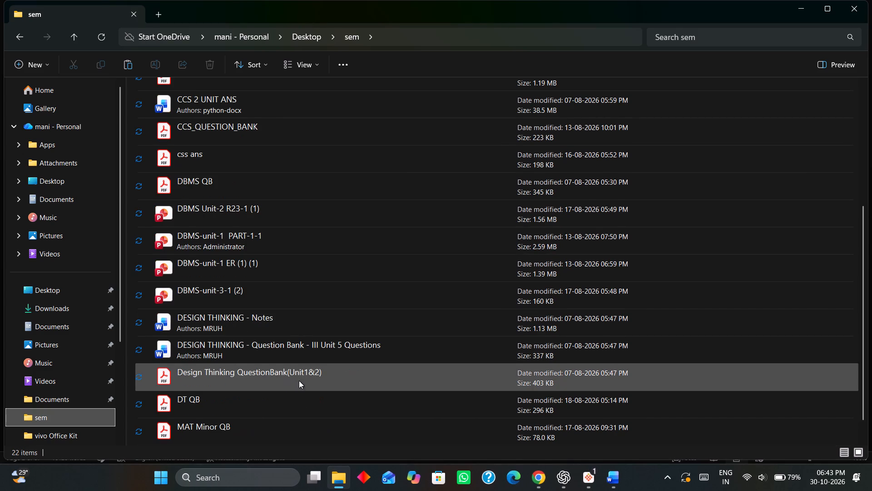
scroll(303, 373, "down", 3)
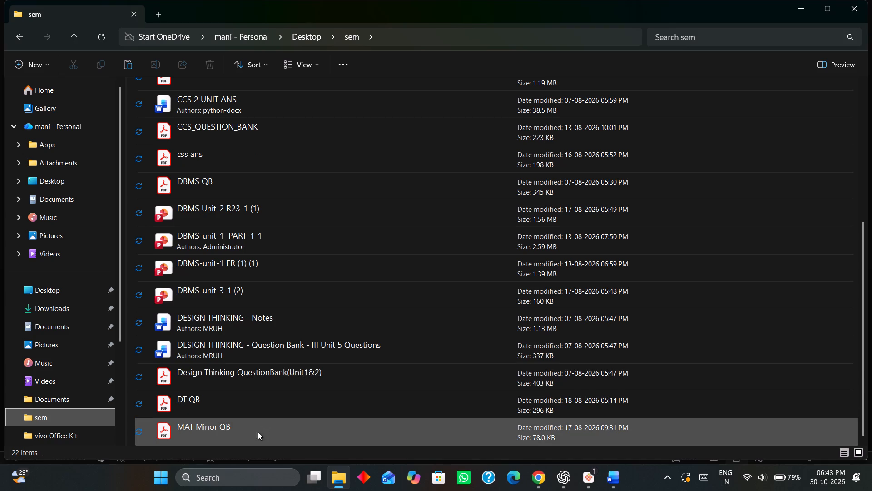
scroll(267, 397, "down", 4)
scroll(91, 356, "down", 3)
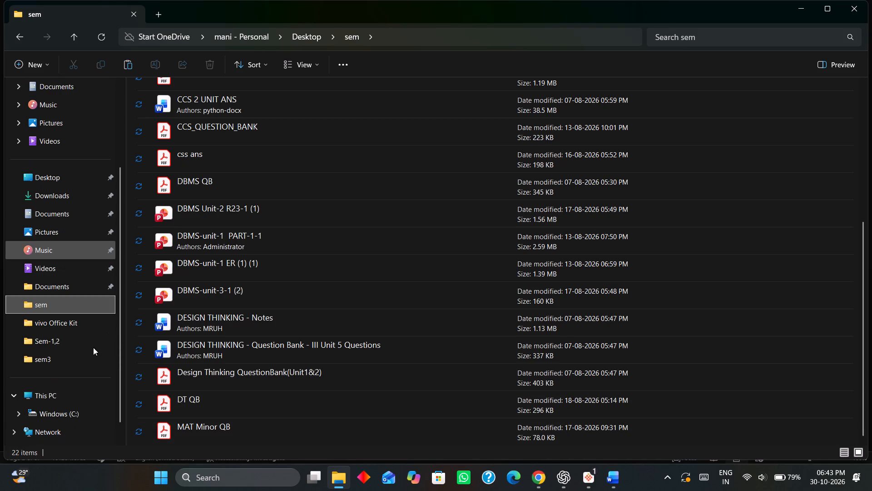
left_click(83, 348)
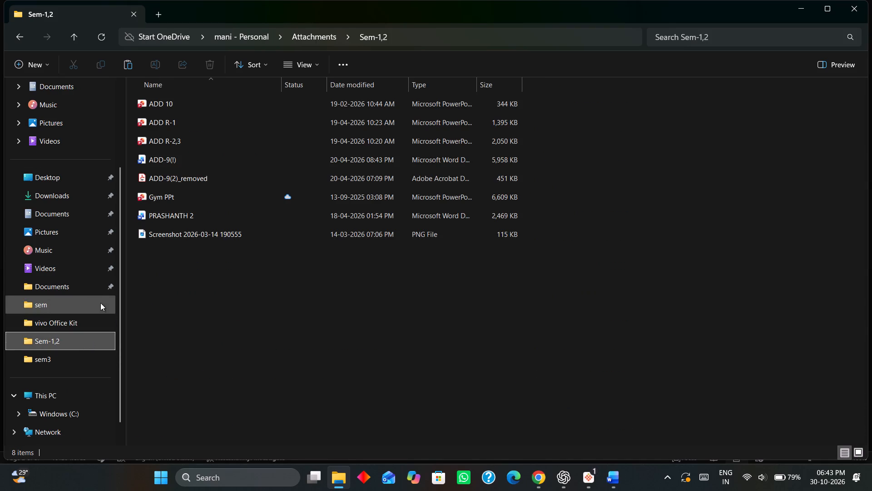
left_click_drag(90, 303, 78, 363)
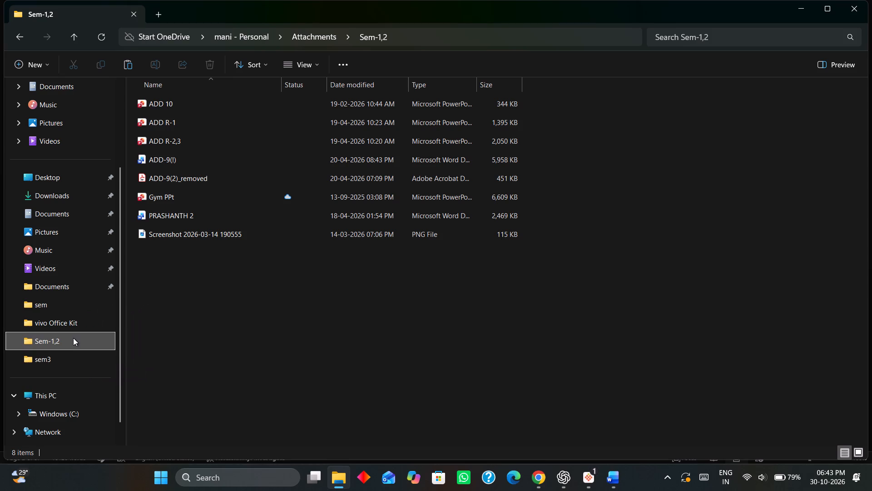
Open the ADD-9(!) document from the Sem-1,2 folder, check its beginning for front matter, and close it.
double_click(176, 123)
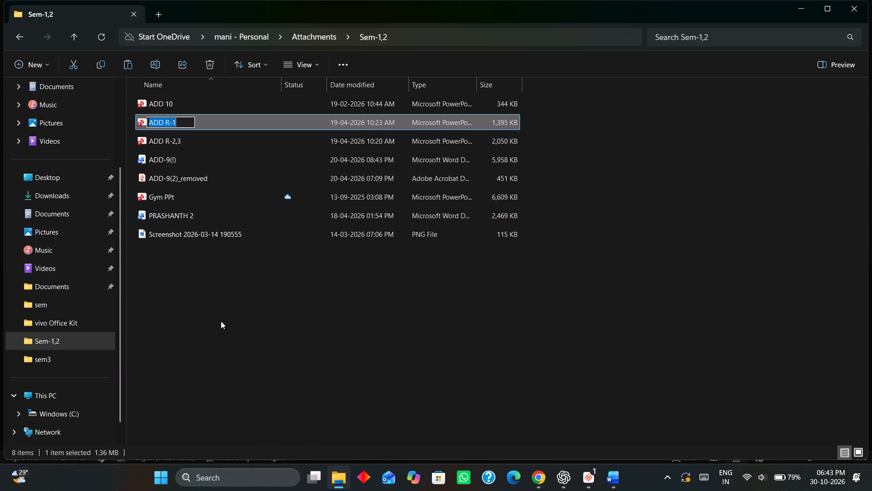
left_click(221, 321)
triple_click(197, 159)
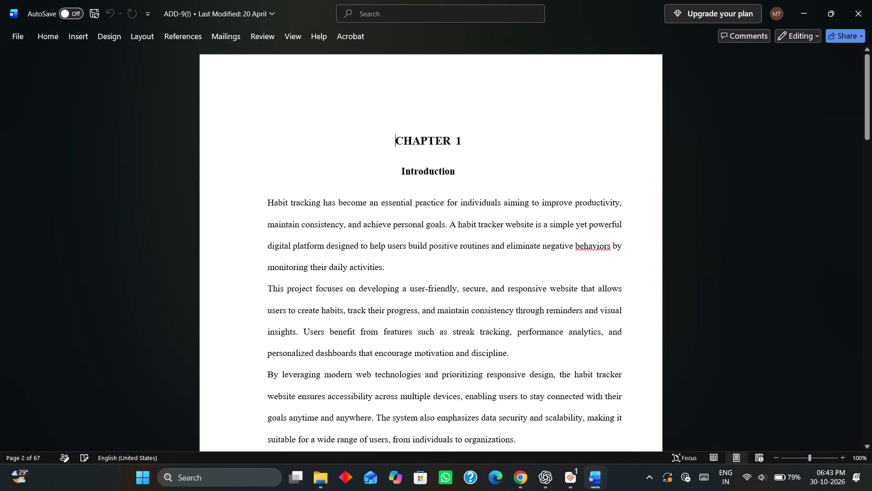
scroll(396, 287, "up", 3)
left_click(869, 2)
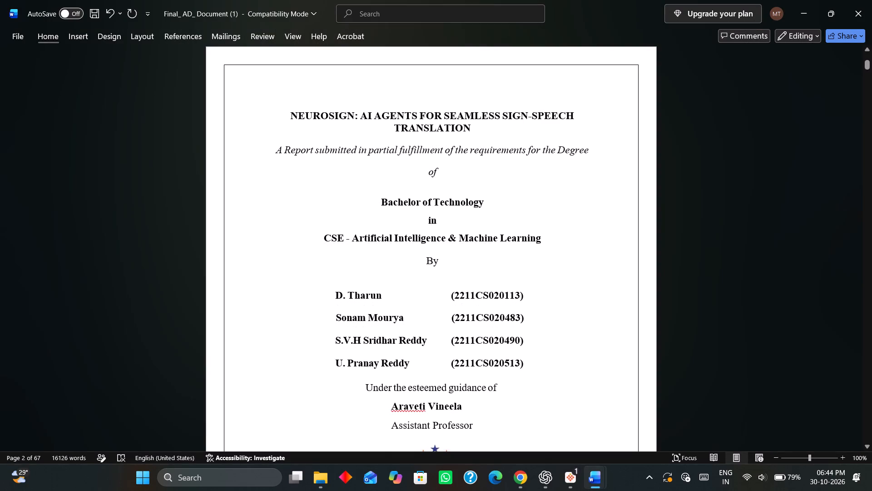
Open the ADD-9(2)_removed PDF from the Sem-1,2 folder, examine its title, certificate and acknowledgement pages, and close it.
scroll(328, 317, "up", 12)
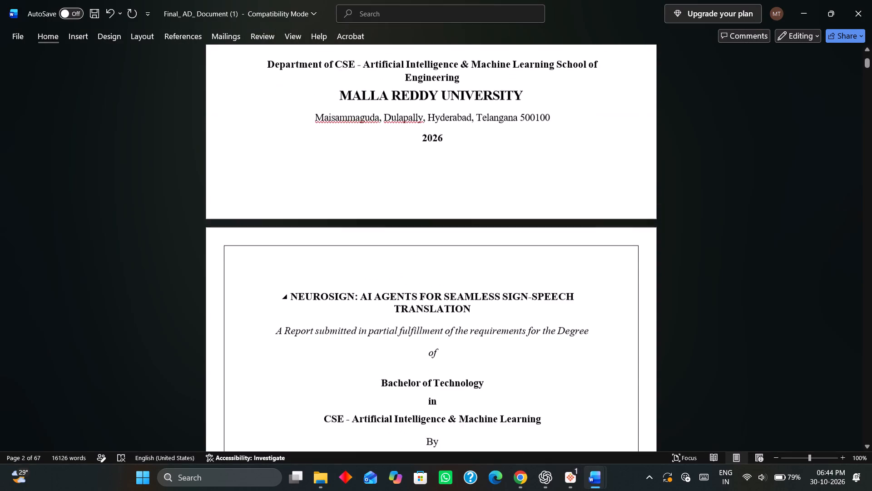
scroll(329, 317, "up", 16)
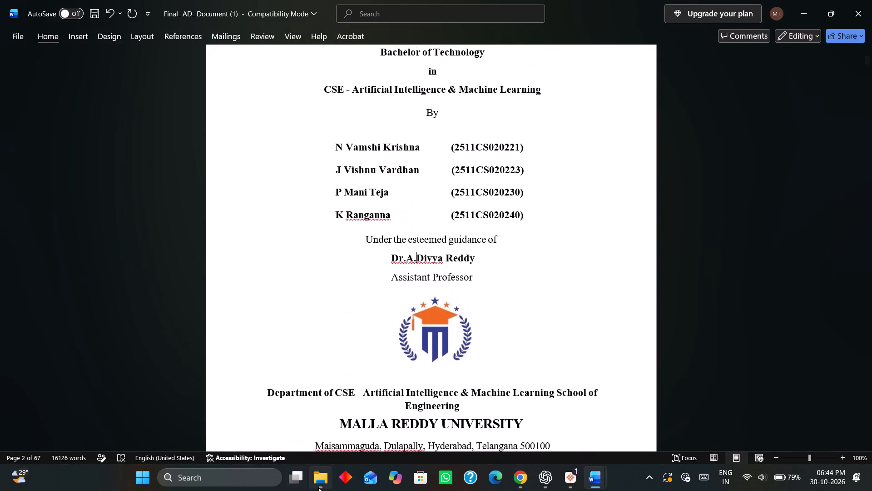
left_click(321, 484)
triple_click(176, 175)
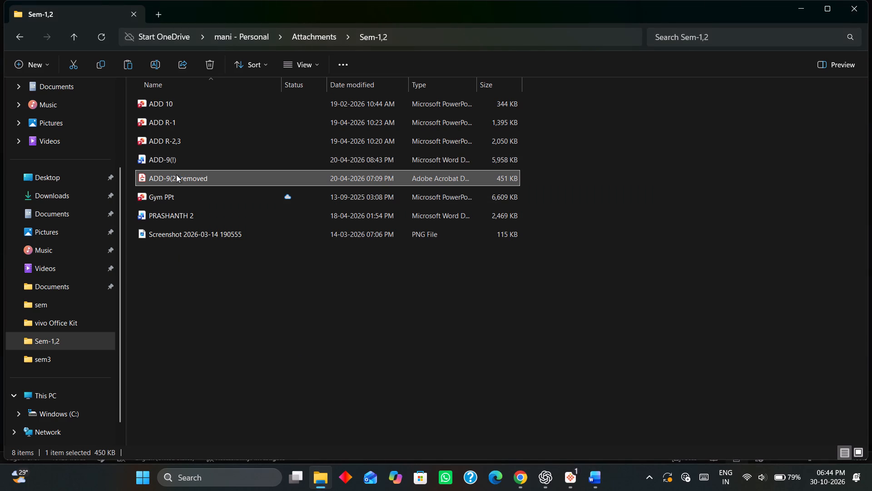
left_click(338, 391)
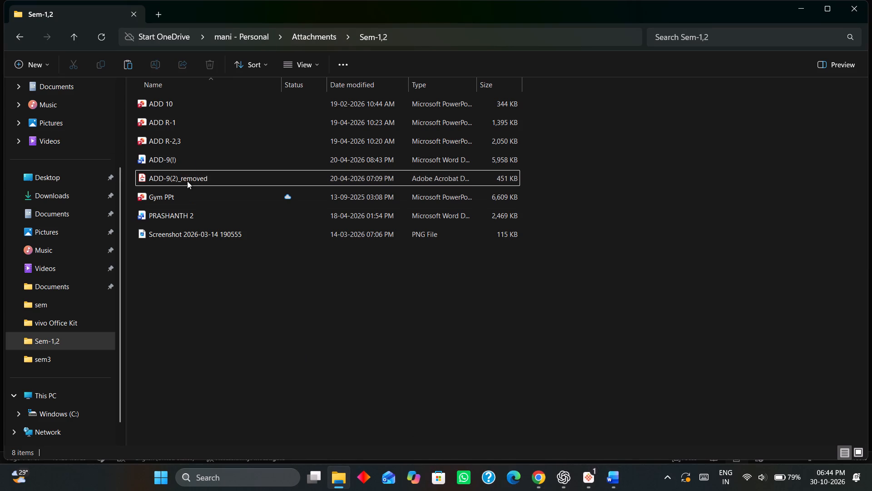
left_click(187, 181)
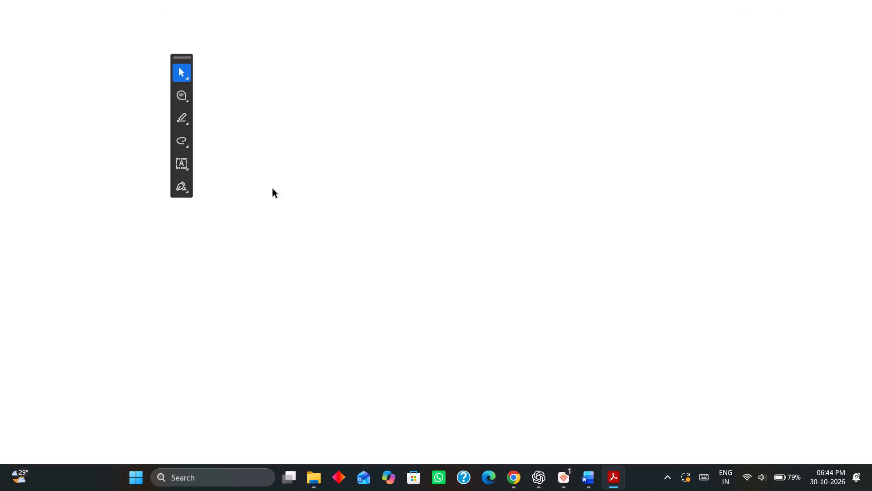
left_click(148, 63)
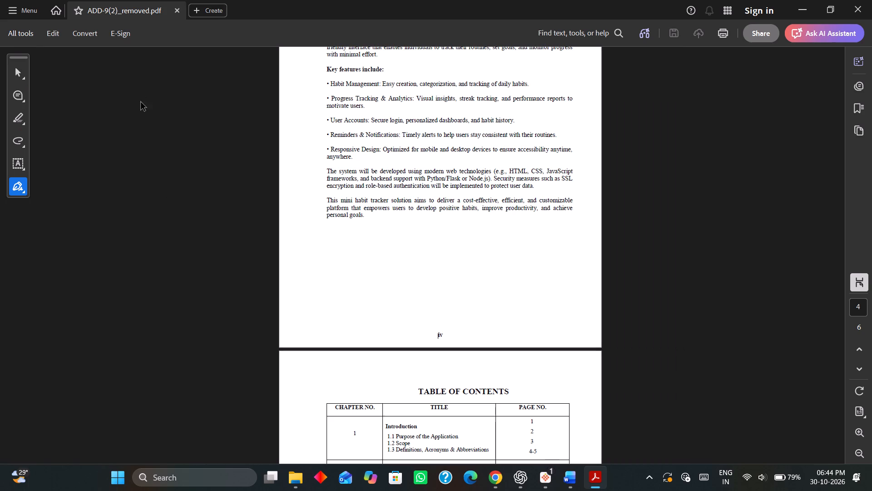
scroll(339, 388, "up", 16)
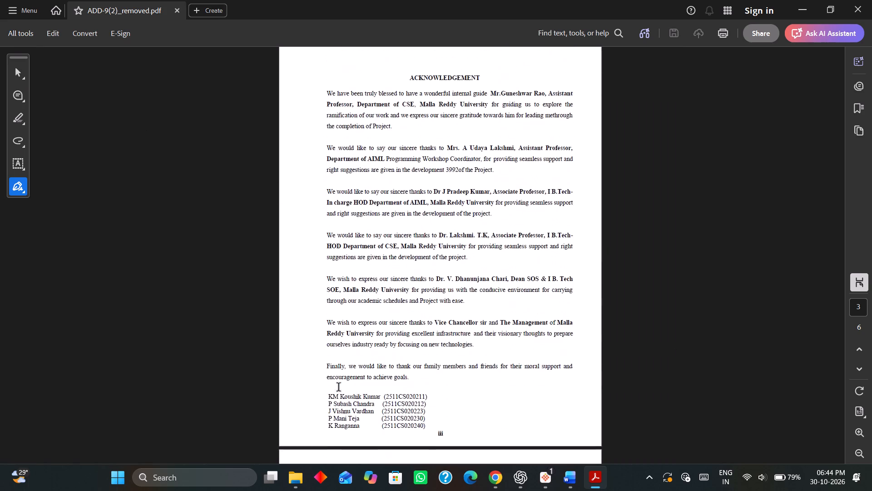
scroll(339, 388, "up", 20)
scroll(339, 388, "up", 5)
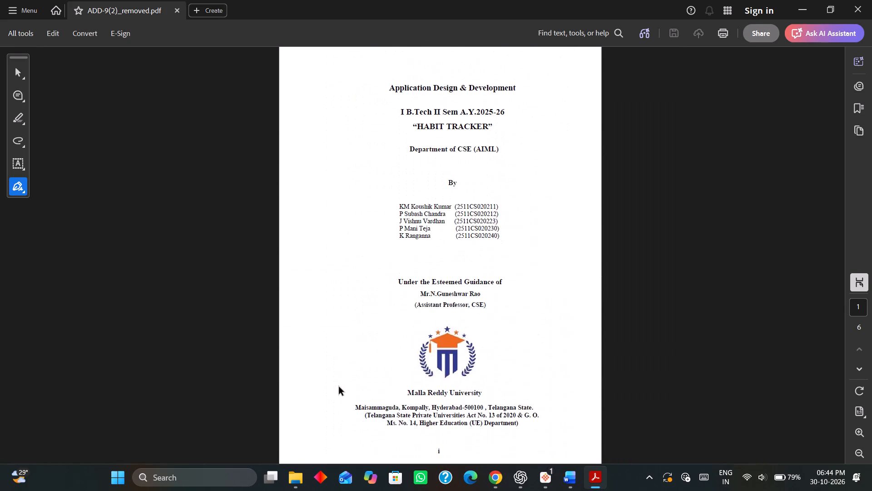
scroll(455, 255, "down", 4)
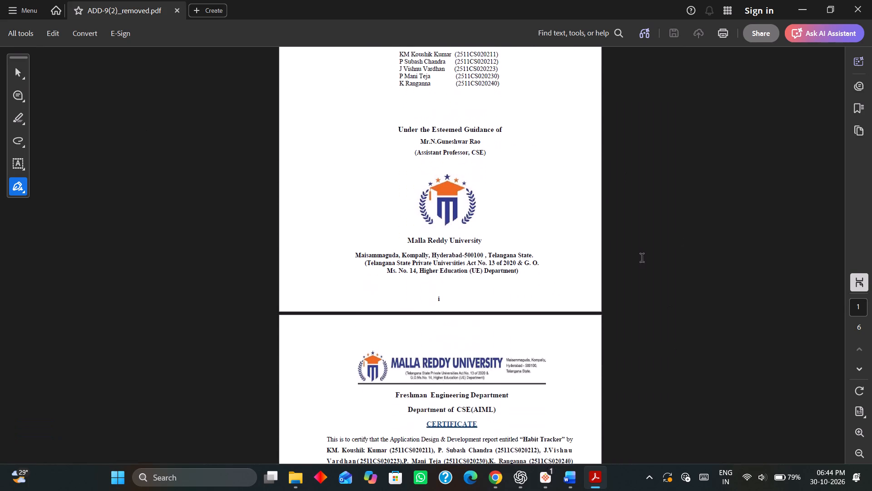
left_click(871, 0)
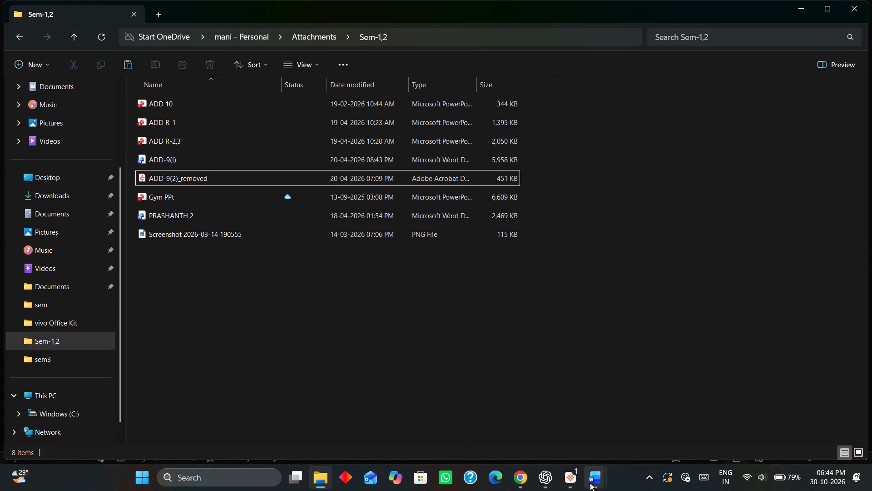
Switch to Strawberry and read the assistant's summary of the generated EmployeeHub report, including its coverage and pre-submission notes.
left_click(582, 485)
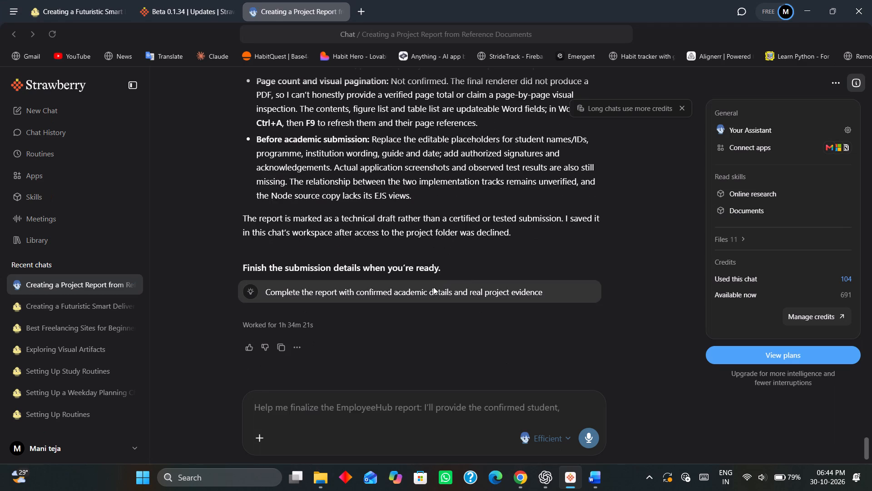
scroll(467, 344, "up", 1)
scroll(467, 344, "down", 2)
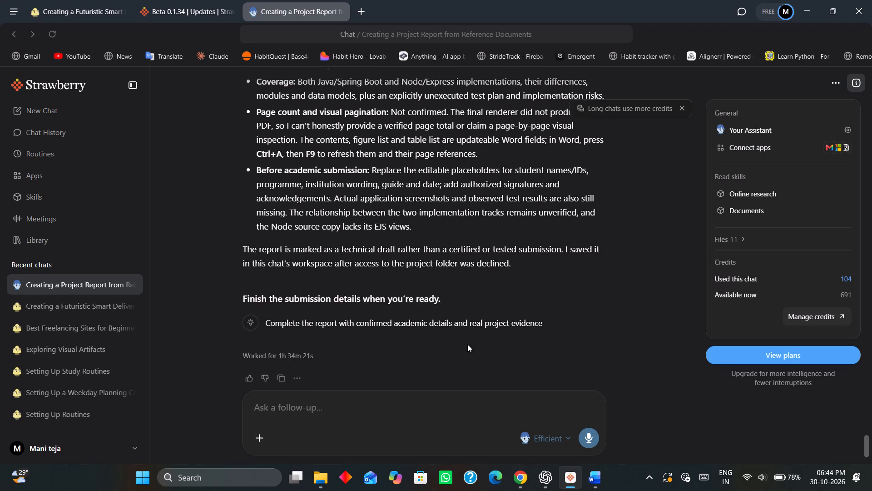
scroll(467, 344, "down", 1)
scroll(467, 344, "up", 7)
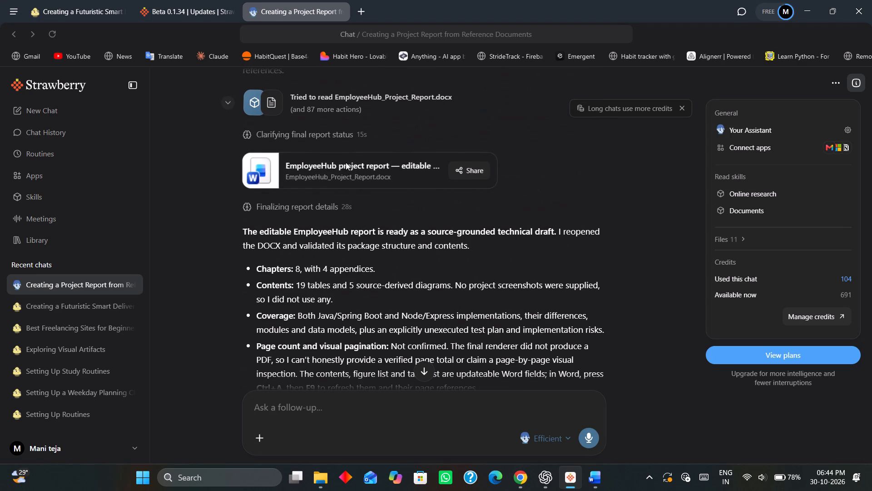
scroll(350, 319, "up", 3)
scroll(310, 259, "down", 3)
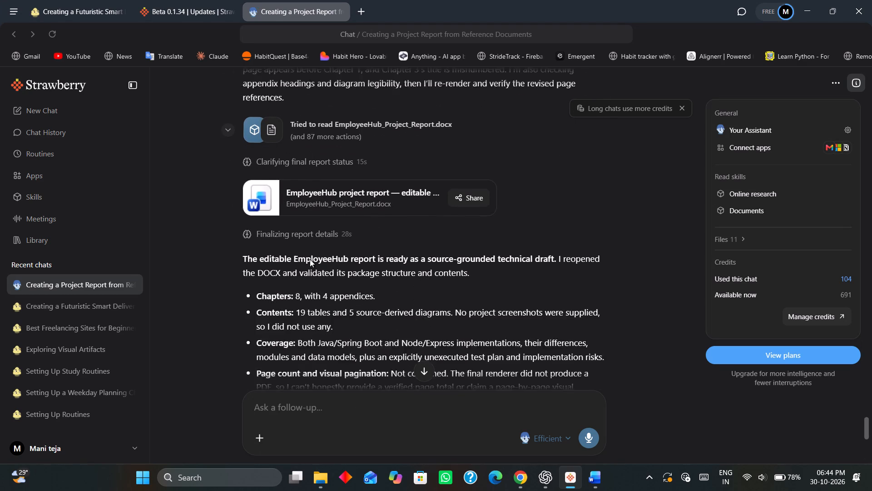
scroll(254, 249, "down", 2)
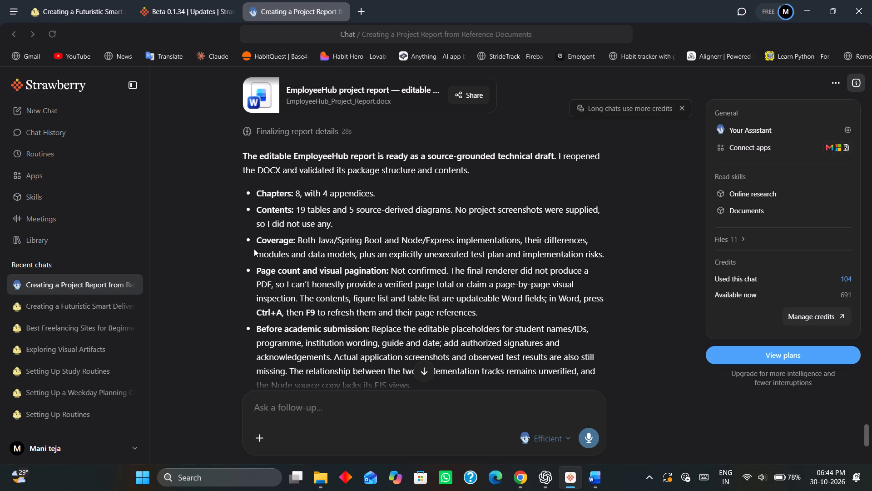
scroll(254, 249, "down", 2)
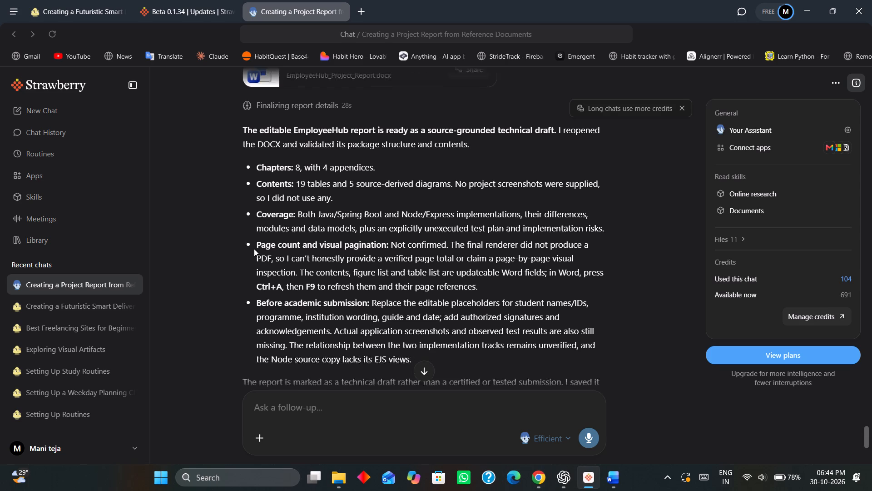
scroll(254, 249, "down", 2)
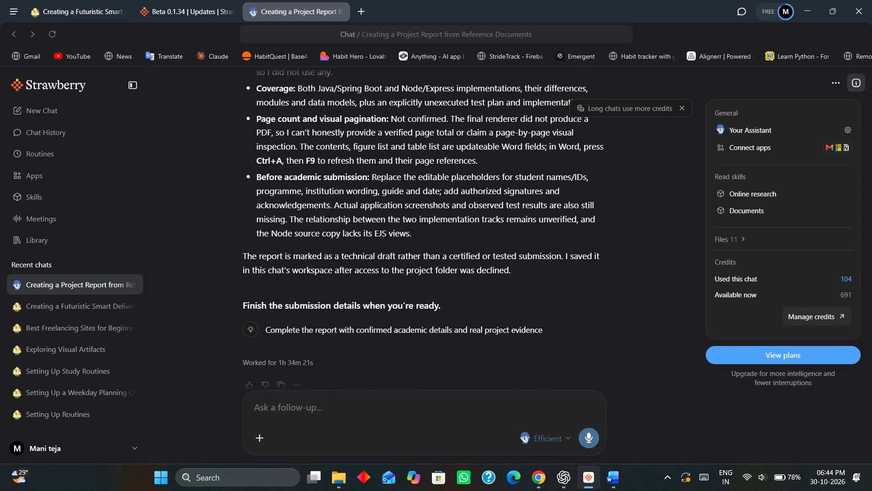
scroll(344, 321, "down", 1)
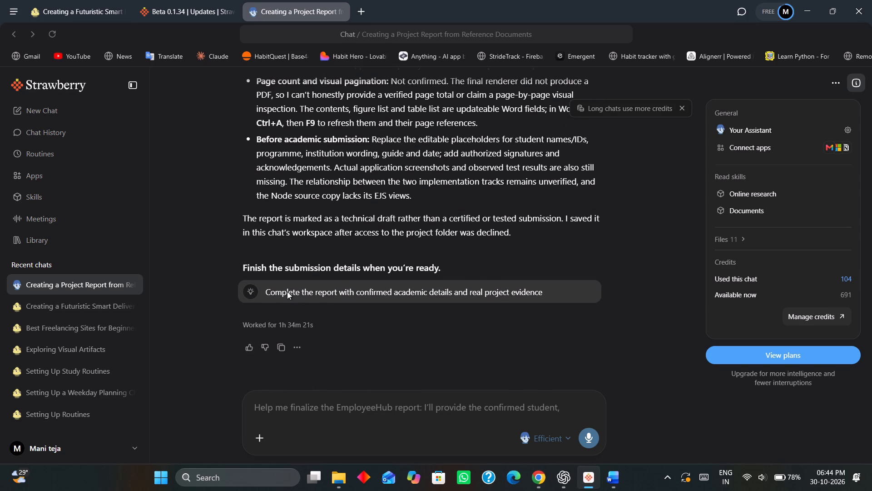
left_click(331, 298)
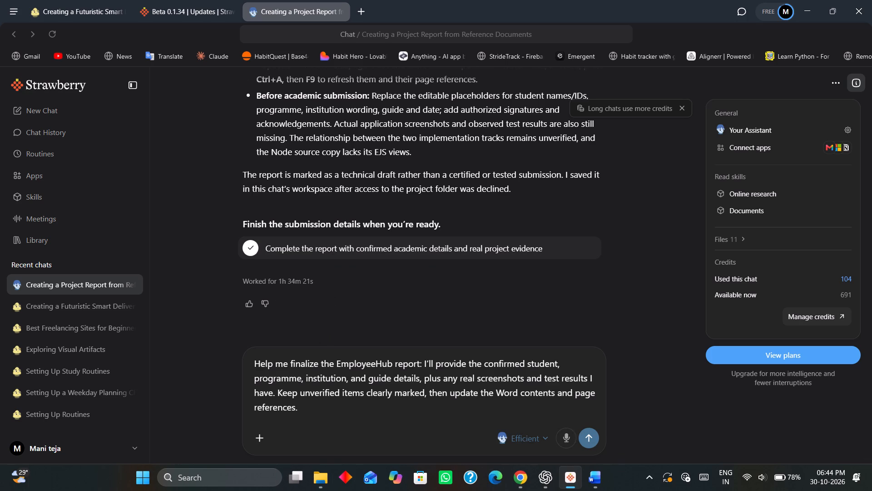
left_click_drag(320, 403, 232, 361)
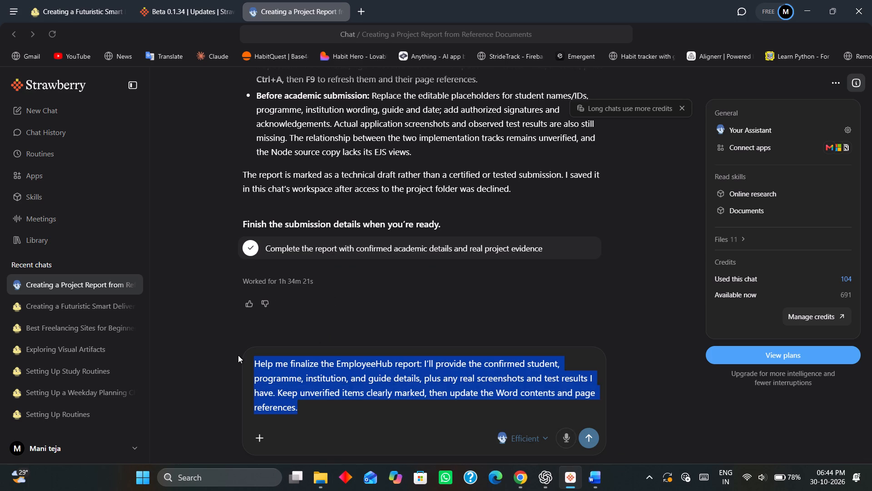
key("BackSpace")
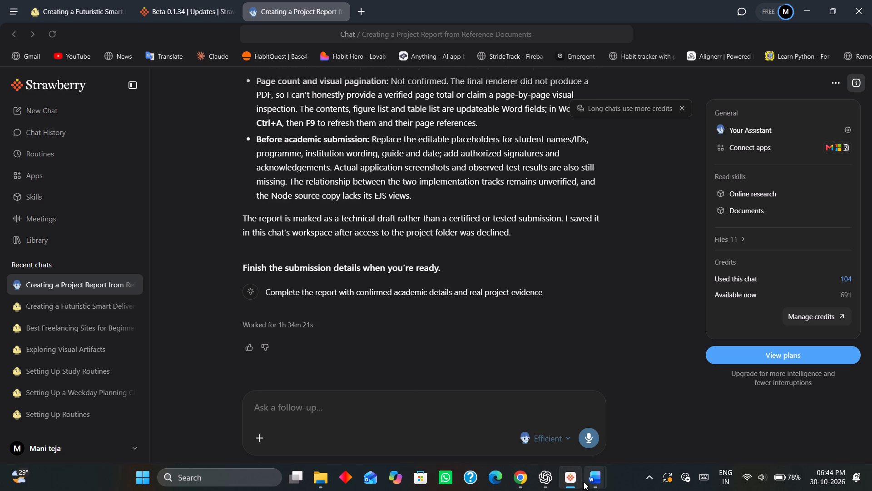
Open the generated EmployeeHub_Project_Report.docx from the chat in Word, agreeing to update the document's fields.
scroll(310, 292, "up", 7)
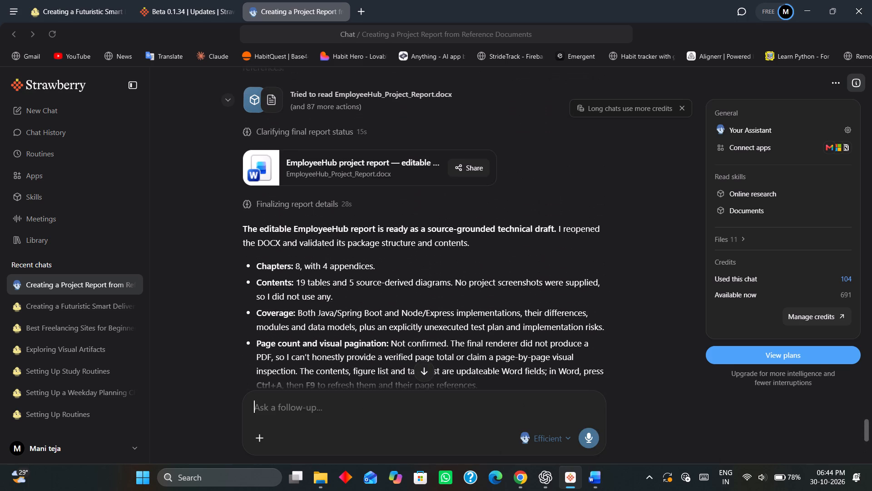
left_click(253, 168)
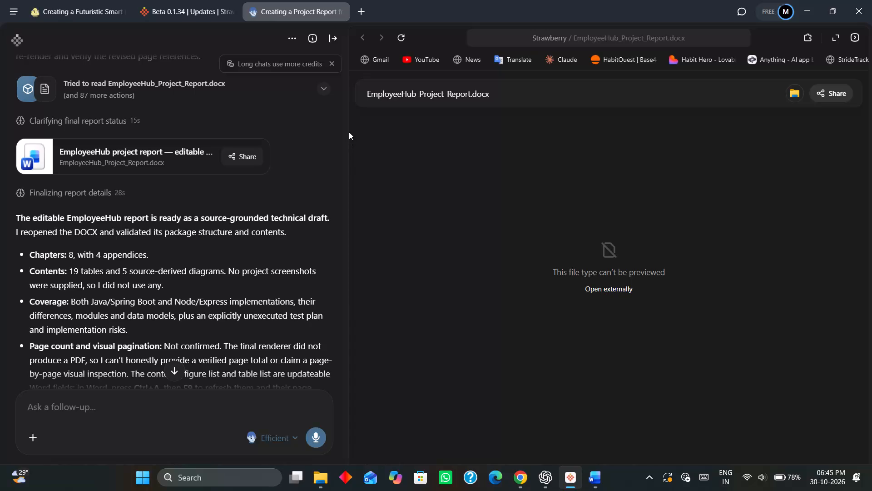
left_click_drag(347, 131, 296, 137)
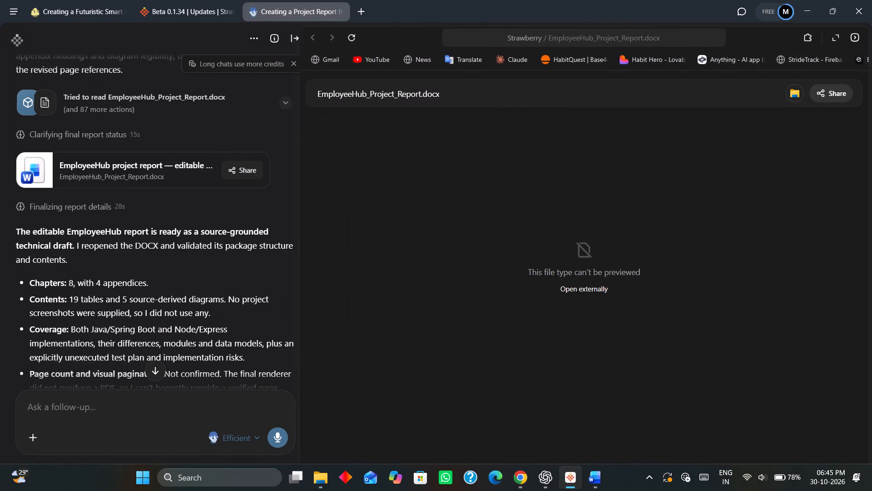
left_click_drag(296, 137, 291, 138)
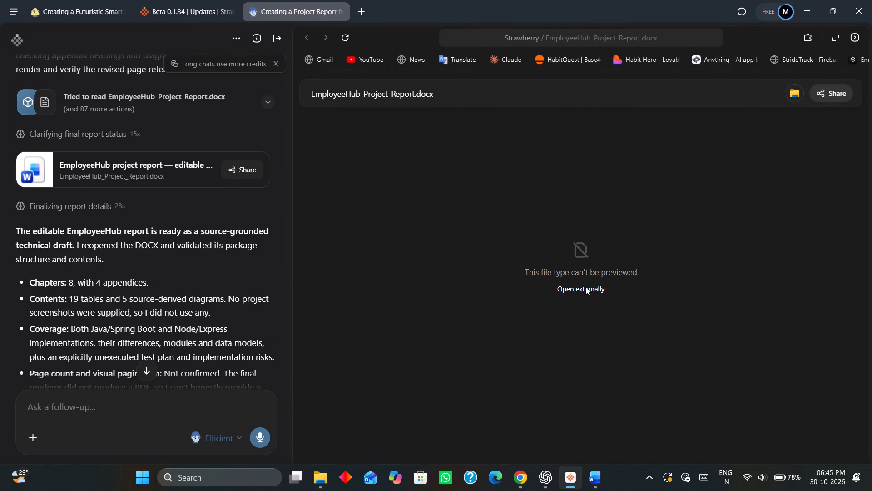
left_click(585, 287)
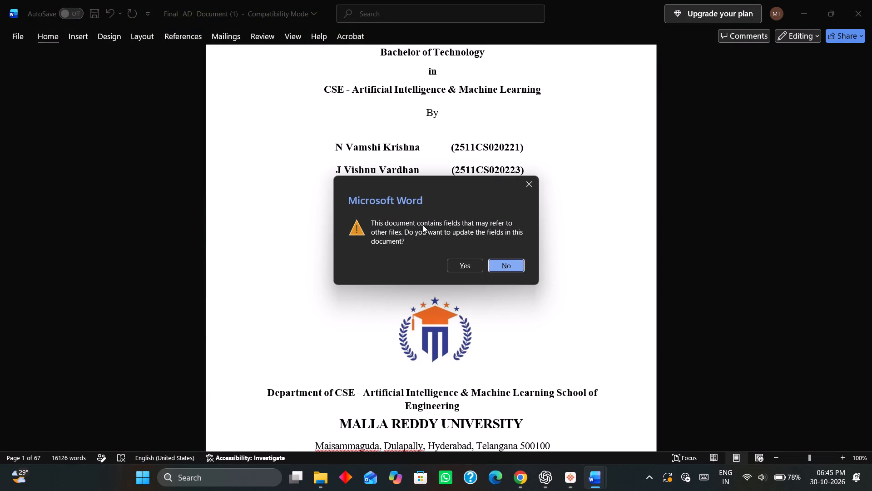
left_click(473, 264)
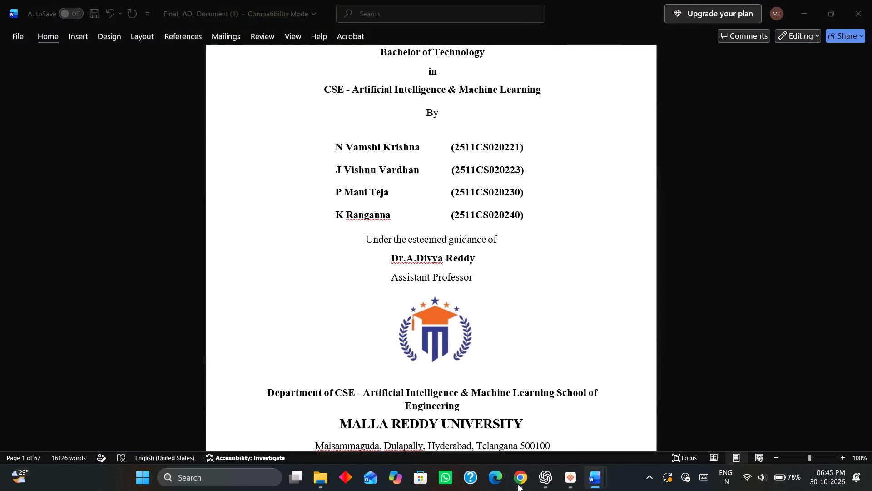
Back in the Strawberry chat, close the file preview and send the suggested follow-up to complete the report with confirmed academic details and real project evidence.
left_click(569, 477)
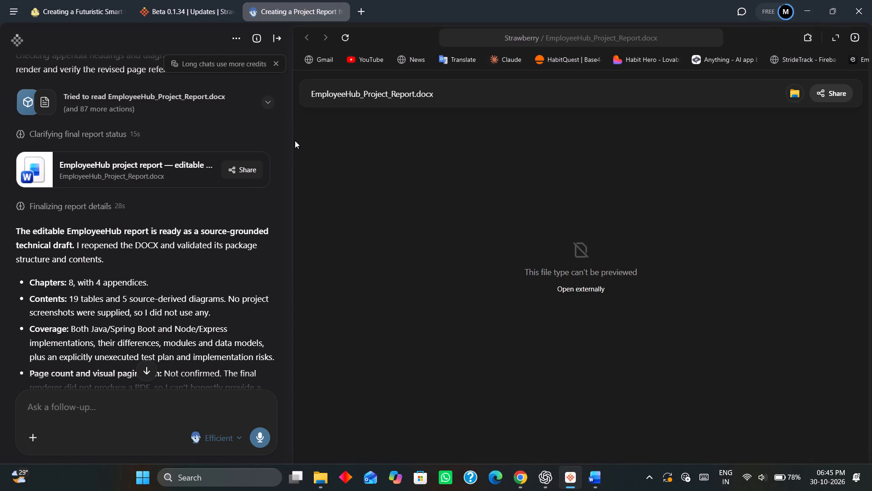
left_click(278, 44)
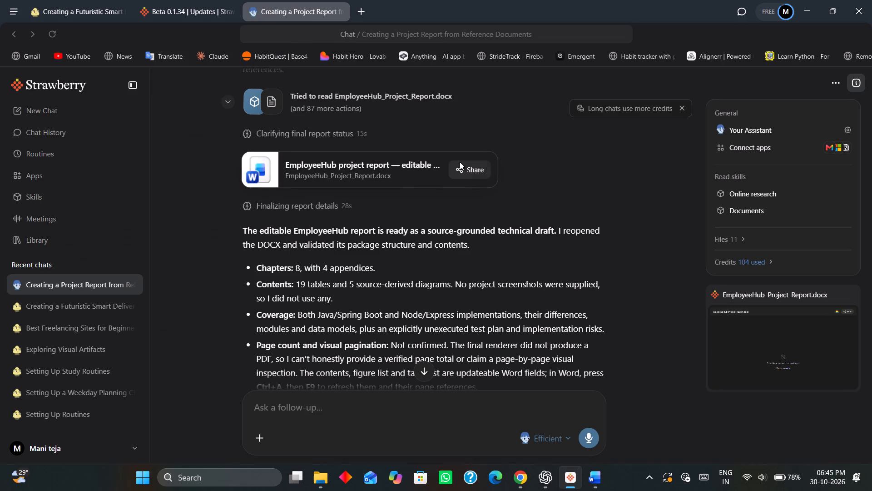
left_click(679, 107)
scroll(456, 294, "down", 5)
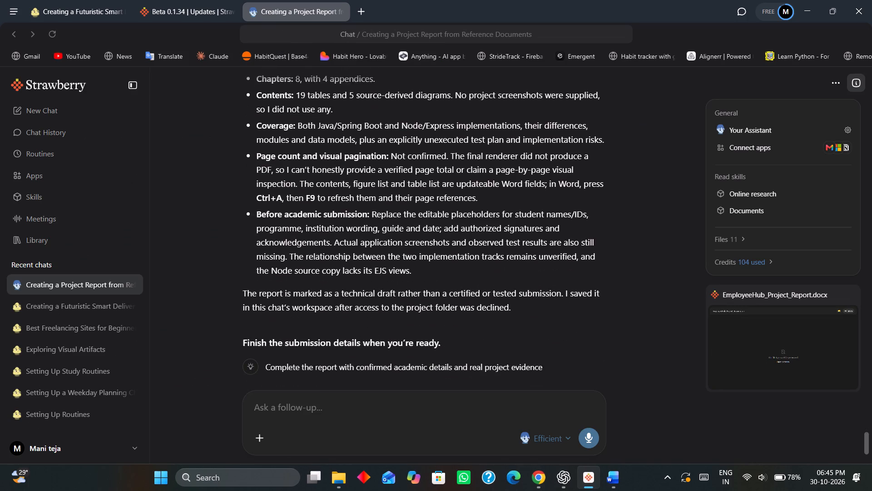
scroll(456, 294, "down", 4)
left_click(413, 296)
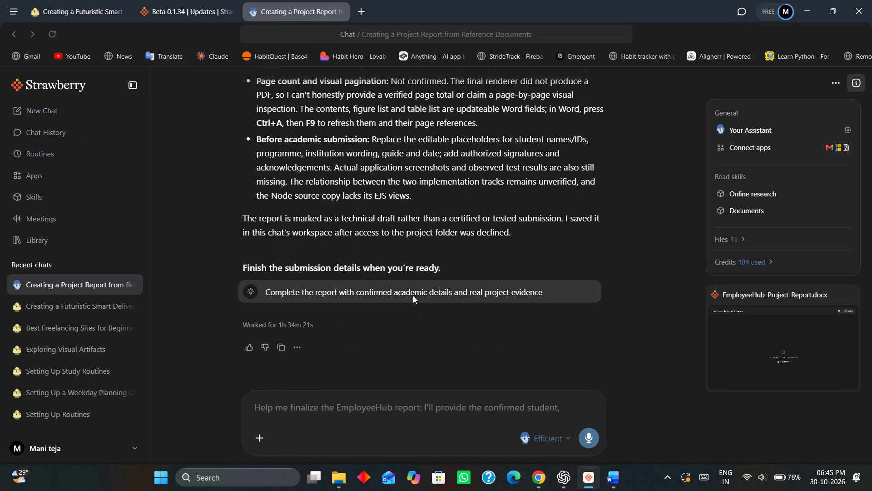
left_click(586, 439)
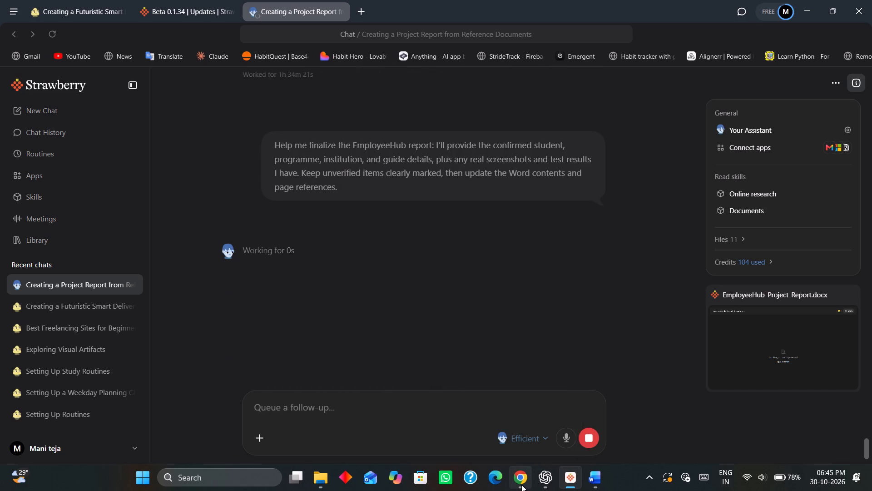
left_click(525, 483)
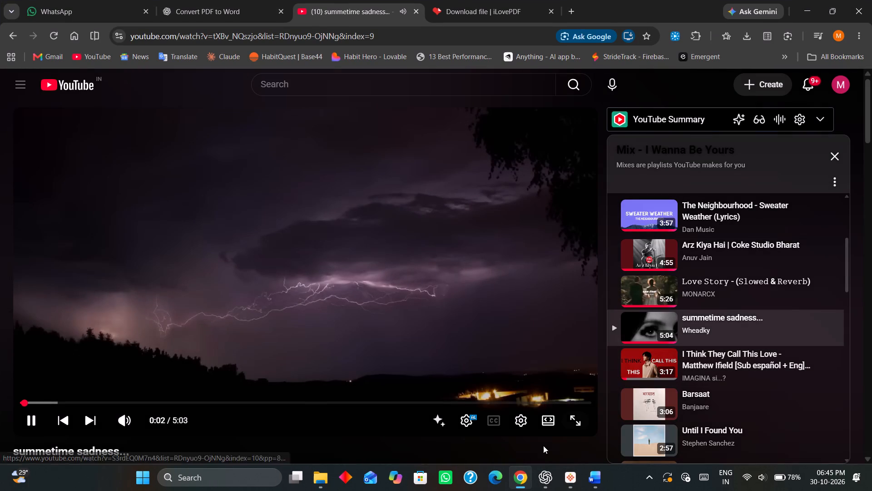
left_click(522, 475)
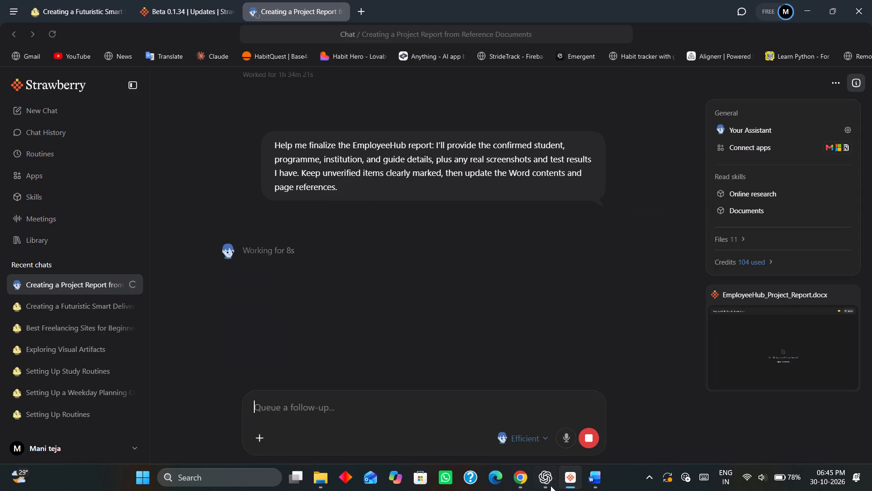
Close the Strawberry window.
left_click(871, 3)
Switch to EmployeeHub_Project_Report in Word and examine its title, certificate, declaration and acknowledgement pages.
scroll(492, 307, "up", 4)
scroll(492, 307, "down", 2)
scroll(492, 307, "up", 5)
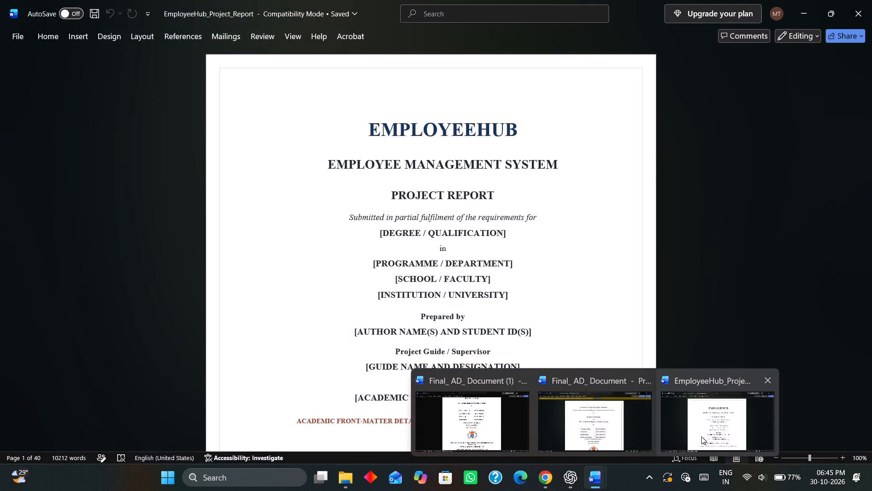
left_click(701, 436)
scroll(523, 314, "down", 12)
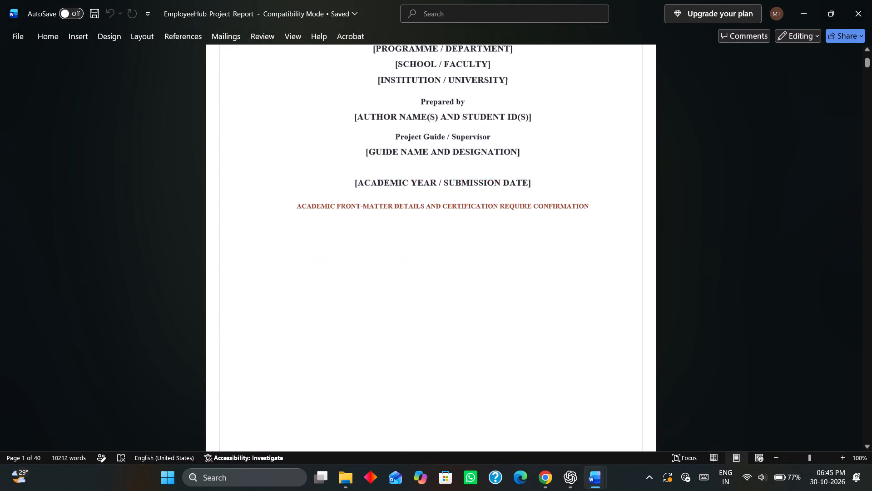
scroll(518, 336, "down", 20)
scroll(518, 336, "down", 6)
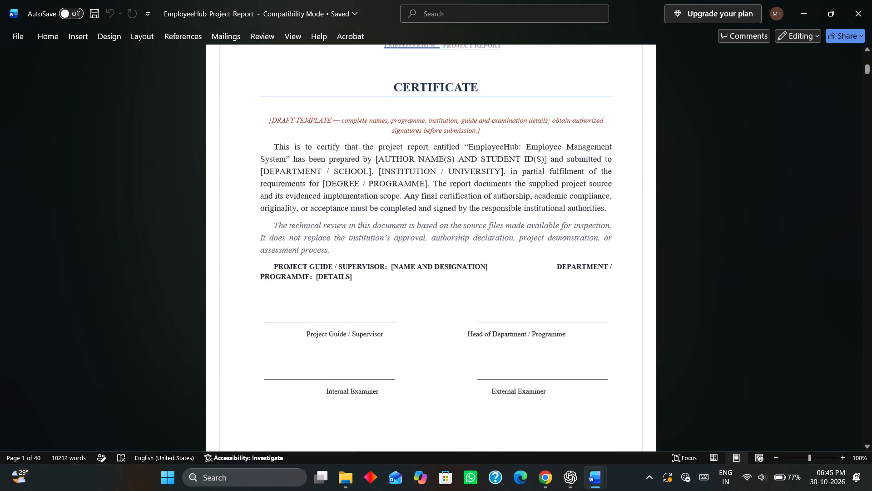
scroll(504, 333, "down", 12)
scroll(499, 335, "down", 12)
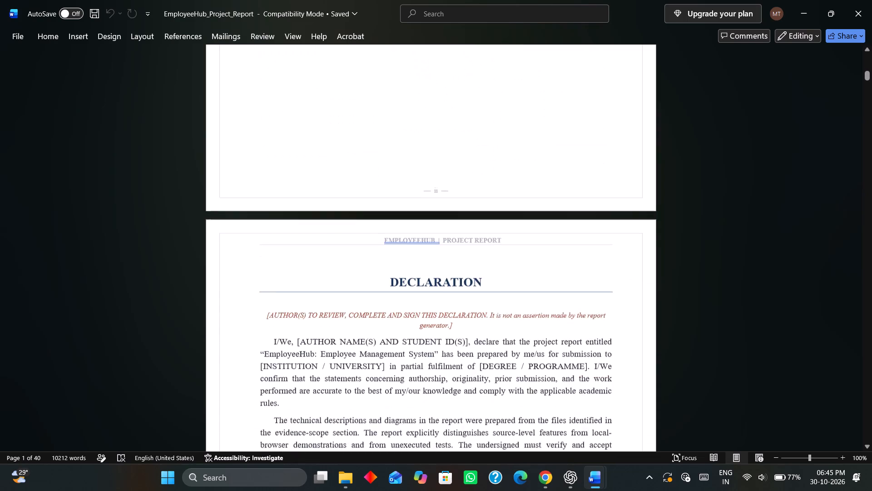
scroll(499, 335, "down", 20)
scroll(499, 335, "down", 14)
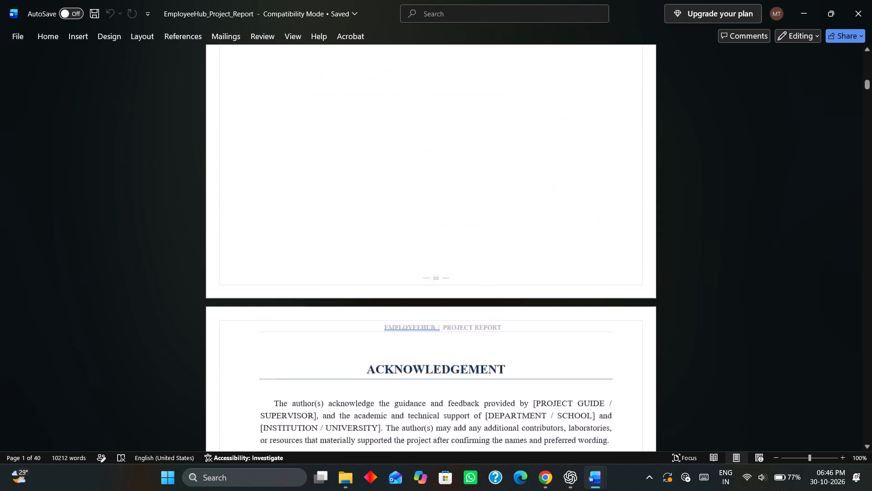
scroll(499, 335, "down", 6)
scroll(499, 335, "down", 20)
scroll(499, 335, "down", 5)
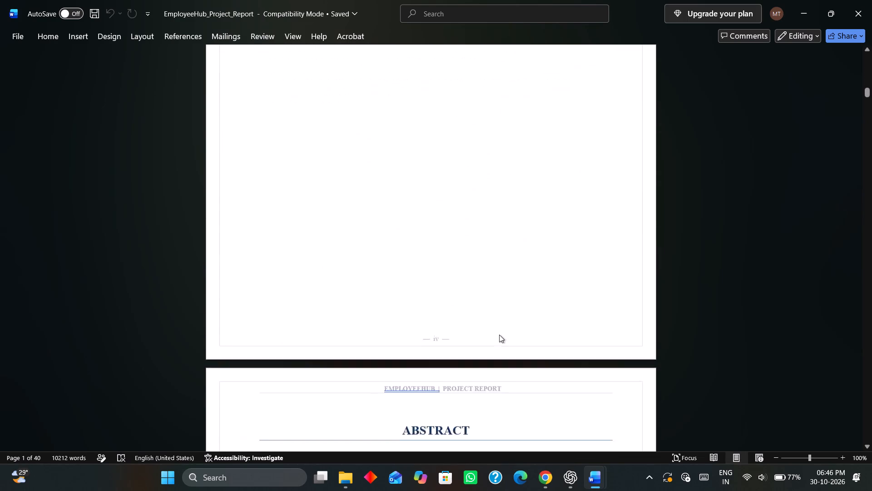
Read the abstract and the abbreviations and conventions pages of EmployeeHub_Project_Report.
scroll(499, 335, "down", 16)
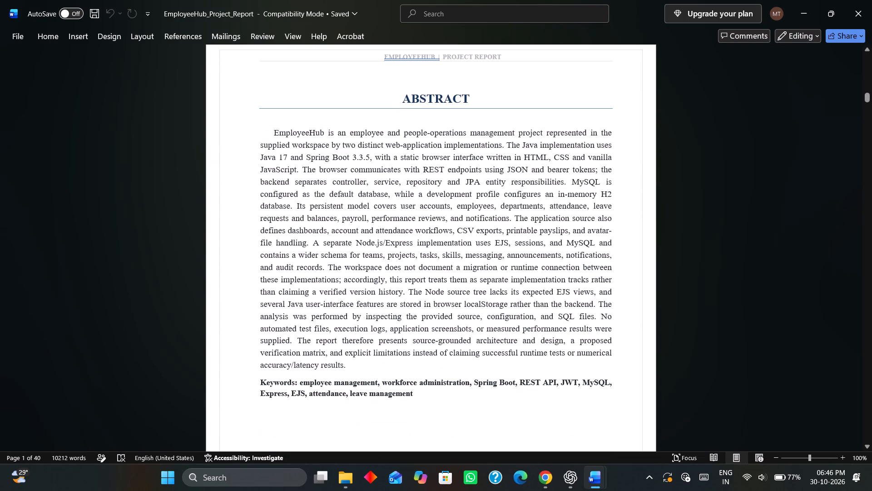
scroll(333, 396, "down", 5)
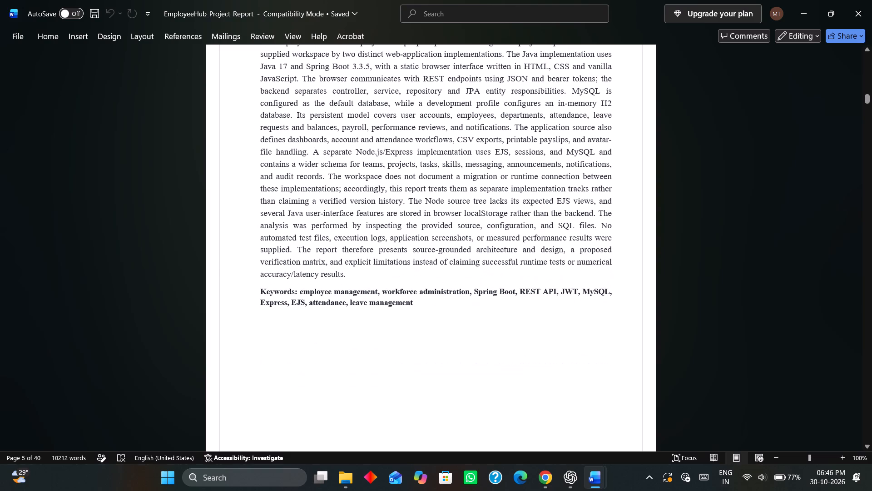
scroll(321, 403, "down", 4)
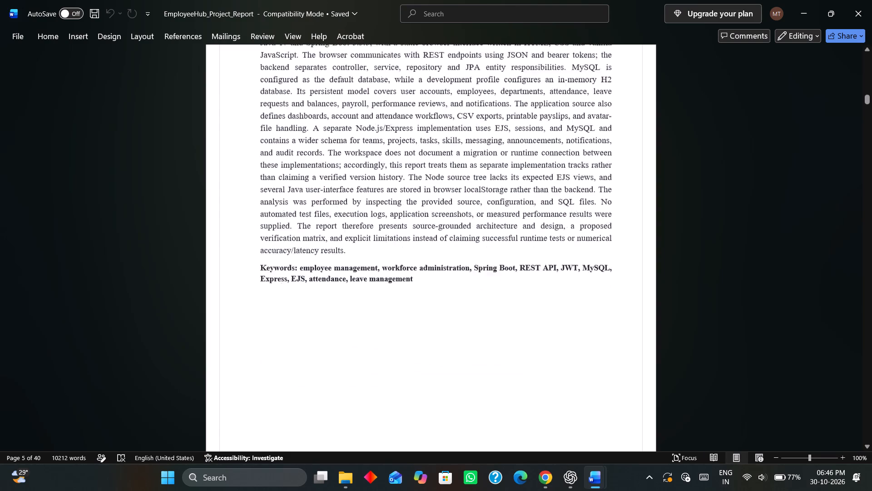
scroll(321, 403, "down", 16)
scroll(321, 403, "down", 11)
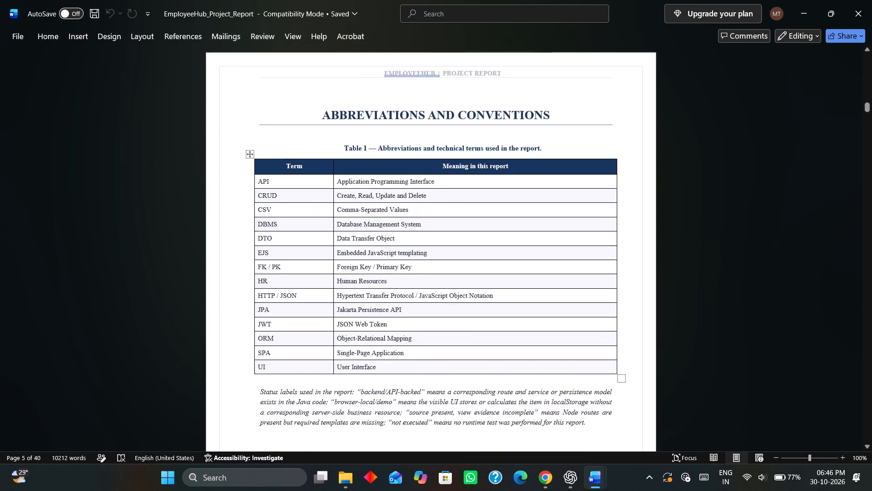
scroll(321, 401, "down", 14)
scroll(296, 377, "down", 7)
scroll(296, 377, "up", 1)
scroll(296, 376, "down", 4)
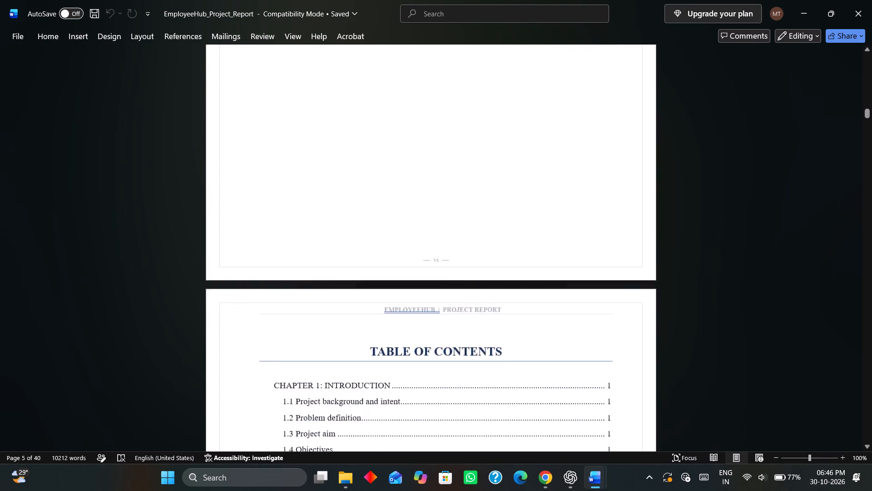
Examine the report's table of contents and list of figures.
scroll(296, 376, "down", 14)
scroll(296, 376, "down", 14)
scroll(296, 376, "down", 20)
scroll(296, 376, "down", 5)
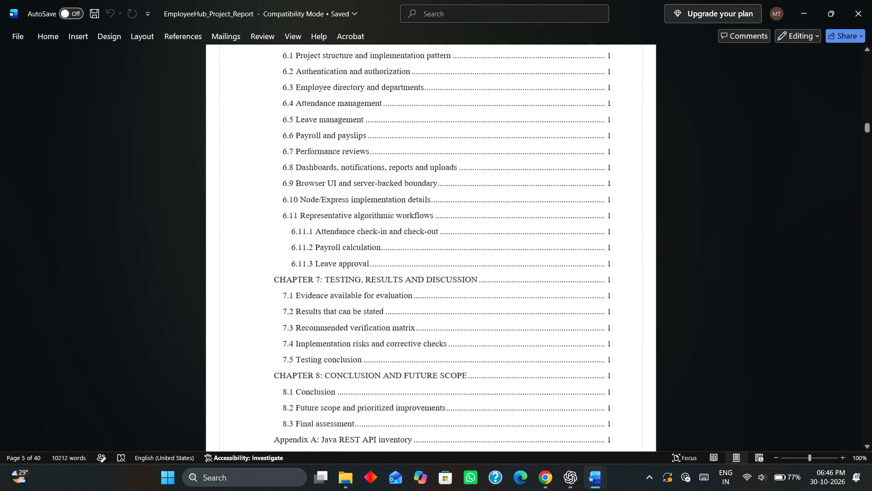
scroll(296, 376, "down", 13)
scroll(296, 376, "up", 1)
scroll(296, 376, "down", 19)
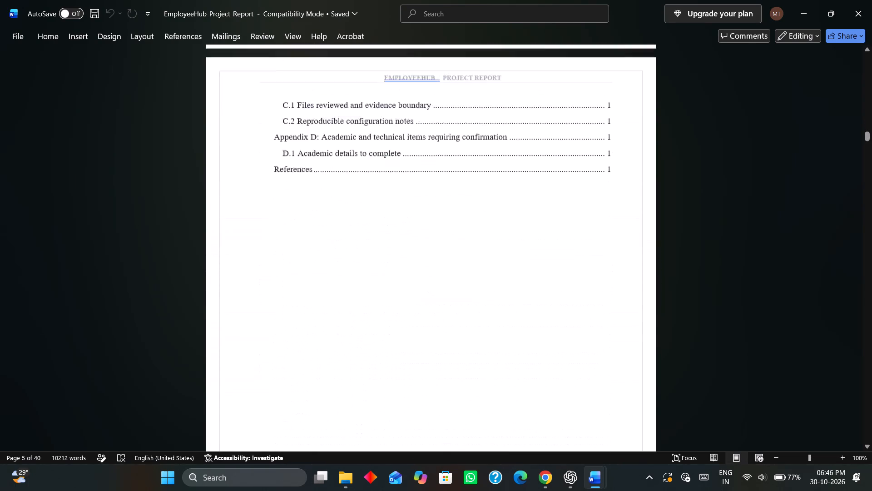
scroll(296, 376, "down", 13)
scroll(296, 376, "up", 1)
scroll(296, 376, "down", 16)
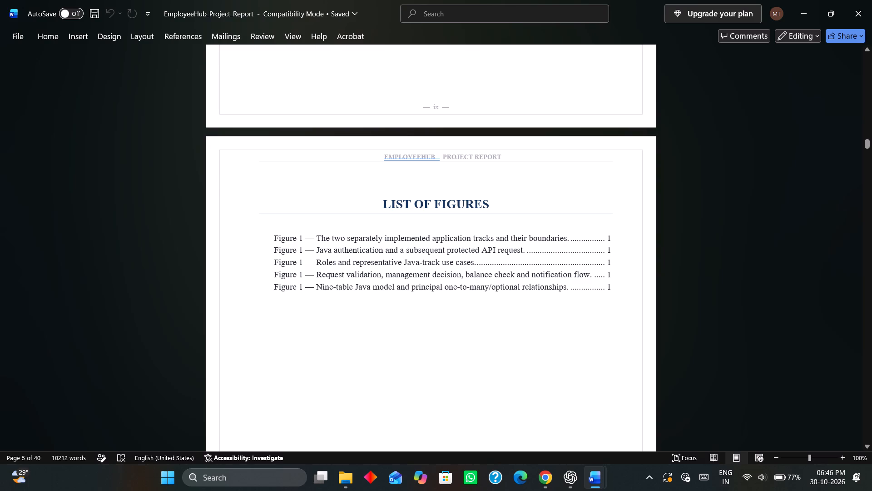
Skim the report's chapters as far as the Java relational model diagram in section 5.1.
middle_click(142, 214)
scroll(142, 238, "down", 1)
middle_click(166, 151)
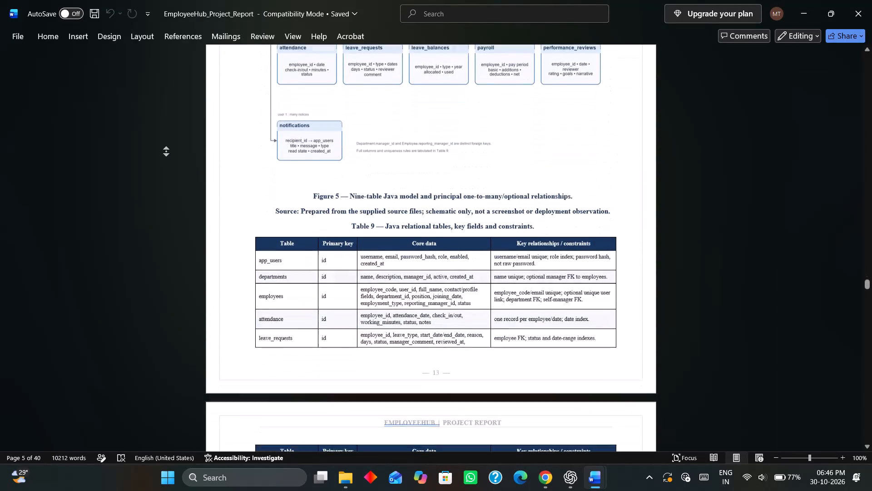
middle_click(165, 198)
scroll(302, 237, "up", 14)
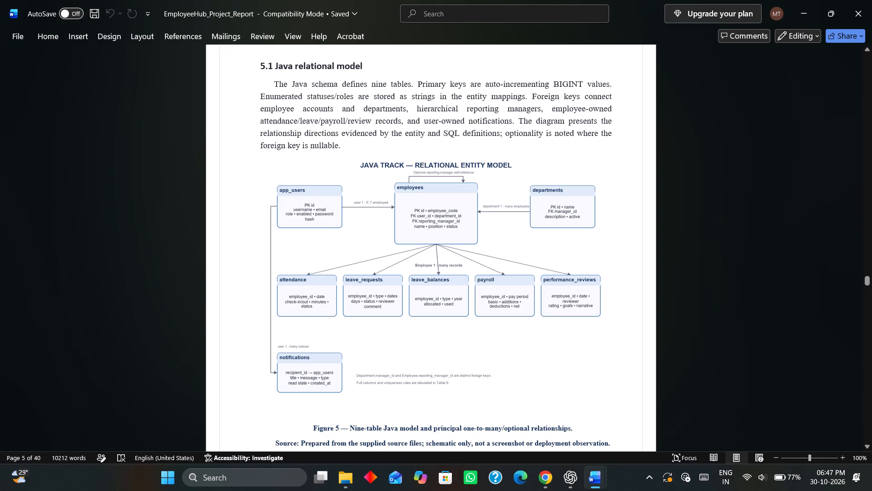
Skim the rest of the report through Appendix D's academic details table to the end of the references.
middle_click(144, 135)
middle_click(144, 135)
middle_click(174, 162)
middle_click(173, 163)
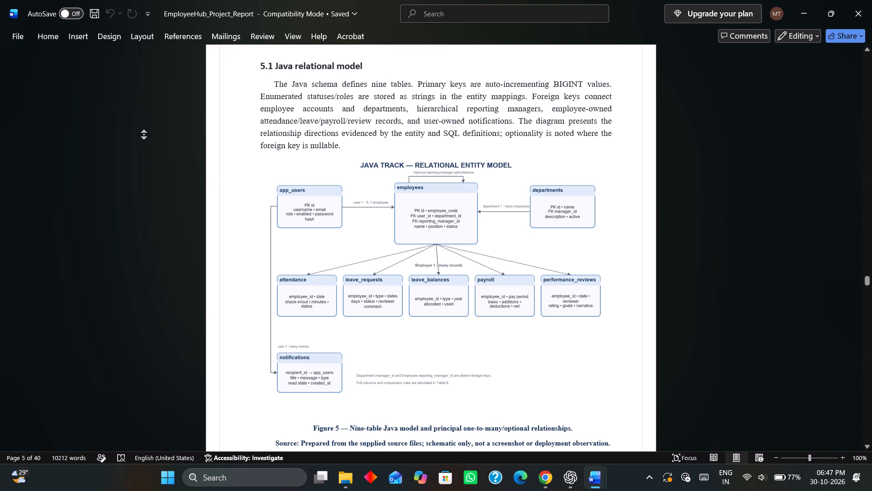
left_click(175, 172)
middle_click(175, 173)
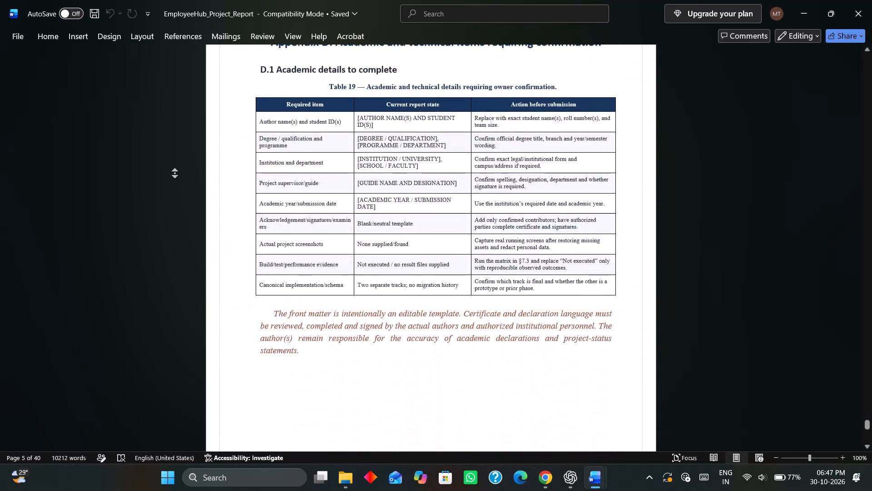
left_click(189, 242)
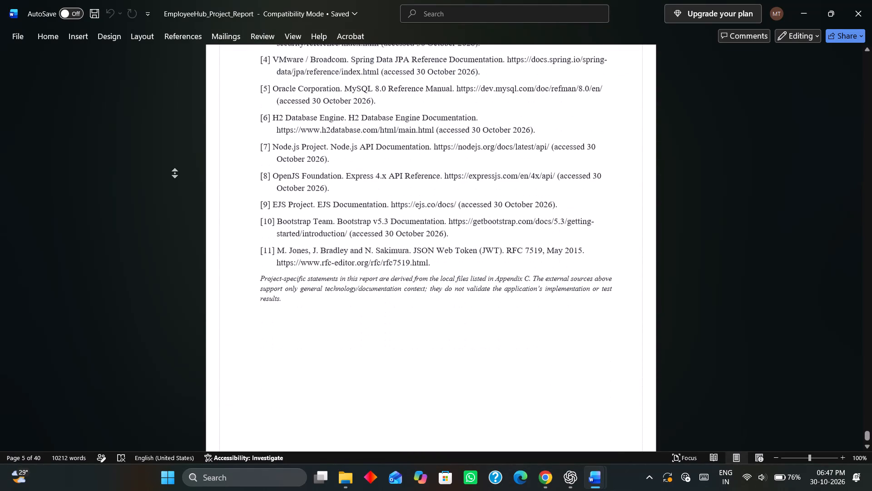
scroll(332, 264, "down", 10)
Close EmployeeHub_Project_Report and return to the title page of Final_ AD_ Document (1).
left_click(871, 0)
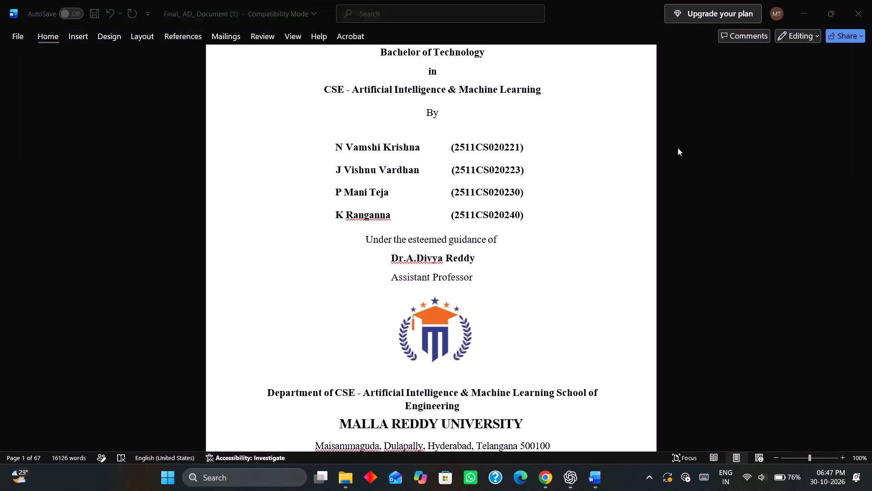
scroll(437, 362, "up", 3)
scroll(441, 390, "down", 1)
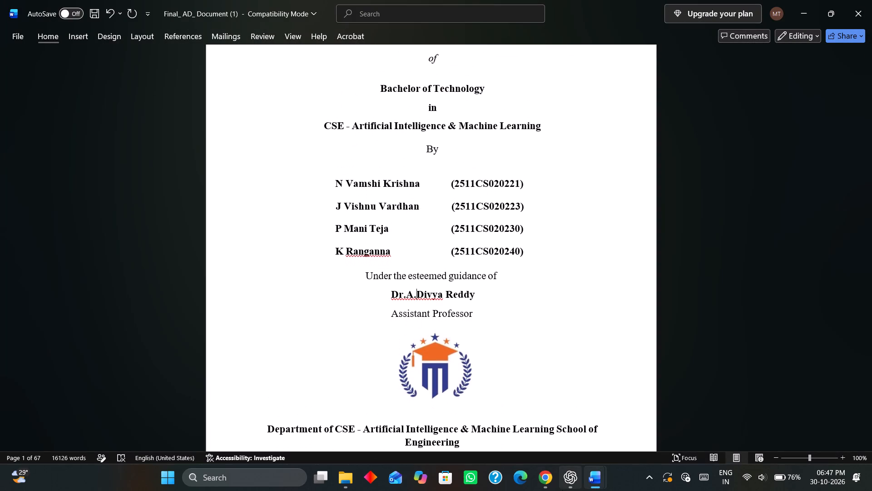
Check the files in the Downloads folder in File Explorer, closing its window when done.
left_click(341, 484)
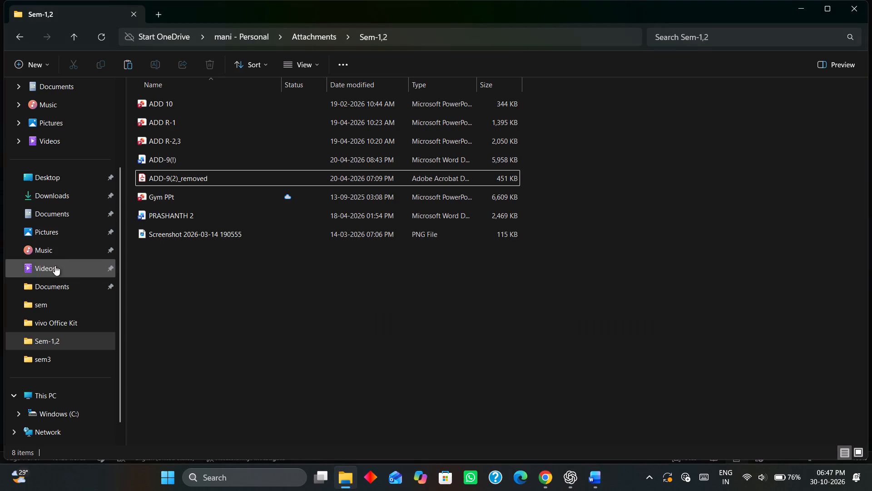
left_click(43, 204)
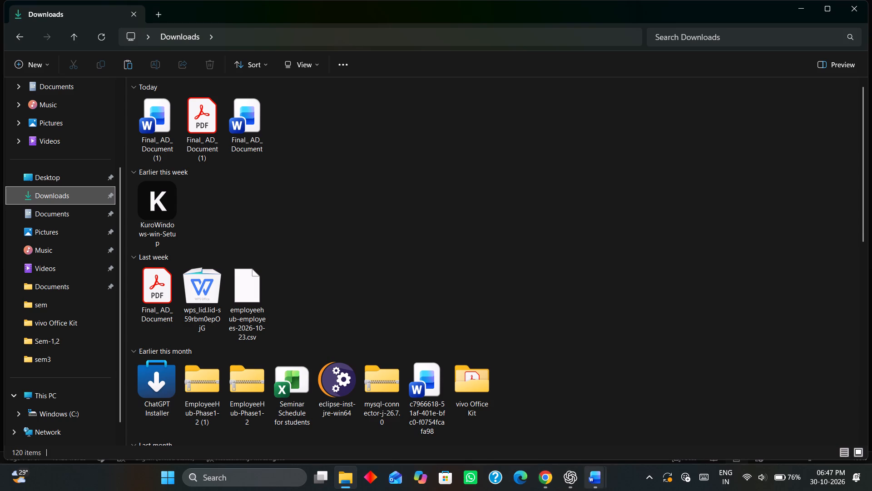
left_click(843, 15)
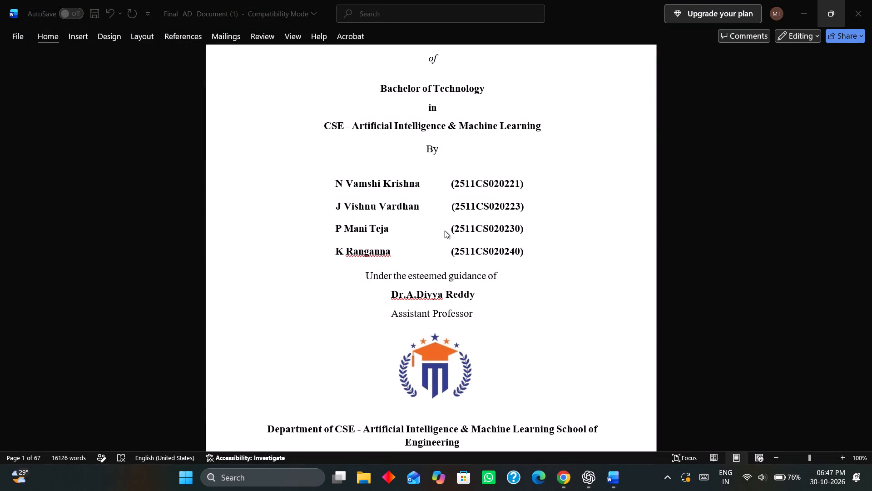
Delete the title "NEUROSIGN: AI AGENTS FOR SEAMLESS SIGN-SPEECH TRANSLATION" from the bordered second title page.
scroll(358, 457, "down", 5)
scroll(346, 373, "down", 4)
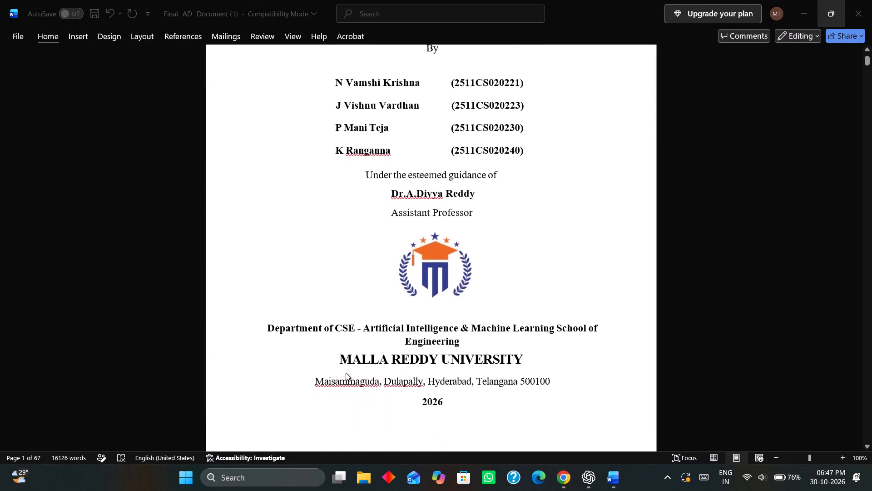
scroll(346, 373, "down", 7)
left_click(346, 373)
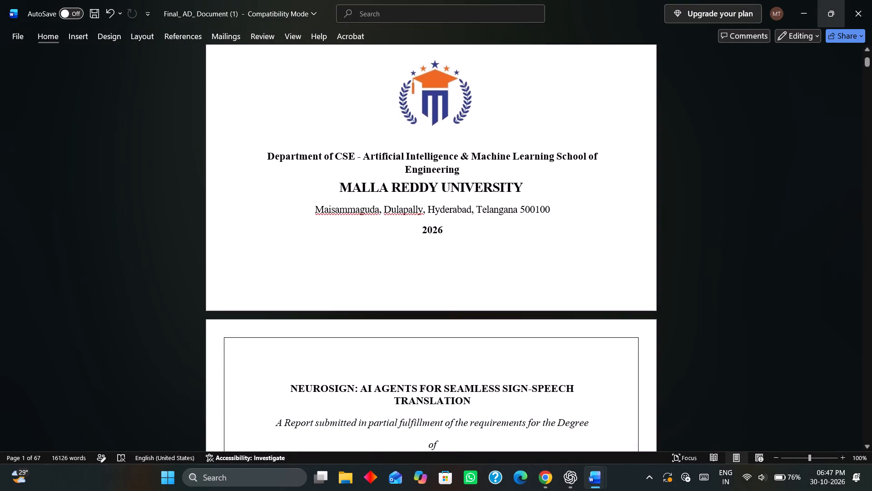
scroll(342, 319, "down", 8)
left_click(206, 178)
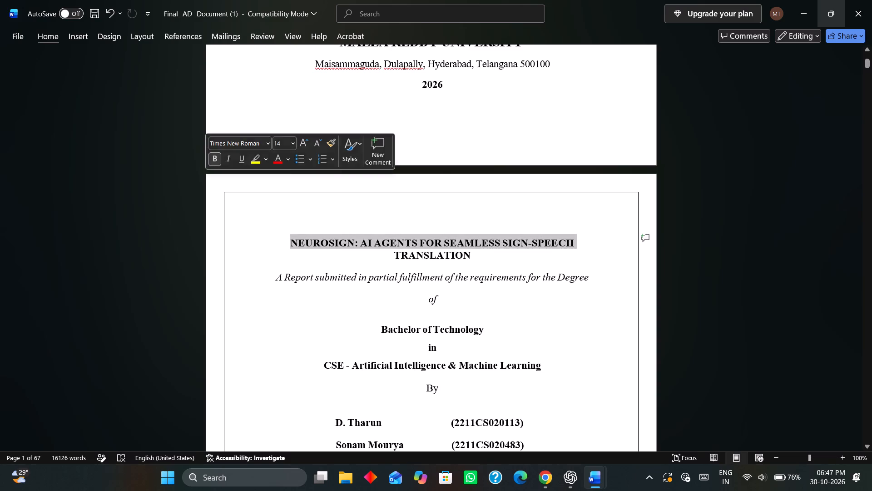
left_click(214, 188)
double_click(231, 193)
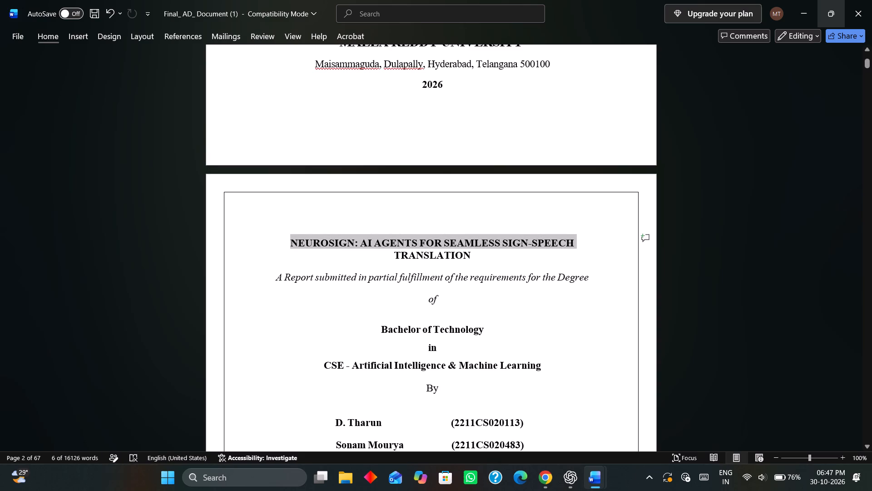
key("BackSpace")
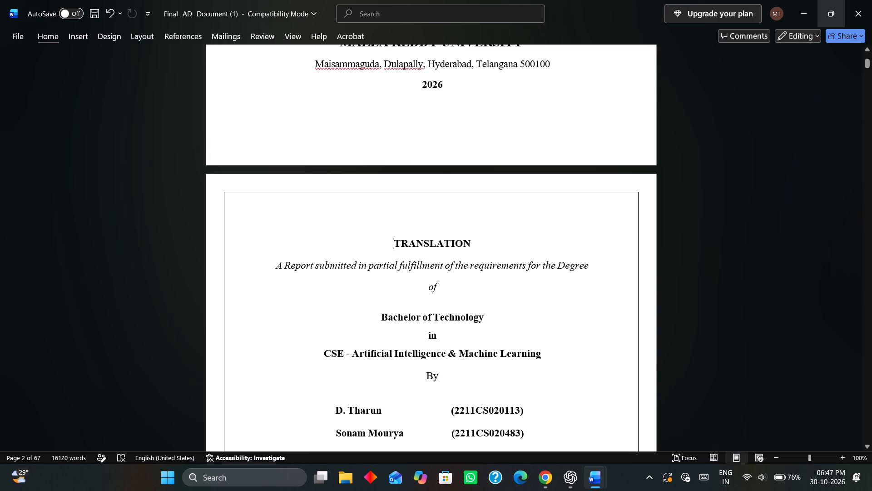
key("Delete")
key("Delete")
key("Delete")
key("Delete")
key("Delete")
key("Delete")
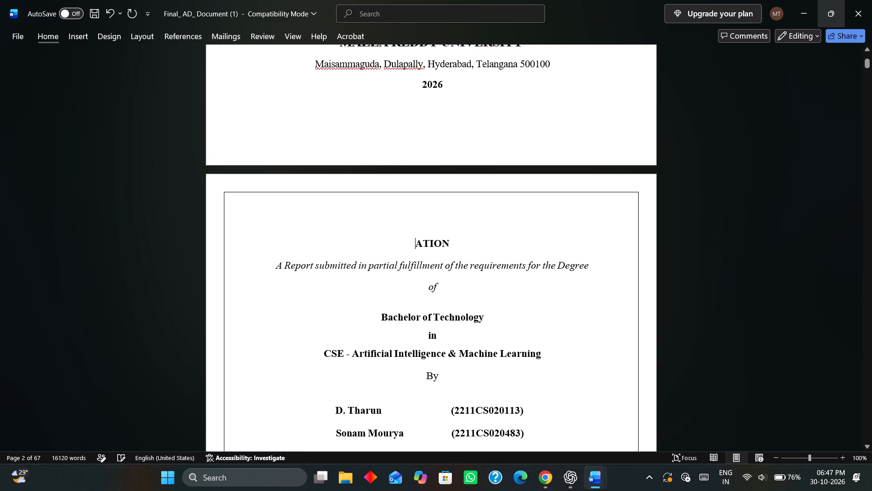
key("Delete")
key("Delete")
key("Delete")
key("Delete")
key("Delete")
key("Delete")
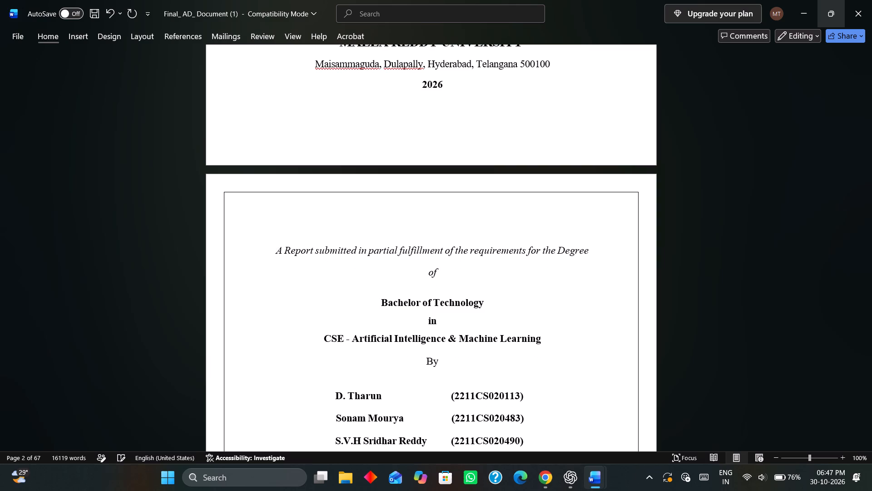
Delete the words "A Report submitted in partial fulfillment" from the start of the second title page's degree line.
key("Delete")
key("Delete")
key("Delete")
key("Delete")
key("Delete")
key("Delete")
key("Delete")
key("Delete")
key("Delete")
key("Delete")
key("Delete")
key("Delete")
key("Delete")
key("Delete")
key("Delete")
key("Delete")
key("Delete")
key("Delete")
key("Delete")
key("Delete")
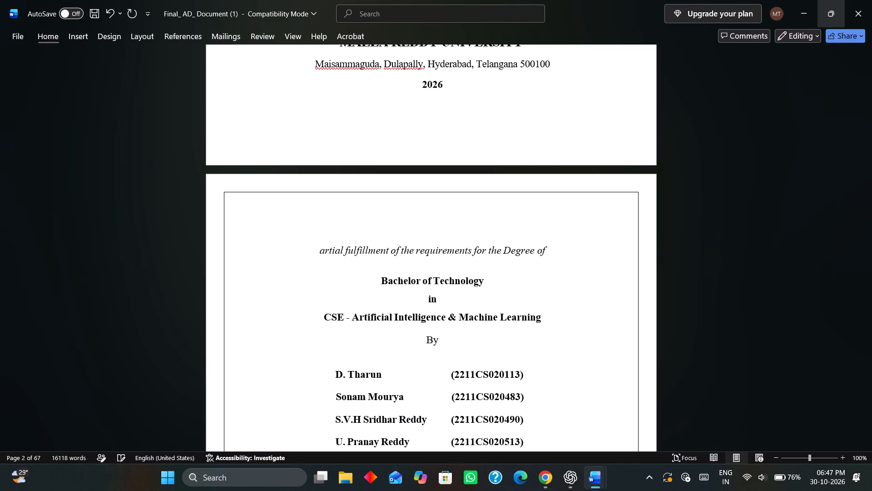
Delete all remaining content of the second title page, from the degree line through the logo to the year 2026.
scroll(261, 37, "down", 2)
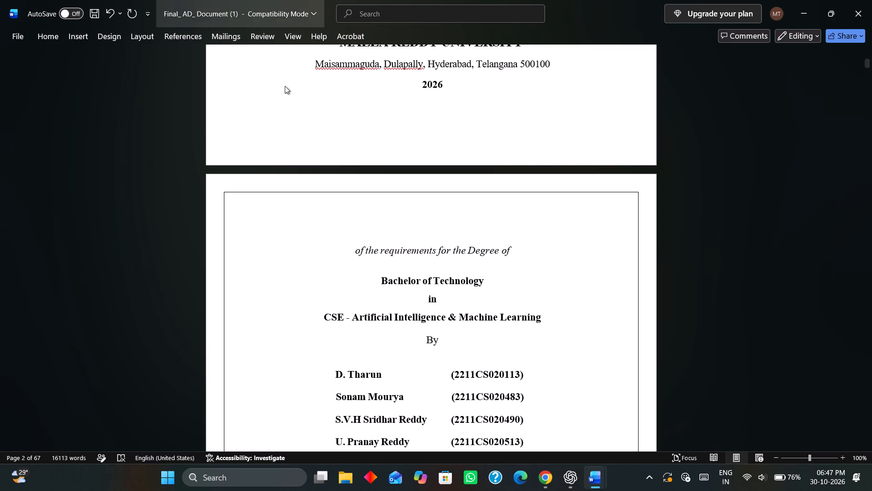
scroll(285, 86, "down", 9)
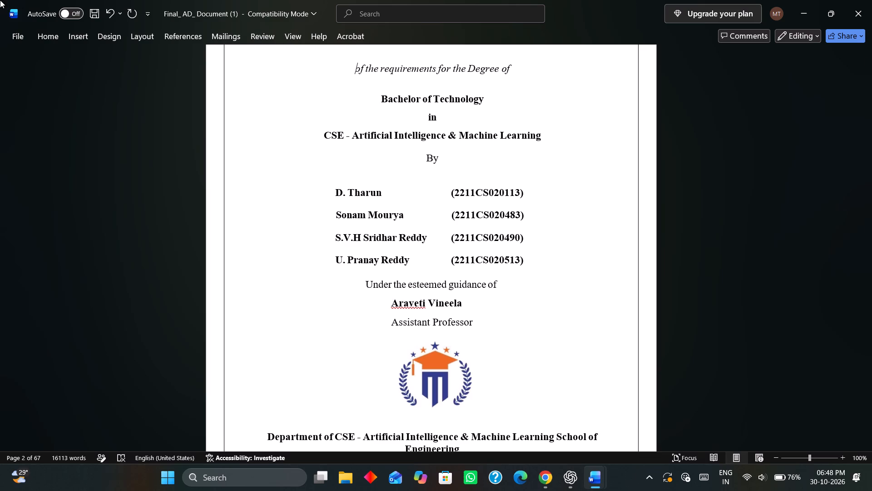
scroll(0, 0, "down", 1)
scroll(554, 245, "down", 11)
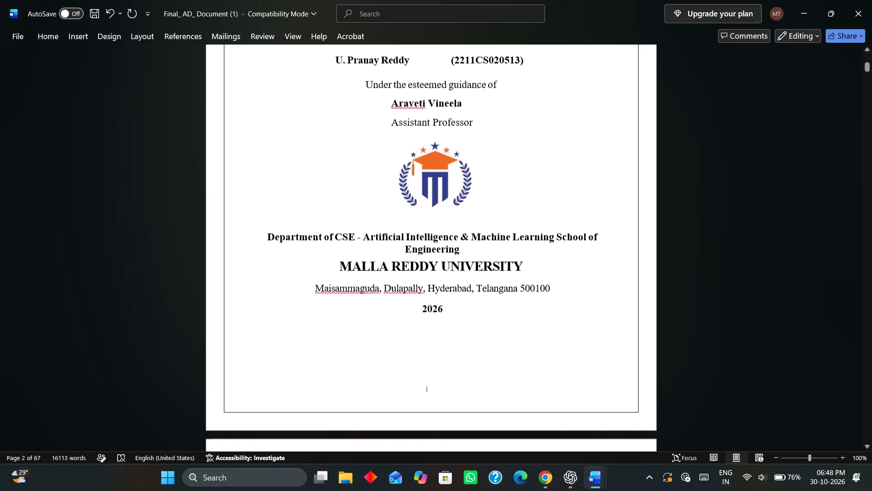
scroll(556, 373, "up", 1)
scroll(556, 373, "down", 3)
left_click_drag(457, 281, 385, 259)
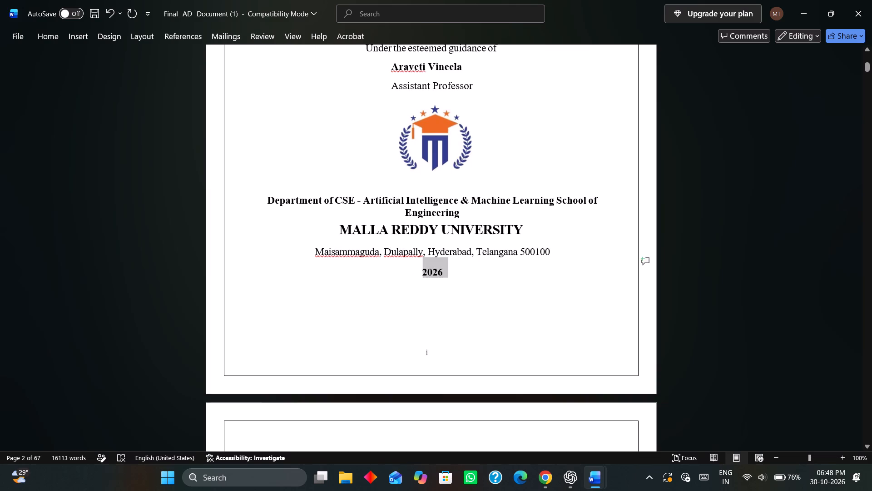
left_click_drag(385, 259, 336, 43)
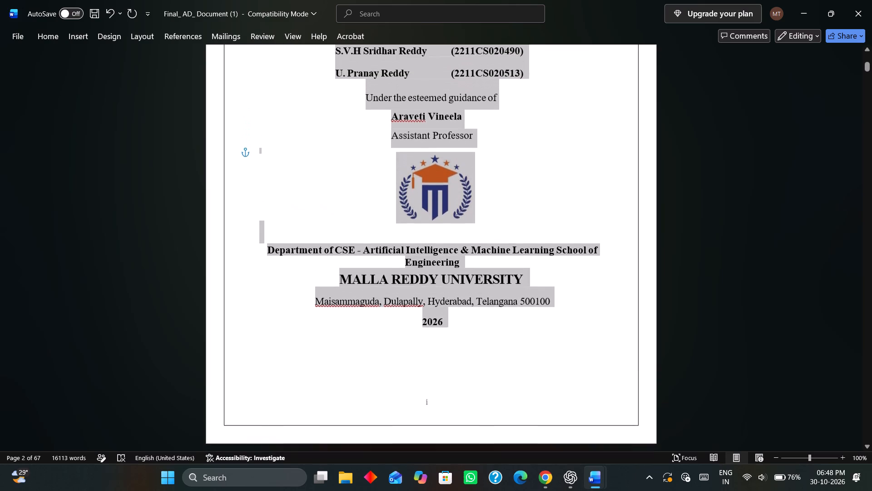
left_click_drag(336, 43, 336, 46)
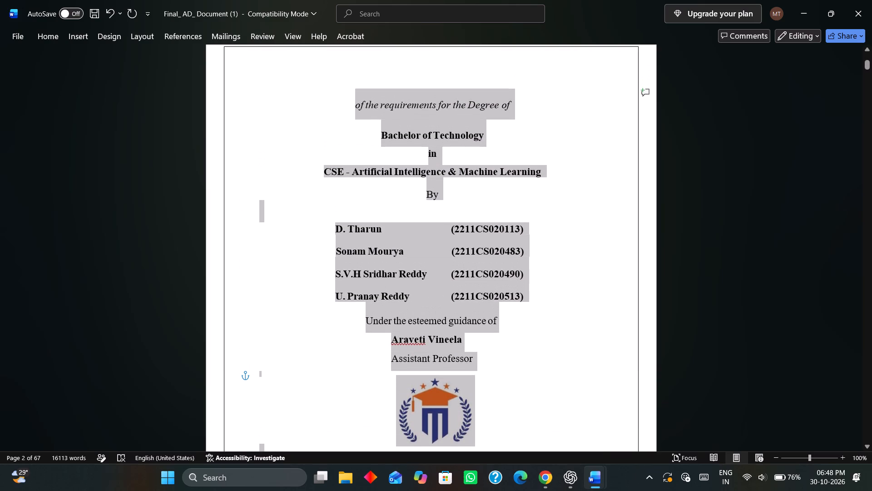
left_click_drag(336, 46, 335, 50)
key("BackSpace")
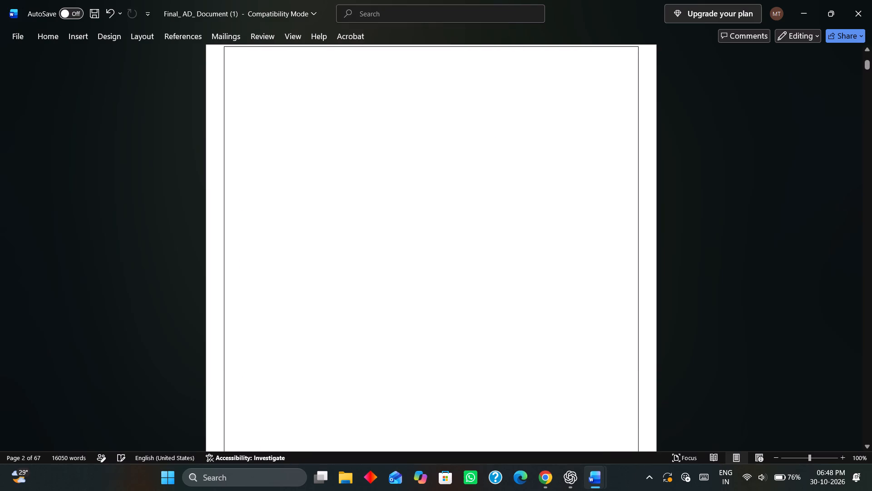
scroll(486, 227, "up", 3)
scroll(487, 221, "down", 2)
scroll(487, 221, "up", 2)
left_click(291, 152)
left_click(291, 130)
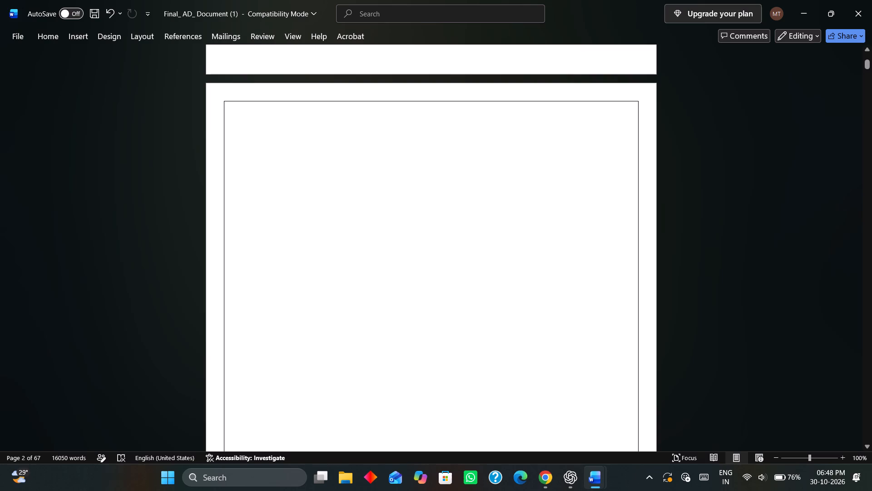
Remove the blank bordered page between the title page and the certificate page.
scroll(548, 254, "down", 6)
scroll(467, 220, "down", 7)
scroll(462, 285, "down", 12)
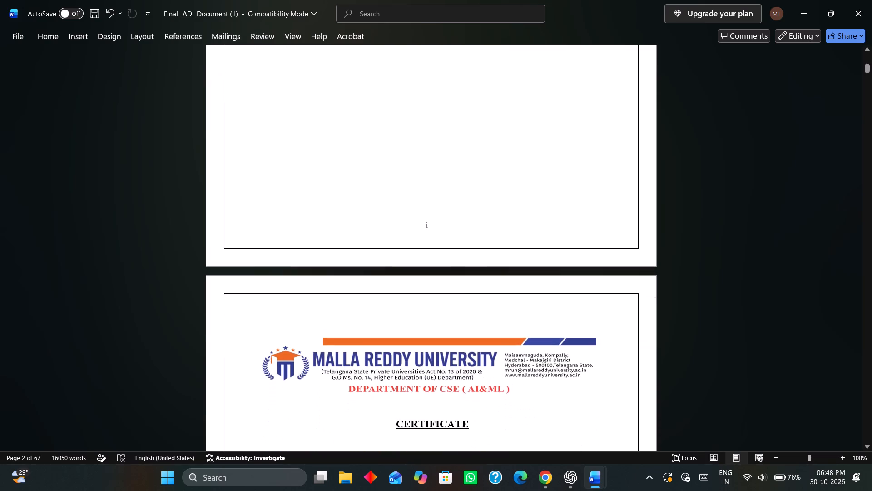
scroll(463, 295, "up", 20)
scroll(463, 295, "up", 15)
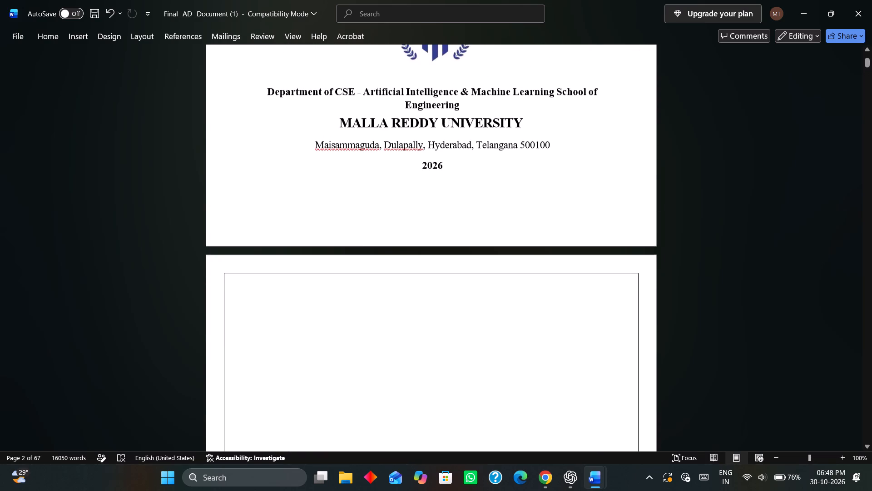
left_click(496, 194)
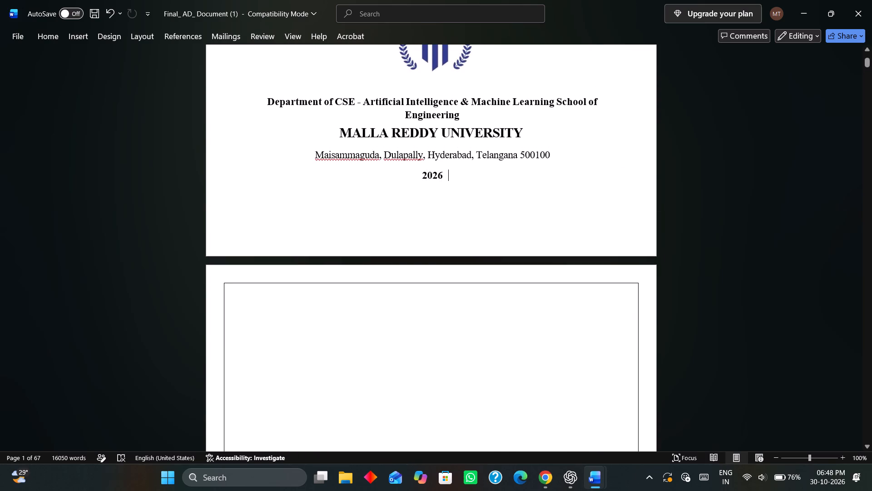
key("Delete")
Delete the word "NeuroSign" from the project title in the certificate paragraph.
scroll(474, 304, "up", 5)
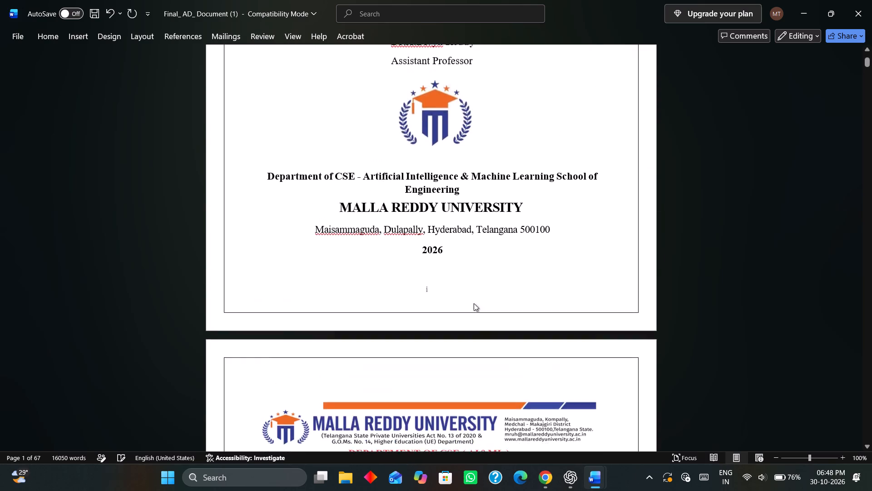
scroll(474, 303, "up", 6)
scroll(474, 291, "down", 19)
scroll(474, 278, "up", 2)
scroll(475, 273, "down", 7)
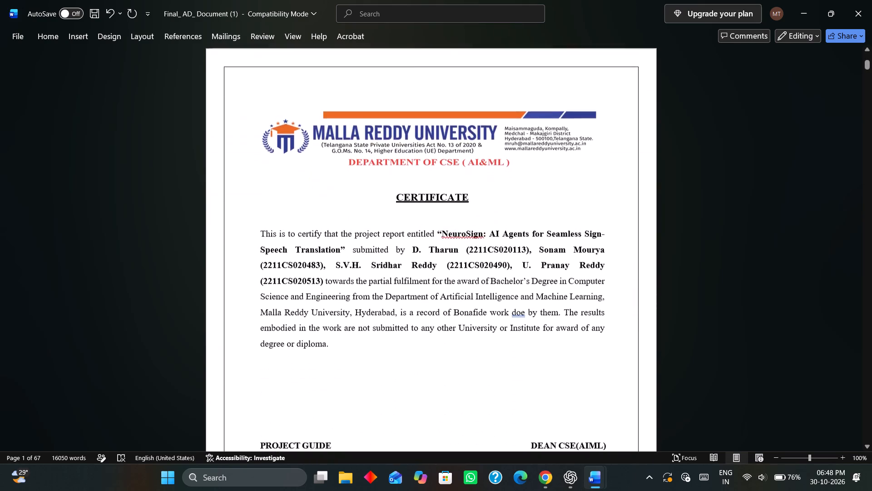
scroll(475, 273, "down", 16)
scroll(580, 300, "up", 5)
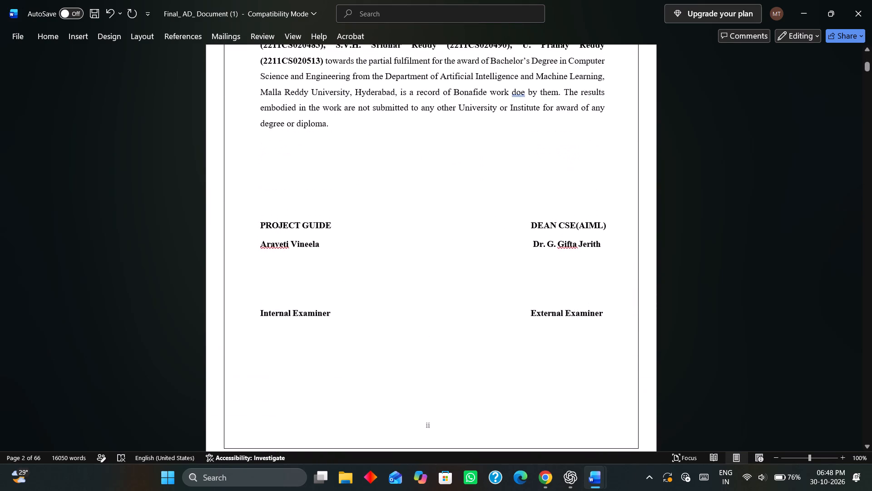
scroll(580, 300, "up", 6)
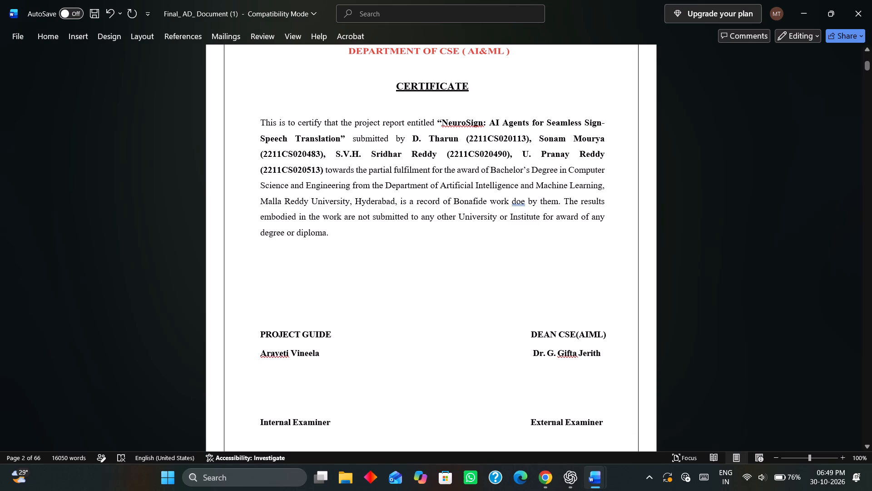
left_click(441, 122)
key("ctrl+Delete")
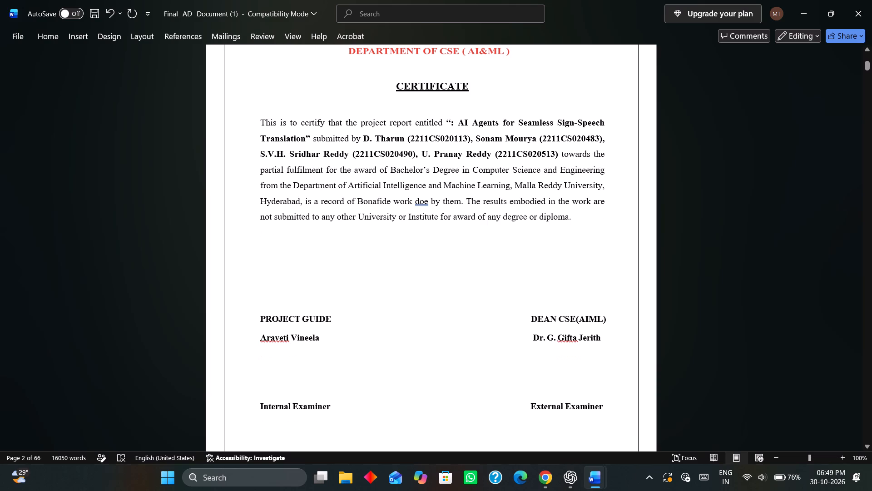
Insert "Employee Hub" before the colon in the certificate's project title, checking the wording on the title page first.
scroll(437, 125, "up", 7)
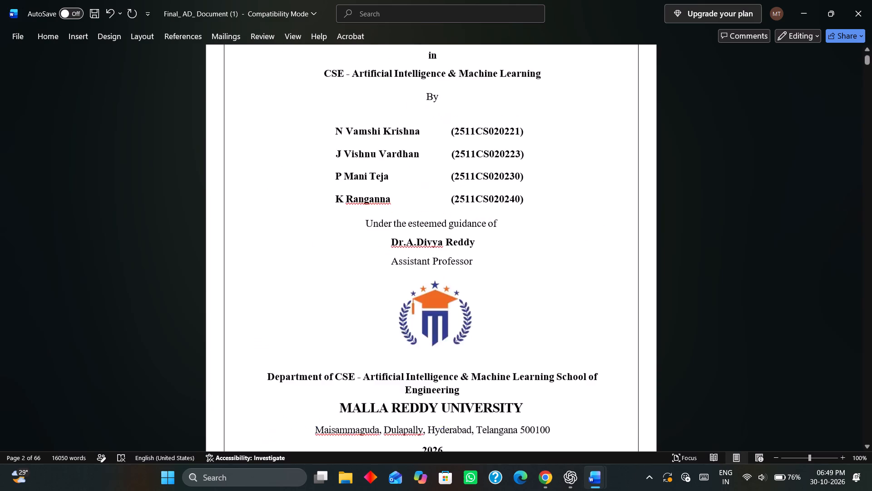
scroll(437, 125, "up", 2)
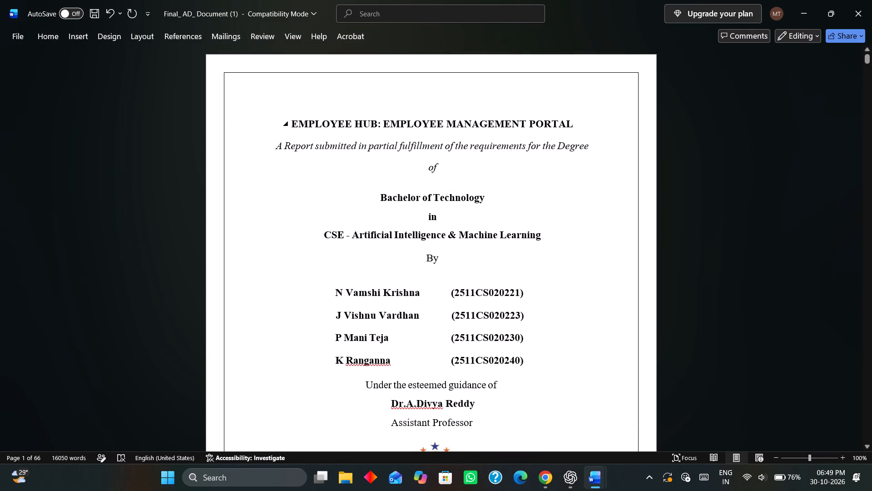
scroll(437, 125, "down", 1)
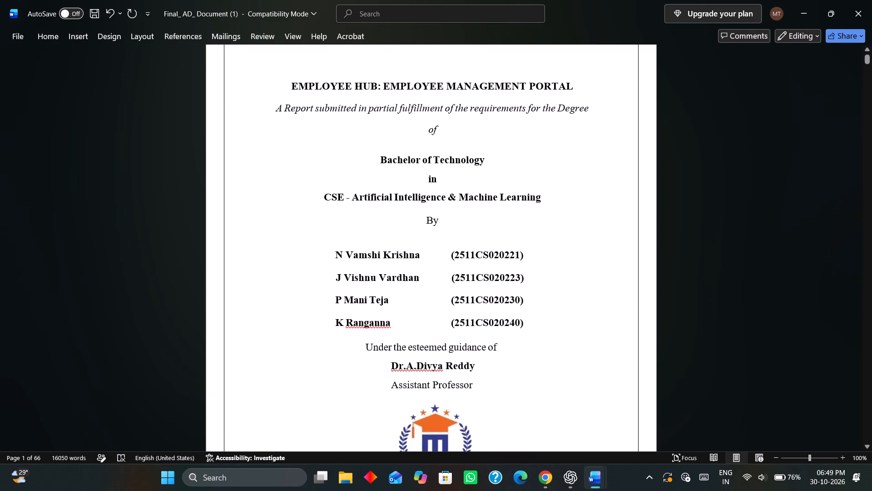
scroll(437, 125, "down", 2)
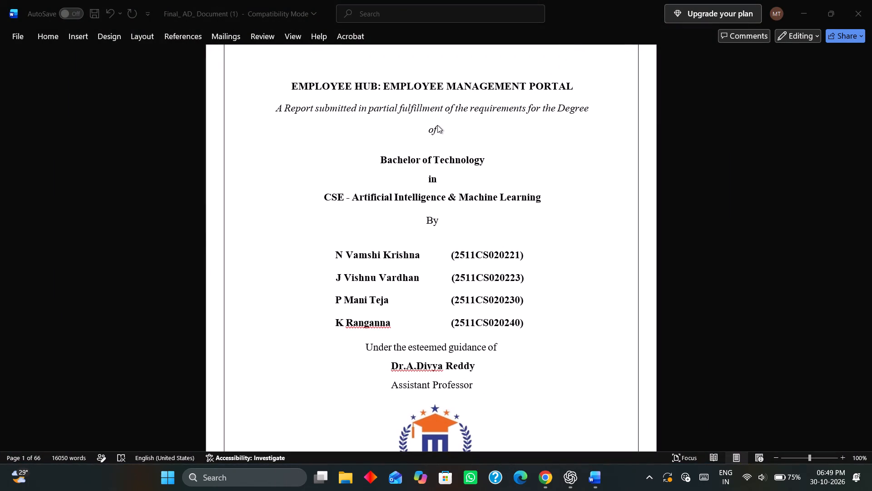
scroll(454, 254, "down", 6)
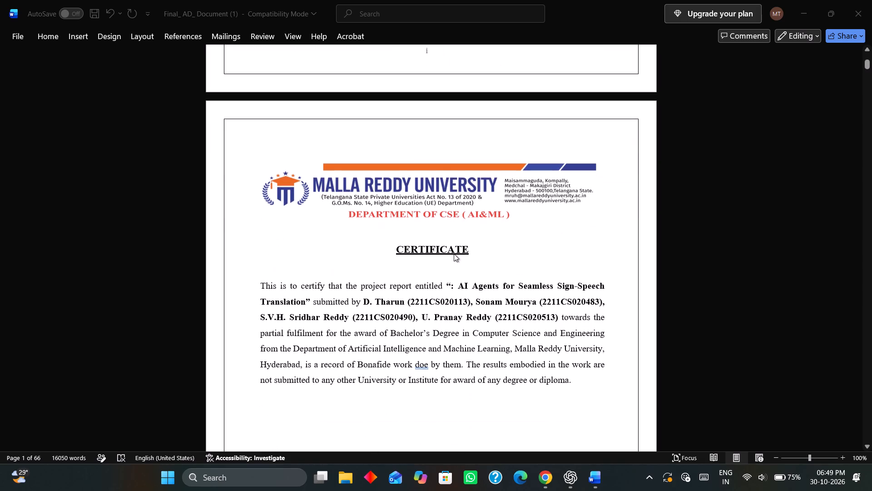
left_click(448, 286)
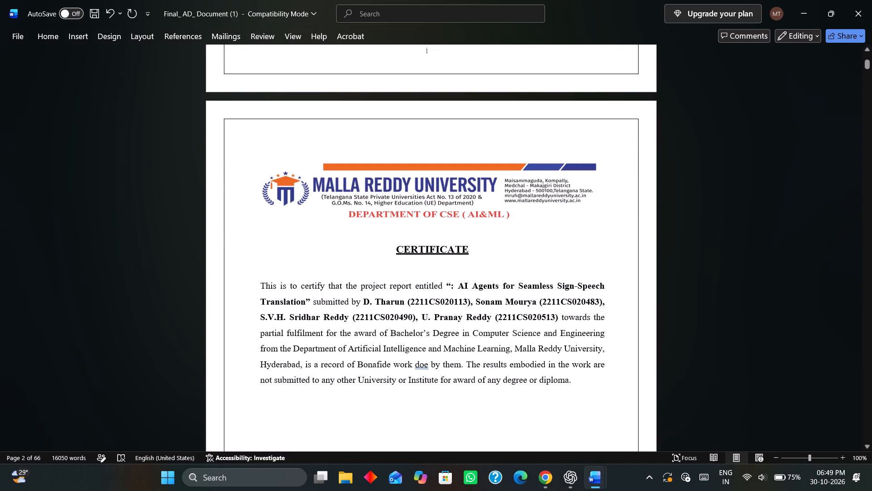
key("ctrl+z")
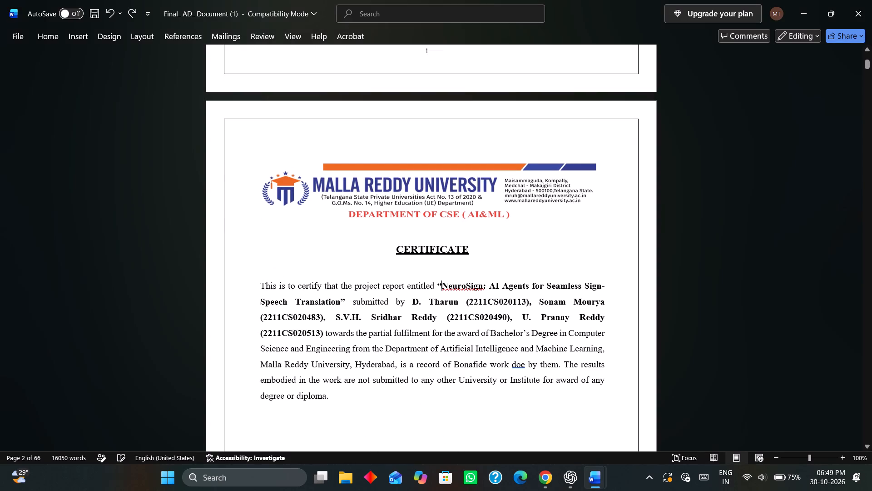
key("ctrl+y")
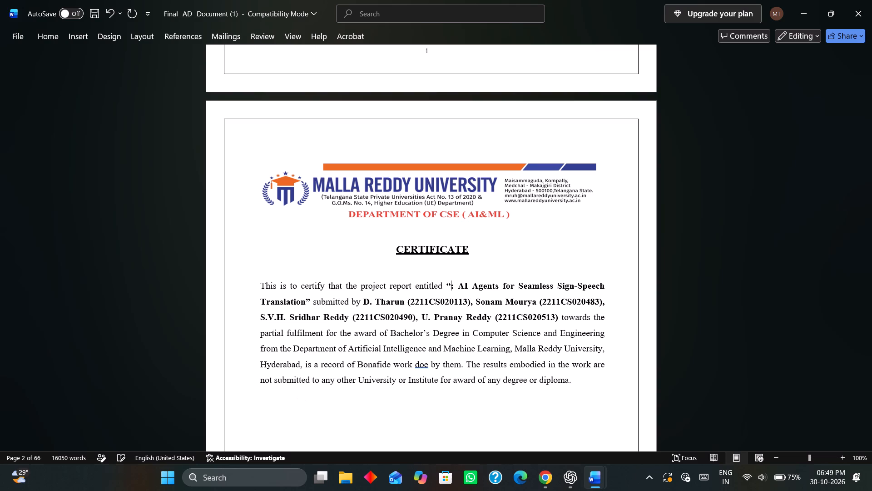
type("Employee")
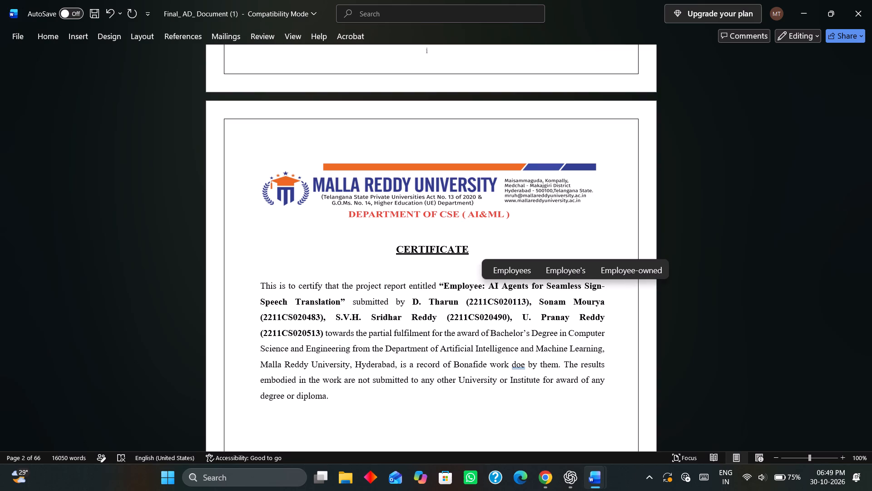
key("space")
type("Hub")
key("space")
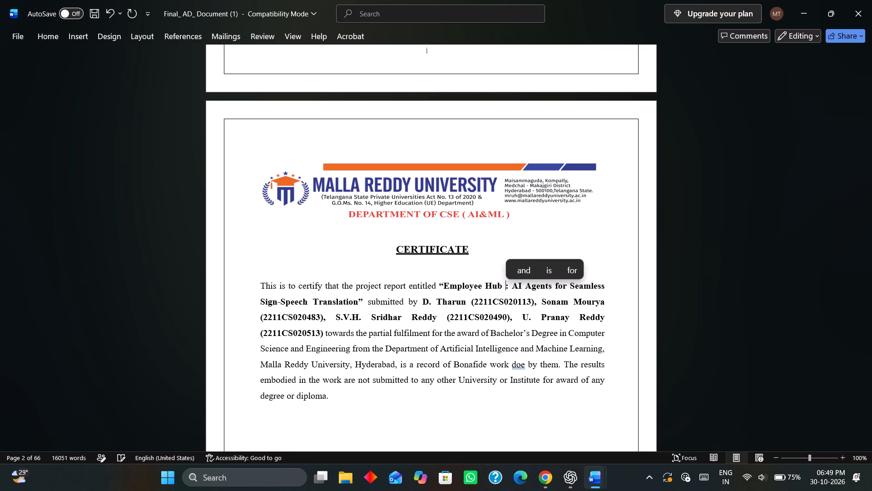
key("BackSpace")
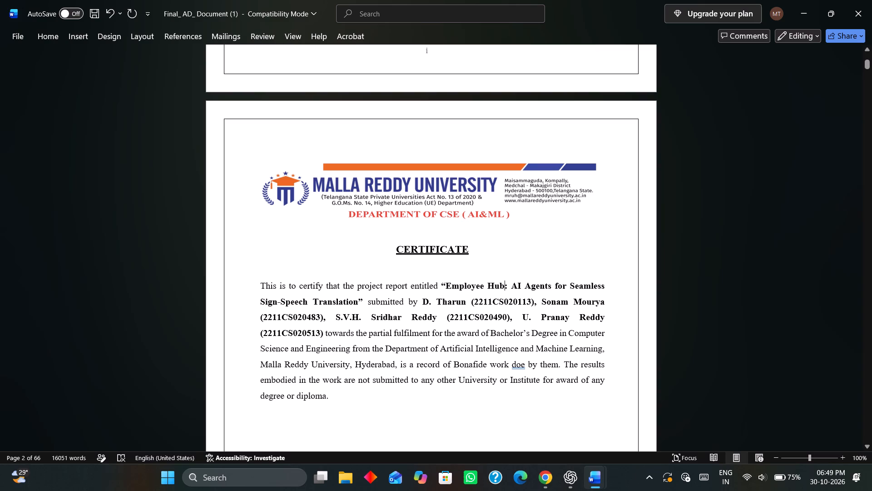
Replace "AI Agents for Seamless Sign-Speech Translation" in the certificate's project title with "Employee Management System".
left_click_drag(511, 288, 372, 311)
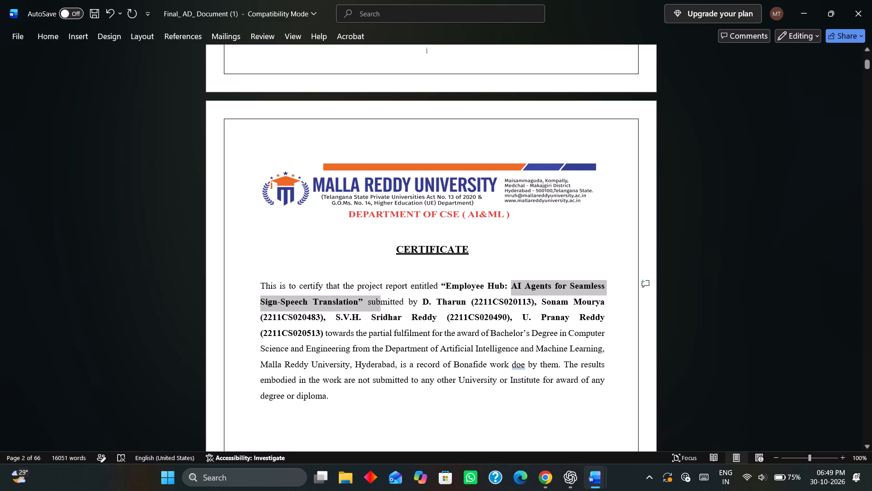
left_click_drag(372, 311, 357, 307)
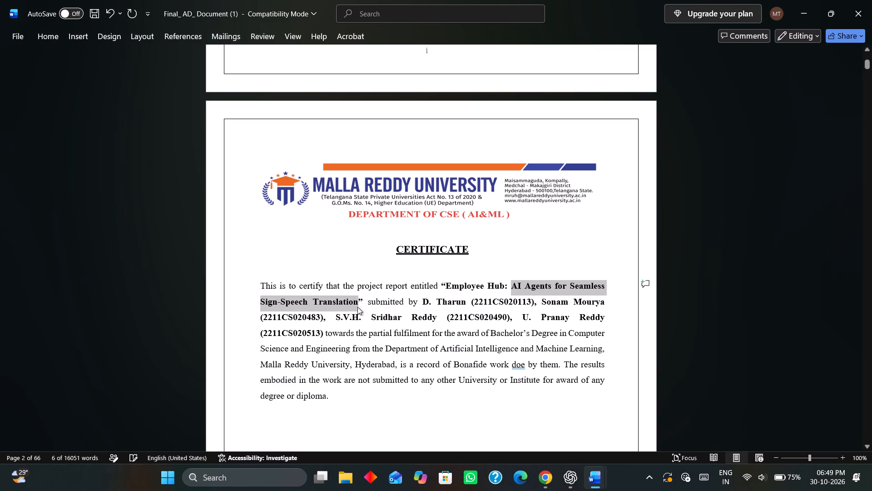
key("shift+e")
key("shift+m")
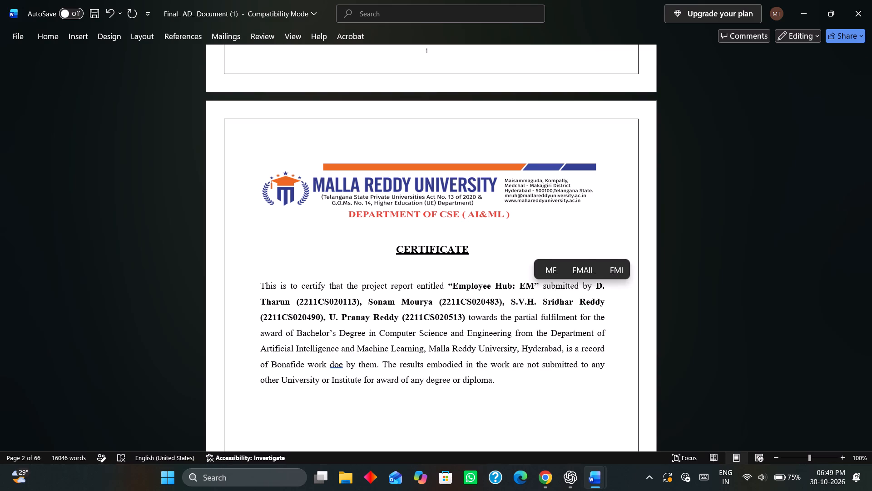
key("BackSpace")
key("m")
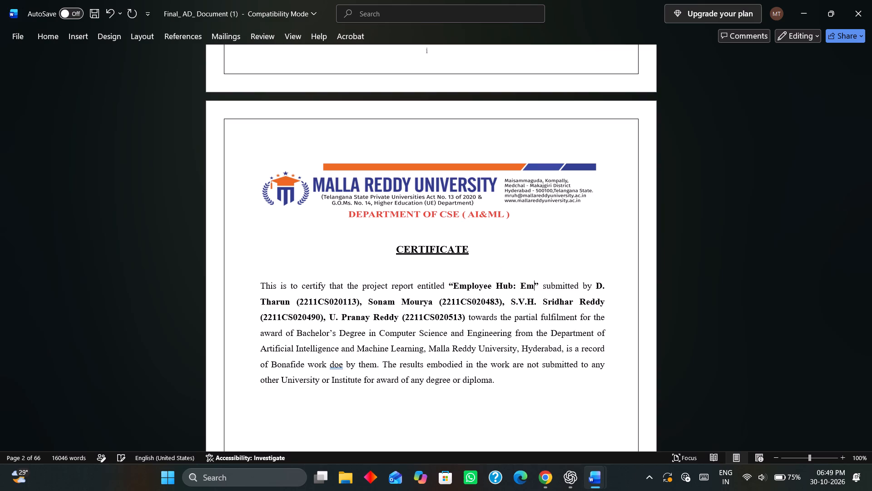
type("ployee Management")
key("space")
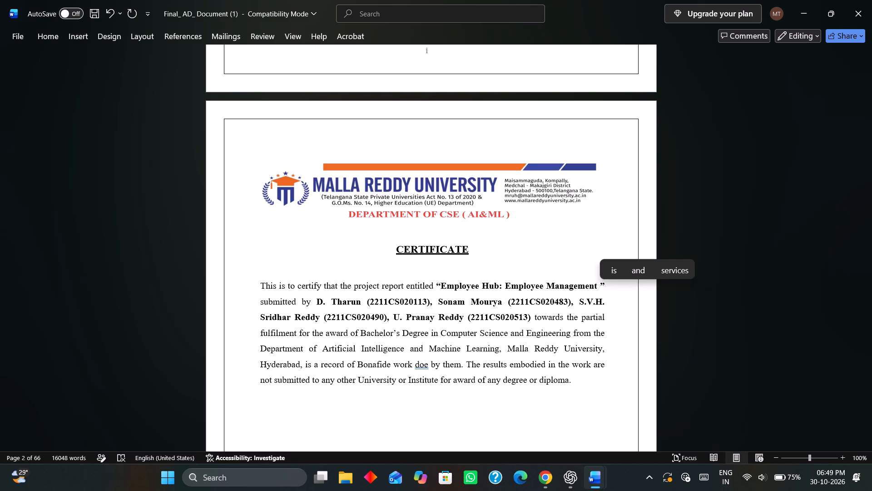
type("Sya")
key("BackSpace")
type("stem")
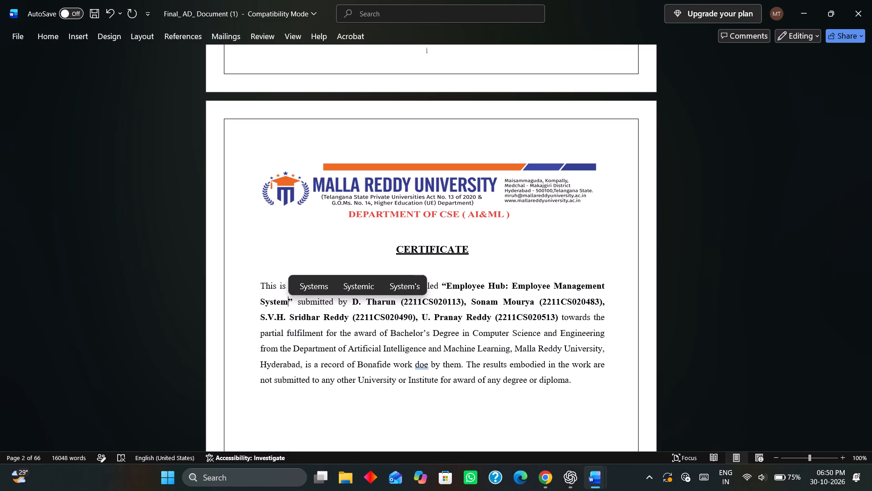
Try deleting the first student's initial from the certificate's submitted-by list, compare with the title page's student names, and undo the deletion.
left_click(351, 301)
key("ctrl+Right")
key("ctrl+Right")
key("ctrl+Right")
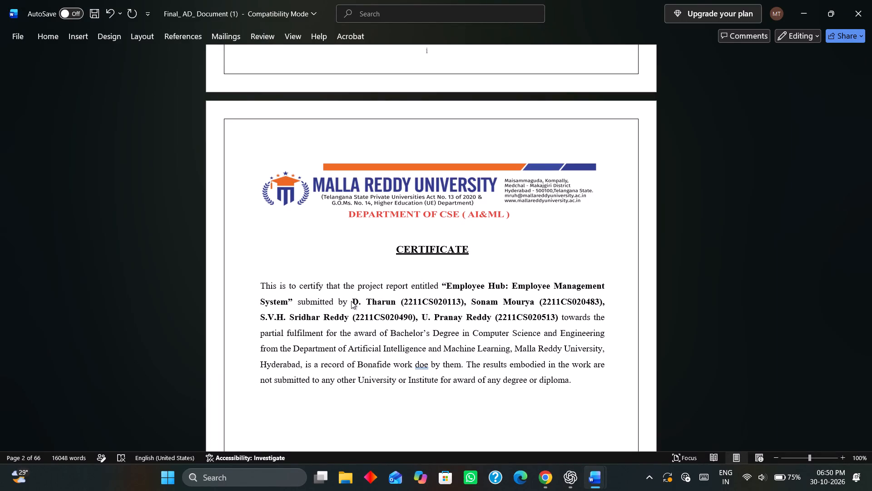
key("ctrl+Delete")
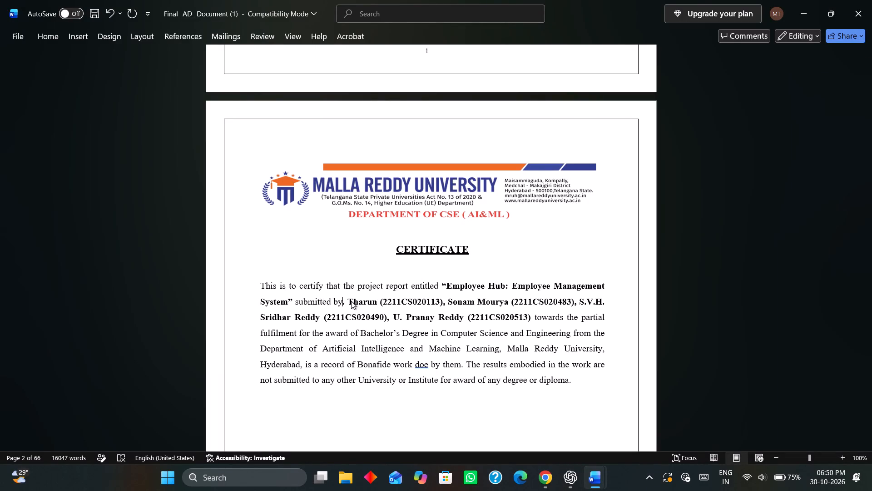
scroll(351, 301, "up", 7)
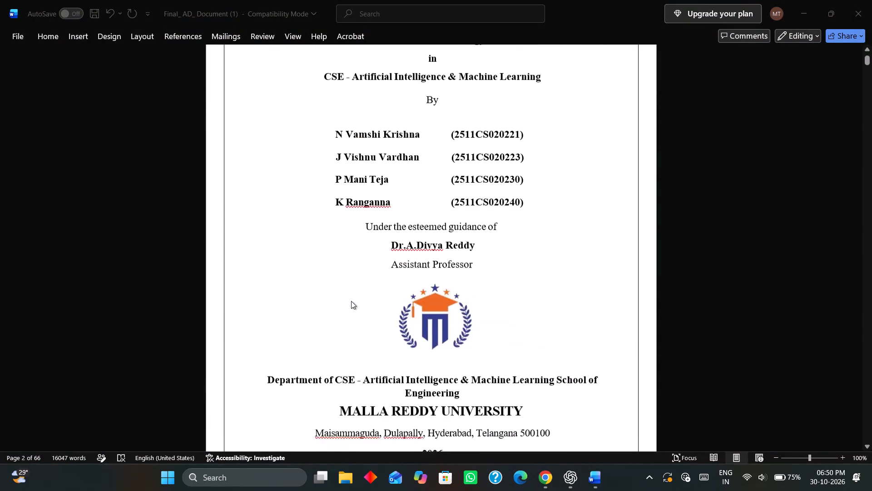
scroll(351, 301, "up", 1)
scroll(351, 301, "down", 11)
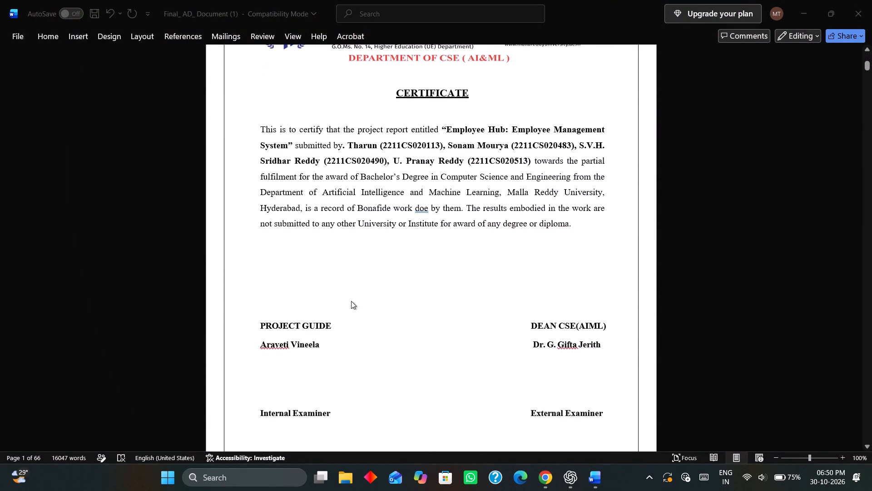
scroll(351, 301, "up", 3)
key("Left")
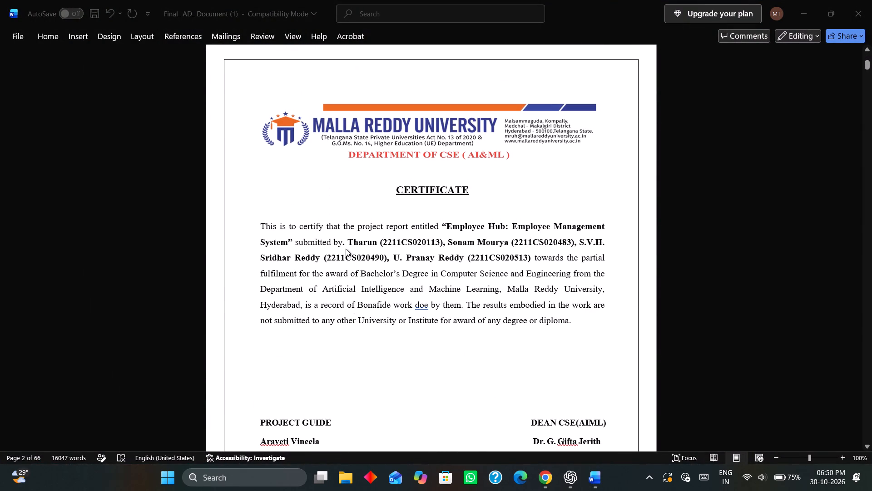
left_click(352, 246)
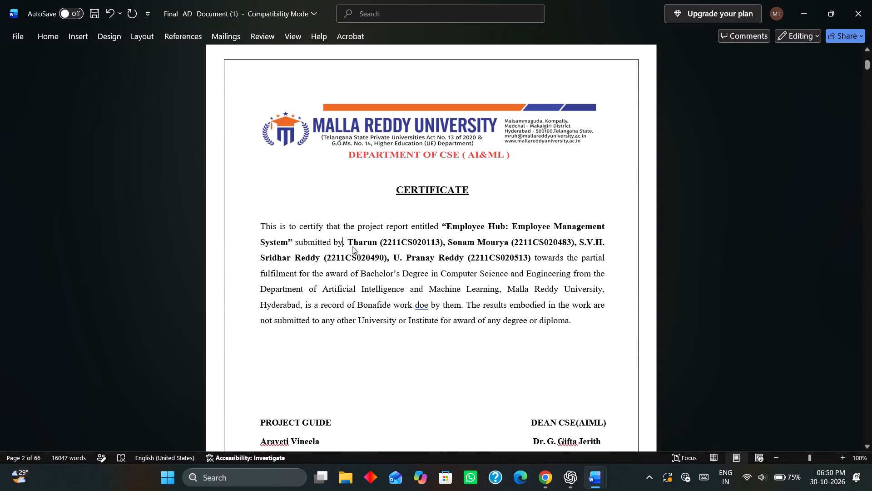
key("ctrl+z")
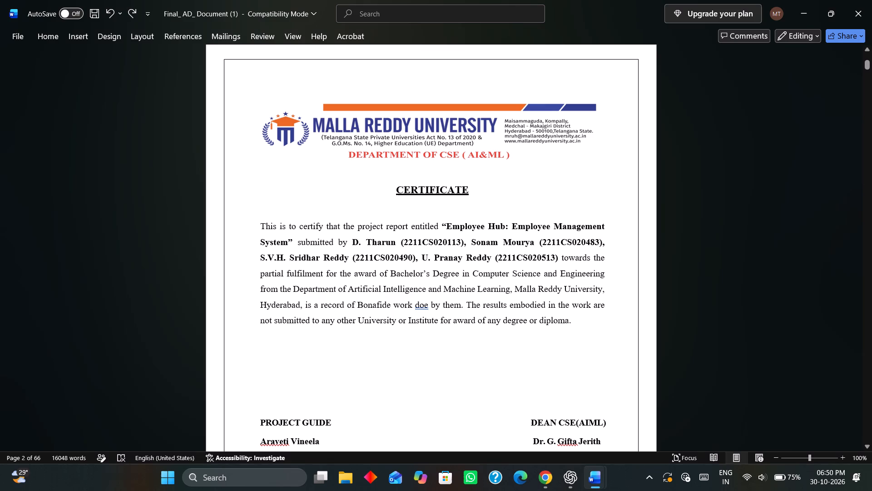
Delete the first student's initial from the certificate's submitted-by list and switch to bold at that point.
key("Delete")
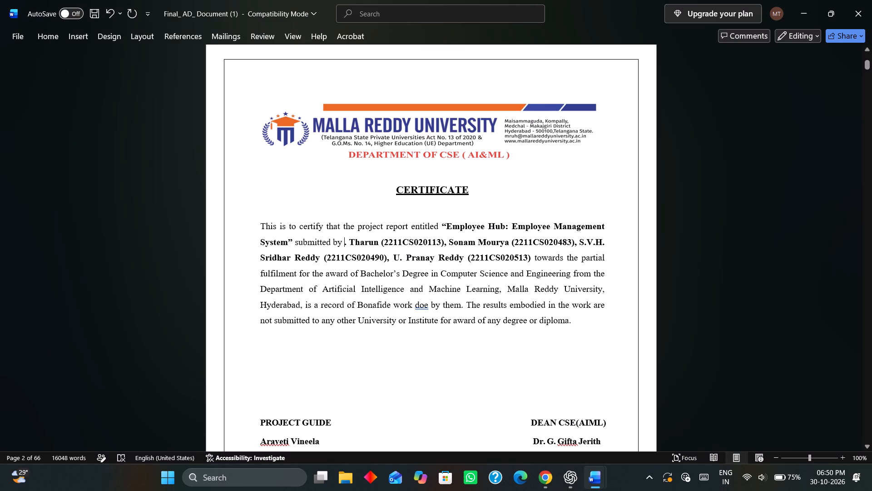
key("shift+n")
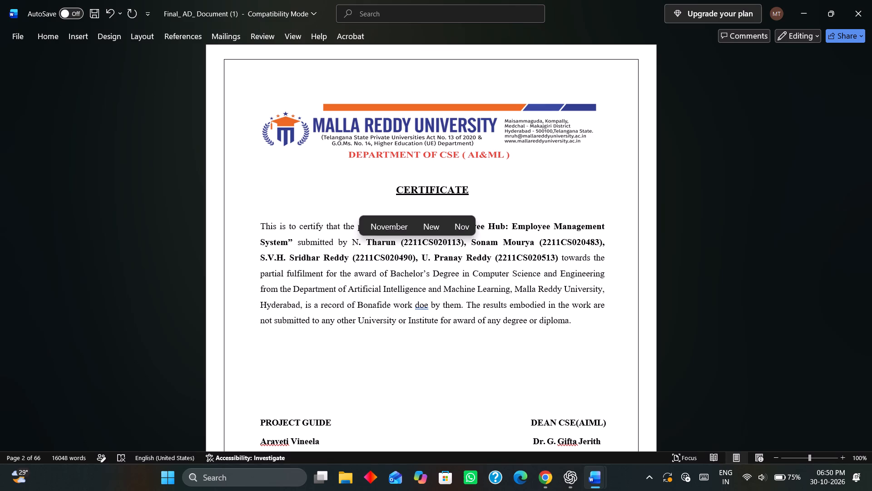
key("BackSpace")
key("ctrl+b")
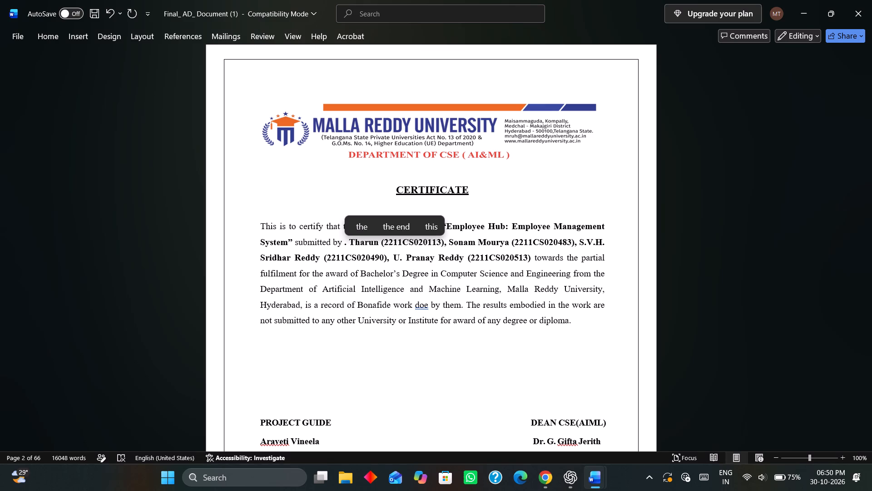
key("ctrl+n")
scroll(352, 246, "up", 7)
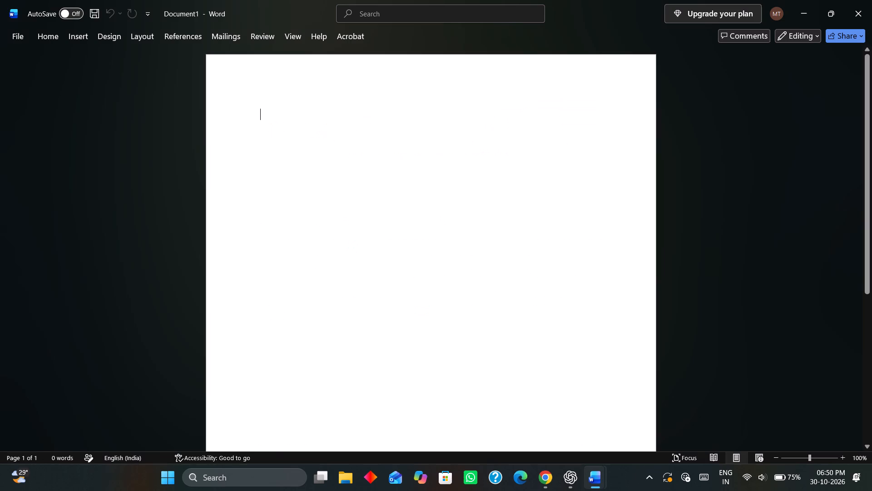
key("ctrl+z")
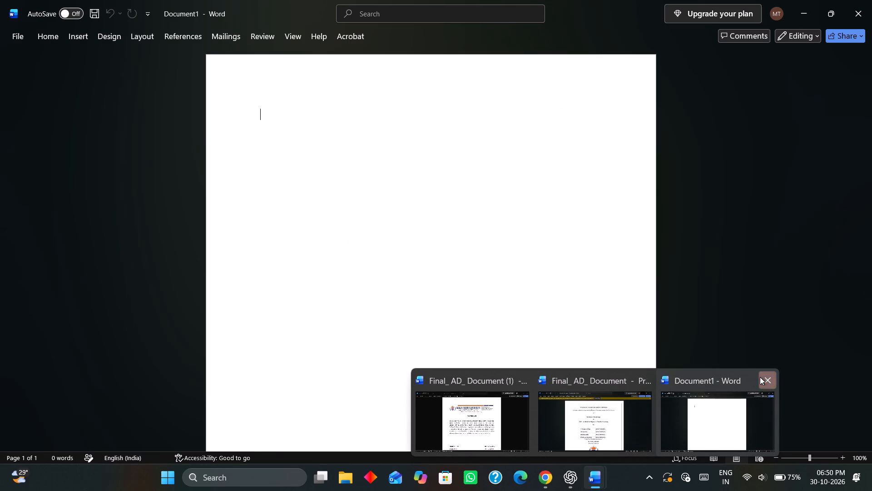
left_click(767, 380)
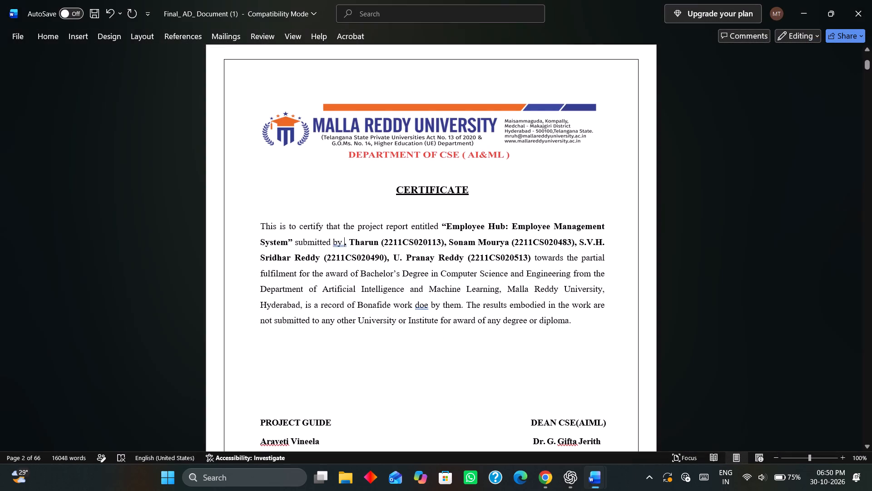
Insert a bold "N" as the first student's initial before the period in the certificate's submitted-by list.
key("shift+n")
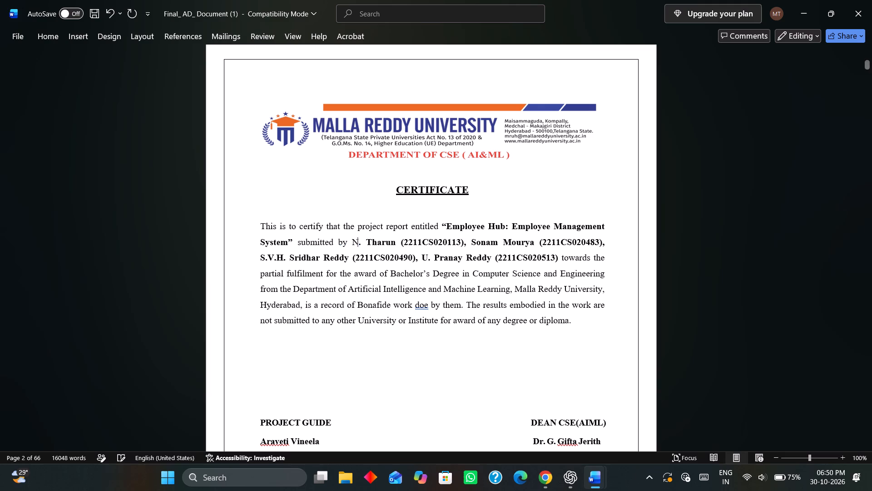
key("BackSpace")
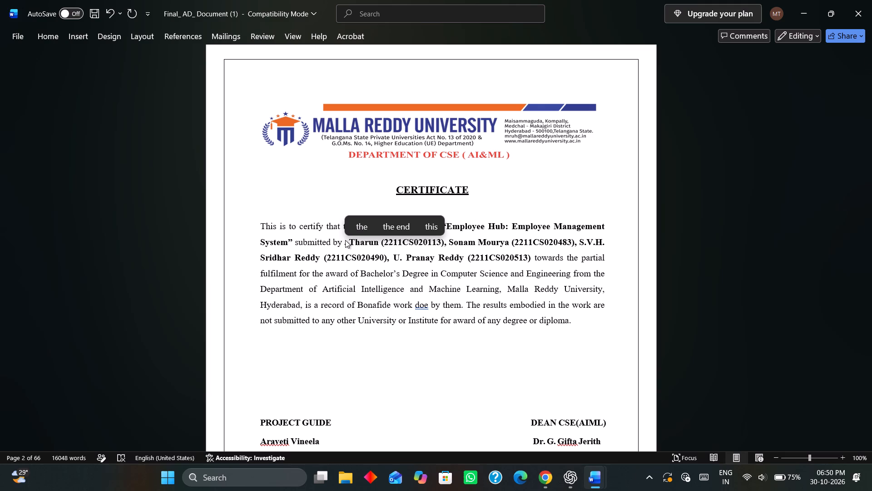
key("ctrl+b")
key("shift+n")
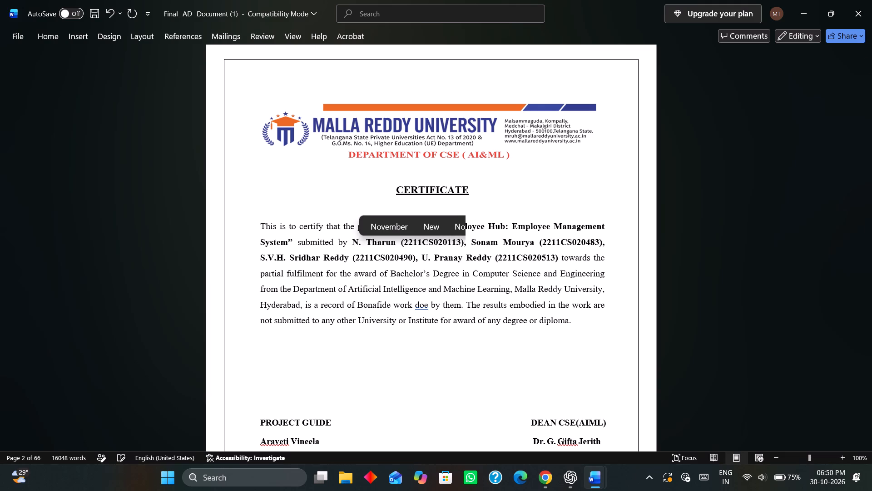
key("Right")
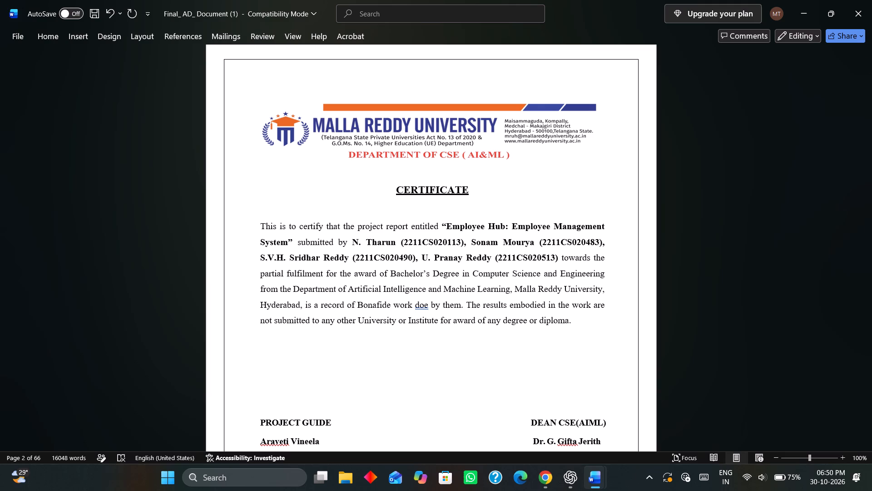
Replace the first student's name after the initial in the certificate with the first student's name from the title page.
key("shift+Delete")
key("shift+Delete")
key("shift+Delete")
key("Delete")
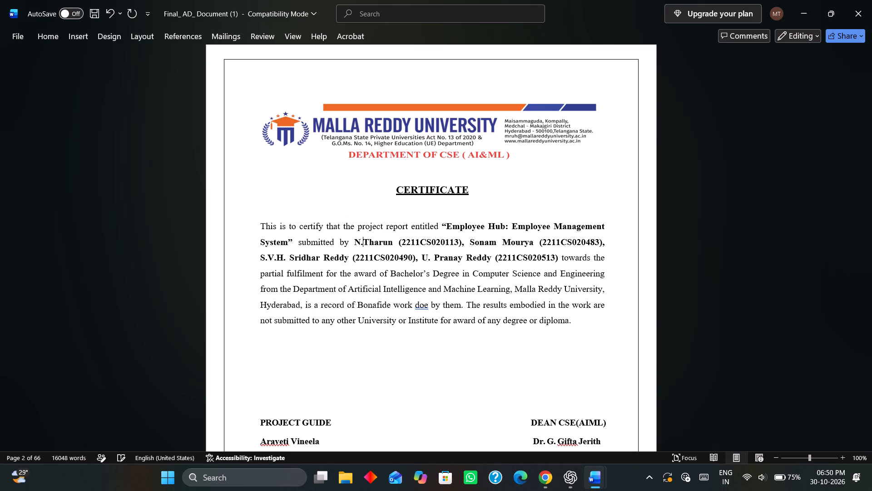
key("shift+Delete")
key("ctrl+Delete")
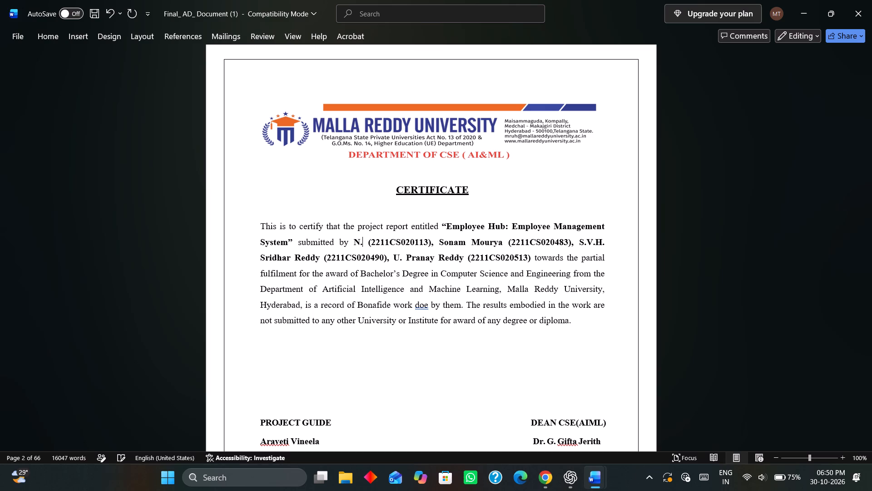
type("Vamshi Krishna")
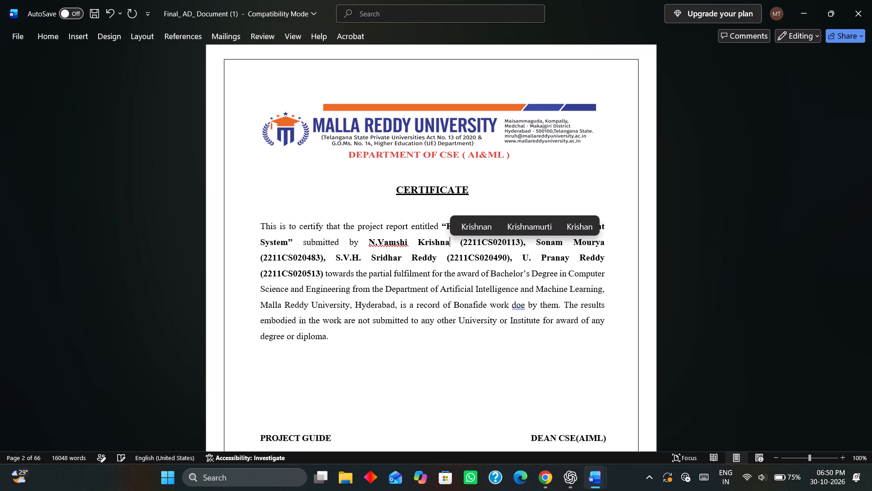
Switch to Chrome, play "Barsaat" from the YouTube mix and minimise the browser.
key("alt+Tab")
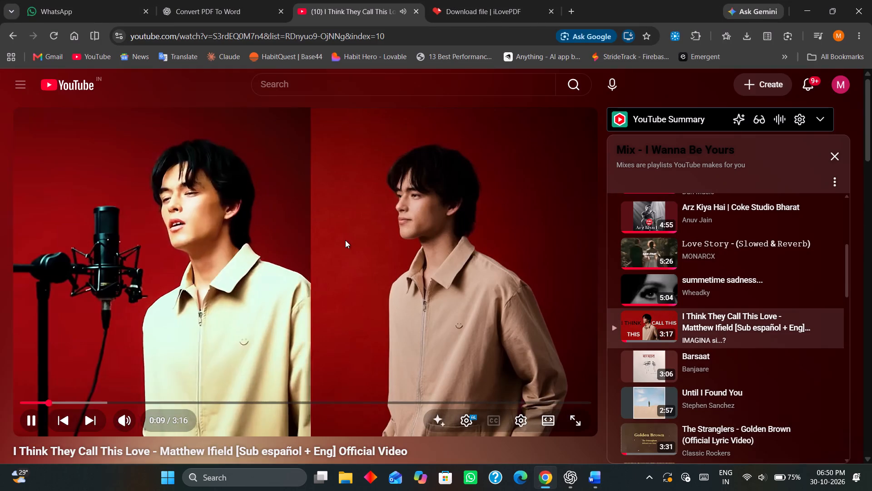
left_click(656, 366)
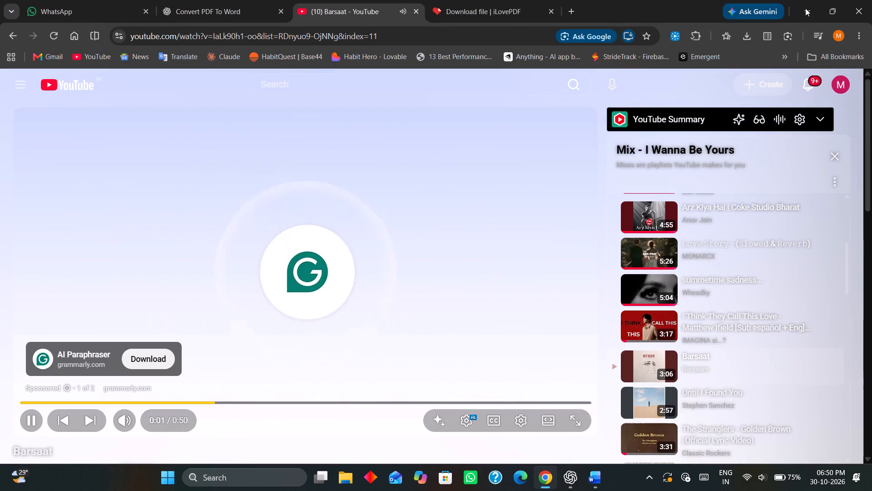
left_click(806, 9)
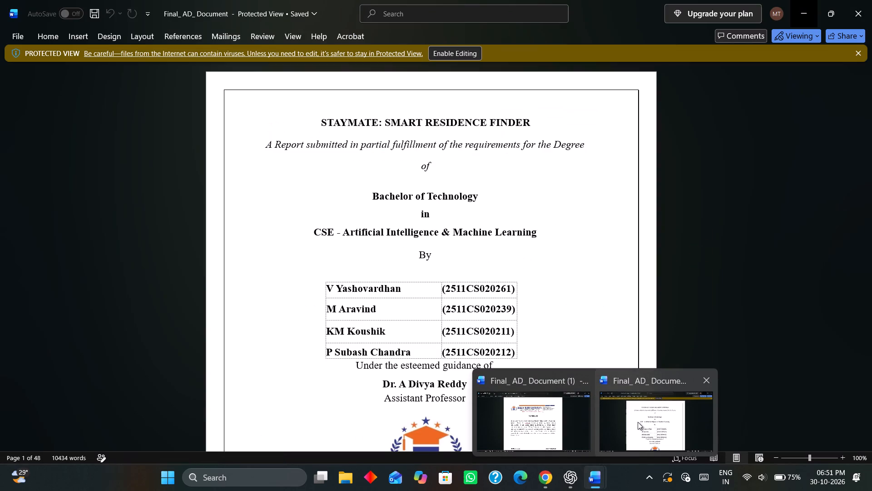
Examine the certificate's student list in the Final_ AD_ Document reference report and the student details on the Employee Hub title page.
left_click(638, 422)
scroll(599, 256, "down", 6)
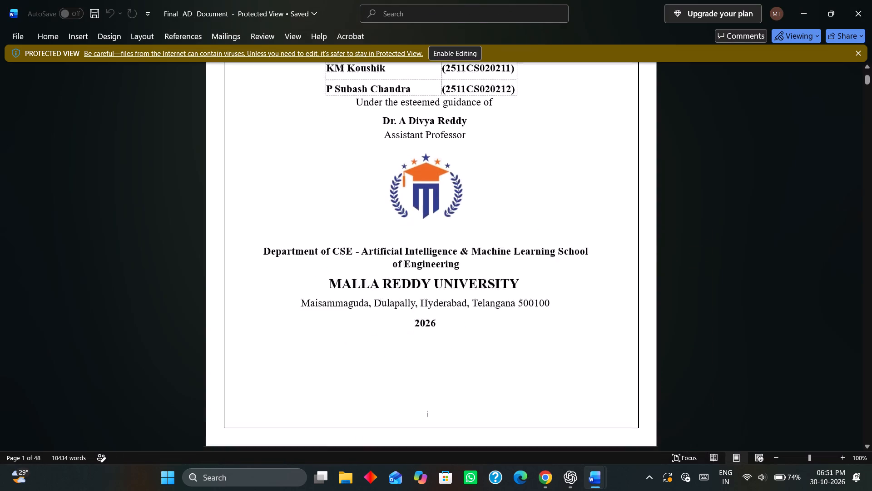
scroll(599, 256, "down", 3)
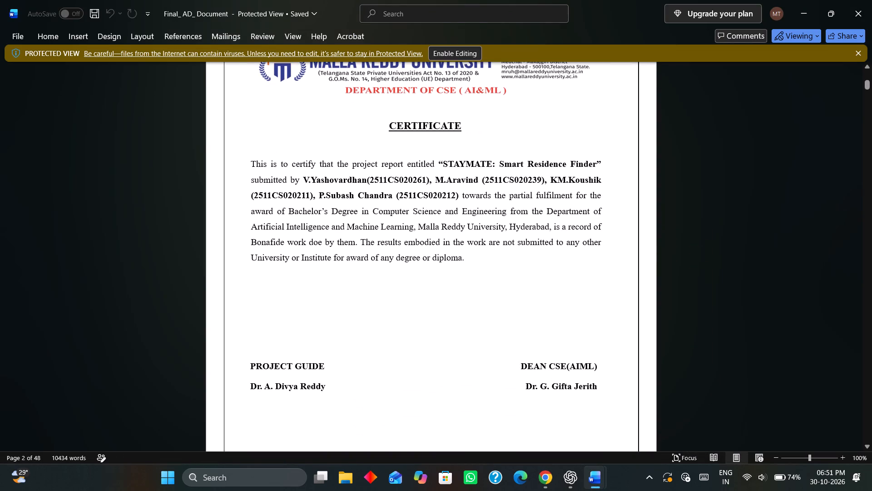
key("alt+Tab")
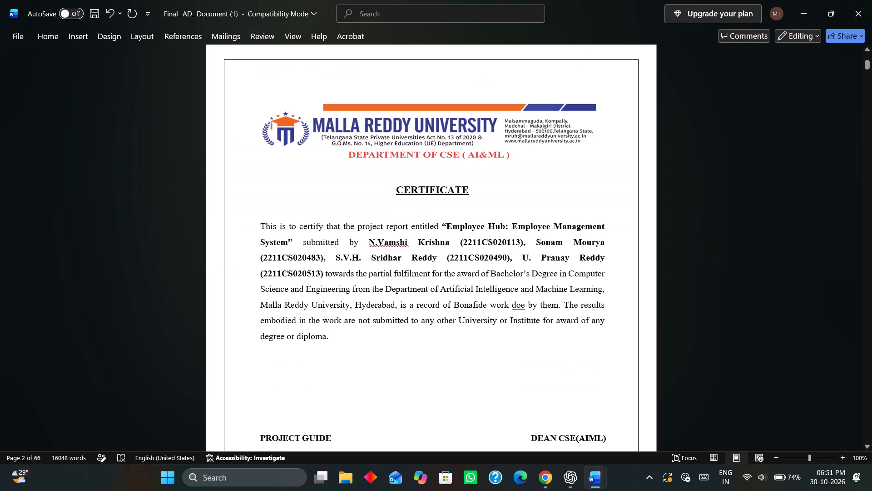
scroll(460, 250, "up", 7)
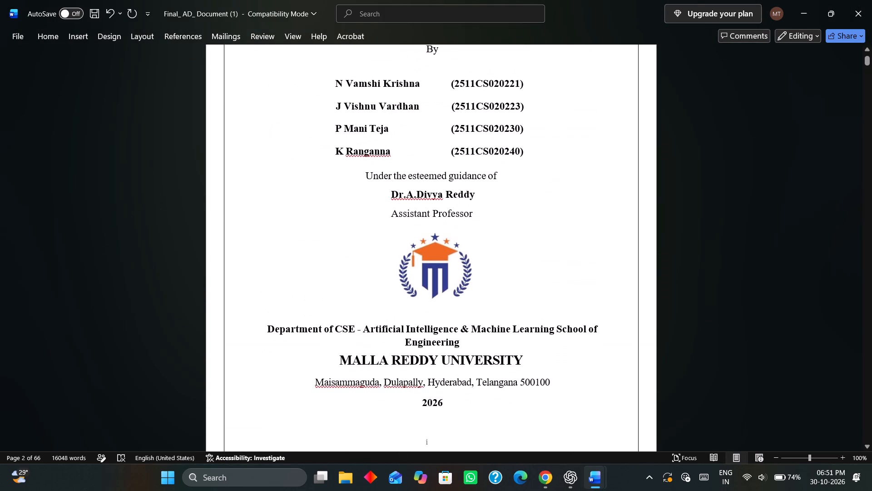
scroll(460, 250, "down", 5)
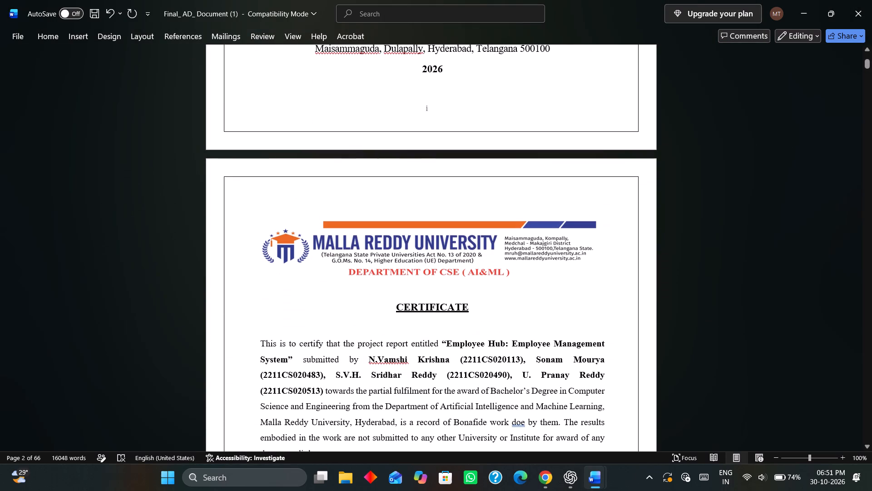
Replace the first student's roll number in the Employee Hub certificate with the first roll number copied from the reference report's certificate.
left_click_drag(463, 361, 503, 359)
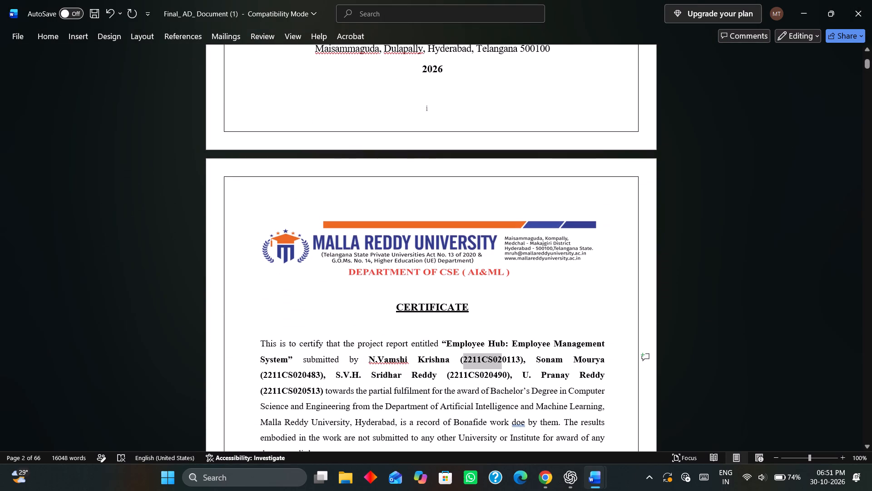
left_click_drag(503, 359, 519, 359)
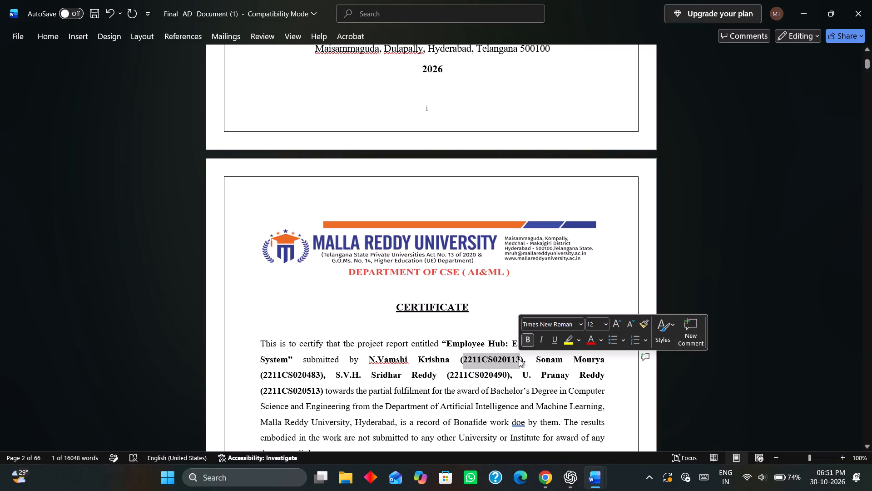
key("alt+Tab")
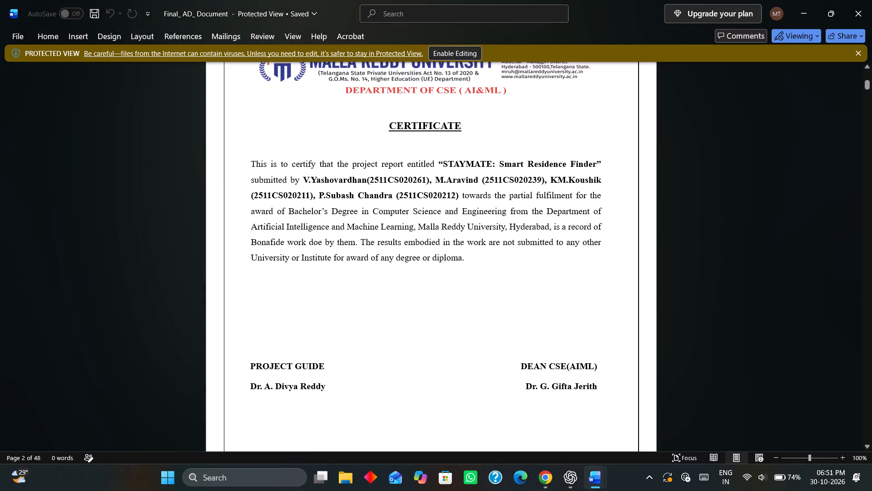
left_click_drag(426, 179, 378, 178)
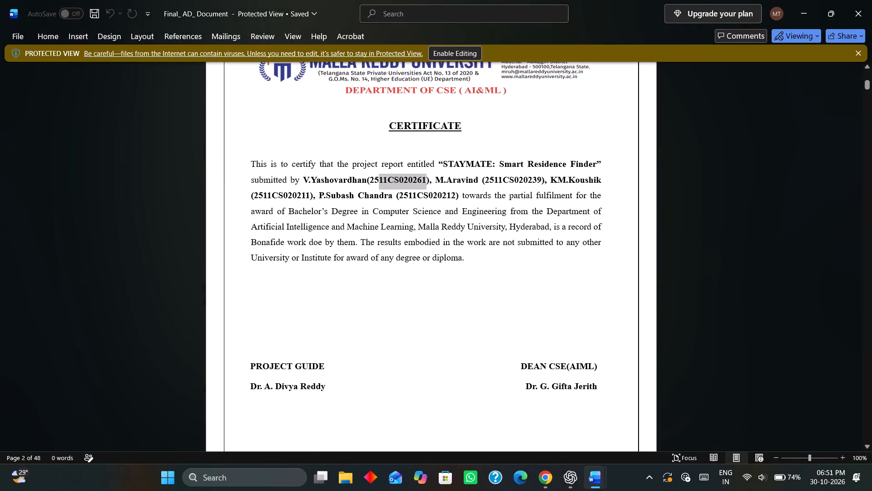
left_click_drag(378, 178, 371, 177)
key("ctrl+c")
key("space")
key("Tab")
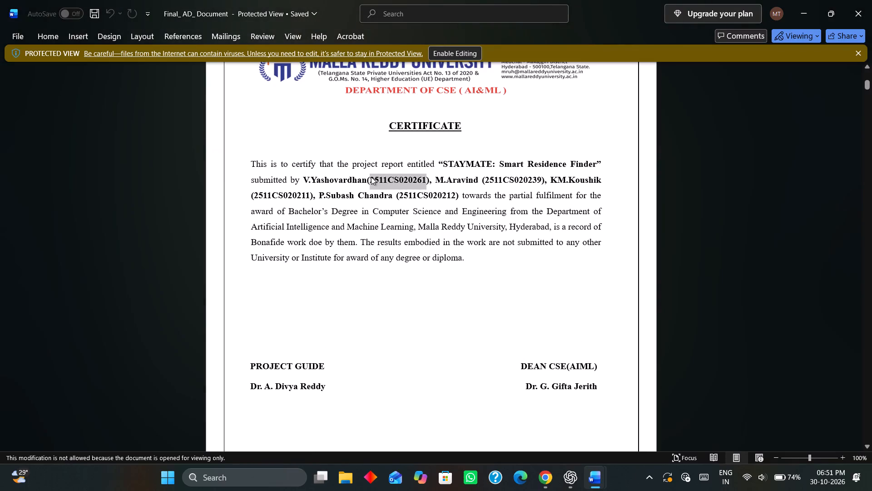
key("alt+Tab")
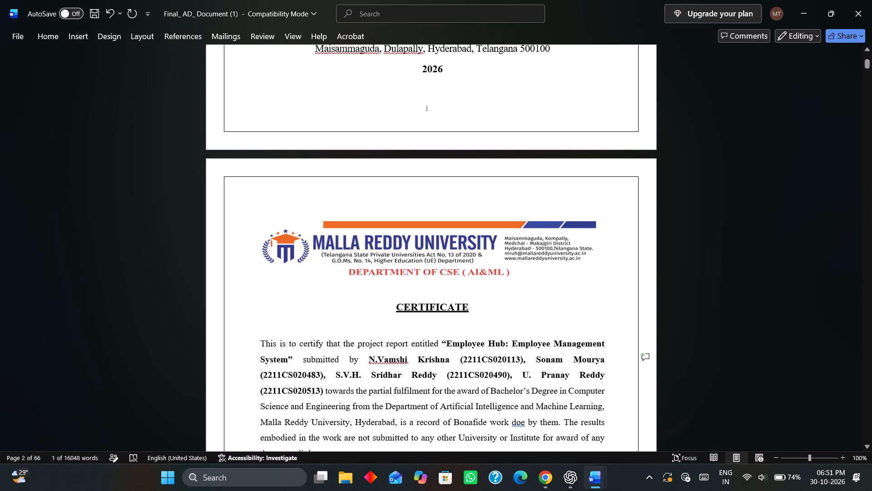
key("ctrl+v")
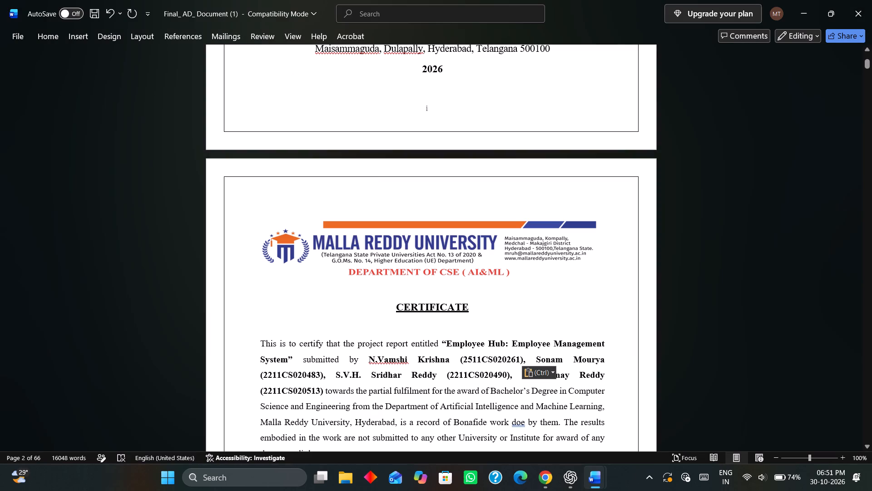
Change the last two digits of the first student's roll number in the certificate to 21, matching the title page.
key("BackSpace")
key("BackSpace")
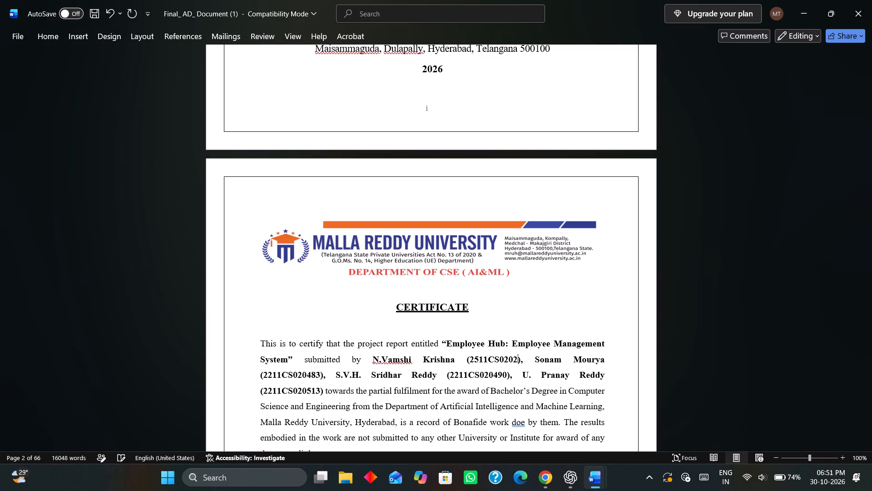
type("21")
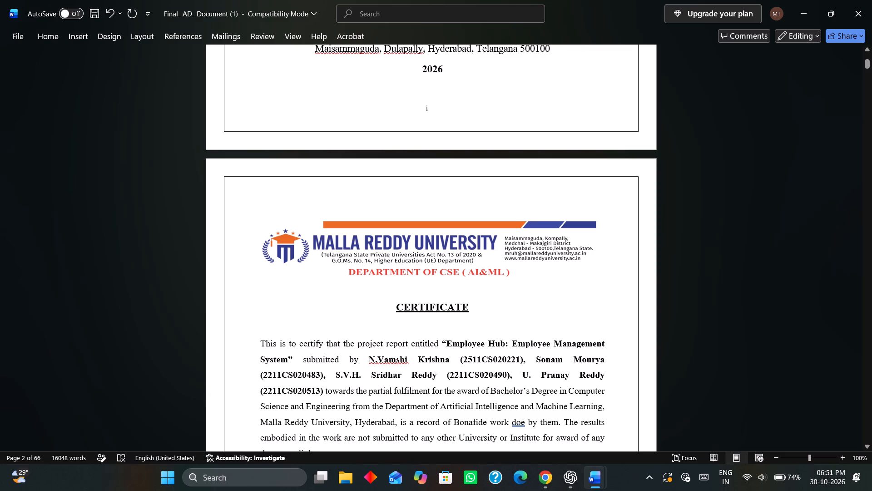
Replace the second student's name in the certificate with the second student's name from the title page, keeping a space after the preceding comma.
double_click(605, 359)
key("ctrl+BackSpace")
key("ctrl+BackSpace")
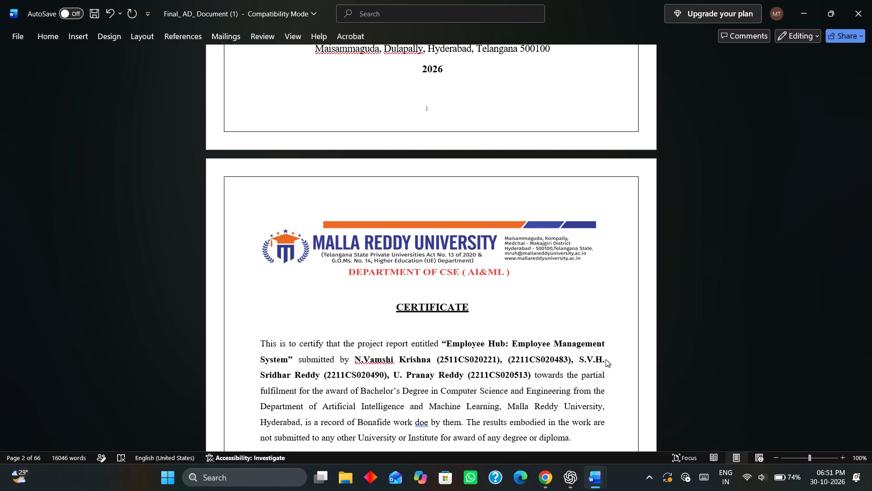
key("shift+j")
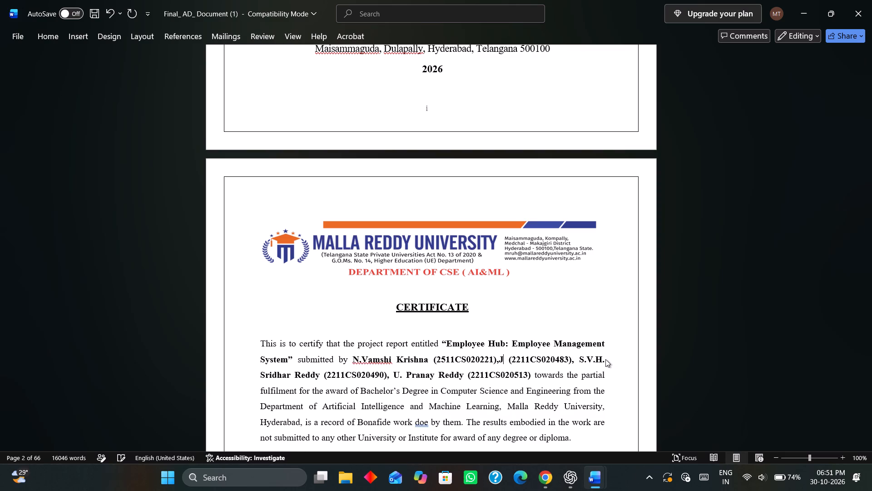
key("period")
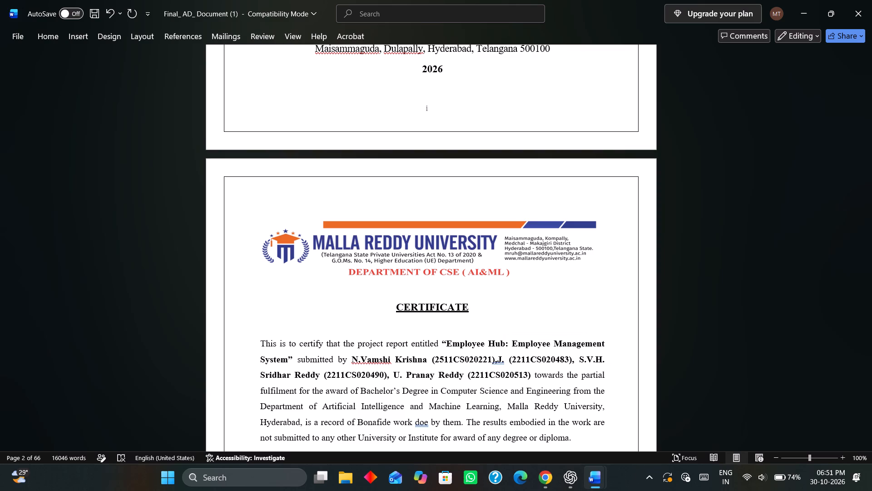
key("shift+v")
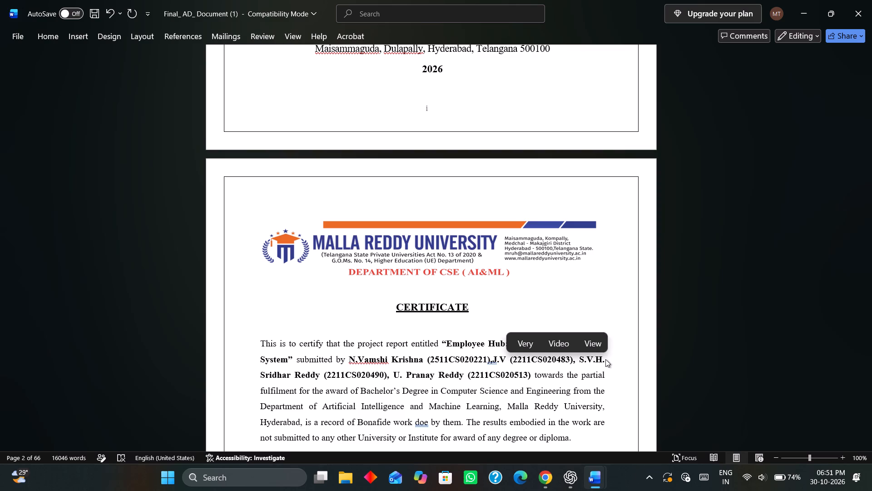
key("Left")
key("Left")
key("Left")
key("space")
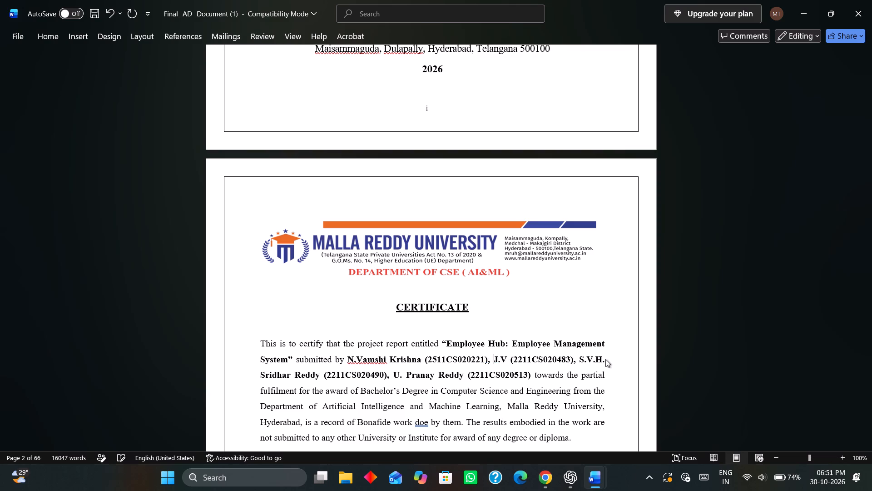
key("Right")
key("Right")
key("Right")
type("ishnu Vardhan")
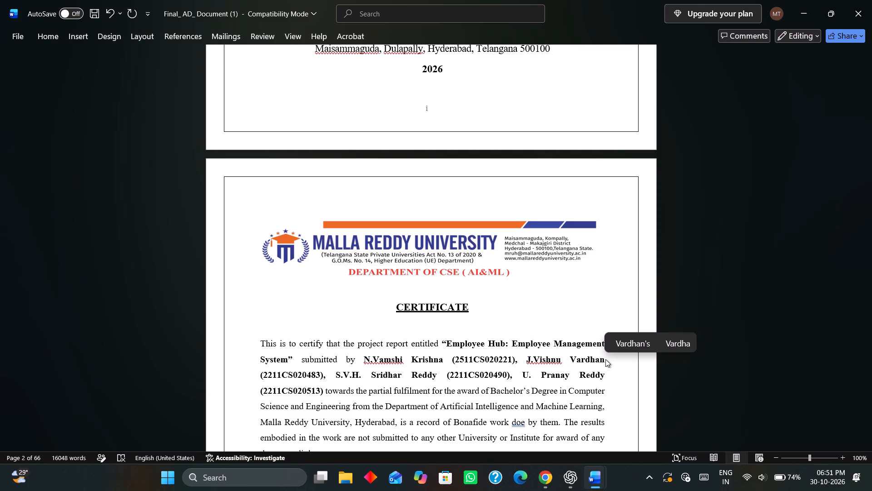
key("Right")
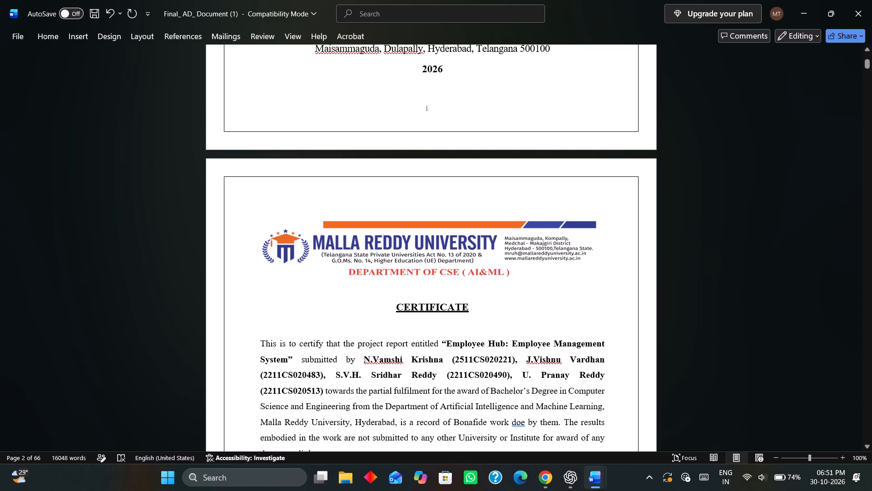
Replace the second student's roll number in the certificate with the copied roll number, changing its last two digits to 23.
left_click_drag(320, 374, 263, 373)
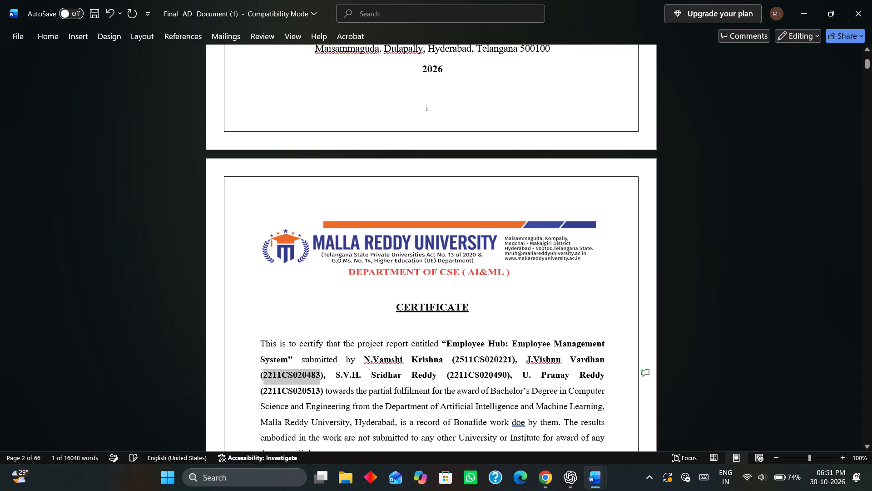
key("ctrl+v")
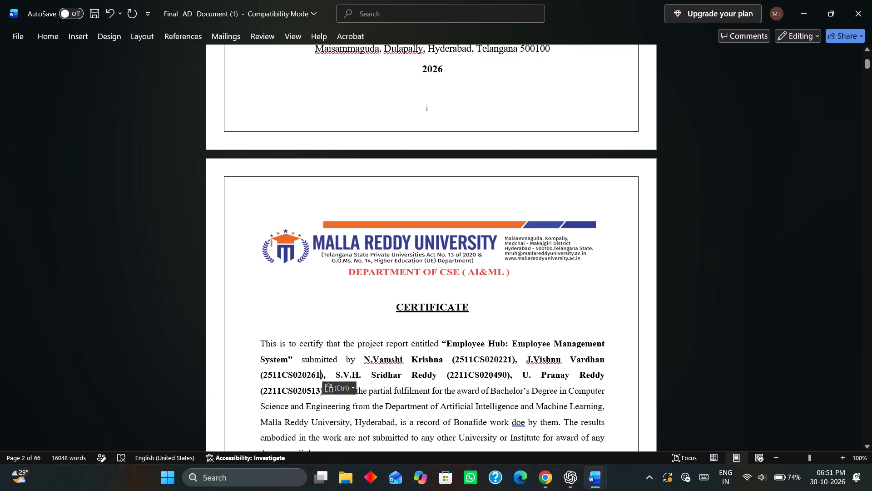
key("BackSpace")
key("BackSpace")
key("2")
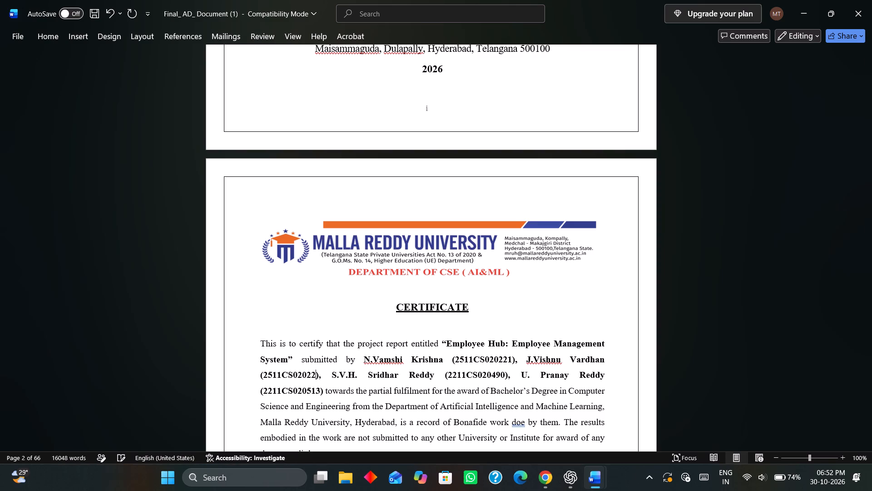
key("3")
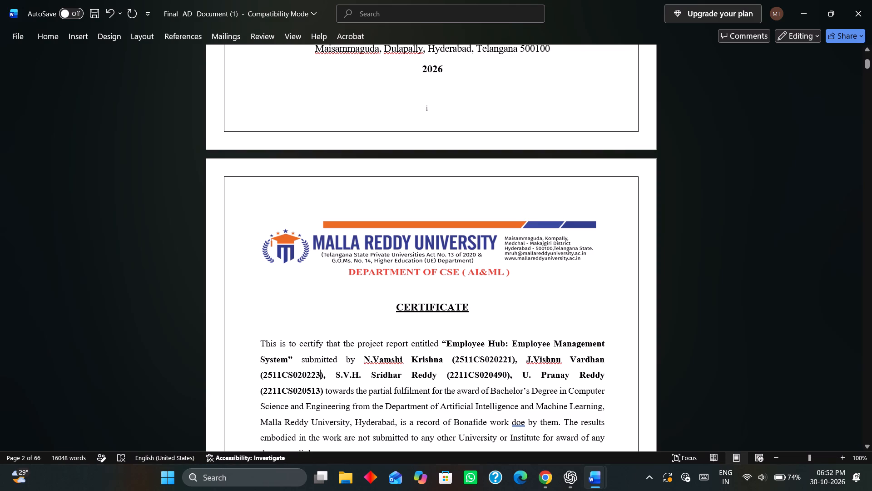
Replace the third student's name and initials in the certificate with the third student's name from the title page.
left_click(437, 375)
key("ctrl+BackSpace")
key("ctrl+BackSpace")
key("ctrl+BackSpace")
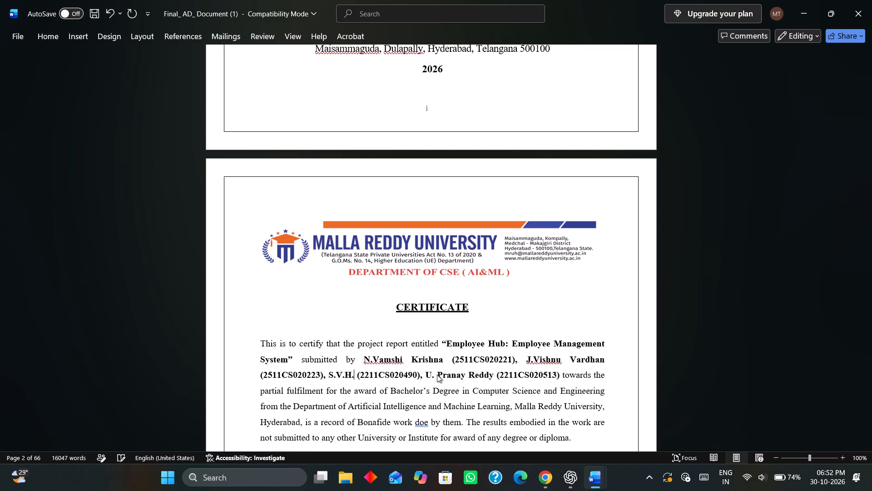
key("ctrl+BackSpace")
key("ctrl+BackSpace")
key("ctrl+BackSpace")
key("ctrl+BackSpace")
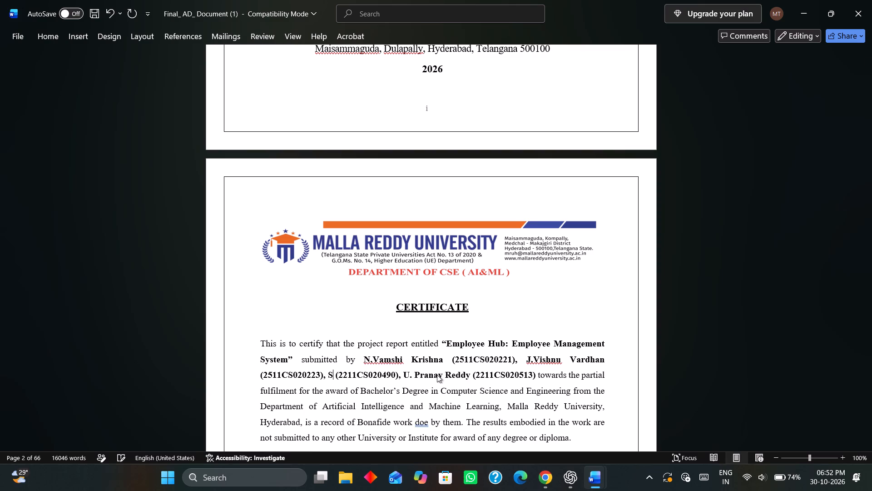
key("BackSpace")
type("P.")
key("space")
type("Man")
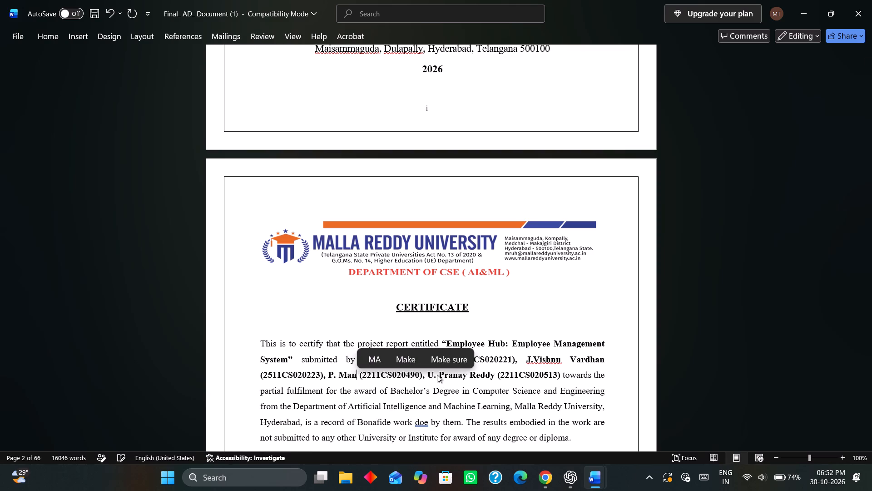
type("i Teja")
Replace the third student's roll number in the certificate with the copied roll number, changing its last two digits to 30.
left_click(451, 375)
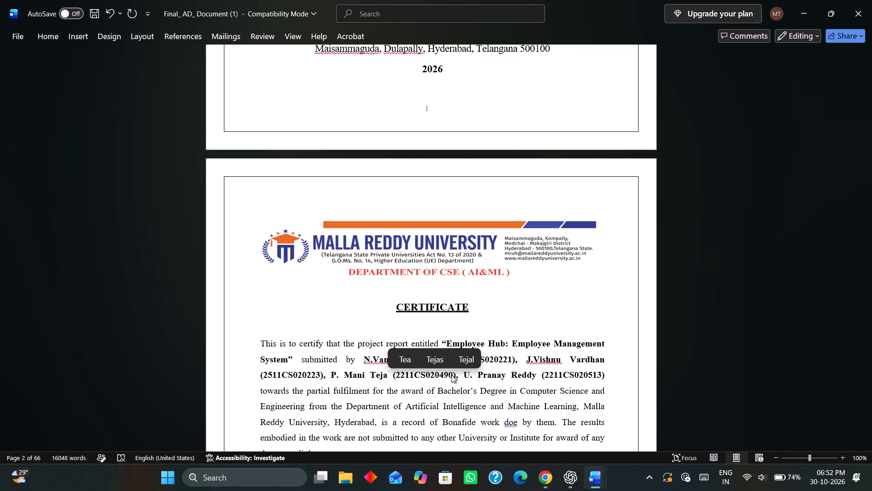
right_click(451, 375)
key("ctrl+Right")
key("ctrl+Right")
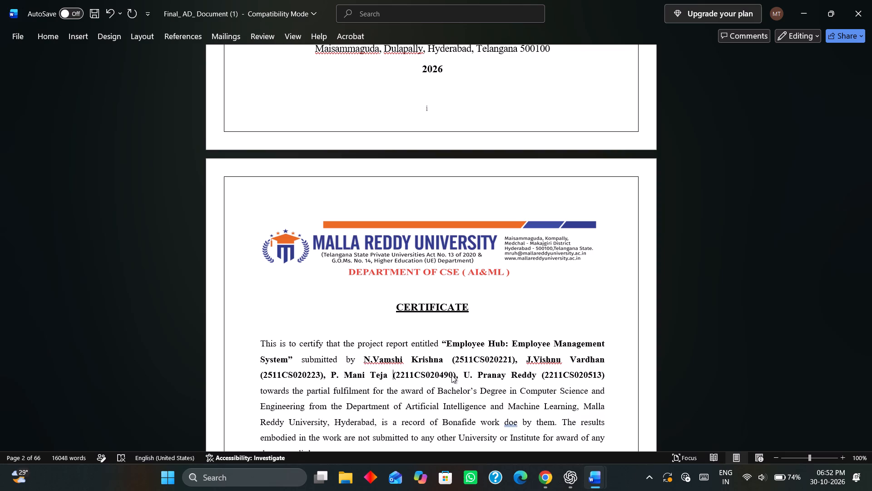
key("ctrl+Right")
left_click_drag(451, 375, 397, 376)
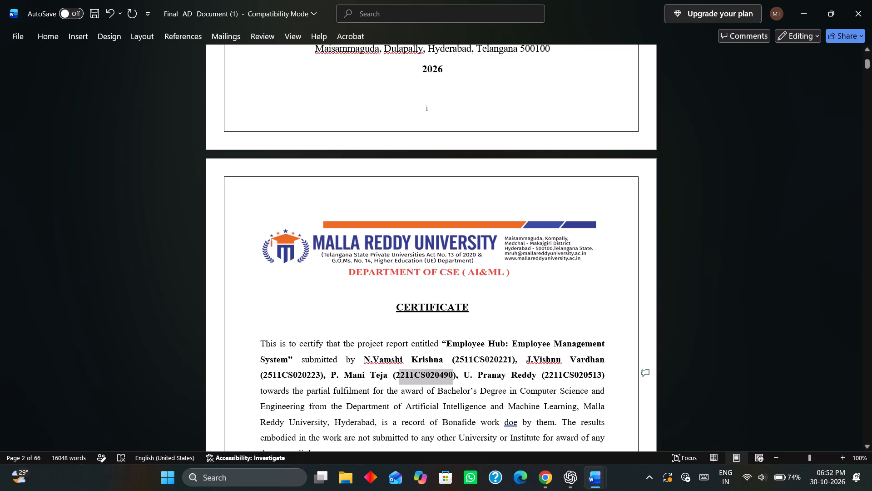
left_click_drag(397, 376, 397, 376)
key("ctrl+v")
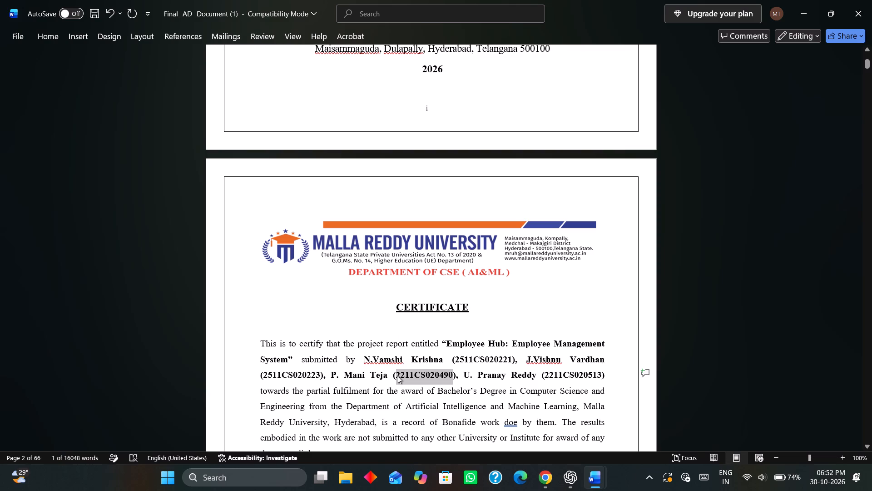
key("BackSpace")
key("BackSpace")
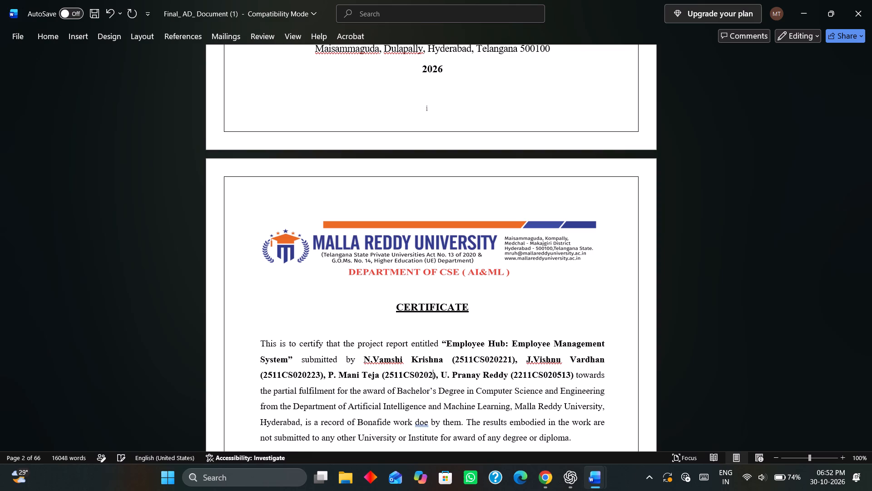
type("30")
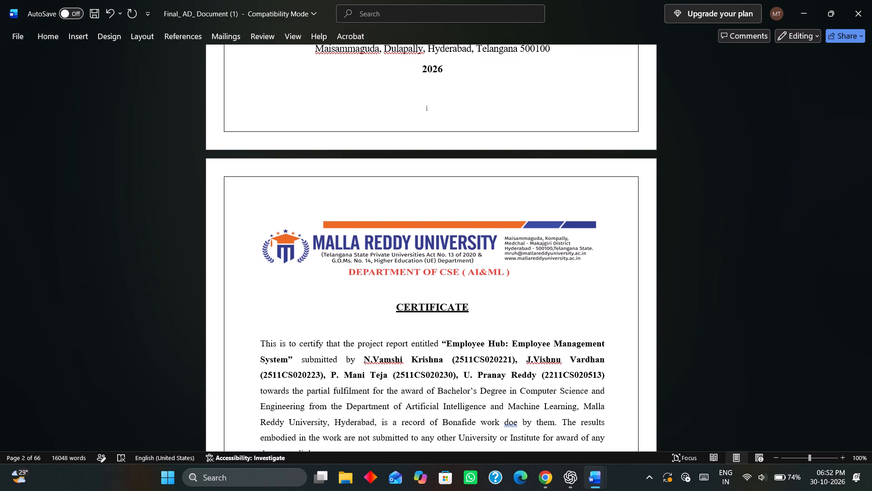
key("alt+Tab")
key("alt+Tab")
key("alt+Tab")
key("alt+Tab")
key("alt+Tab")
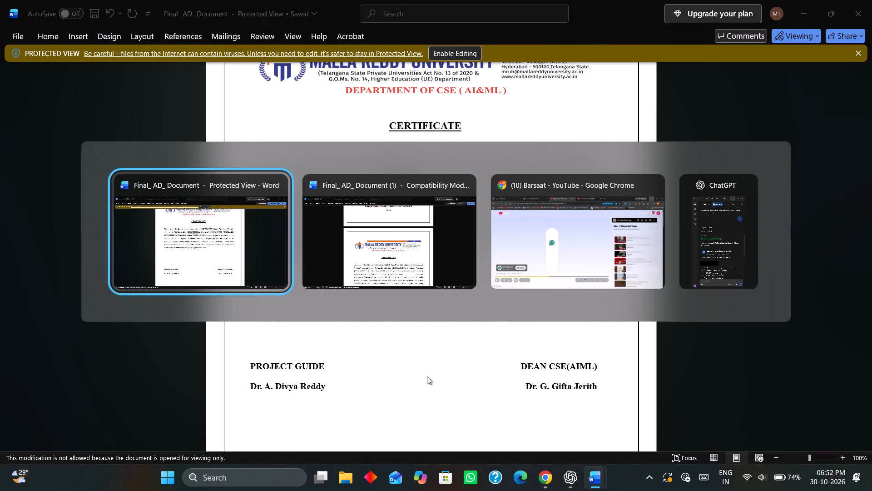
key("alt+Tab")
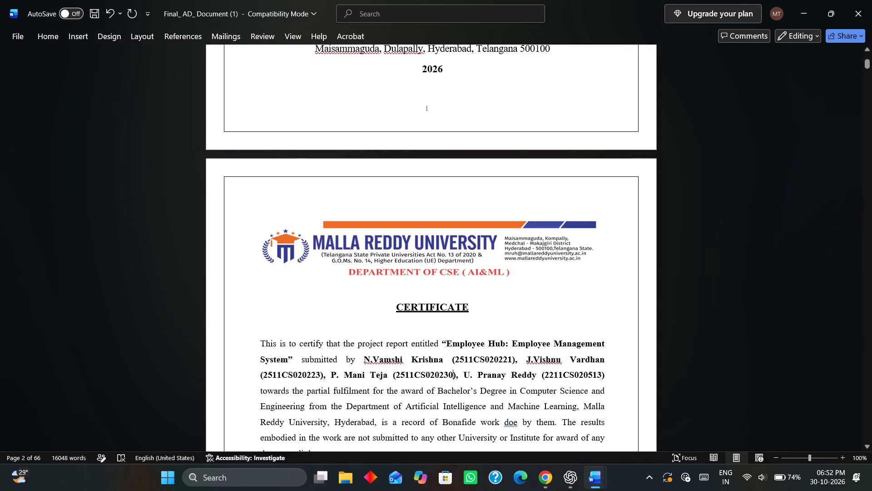
Replace the fourth student's name and initial in the certificate with the fourth student's name from the title page.
left_click(462, 378)
key("ctrl+Delete")
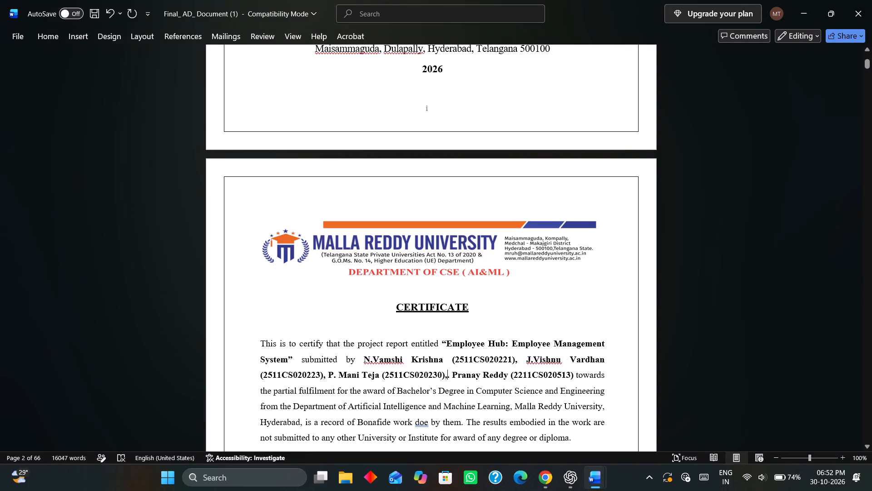
key("alt+Tab")
key("alt+Tab")
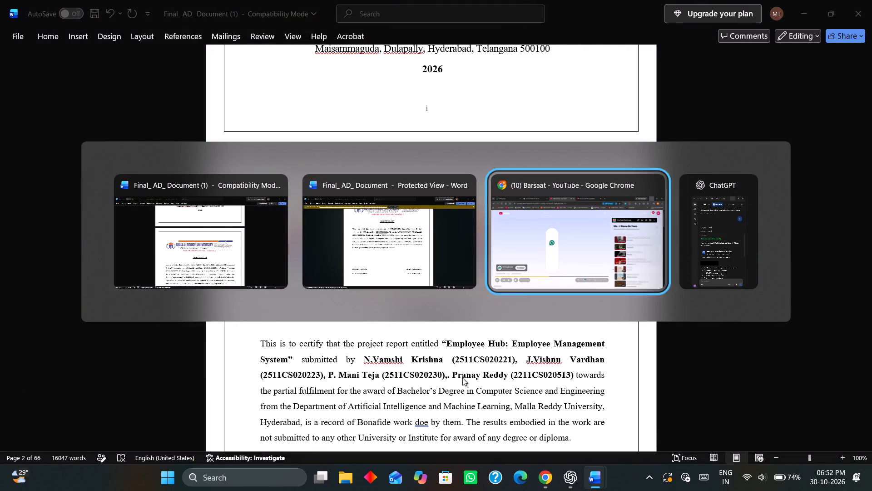
key("alt+Tab")
key("alt+Tab")
key("ctrl+z")
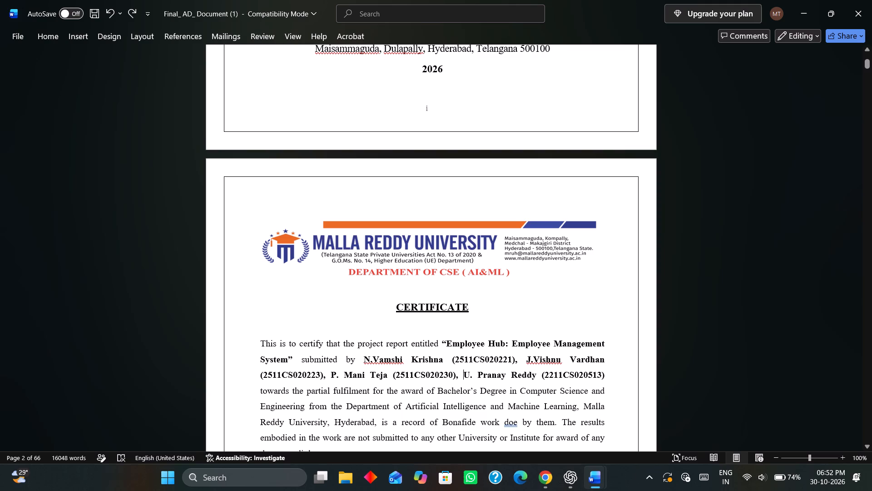
key("ctrl+Delete")
key("ctrl+Delete")
key("ctrl+Delete")
key("ctrl+Delete")
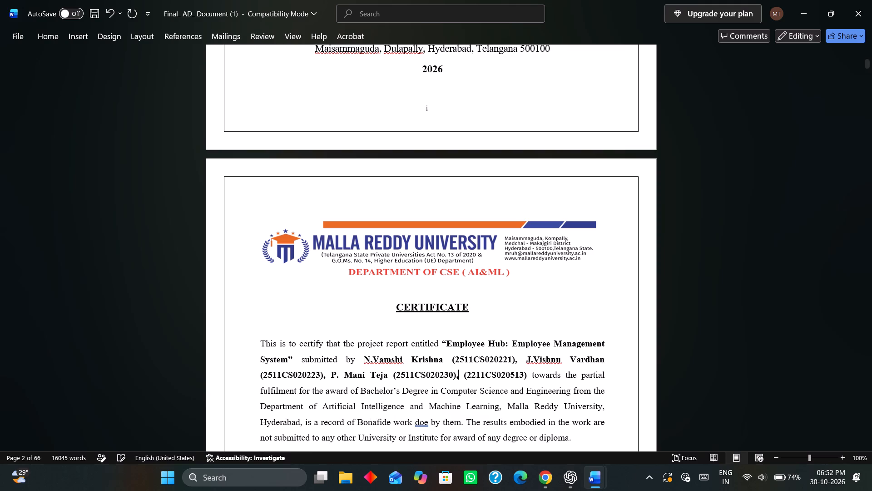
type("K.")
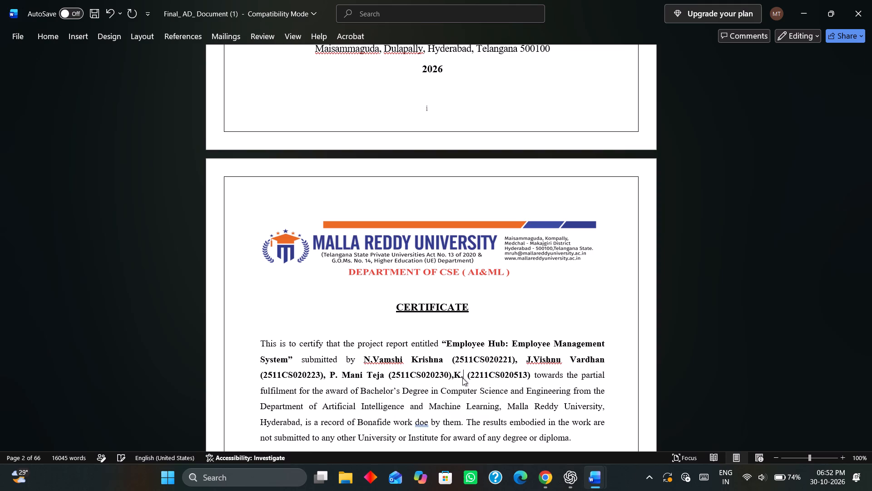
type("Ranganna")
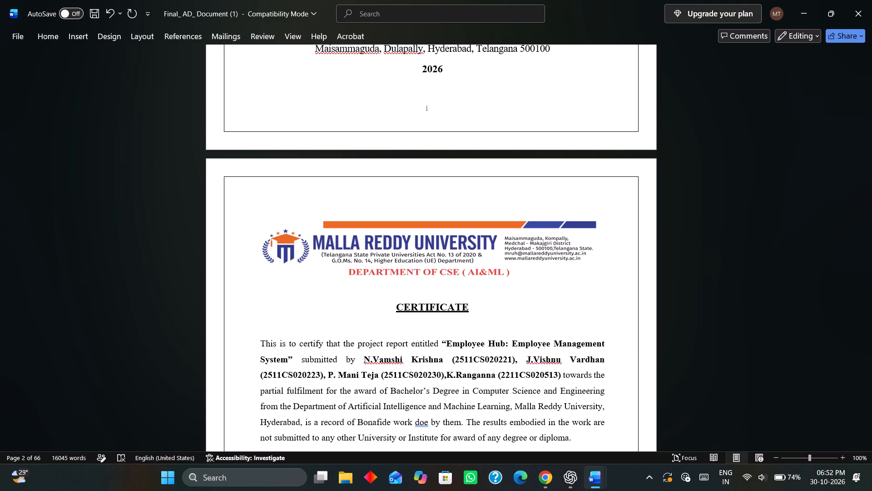
Replace the fourth student's roll number in the certificate with the copied roll number, changing its last two digits to 40.
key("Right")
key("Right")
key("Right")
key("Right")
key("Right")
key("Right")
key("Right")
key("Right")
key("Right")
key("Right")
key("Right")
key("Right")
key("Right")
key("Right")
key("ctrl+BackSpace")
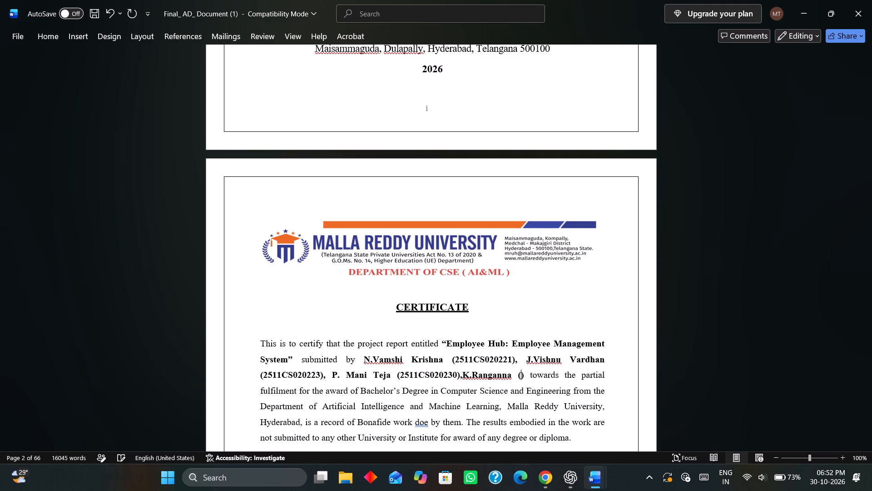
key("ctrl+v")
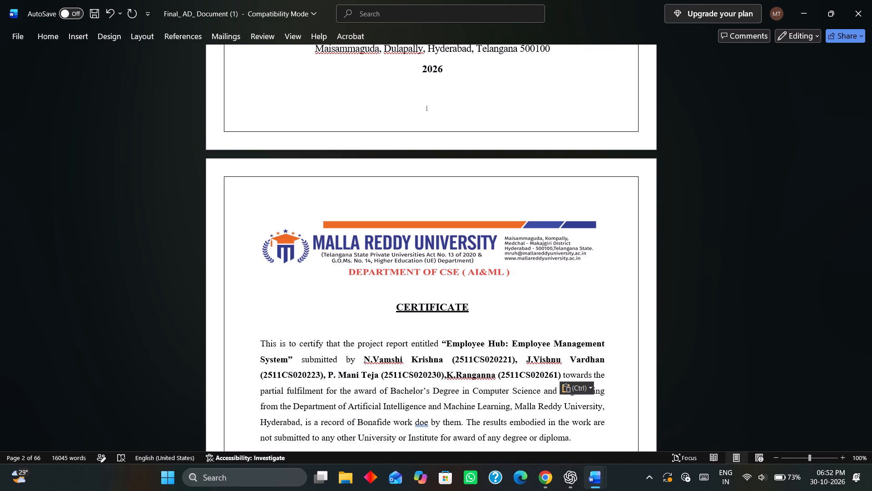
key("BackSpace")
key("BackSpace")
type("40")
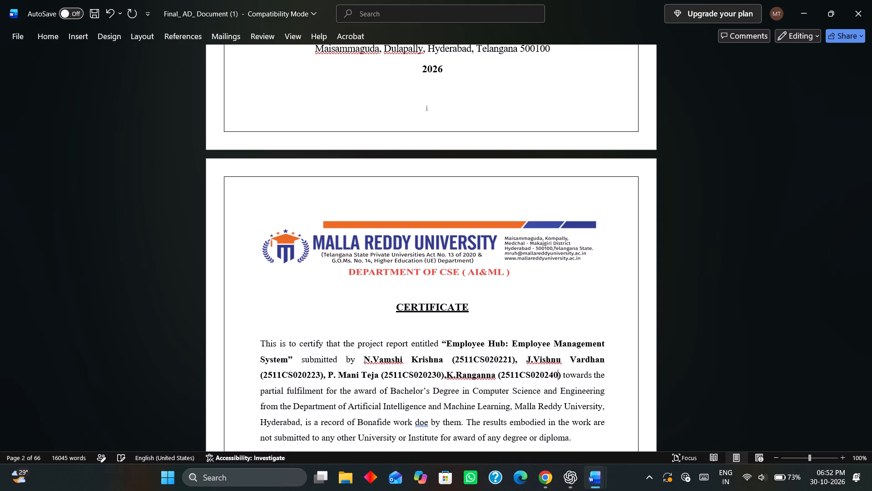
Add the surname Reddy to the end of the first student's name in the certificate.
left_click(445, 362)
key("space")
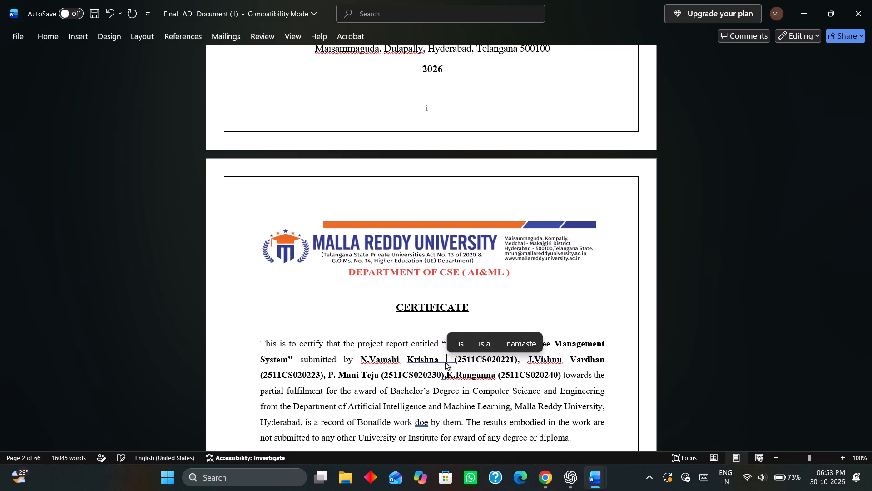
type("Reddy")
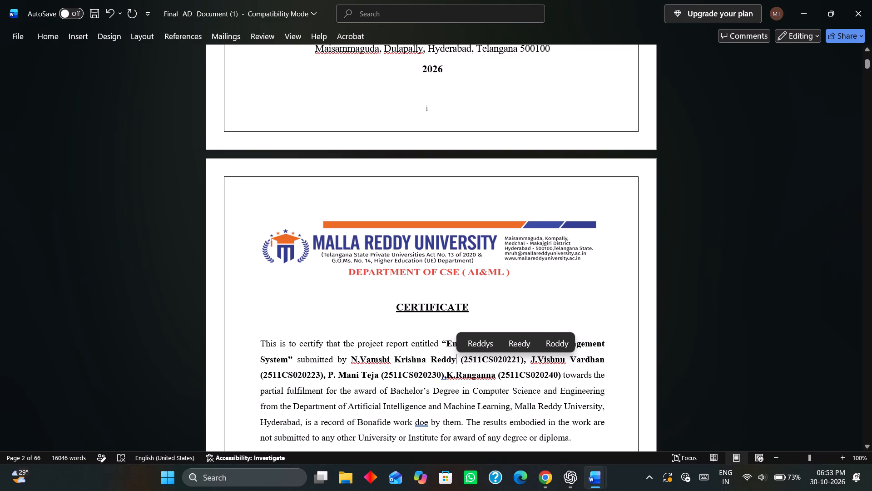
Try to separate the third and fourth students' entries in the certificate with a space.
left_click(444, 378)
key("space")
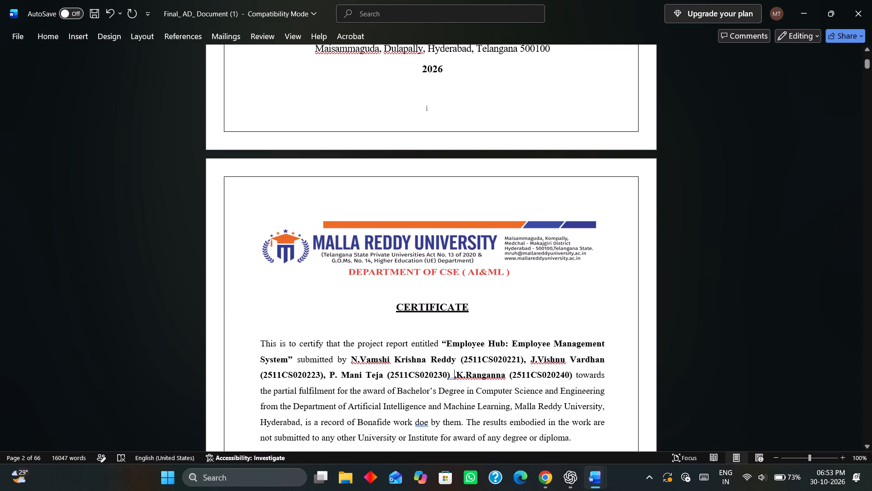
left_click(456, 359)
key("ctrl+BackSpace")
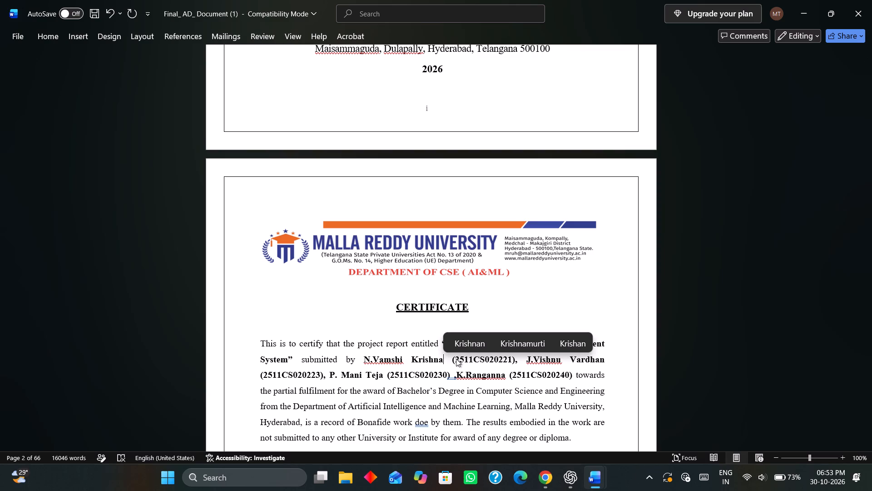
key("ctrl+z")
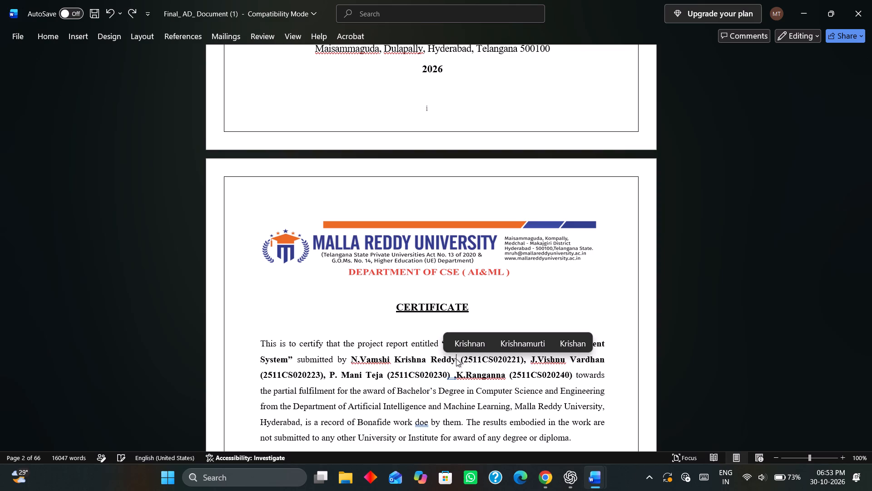
Move the misplaced space between the third and fourth students' entries in the certificate from before the comma to after it.
left_click(457, 380)
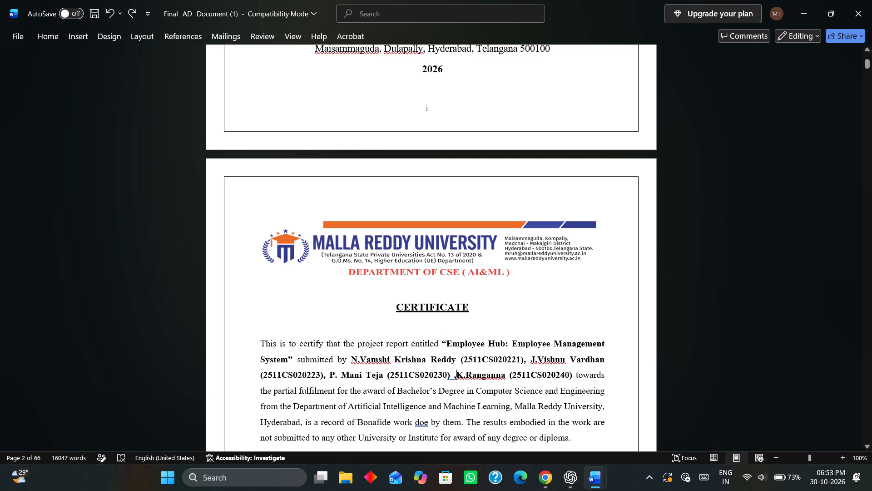
key("Left")
key("BackSpace")
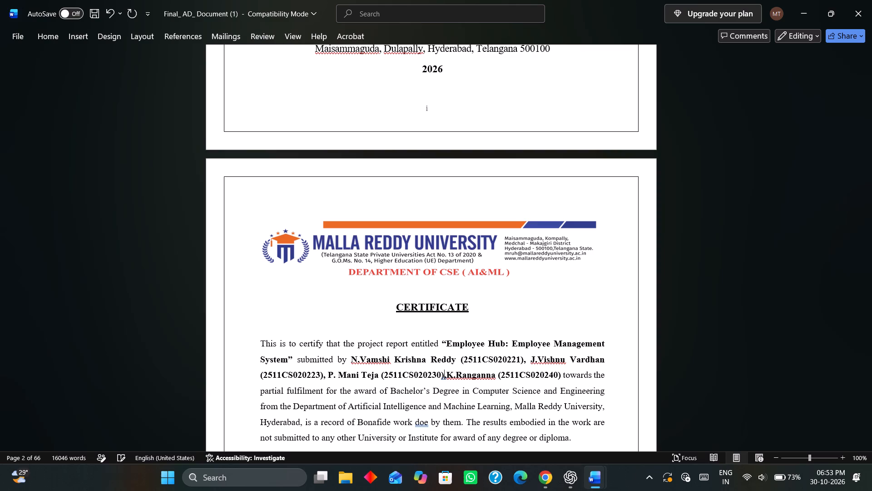
key("Right")
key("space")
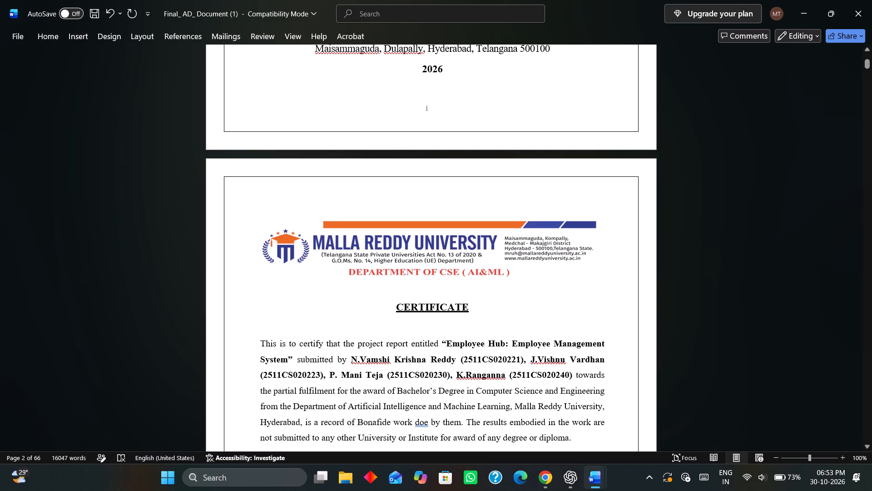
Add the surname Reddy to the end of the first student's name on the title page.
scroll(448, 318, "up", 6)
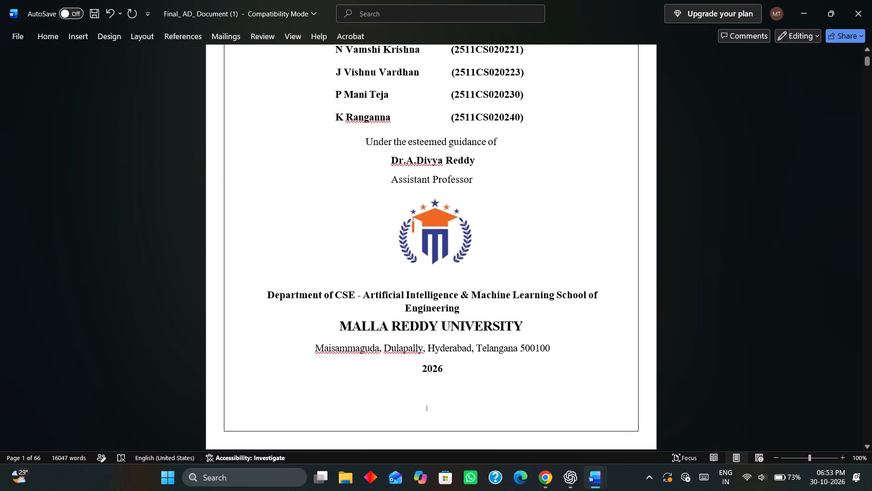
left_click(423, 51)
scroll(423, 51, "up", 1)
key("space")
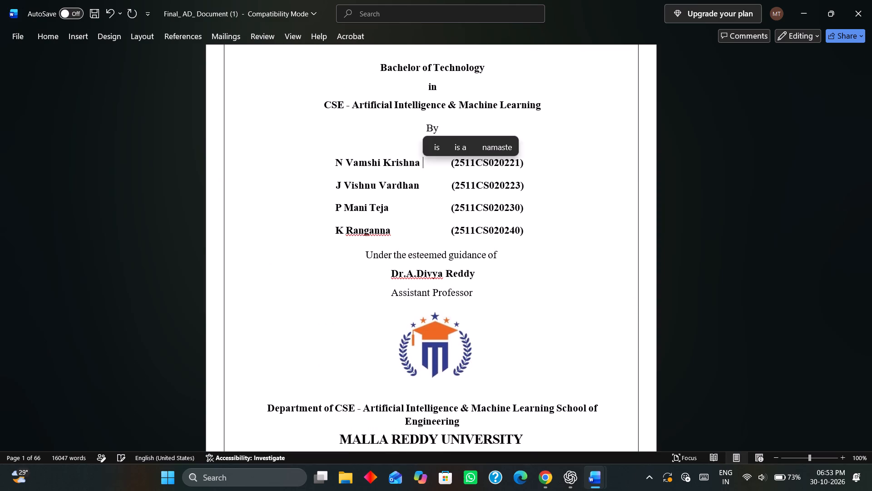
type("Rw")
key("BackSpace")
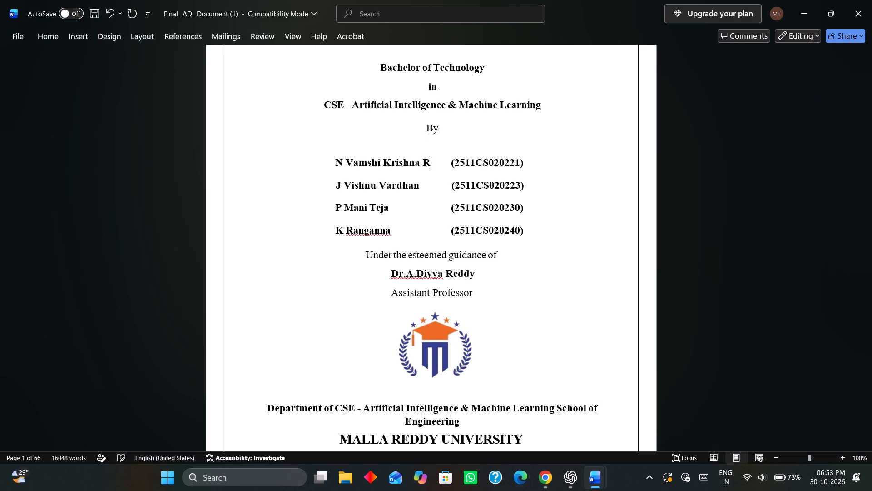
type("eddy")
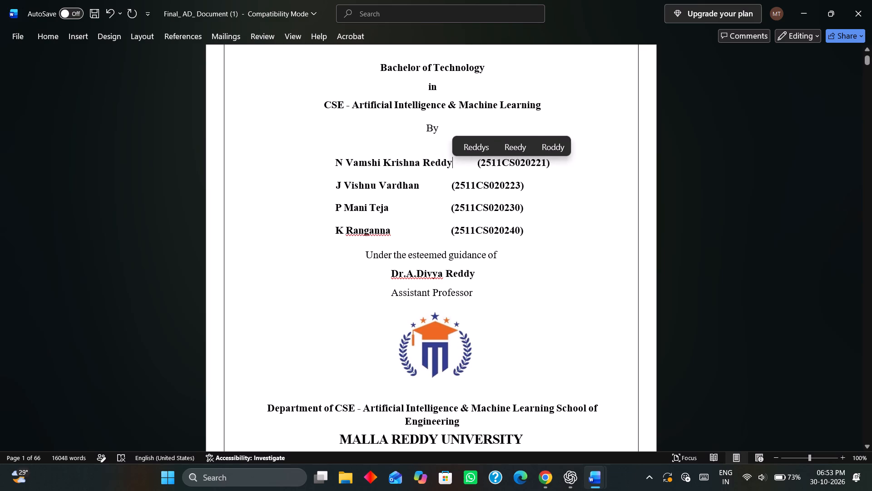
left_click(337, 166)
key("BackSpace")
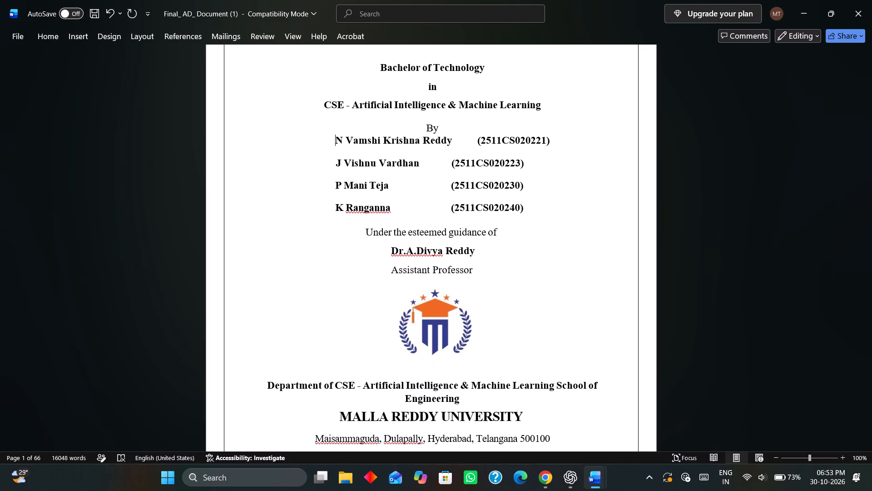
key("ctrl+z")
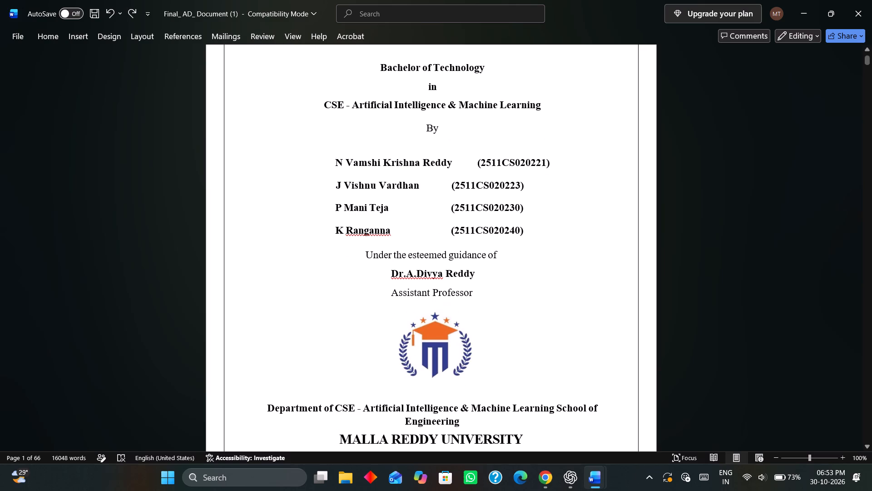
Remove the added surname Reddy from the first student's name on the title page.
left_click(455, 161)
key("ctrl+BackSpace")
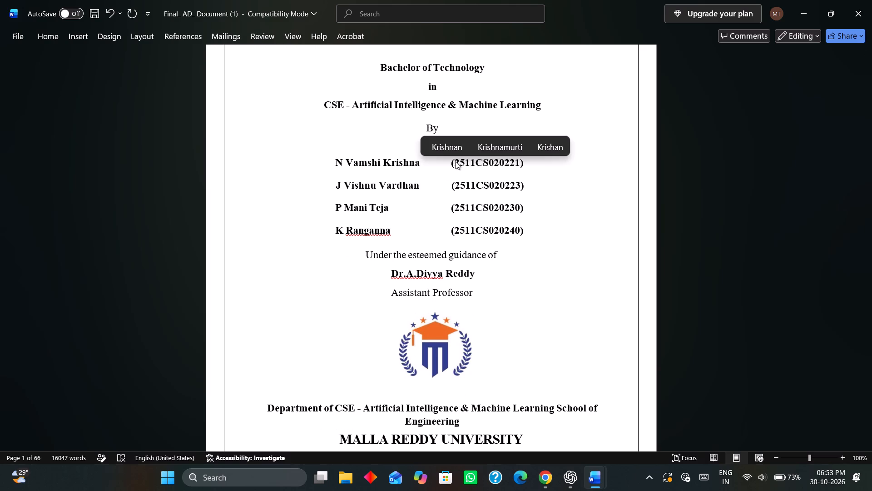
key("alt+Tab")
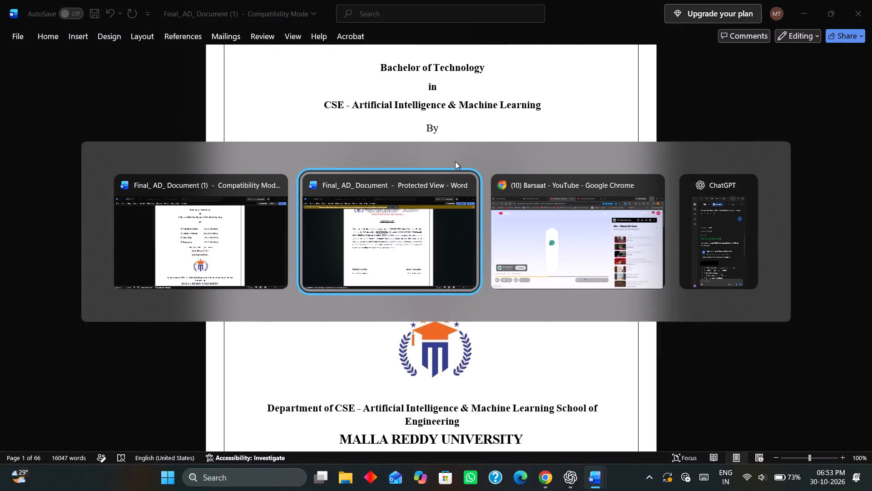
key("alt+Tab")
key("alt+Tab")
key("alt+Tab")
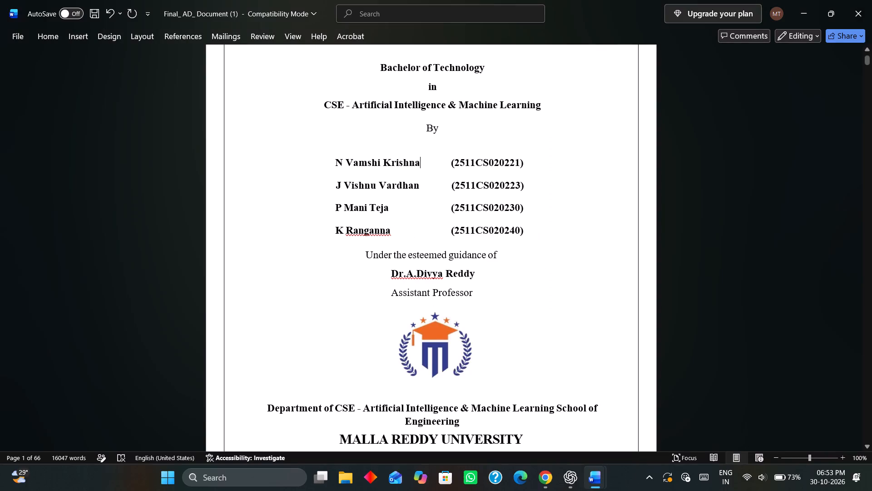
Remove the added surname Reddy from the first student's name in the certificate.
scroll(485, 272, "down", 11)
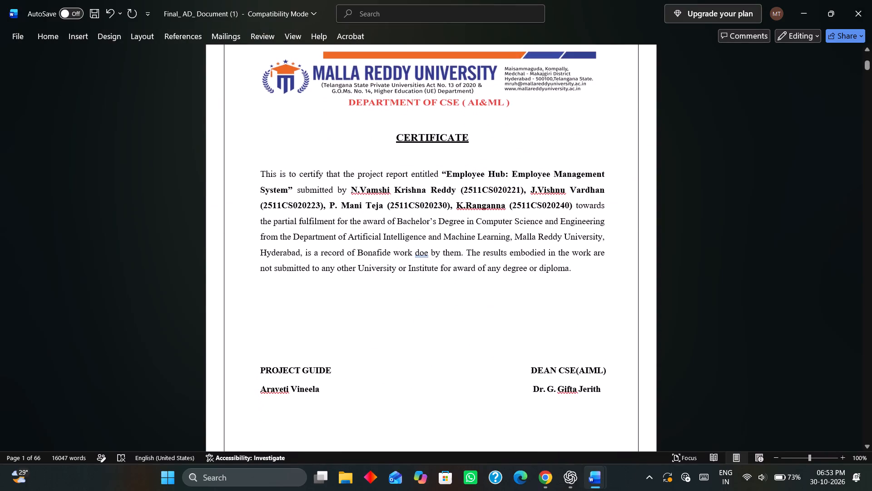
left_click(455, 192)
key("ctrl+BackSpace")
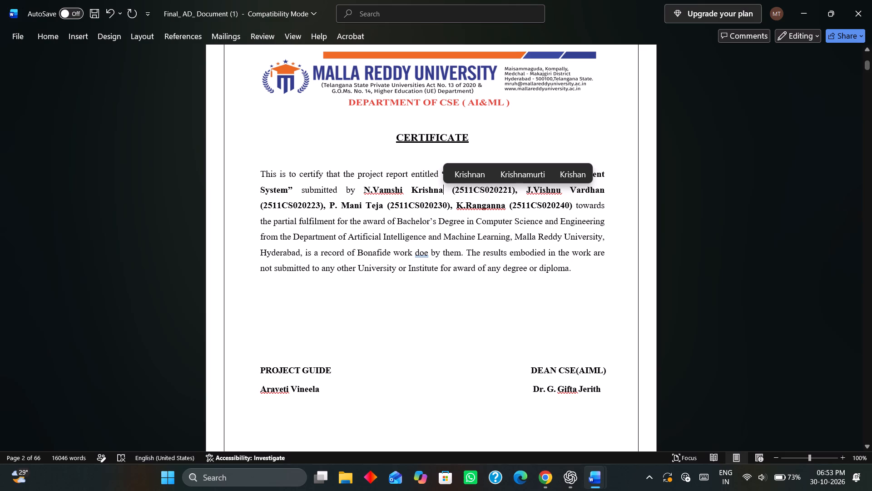
Insert a space after the initials of the first, second and fourth students' names in the certificate.
left_click(358, 187)
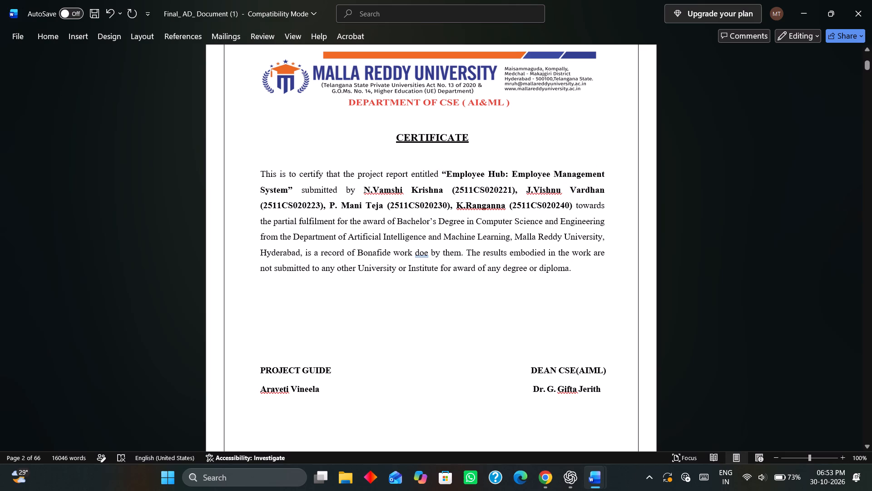
left_click(374, 191)
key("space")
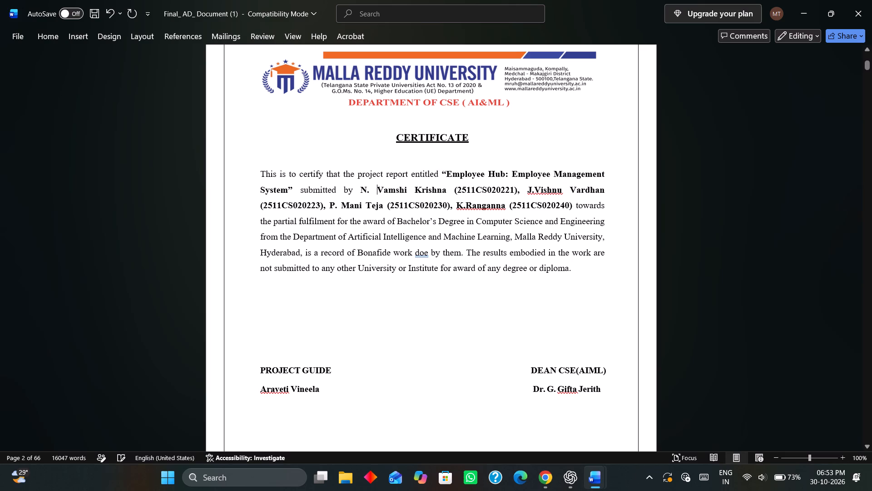
left_click(538, 190)
key("Left")
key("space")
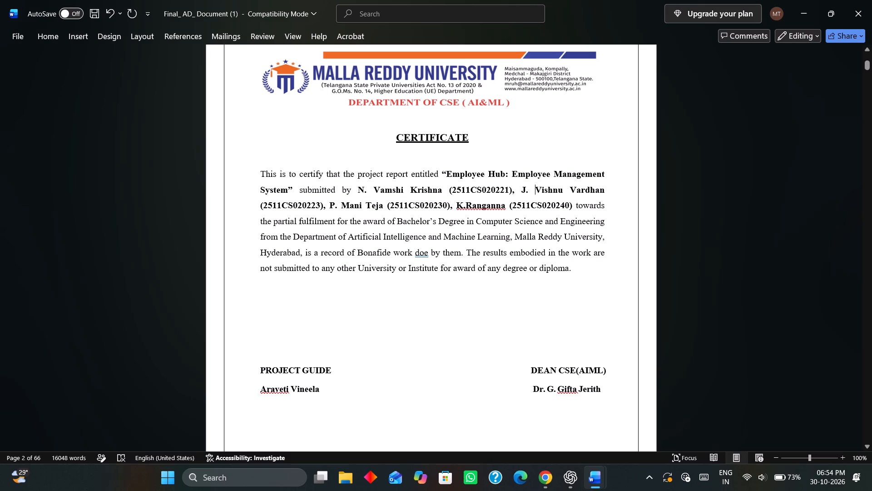
left_click(465, 210)
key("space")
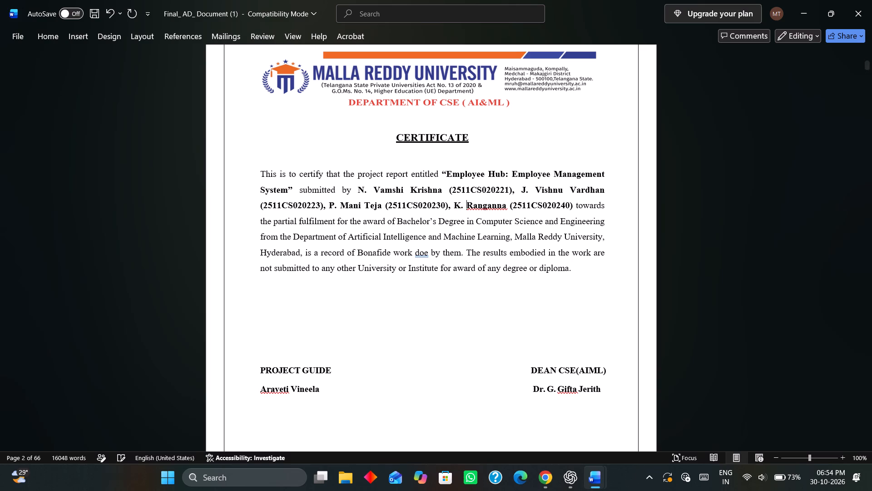
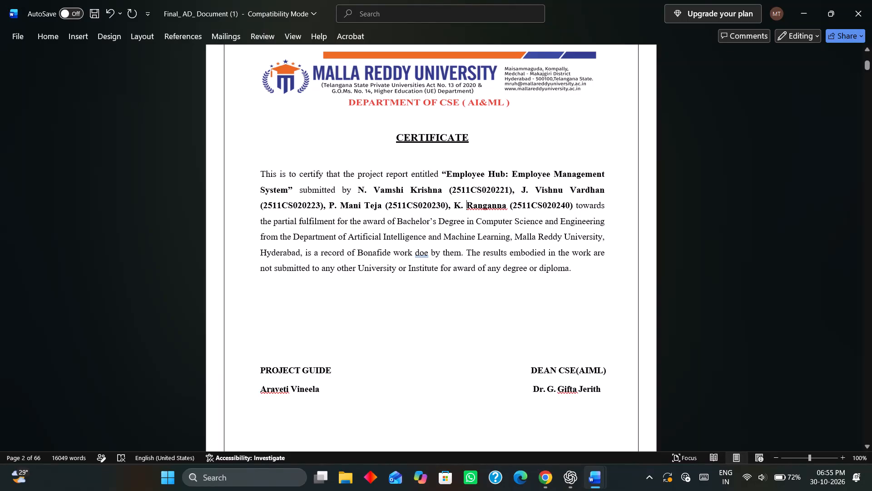
Remove the prefix “Employee Hub:” from the project title in the certificate, keeping “Employee Management System”.
left_click(507, 177)
key("ctrl+BackSpace")
key("ctrl+BackSpace")
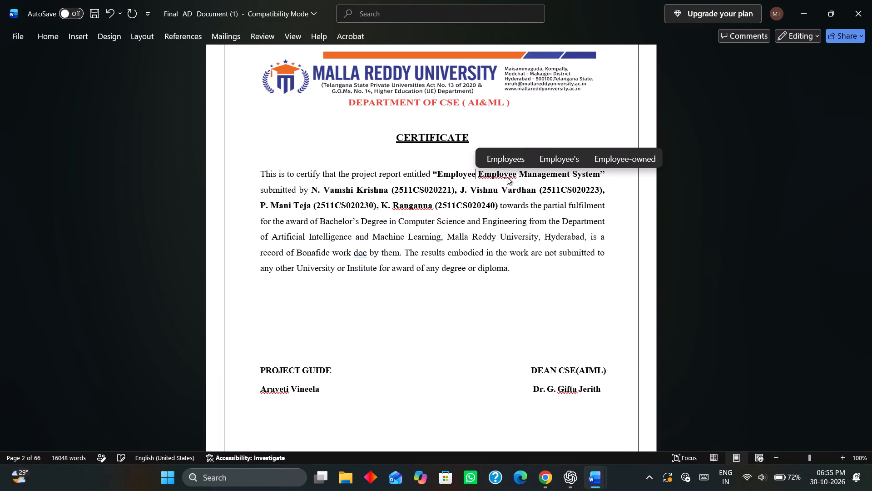
key("ctrl+BackSpace")
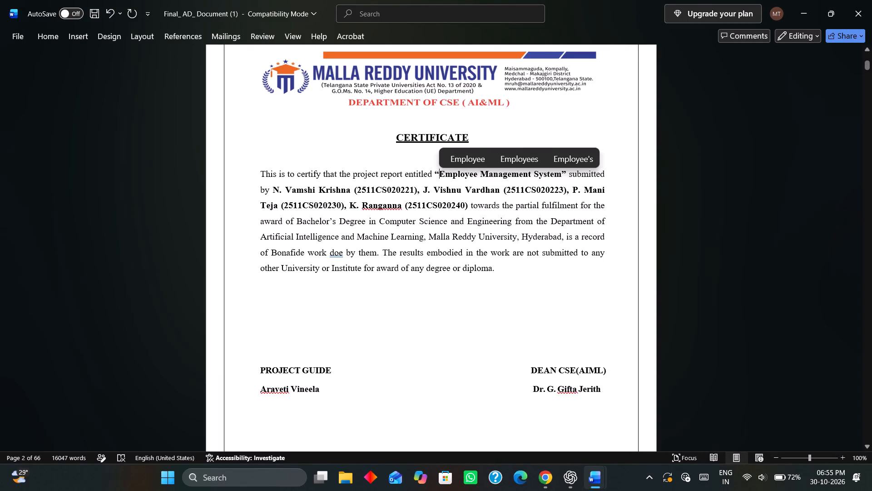
Remove the prefix “EMPLOYEE HUB:” from the report heading on the title page.
scroll(412, 239, "up", 6)
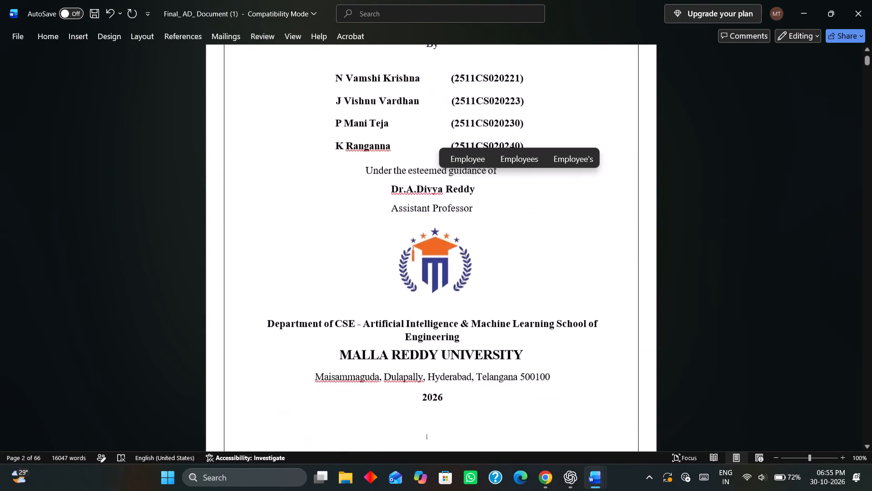
scroll(412, 239, "up", 3)
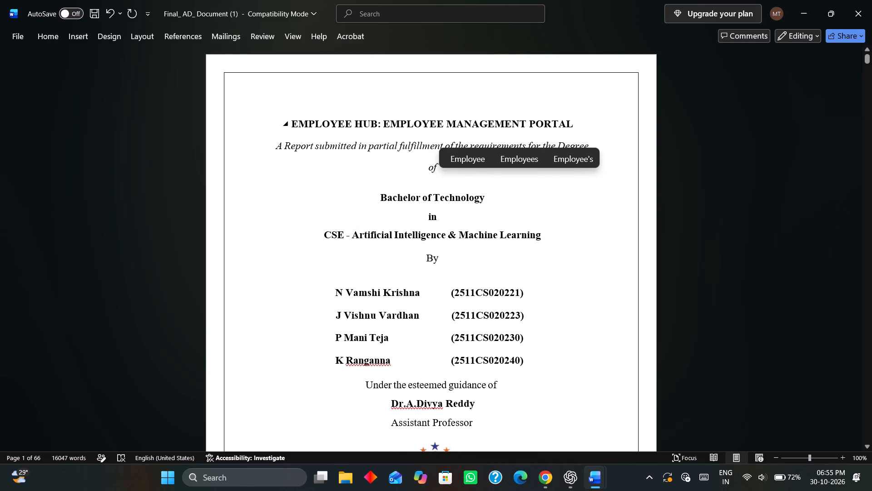
left_click(381, 125)
key("BackSpace")
key("BackSpace")
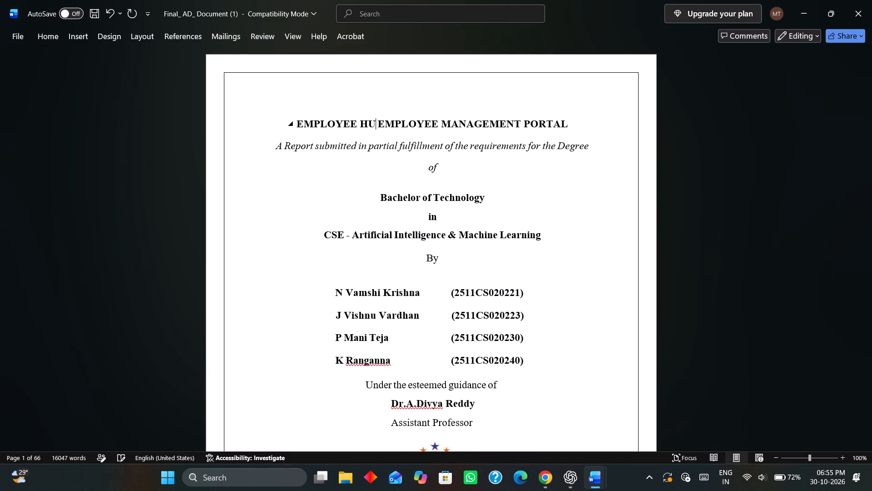
key("BackSpace")
key("BackSpace")
key("BackSpace")
key("BackSpace")
key("BackSpace")
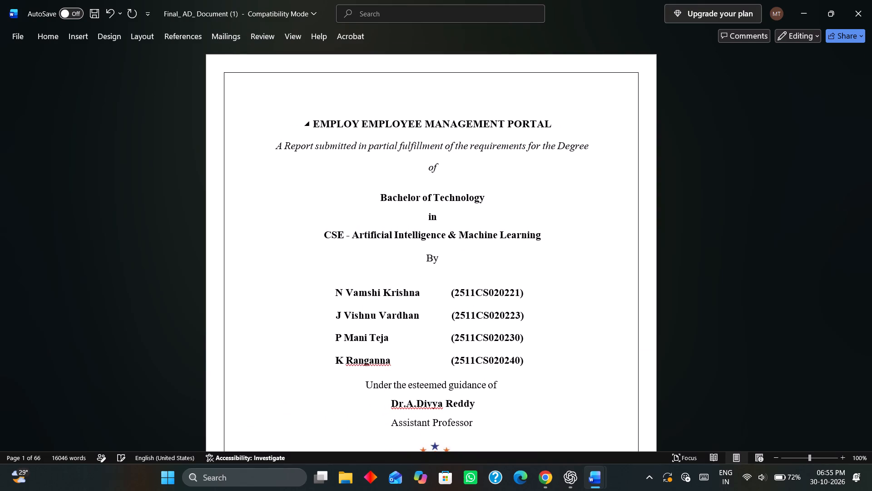
key("ctrl+BackSpace")
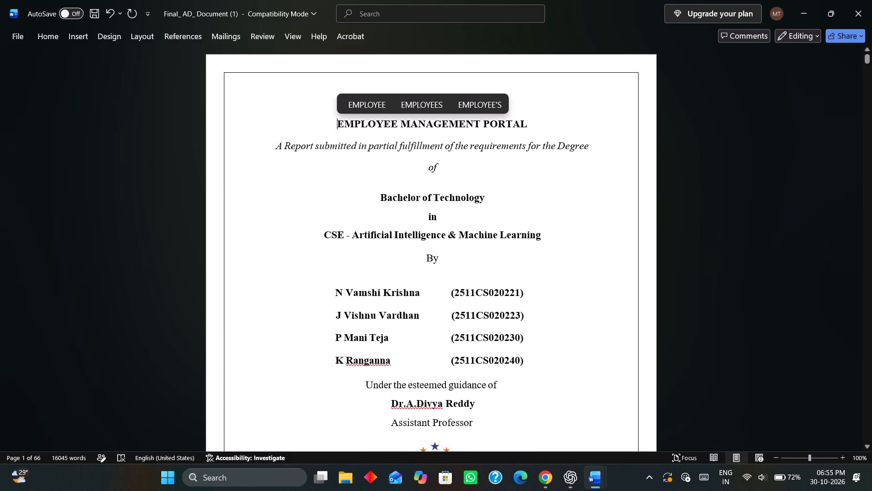
Replace the last word of the title page heading with SYSTEM, matching the project title in the certificate.
scroll(498, 349, "down", 8)
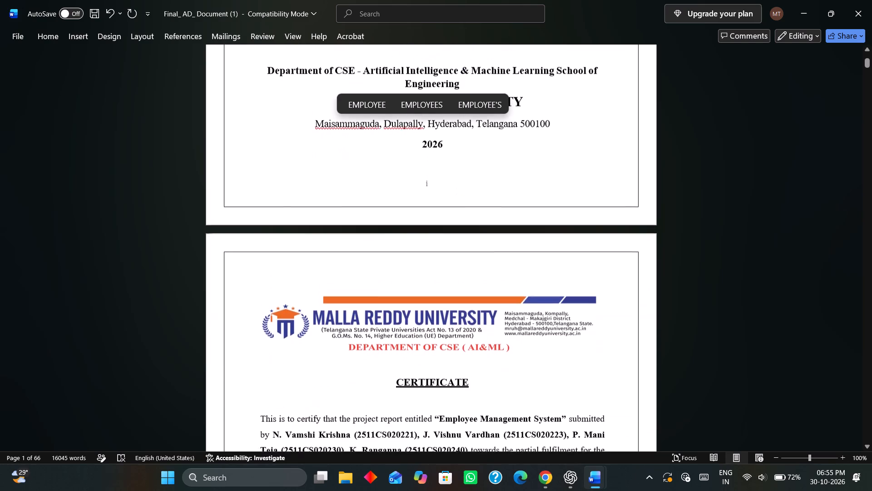
scroll(498, 349, "up", 1)
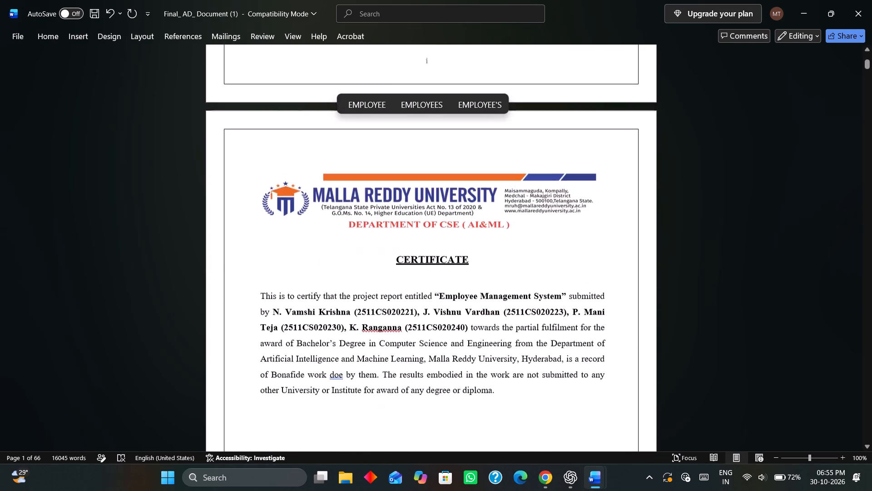
scroll(498, 349, "up", 4)
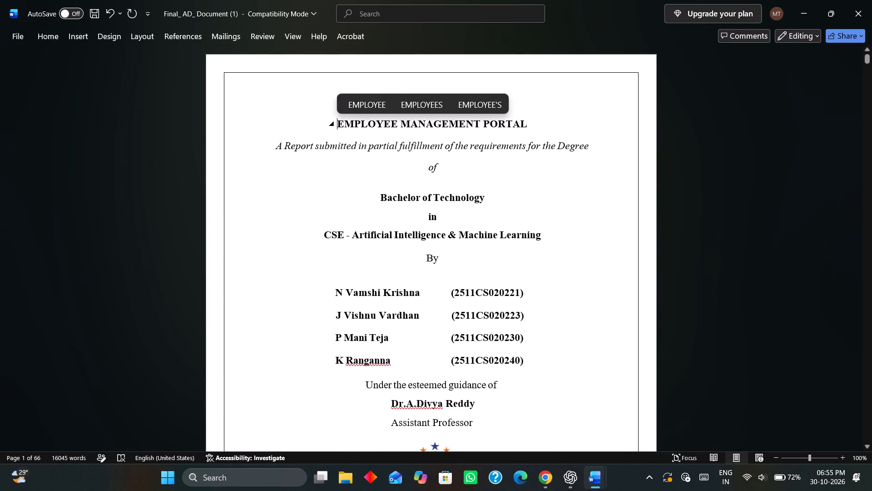
left_click(527, 121)
key("ctrl+BackSpace")
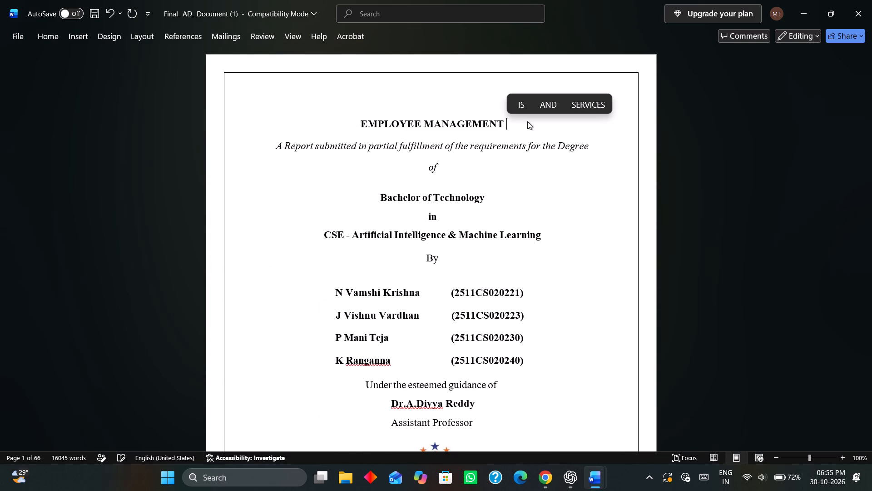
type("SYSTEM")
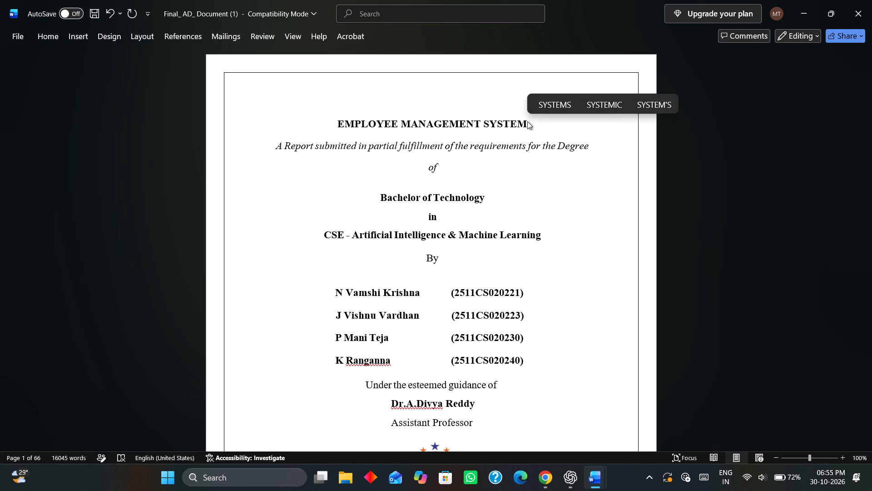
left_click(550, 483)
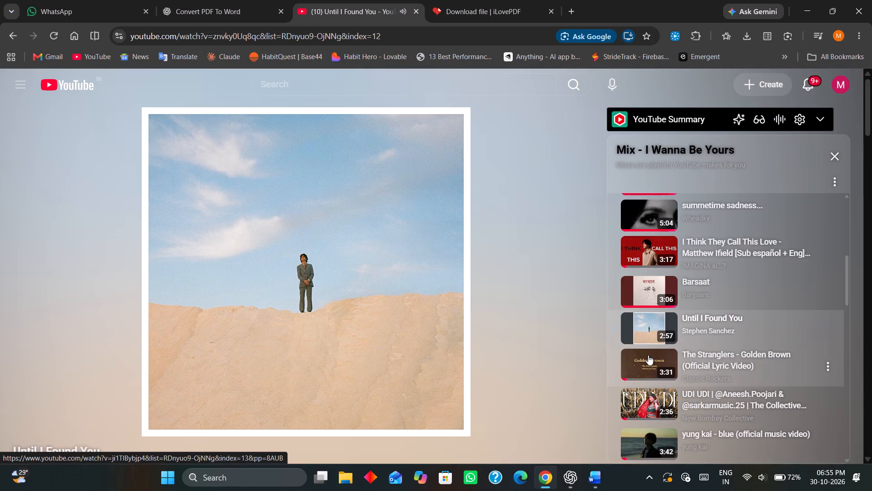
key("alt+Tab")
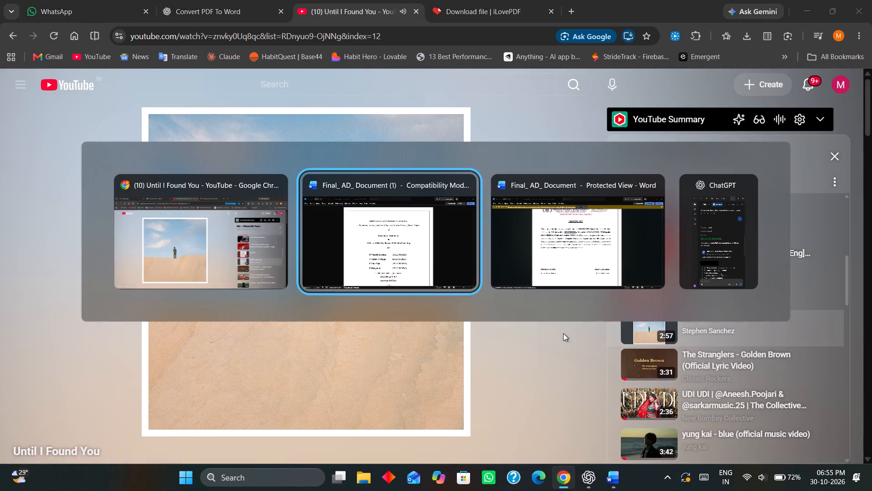
Copy the project guide's name from the certificate in the protected Final_ AD_ Document and return to Final_ AD_ Document (1).
scroll(563, 333, "down", 5)
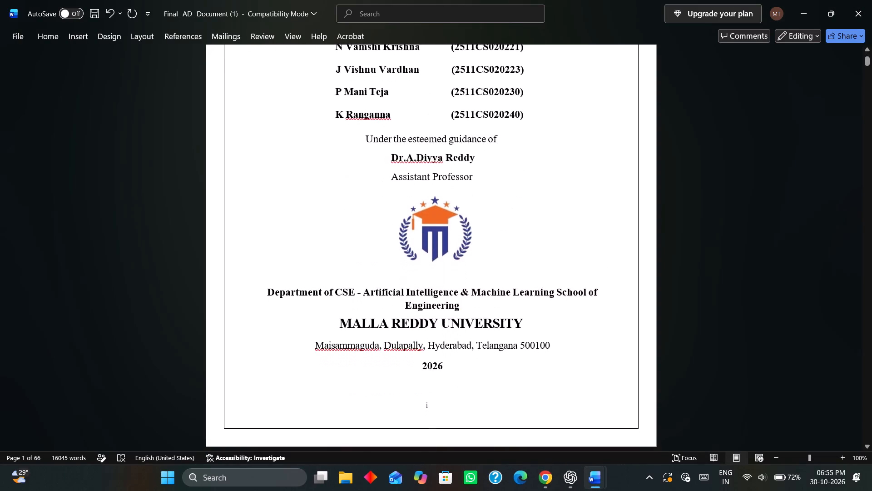
scroll(563, 333, "down", 8)
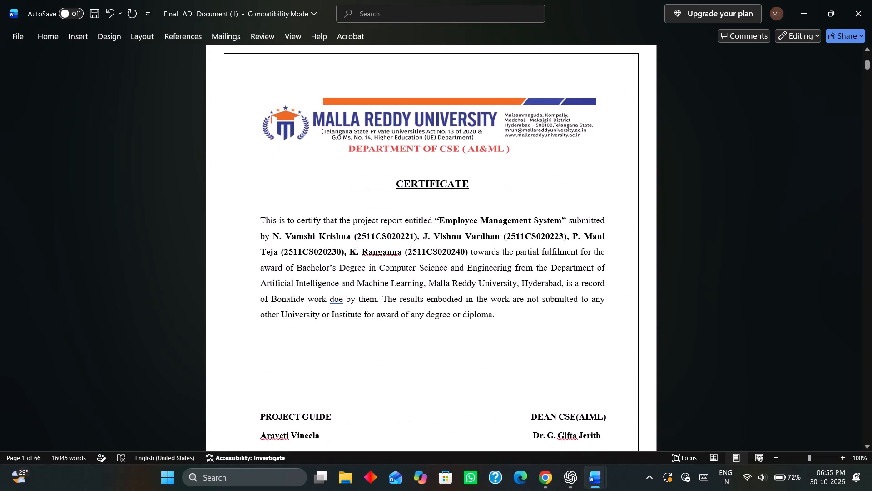
scroll(563, 333, "down", 3)
key("alt+Tab")
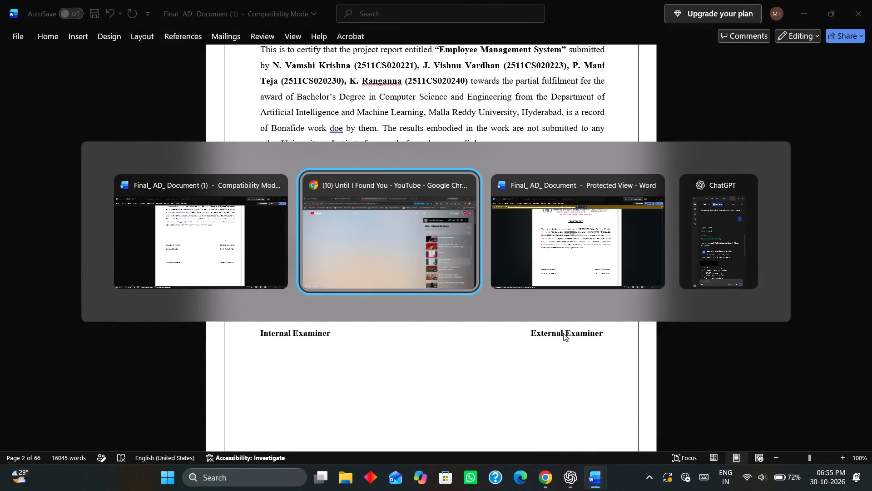
key("alt+Tab")
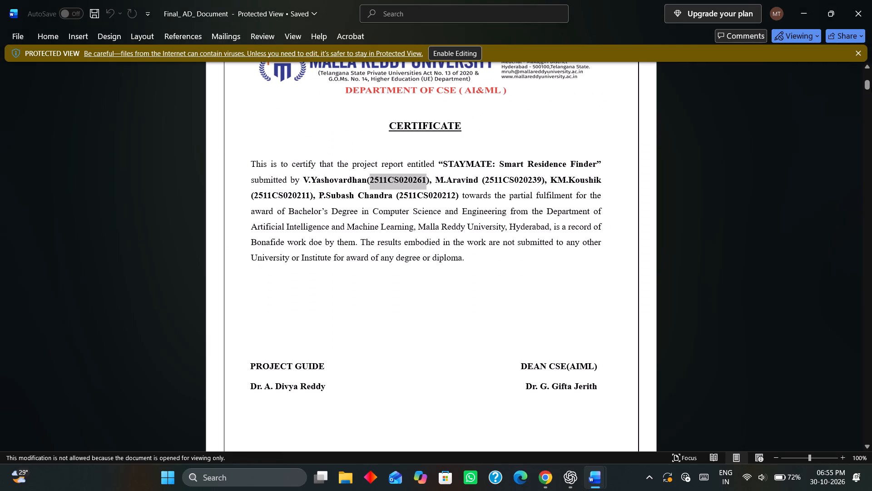
left_click(373, 413)
left_click_drag(327, 388, 272, 386)
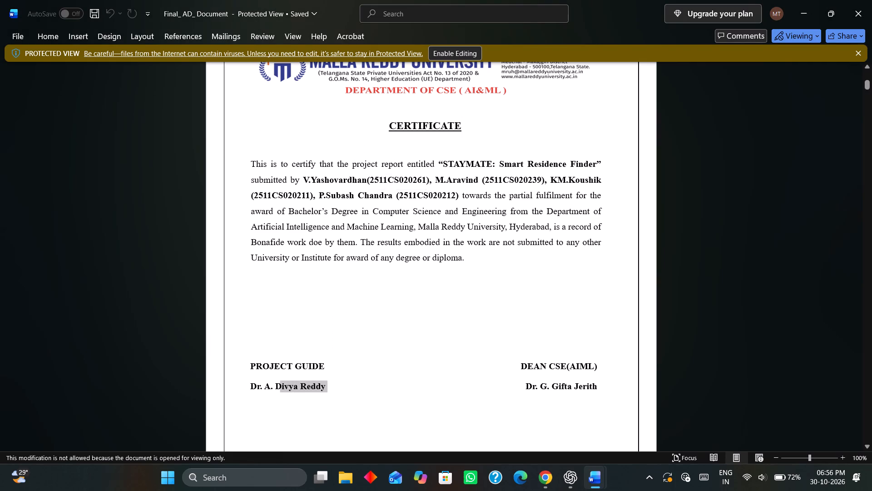
left_click_drag(272, 386, 249, 383)
key("ctrl+c")
key("alt+Tab")
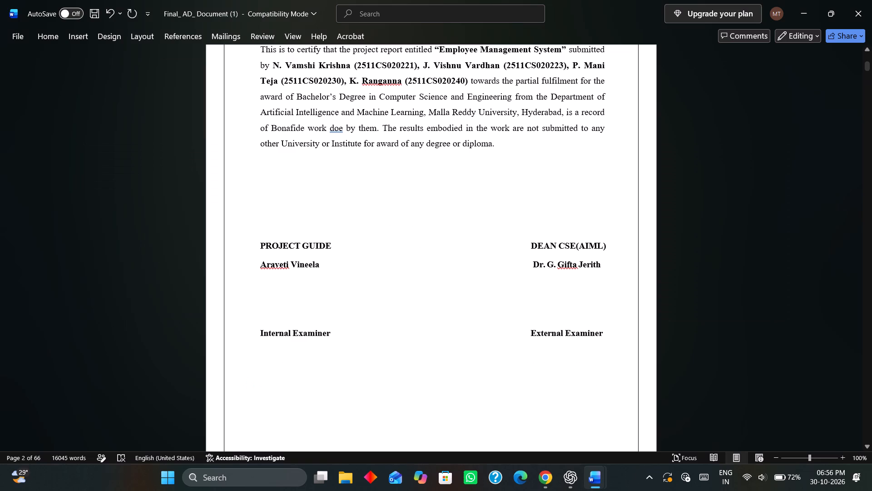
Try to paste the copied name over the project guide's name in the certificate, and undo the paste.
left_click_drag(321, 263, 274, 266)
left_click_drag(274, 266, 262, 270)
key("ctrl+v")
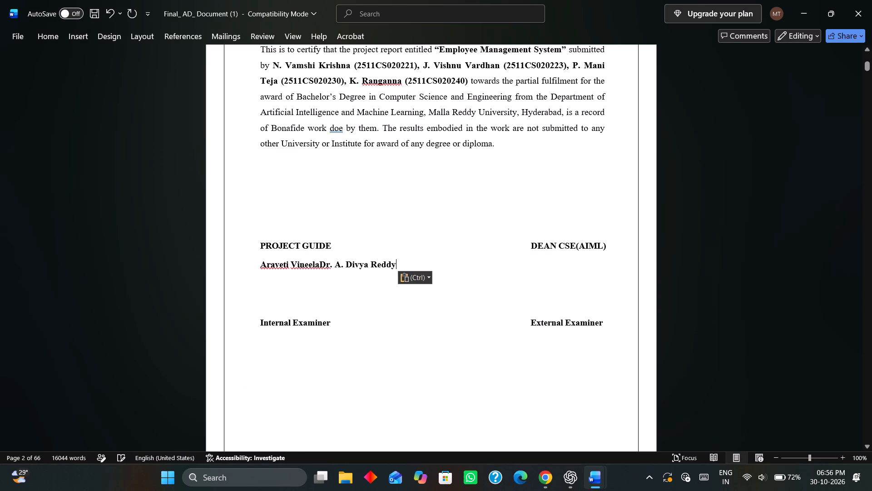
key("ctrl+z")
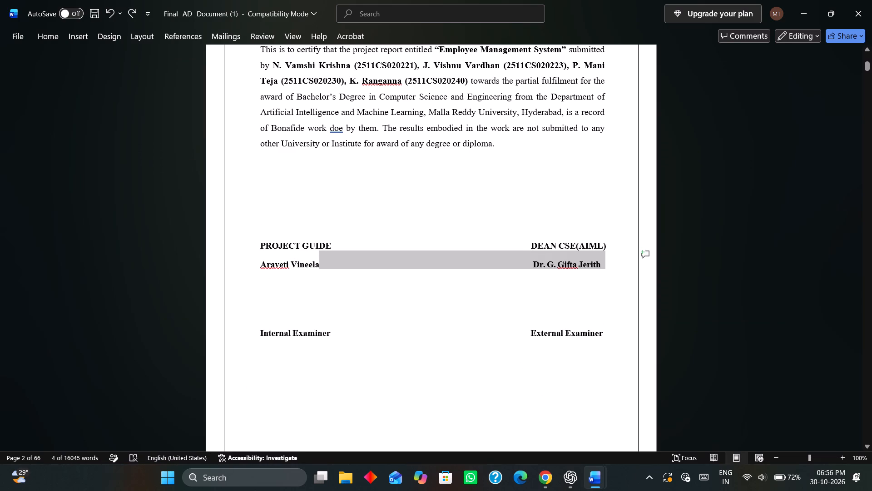
Replace the name under PROJECT GUIDE in the certificate with the guide's name copied from Final_ AD_ Document.
left_click(317, 254)
left_click(319, 265)
left_click_drag(319, 265, 298, 266)
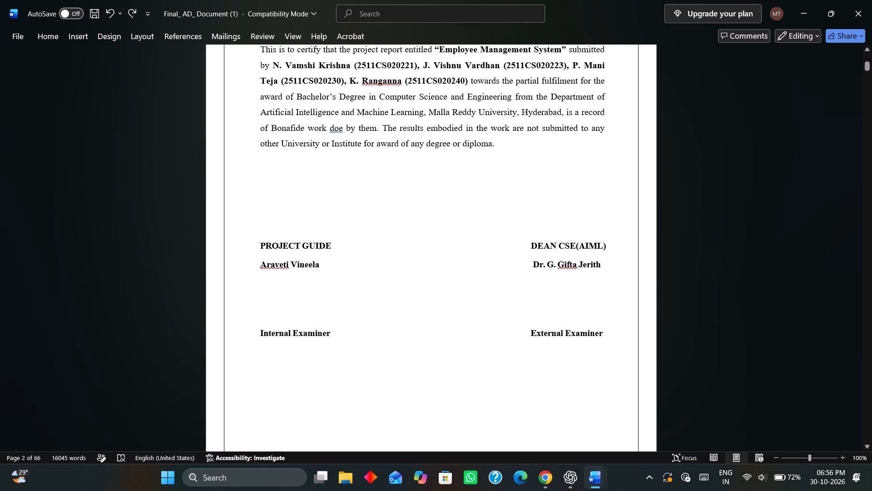
left_click_drag(298, 266, 272, 266)
key("ctrl+v")
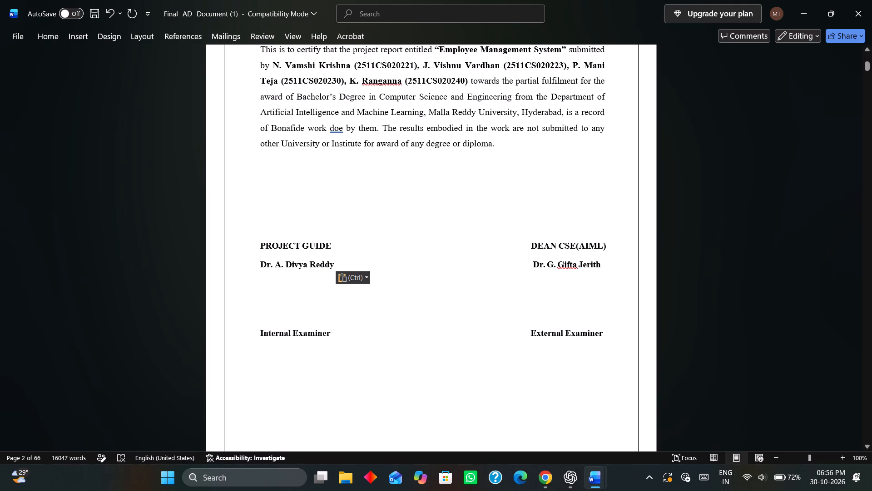
Compare the rest of the certificate's signature block with the protected Final_ AD_ Document and look over its Declaration page.
left_click(604, 264)
key("alt+Tab")
key("alt+Tab")
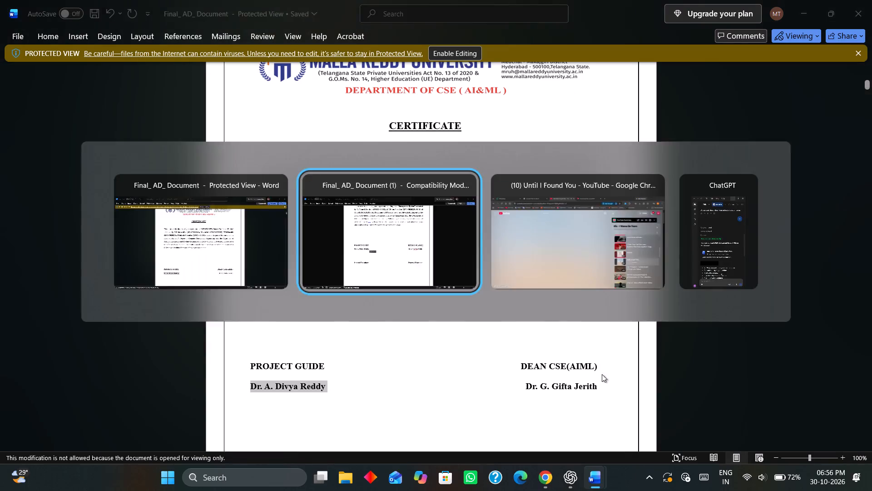
scroll(602, 374, "down", 1)
key("alt+Tab")
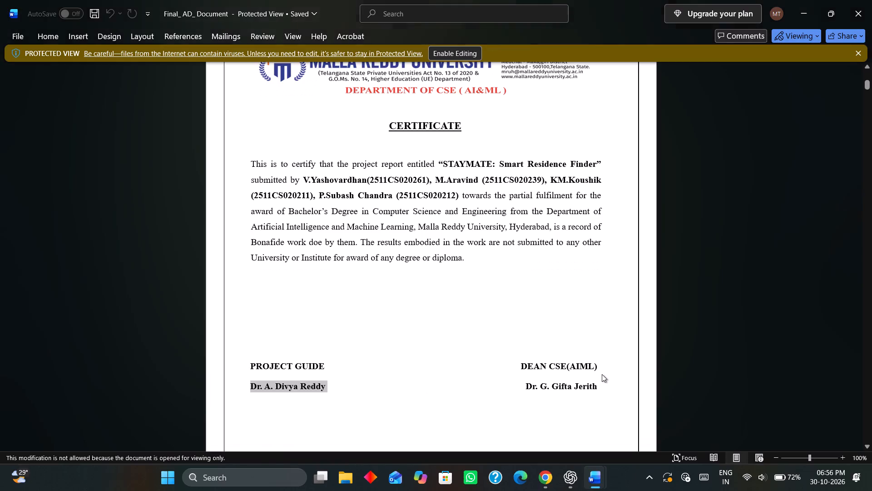
scroll(602, 374, "down", 5)
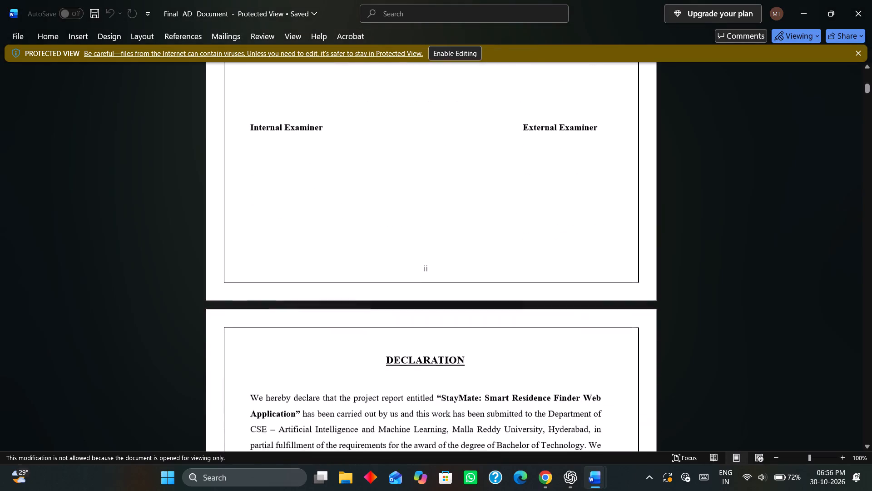
scroll(602, 374, "down", 1)
In Final_ AD_ Document (1), replace the project title in the Declaration with “Employee Management System” copied from the certificate.
key("alt+Tab")
scroll(602, 374, "down", 2)
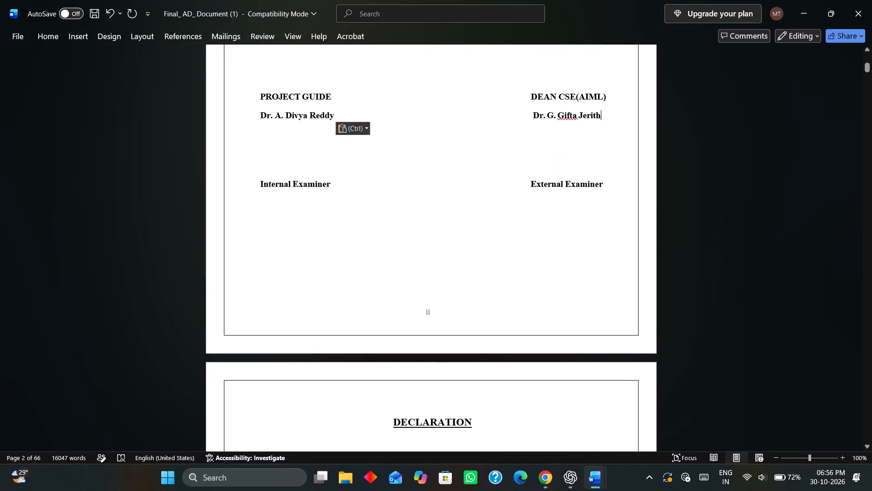
scroll(541, 258, "down", 4)
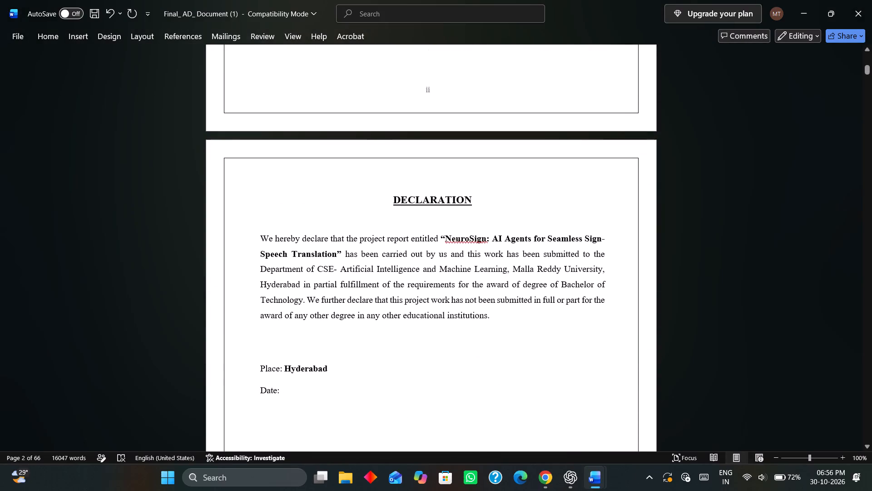
left_click_drag(446, 239, 334, 256)
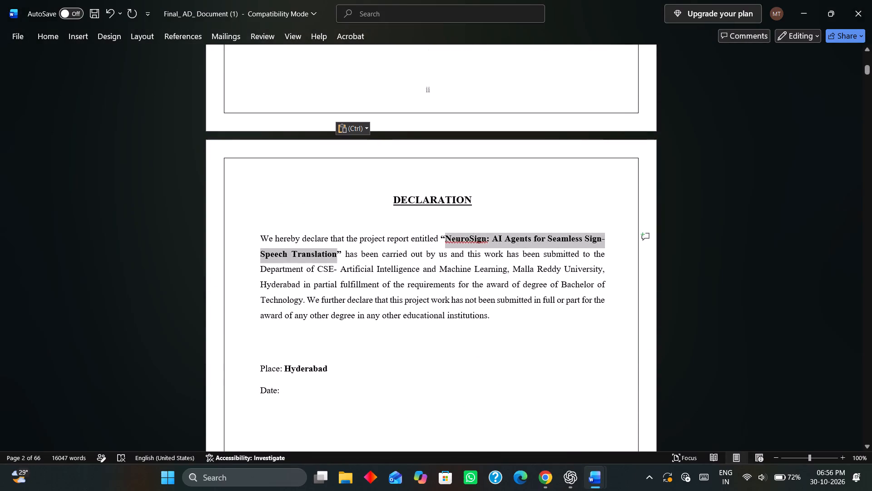
left_click_drag(334, 256, 337, 256)
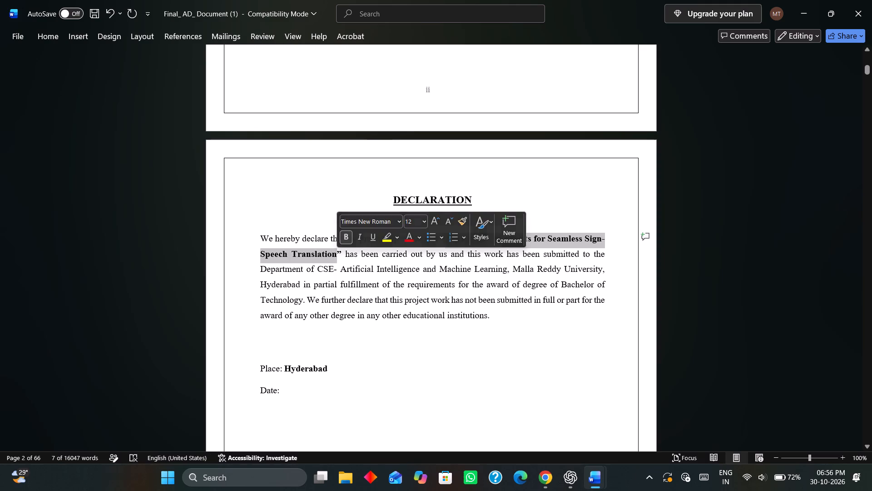
scroll(651, 366, "up", 6)
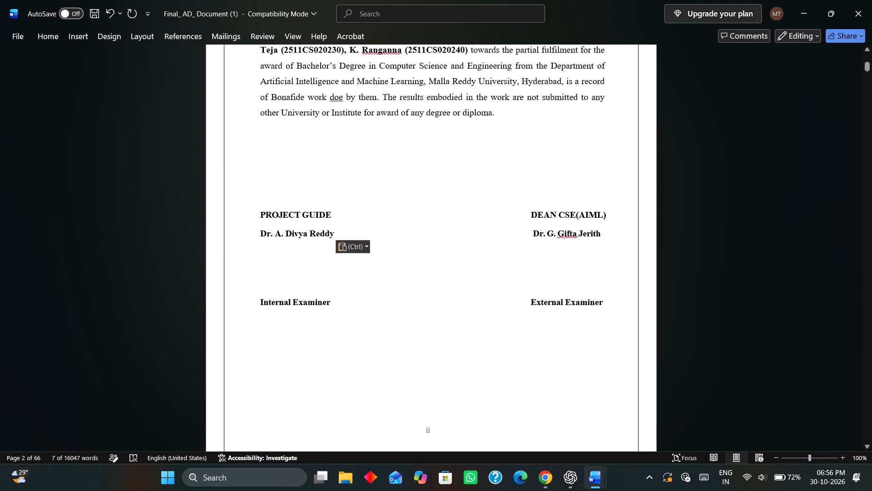
scroll(651, 366, "up", 3)
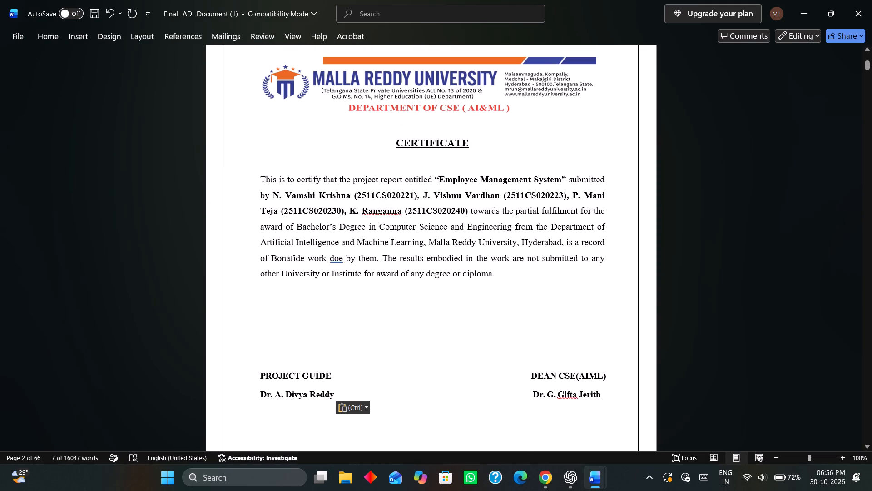
left_click_drag(562, 180, 446, 182)
key("ctrl+c")
scroll(446, 182, "down", 7)
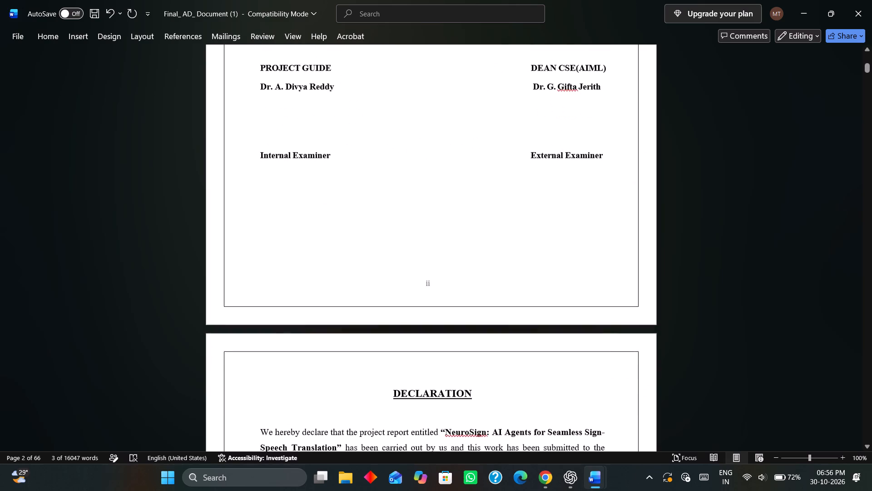
scroll(458, 248, "down", 5)
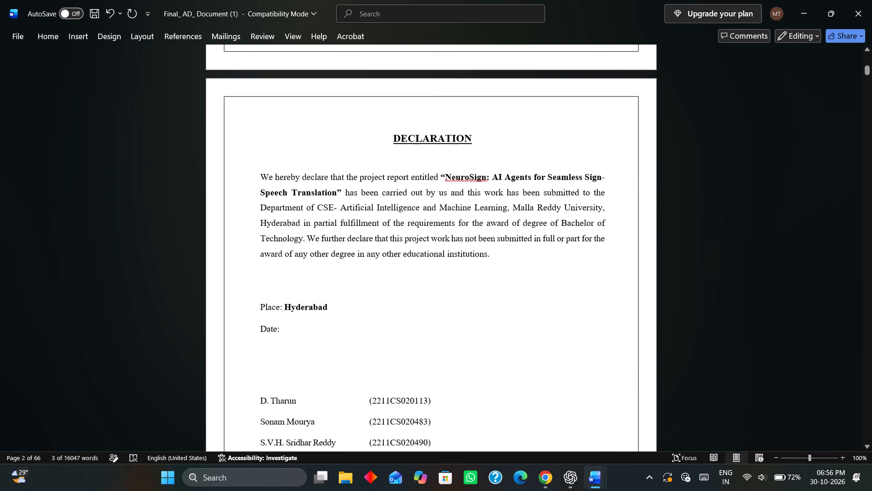
left_click_drag(446, 177, 335, 192)
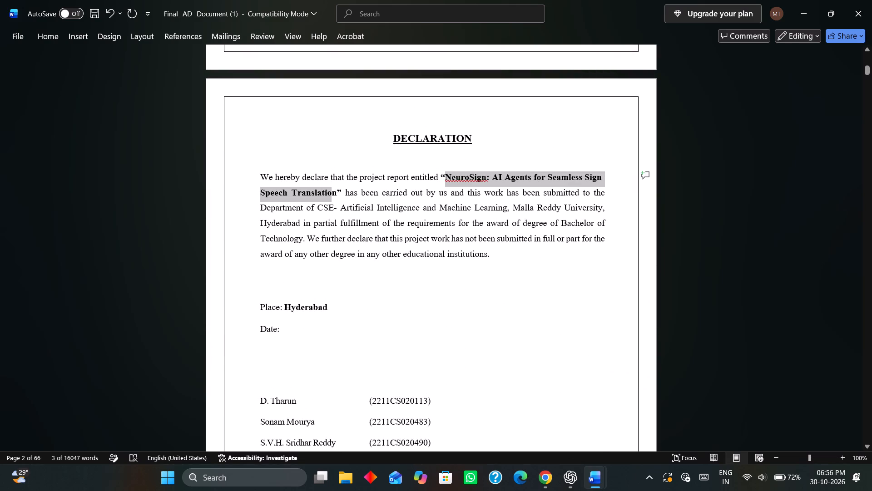
left_click_drag(335, 192, 336, 192)
key("ctrl+v")
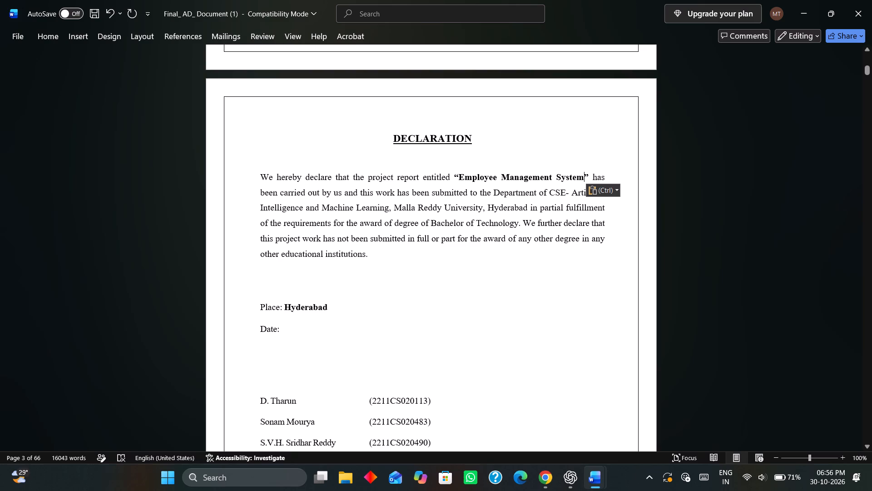
left_click(432, 185)
left_click(375, 207)
Replace the first student name in the Declaration's signature list with the first student named in the certificate.
scroll(352, 332, "down", 2)
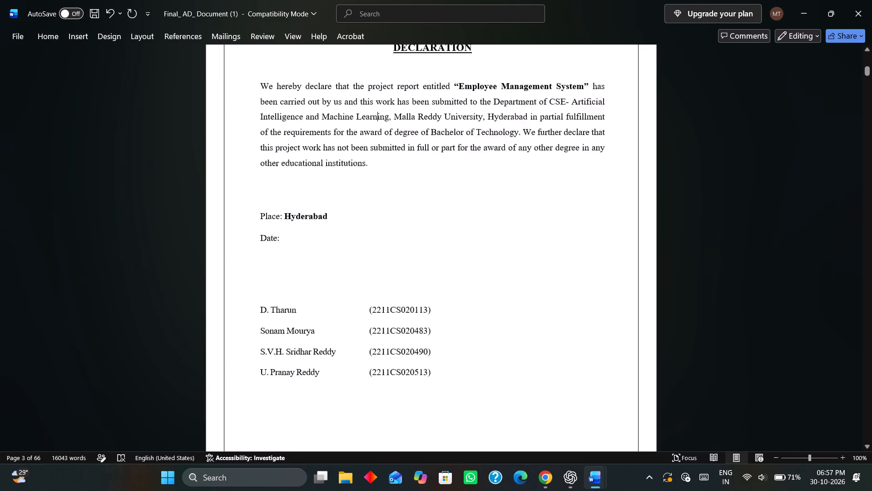
scroll(352, 332, "down", 1)
left_click(298, 234)
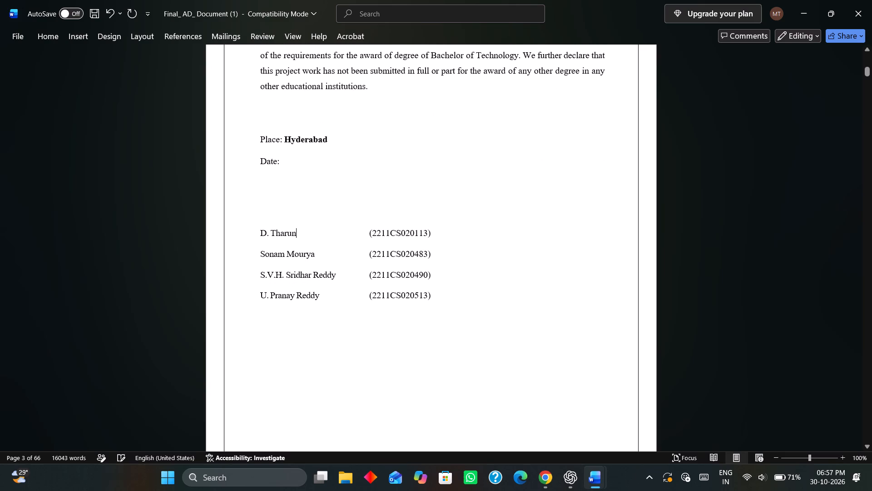
scroll(298, 234, "up", 2)
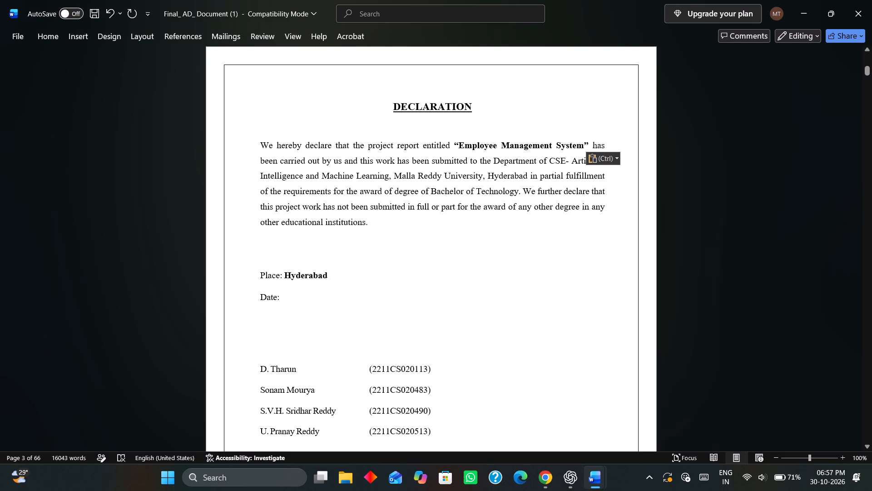
key("BackSpace")
key("ctrl+BackSpace")
key("ctrl+BackSpace")
key("ctrl+BackSpace")
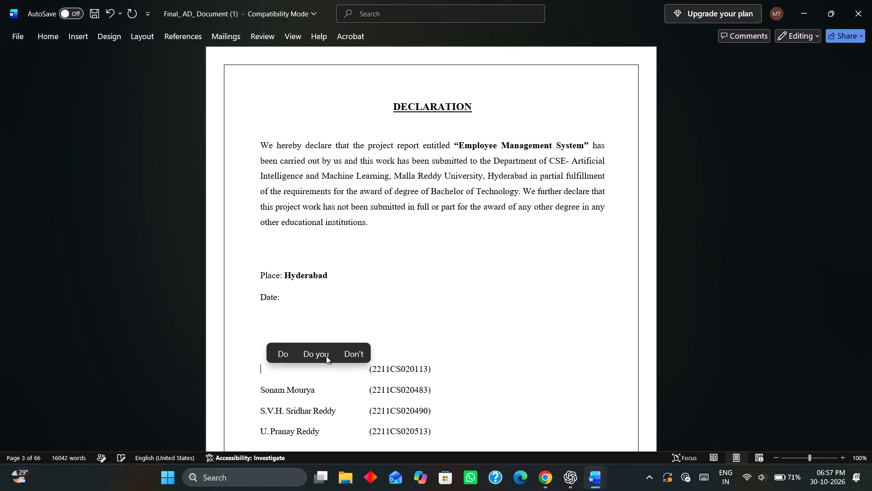
scroll(326, 356, "up", 6)
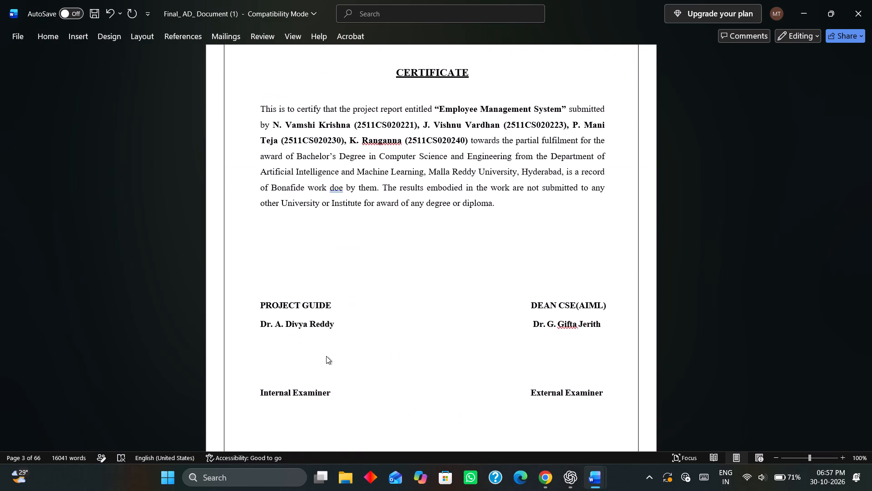
scroll(326, 356, "down", 8)
scroll(326, 356, "up", 1)
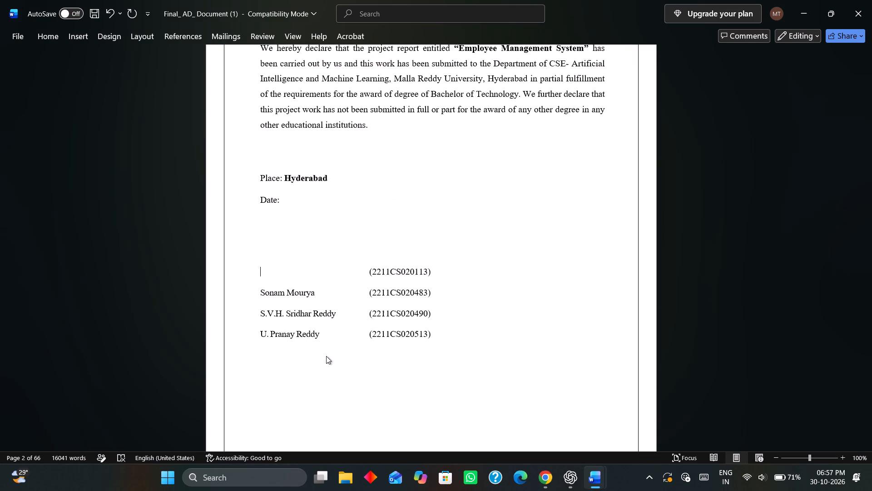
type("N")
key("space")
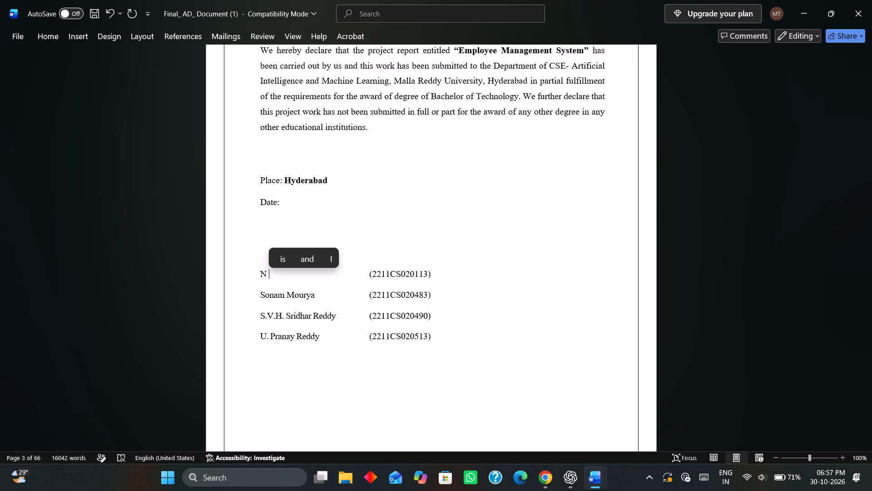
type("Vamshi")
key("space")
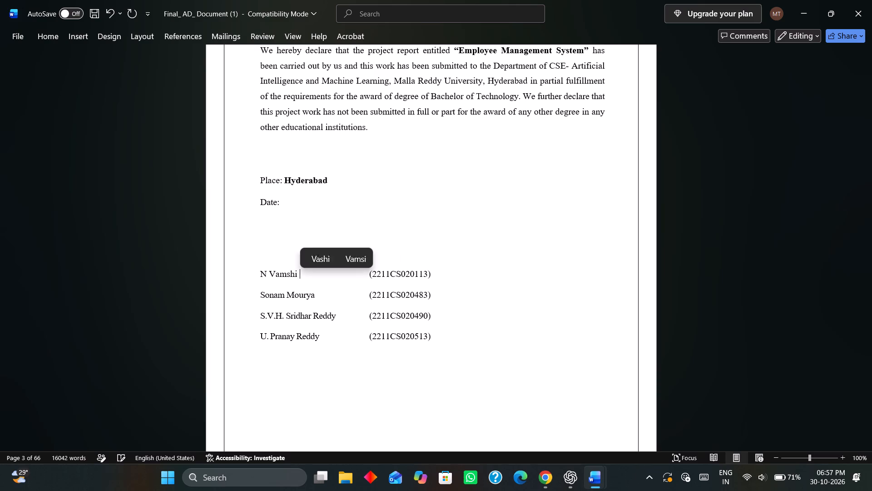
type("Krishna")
Replace the second student name in the Declaration's signature list with the second student named in the certificate.
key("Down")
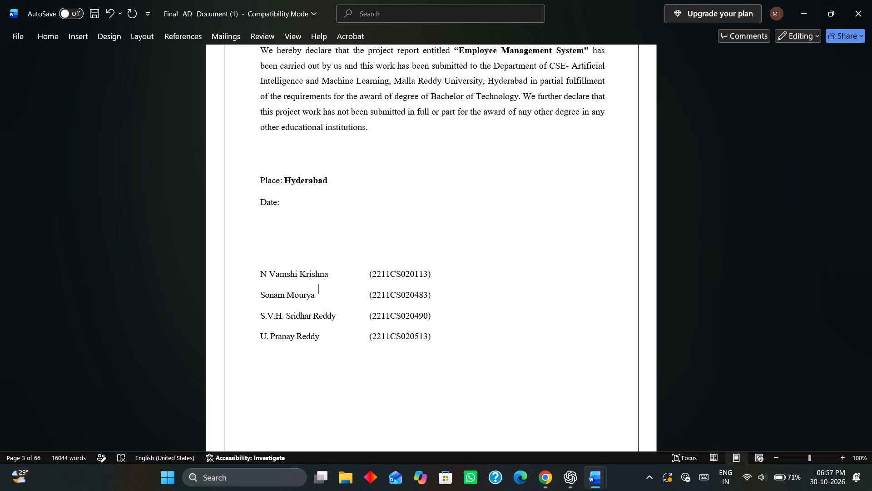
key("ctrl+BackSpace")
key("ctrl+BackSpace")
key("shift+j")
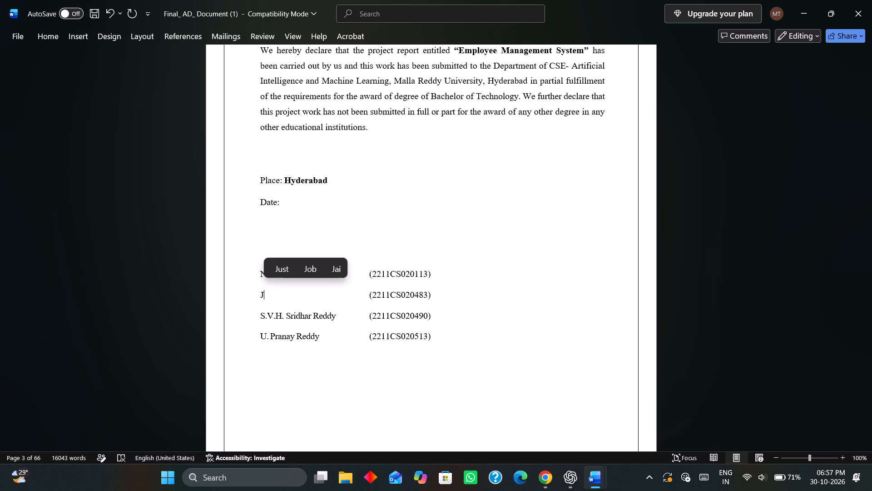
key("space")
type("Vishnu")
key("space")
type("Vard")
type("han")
Check the certificate's student names and replace the third name in the Declaration's signature list with the certificate's third student.
scroll(326, 356, "up", 4)
scroll(326, 356, "right", 1)
scroll(326, 356, "up", 1)
scroll(326, 356, "right", 1)
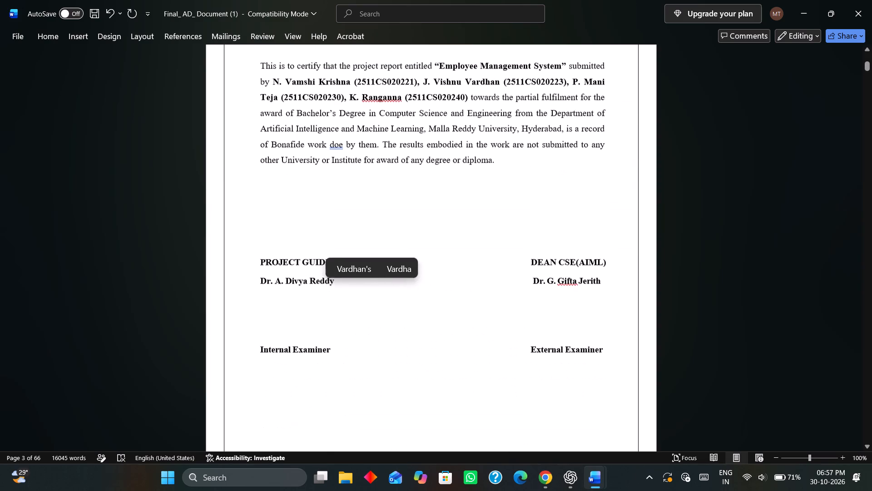
scroll(326, 356, "right", 2)
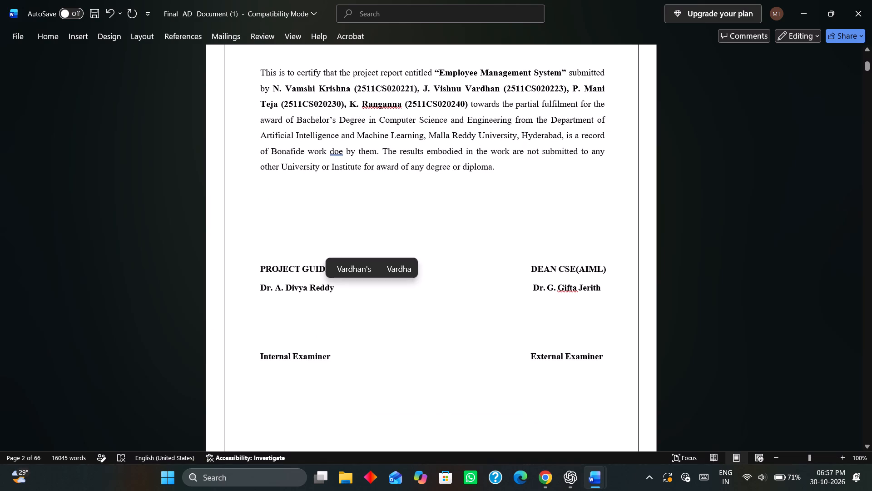
scroll(326, 356, "right", 1)
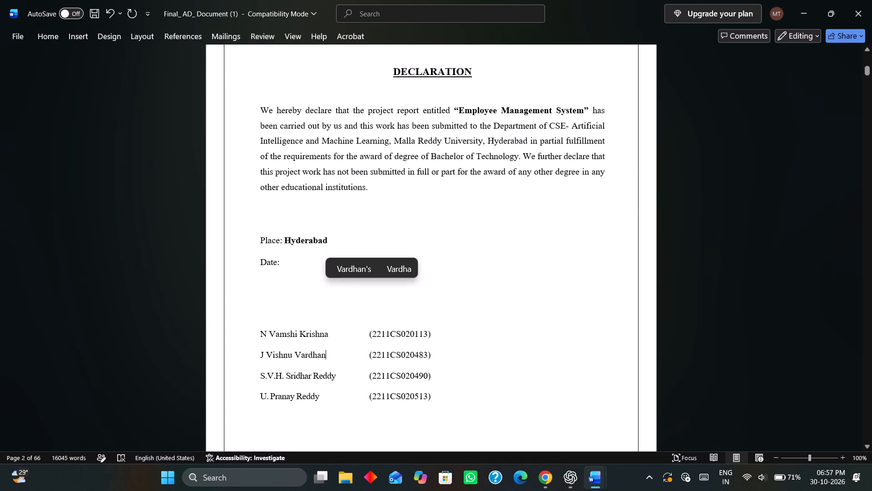
key("Down")
key("Right")
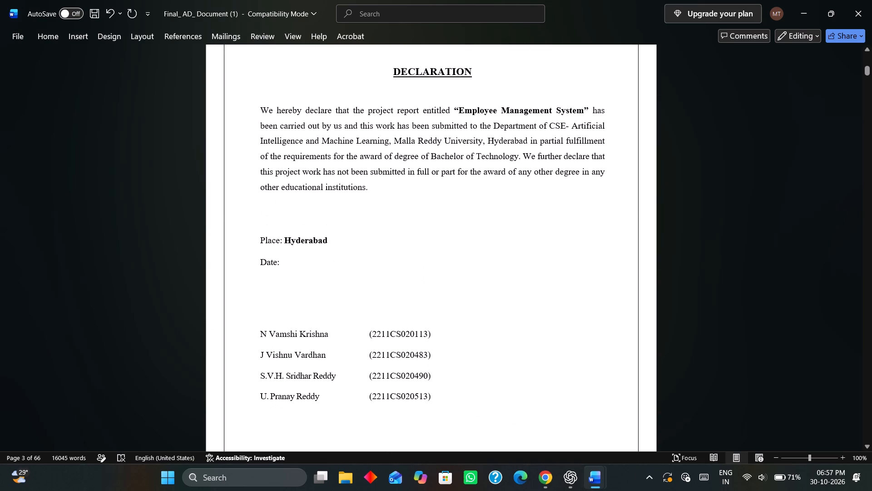
key("Right")
key("ctrl+BackSpace")
key("ctrl+BackSpace")
key("ctrl+BackSpace")
key("ctrl+BackSpace")
key("ctrl+BackSpace")
key("ctrl+BackSpace")
key("ctrl+BackSpace")
key("ctrl+BackSpace")
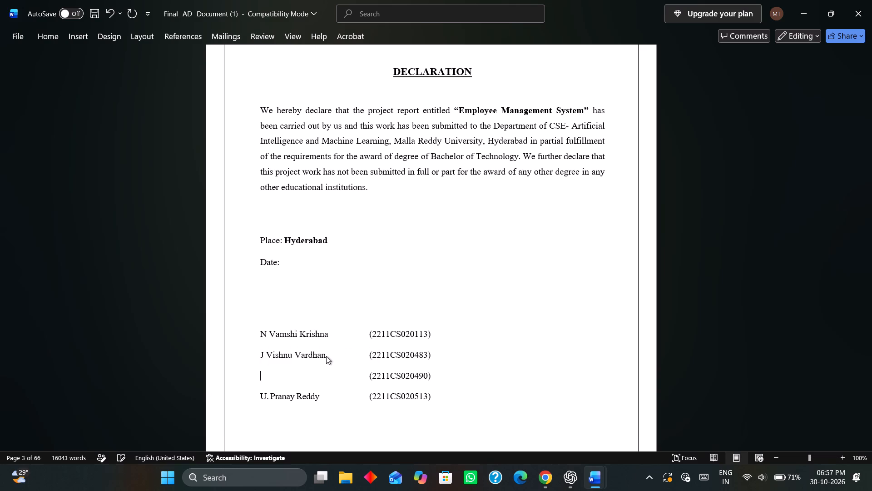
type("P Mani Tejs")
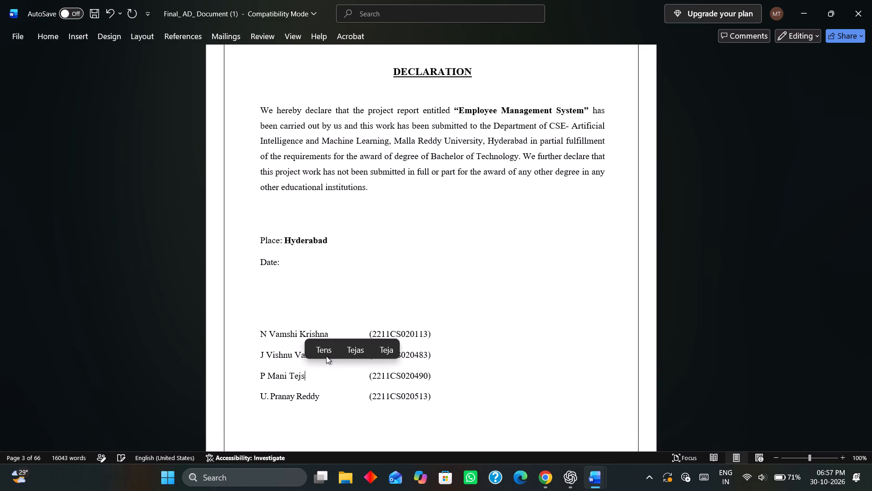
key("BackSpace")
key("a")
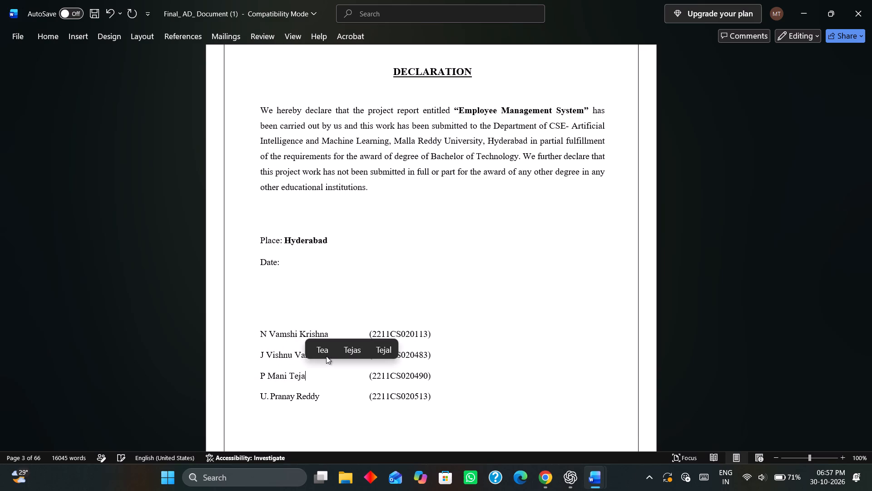
Replace the fourth student name in the Declaration's signature list with the fourth student named in the certificate.
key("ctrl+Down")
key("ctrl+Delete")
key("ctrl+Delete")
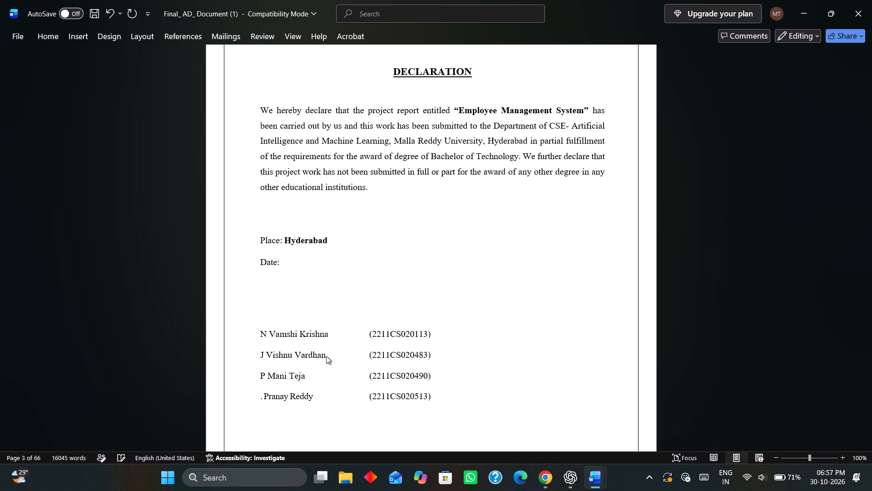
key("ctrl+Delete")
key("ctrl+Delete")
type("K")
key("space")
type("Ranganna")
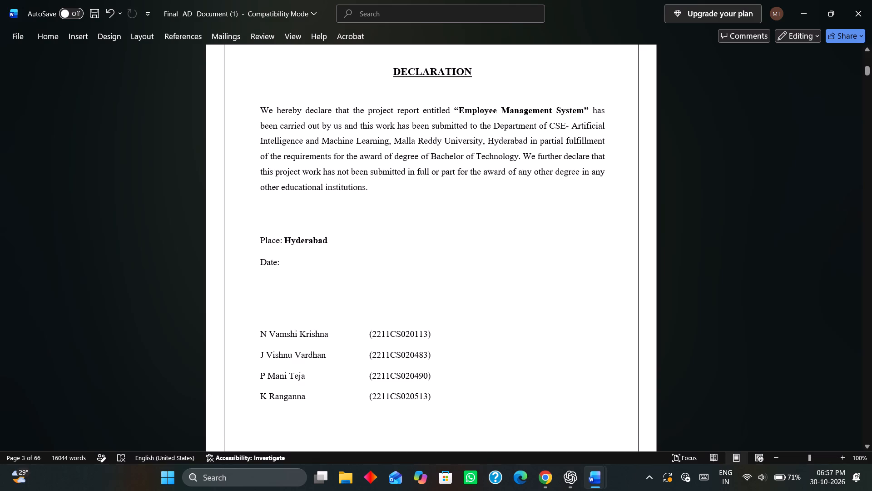
Replace the first roll number in the Declaration's signature list with the first one from the Declaration in the reference file Final_ AD_ Document.
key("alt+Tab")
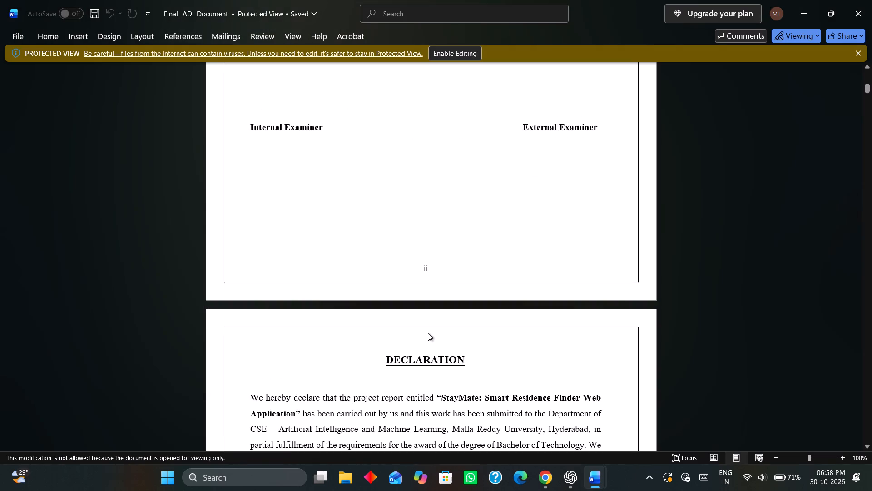
scroll(428, 333, "down", 7)
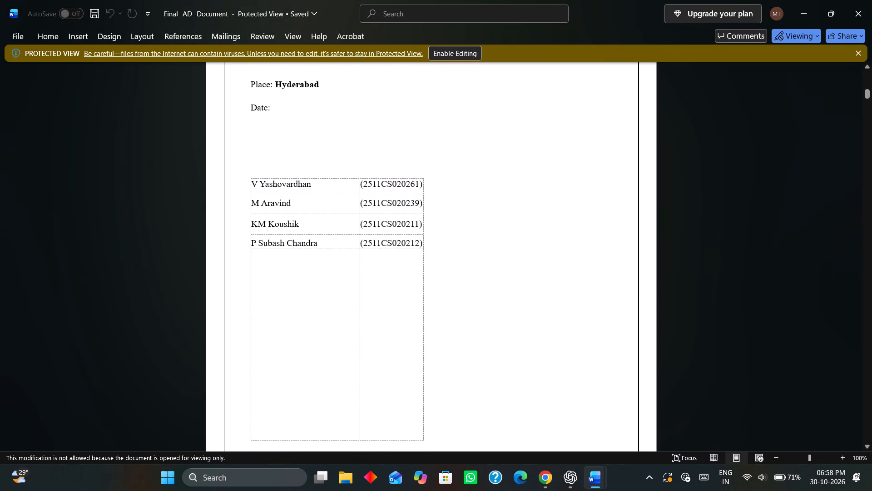
left_click_drag(419, 184, 364, 185)
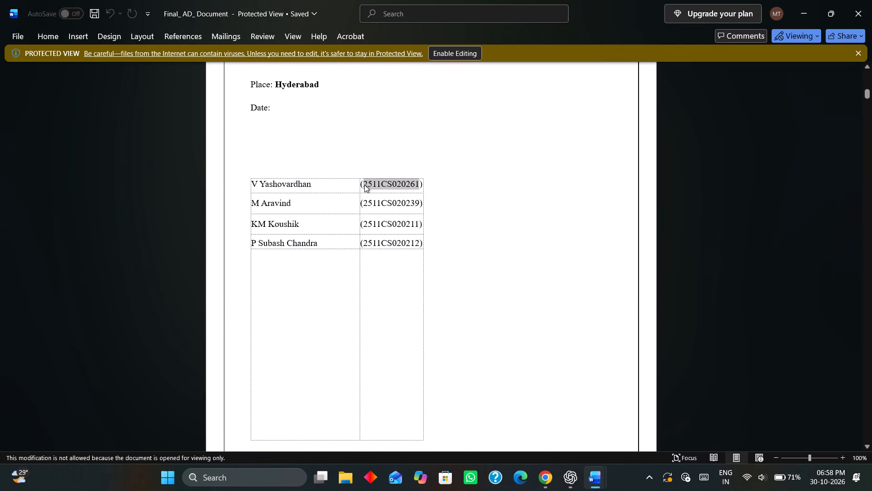
key("ctrl+c")
key("alt+Tab")
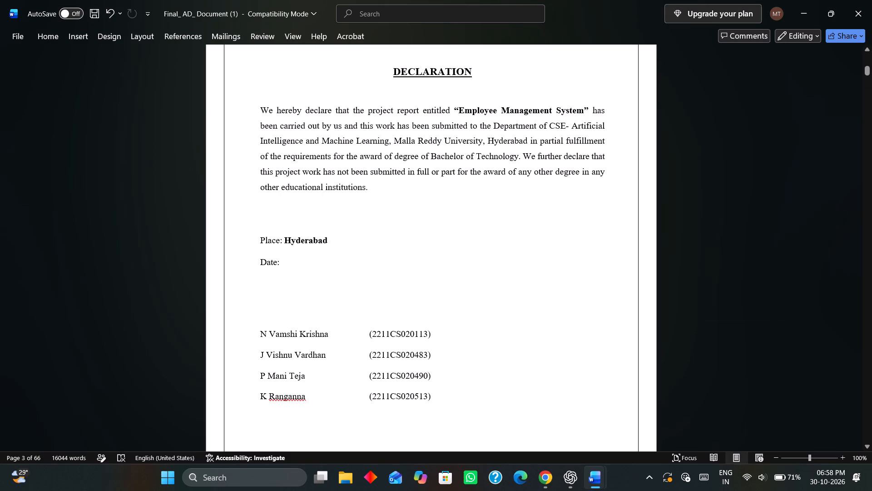
left_click_drag(427, 335, 373, 333)
key("ctrl+v")
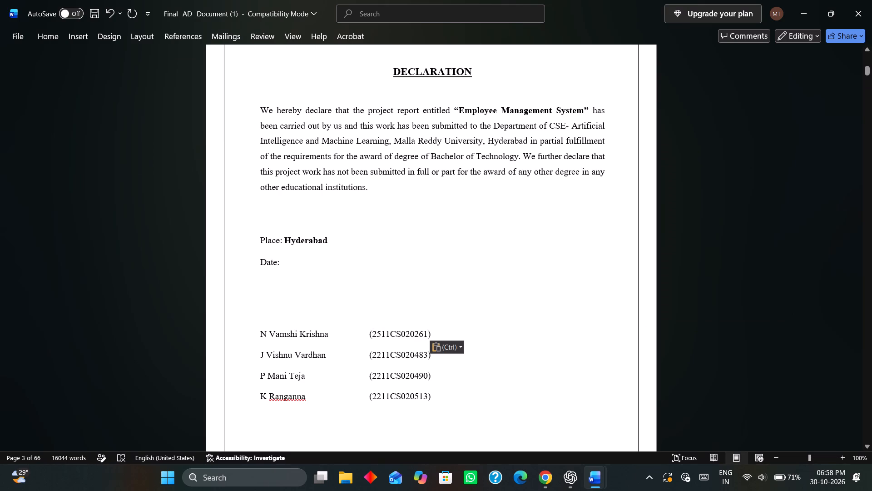
Replace the second, third and fourth roll numbers in the Declaration's signature list with the same copied roll number.
left_click_drag(426, 356, 376, 361)
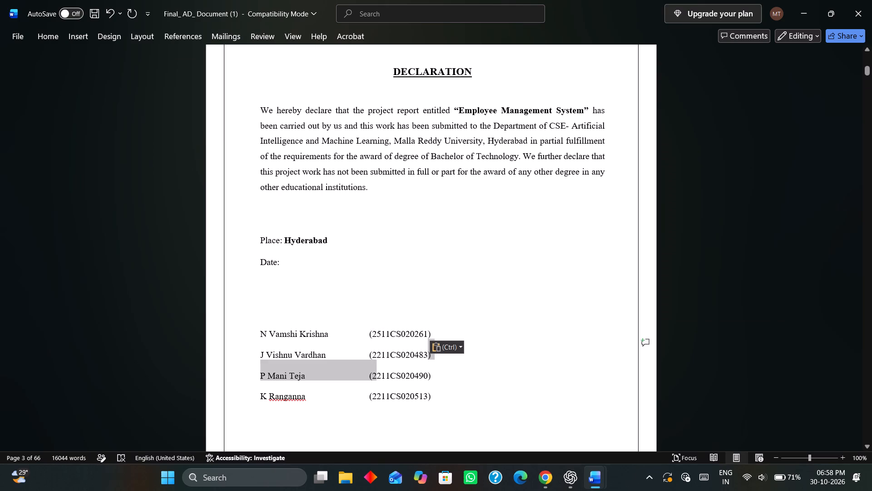
left_click_drag(376, 361, 372, 355)
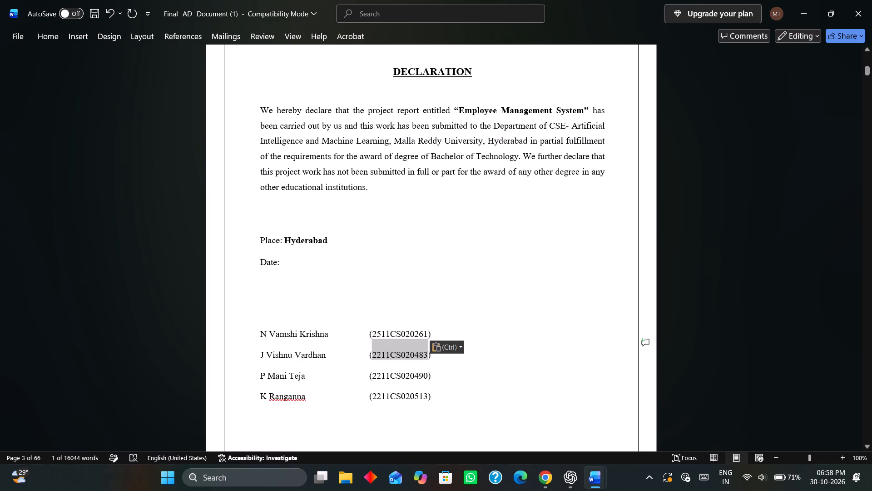
key("ctrl+v")
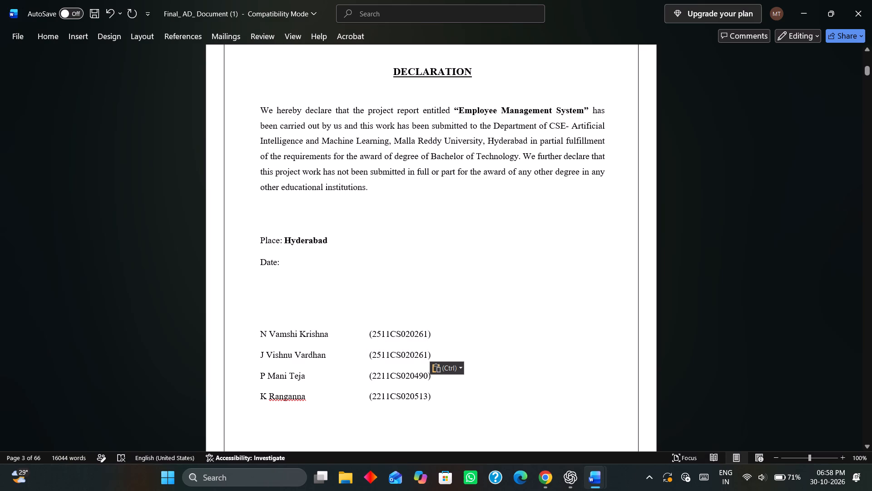
left_click_drag(426, 376, 374, 380)
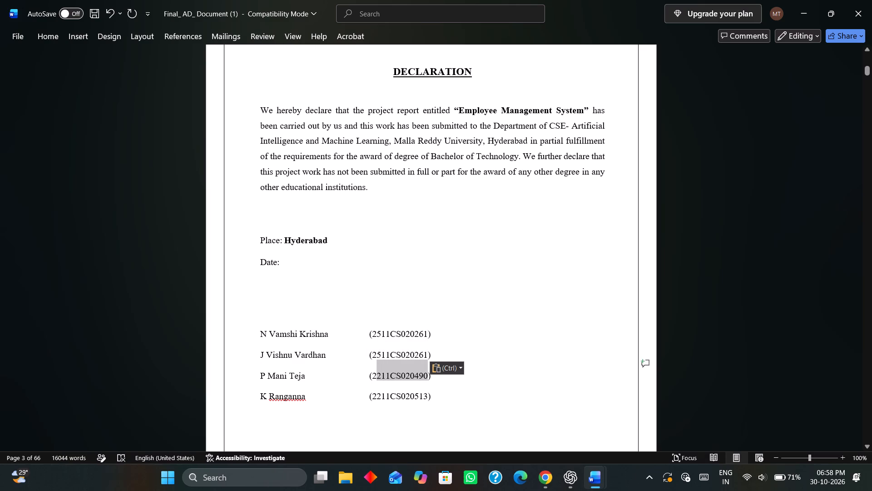
left_click_drag(374, 380, 371, 376)
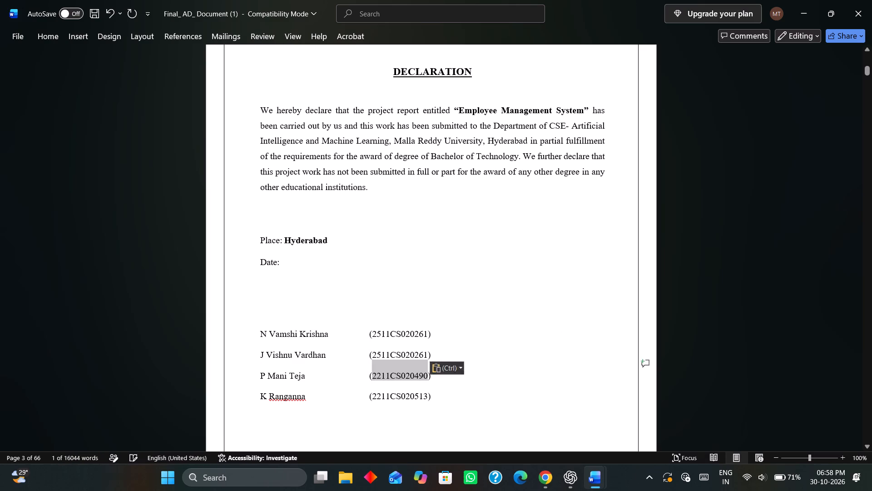
key("ctrl+v")
left_click_drag(426, 395, 421, 395)
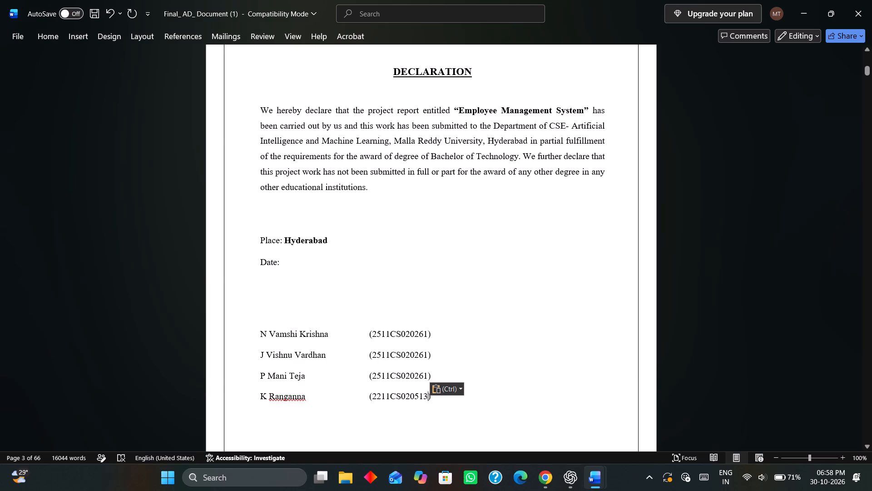
left_click_drag(421, 395, 373, 398)
key("ctrl+v")
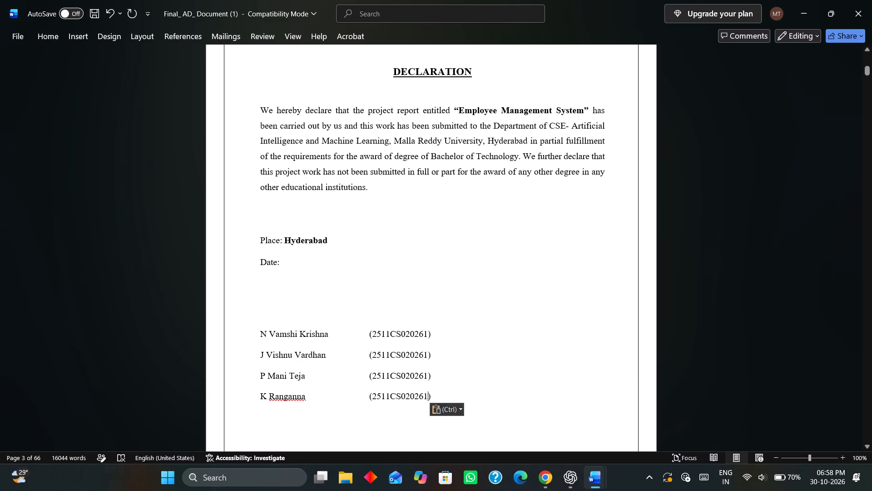
Change the last two digits of the first and second students' roll numbers in the Declaration to 21 and 23.
left_click(429, 335)
key("Left")
key("BackSpace")
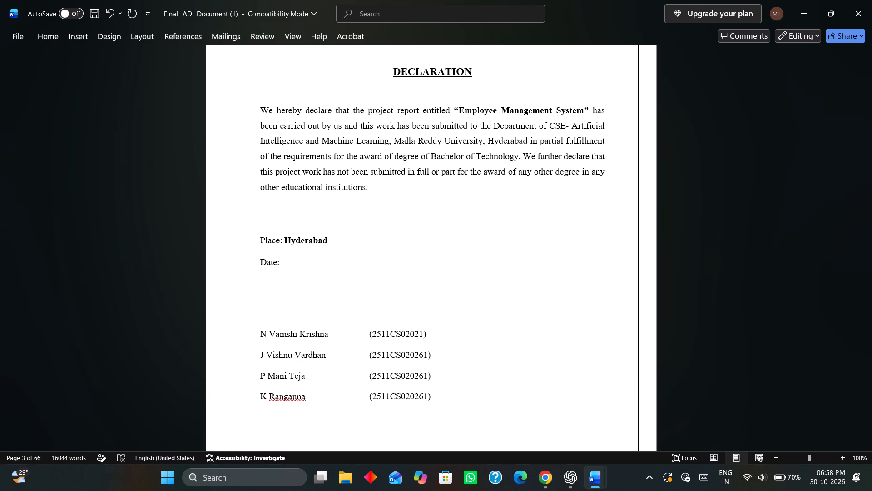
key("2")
key("Down")
key("Right")
key("BackSpace")
key("BackSpace")
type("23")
Change the last two digits of the third and fourth students' roll numbers in the Declaration to 30 and 40.
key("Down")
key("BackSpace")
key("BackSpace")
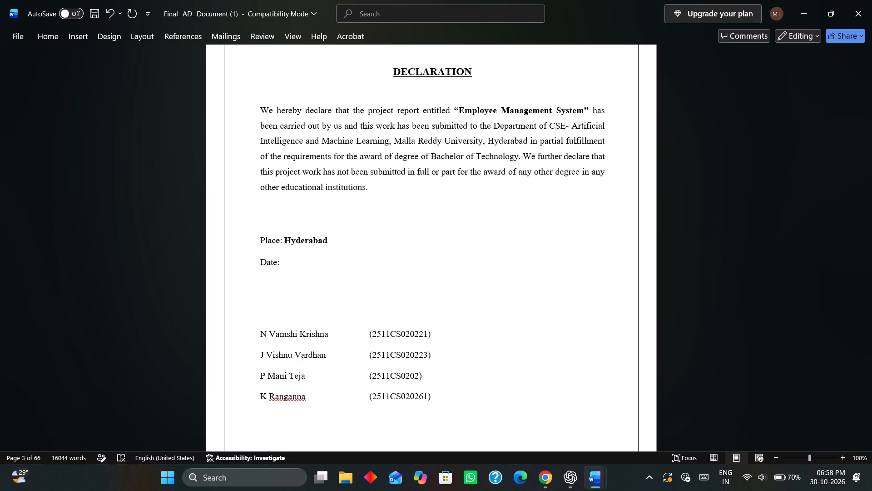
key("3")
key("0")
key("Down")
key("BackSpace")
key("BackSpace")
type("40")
Replace the project guide's name in the Acknowledgement with the guide's title and name copied from the reference document's Acknowledgement.
scroll(429, 335, "down", 3)
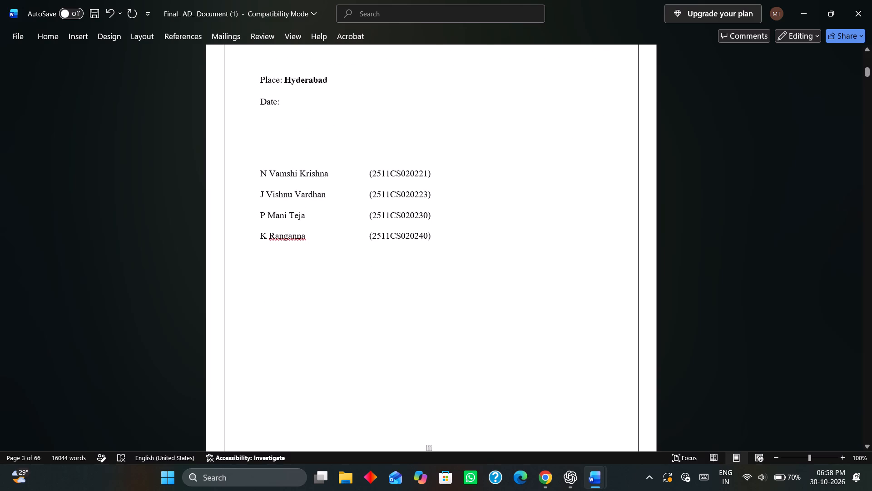
scroll(470, 379, "down", 6)
scroll(470, 379, "up", 1)
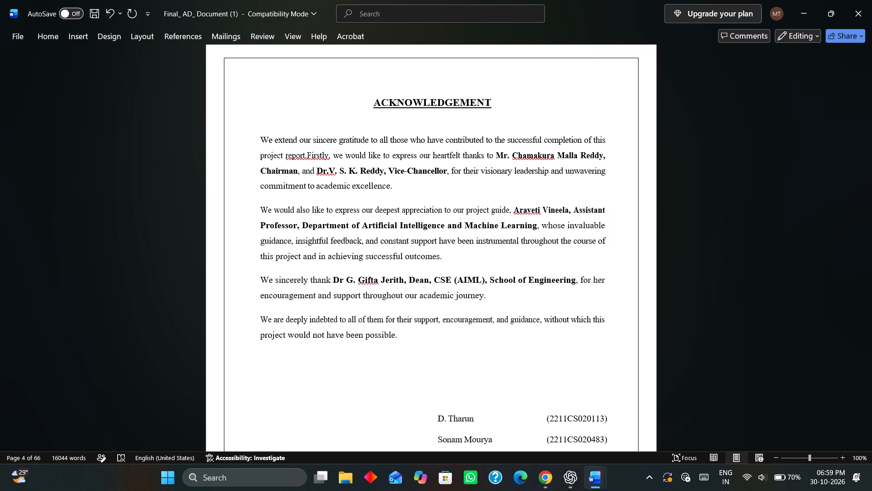
right_click_drag(470, 379, 480, 447)
left_click(386, 366)
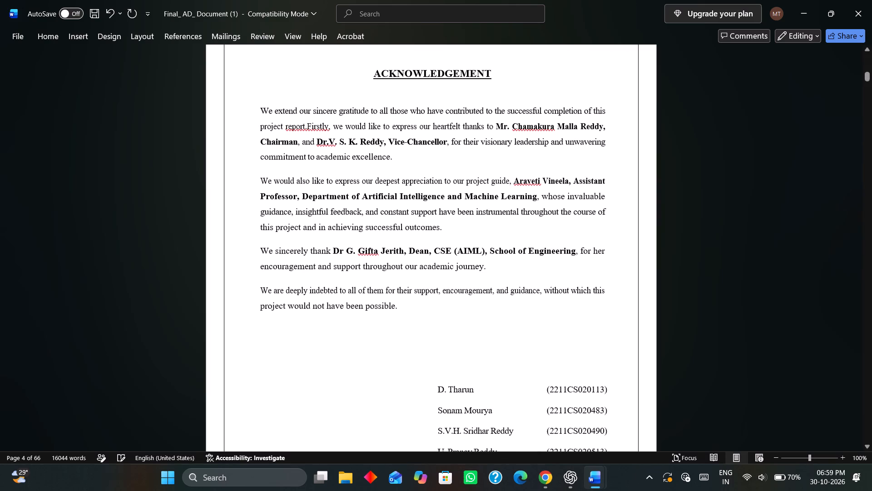
key("alt+Tab")
scroll(510, 319, "down", 8)
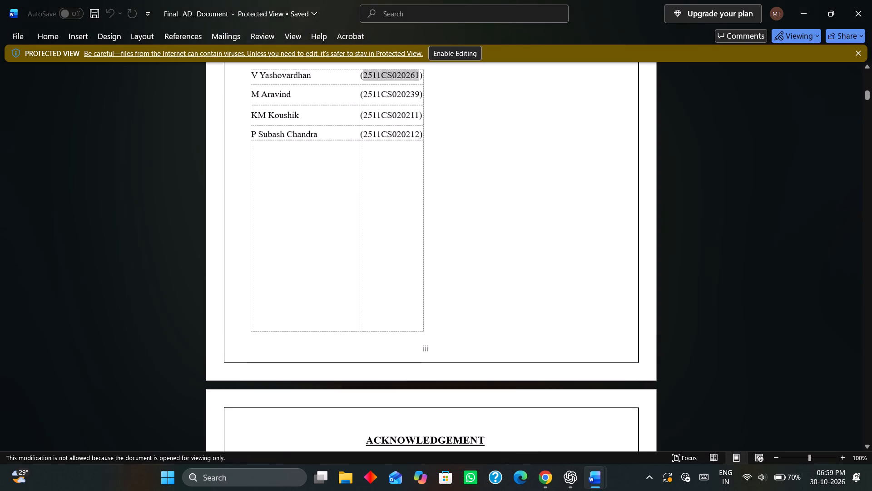
scroll(511, 309, "down", 11)
key("alt+Tab")
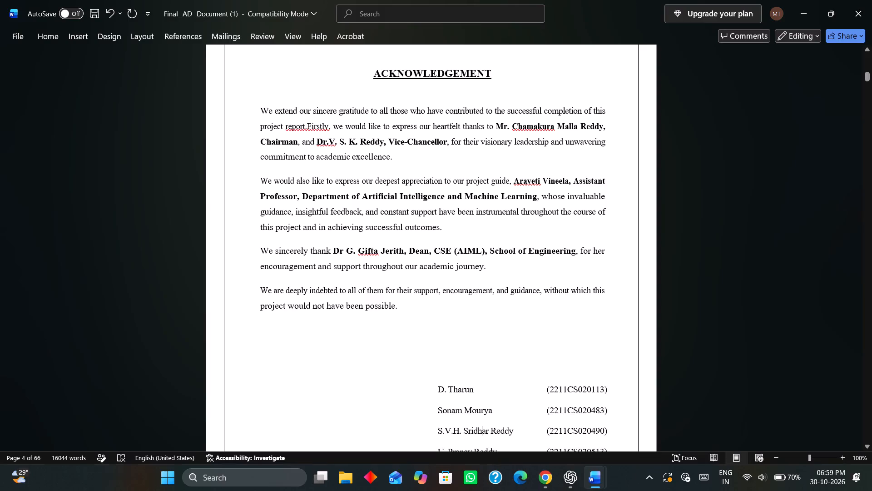
key("alt+Tab")
scroll(556, 276, "down", 2)
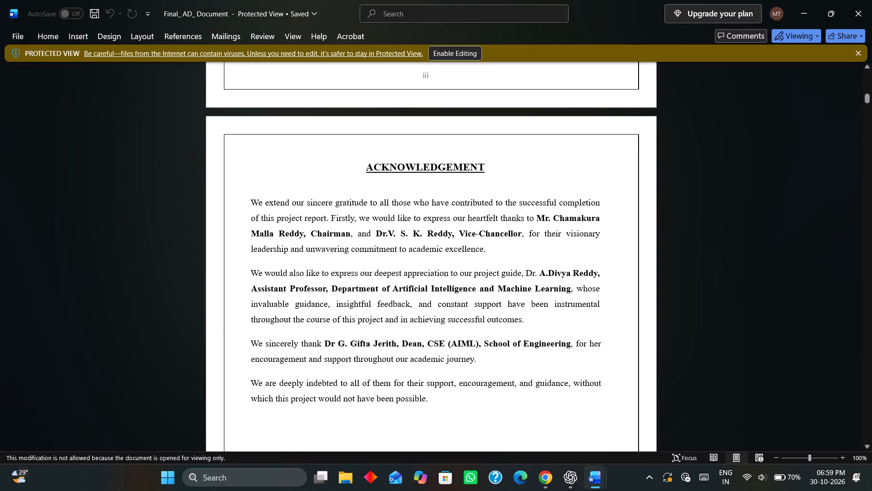
left_click_drag(524, 273, 576, 269)
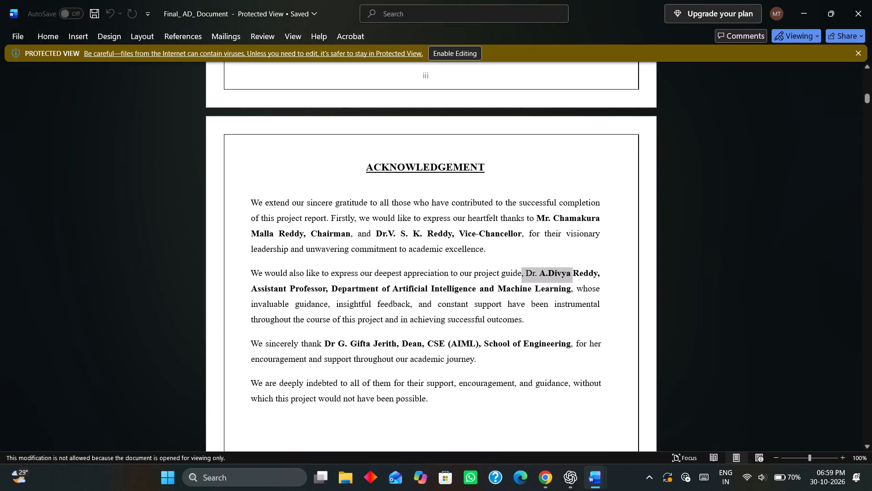
left_click_drag(576, 269, 585, 270)
key("ctrl+c")
key("alt+Tab")
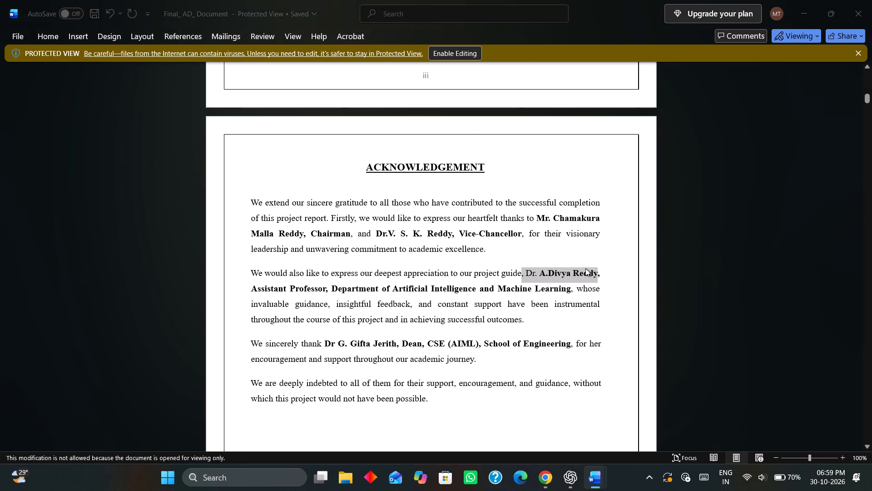
left_click_drag(515, 180, 565, 183)
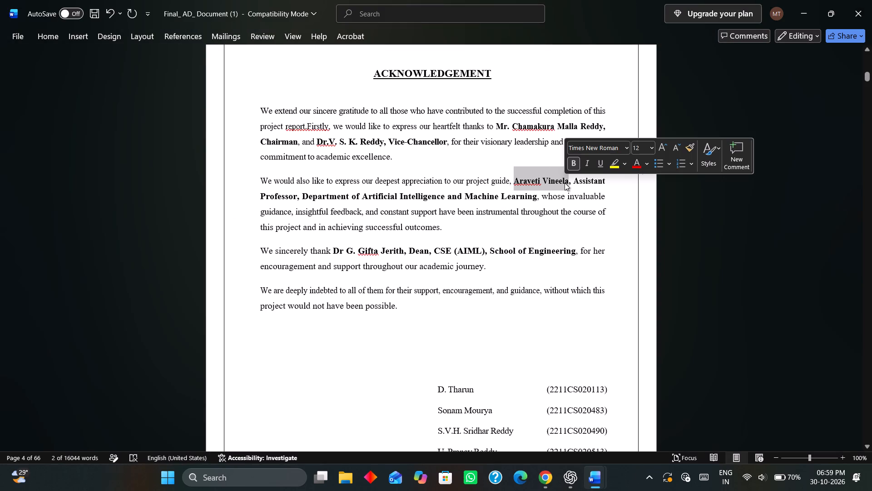
key("ctrl+v")
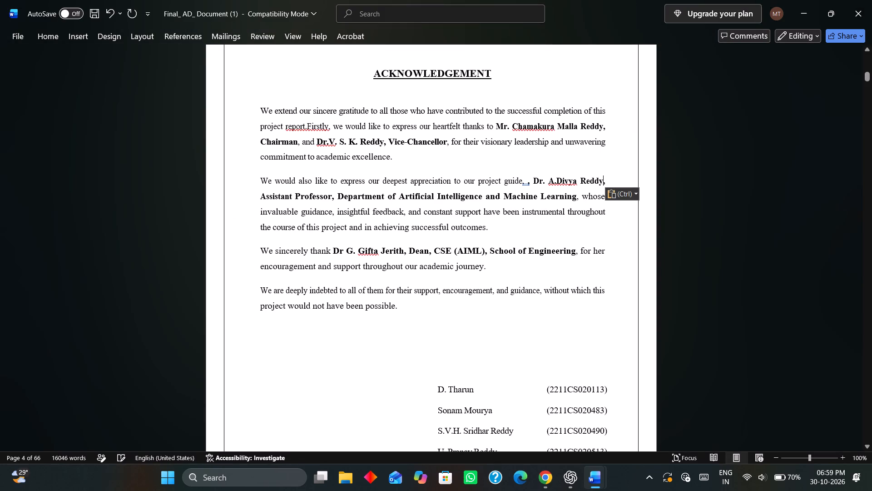
Clean up the pasted guide name by removing the duplicate comma, leaving one space before "Dr." and deleting the space after it.
left_click(536, 182)
key("BackSpace")
key("BackSpace")
key("BackSpace")
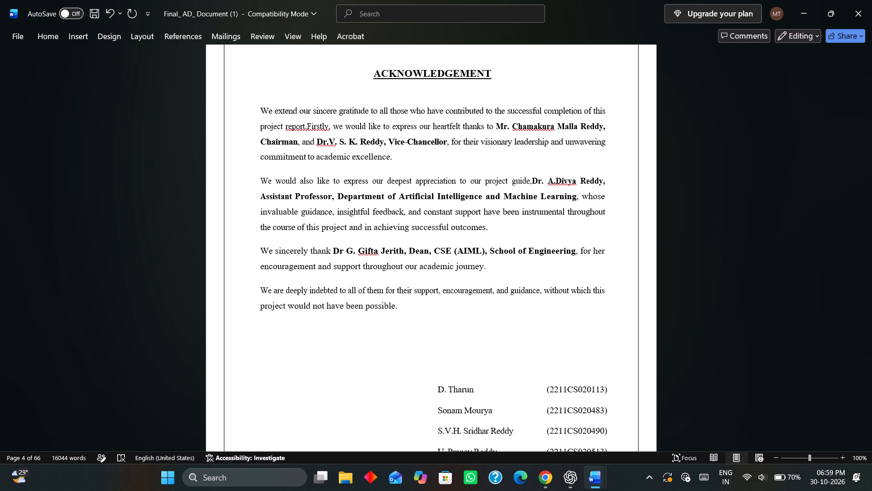
key("alt+Tab")
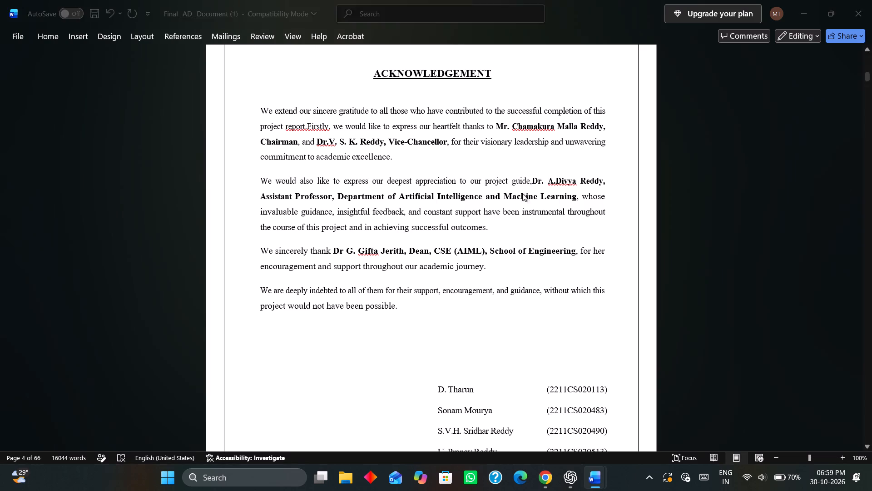
key("alt+Tab")
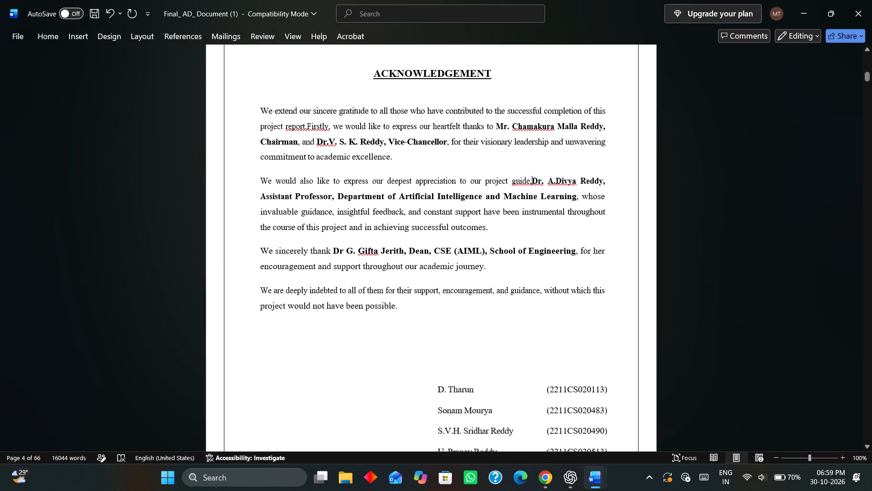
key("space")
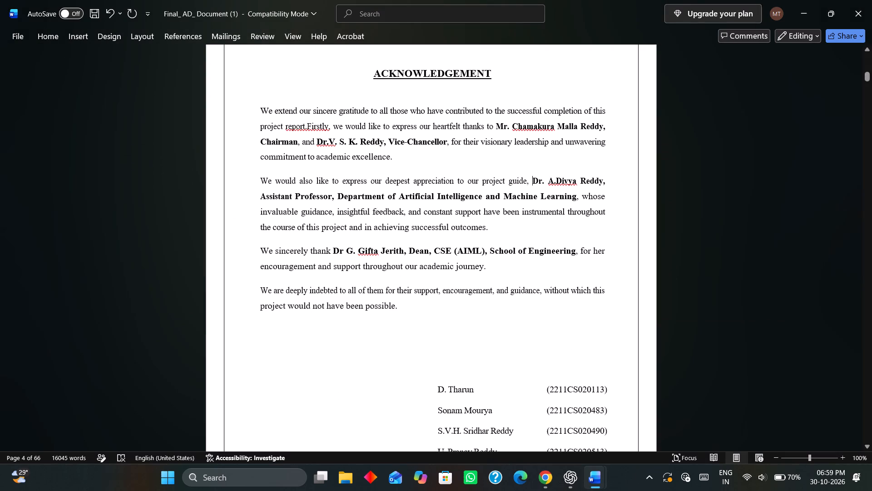
left_click(549, 182)
key("BackSpace")
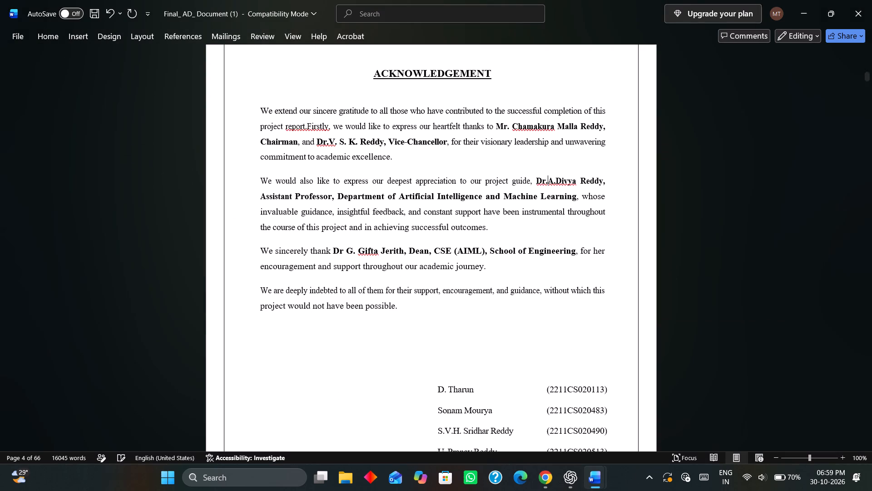
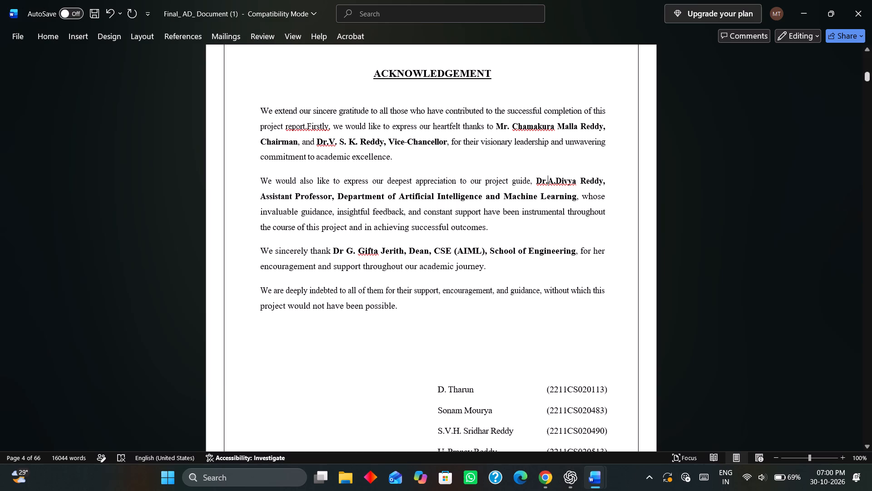
Compare the Acknowledgement text in the report with the protected reference document's Acknowledgement.
key("alt+Tab")
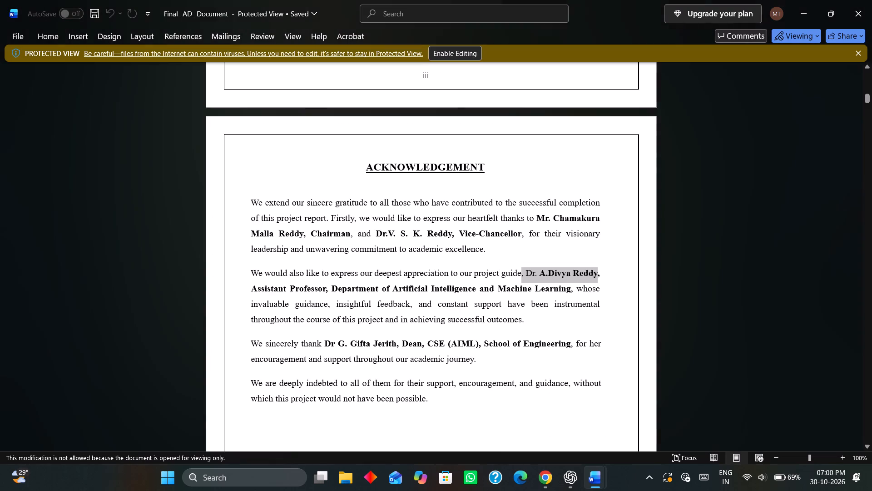
key("alt+Tab")
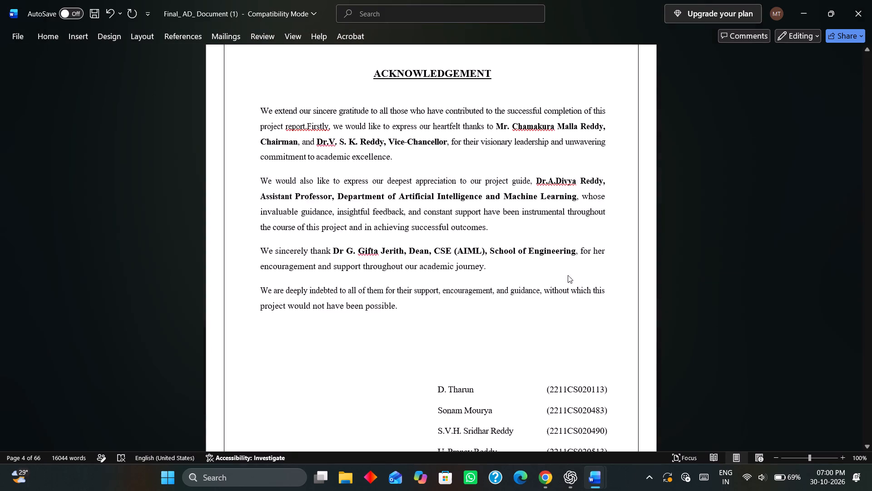
key("alt+Tab")
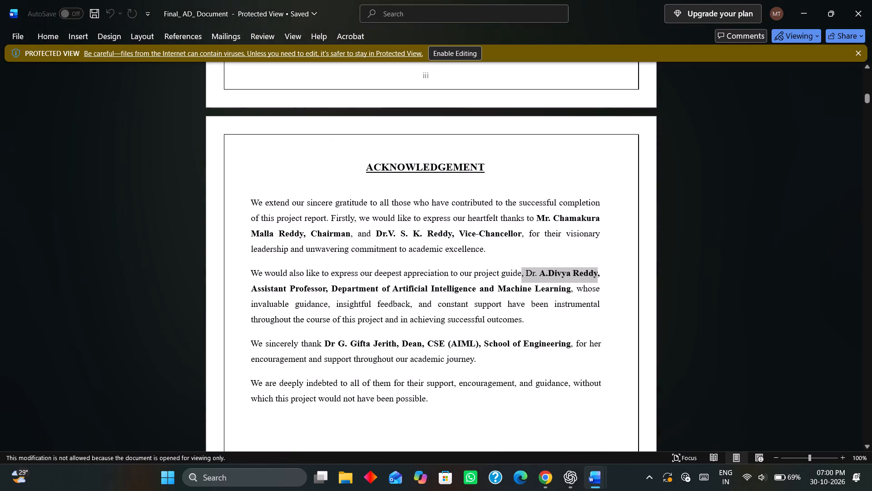
key("alt+Tab")
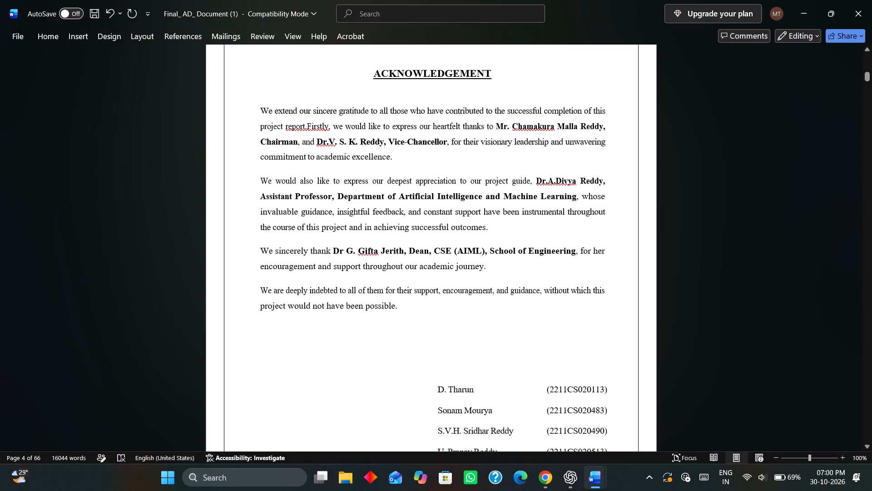
key("alt+Tab")
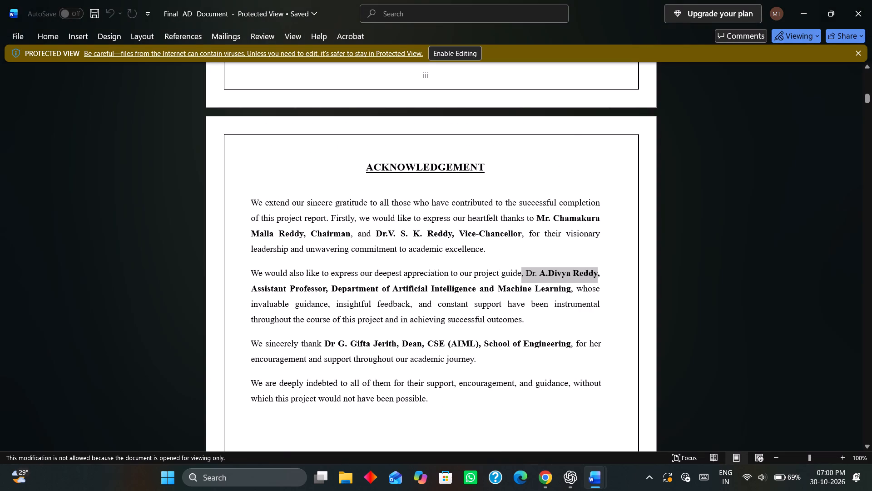
key("alt+Tab")
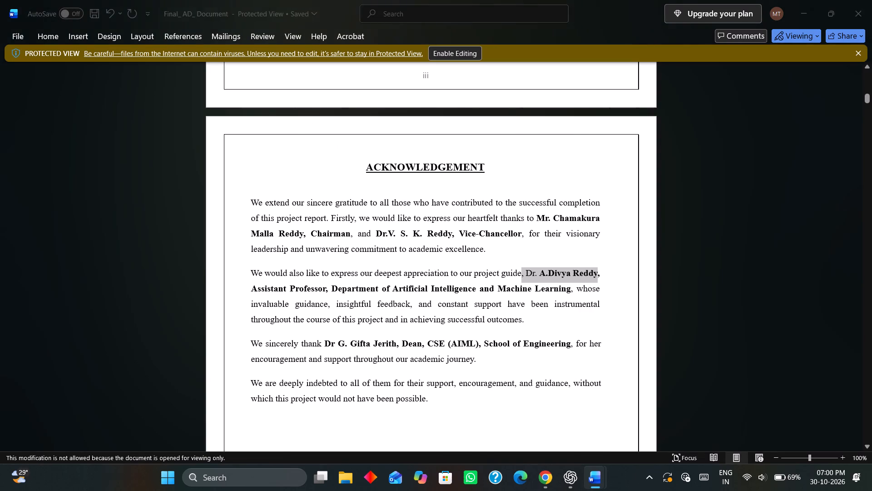
key("alt+Tab")
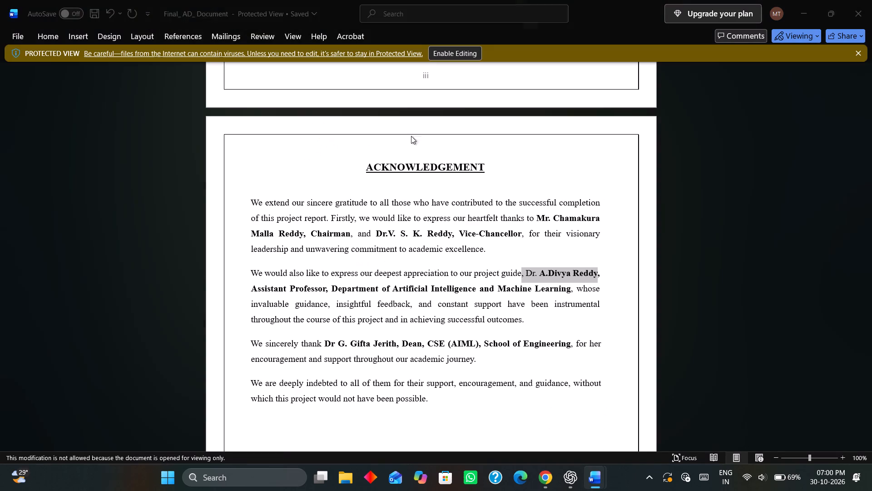
key("alt+Tab")
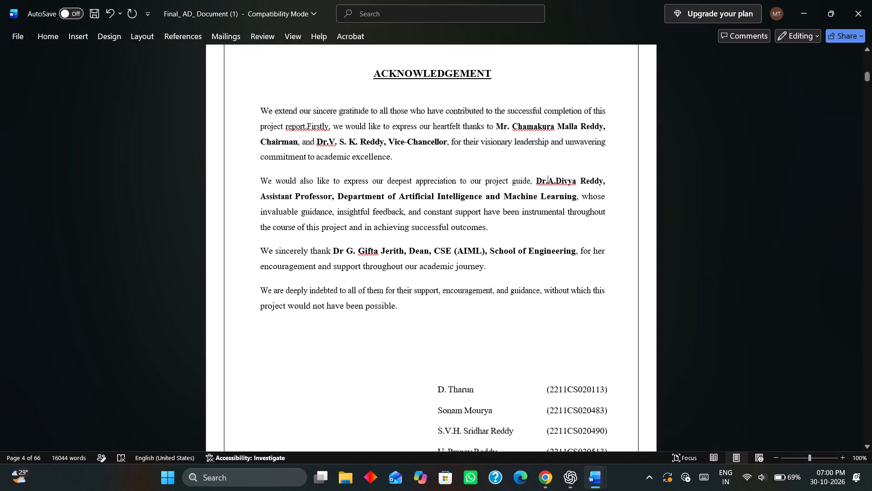
key("alt+Tab")
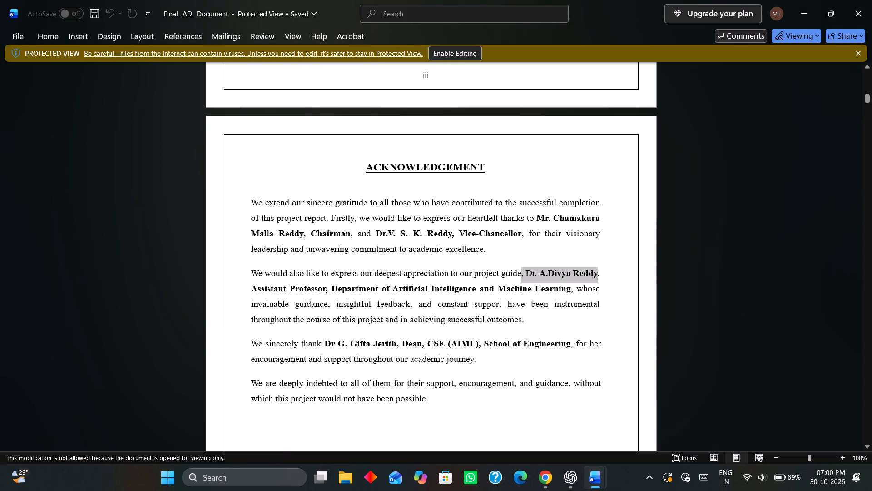
key("alt+Tab")
key("alt+Tab")
key("alt+Tab")
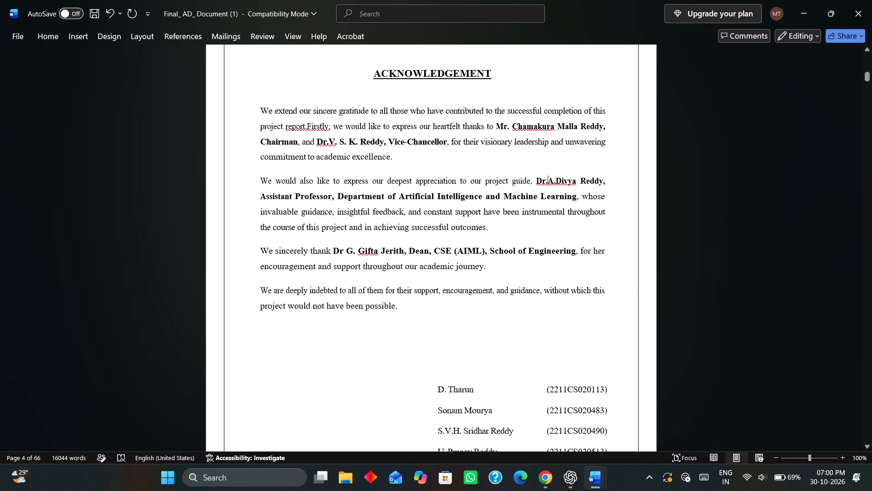
Insert the missing space between "report." and "Firstly" in the Acknowledgement's first paragraph.
left_click(307, 129)
key("space")
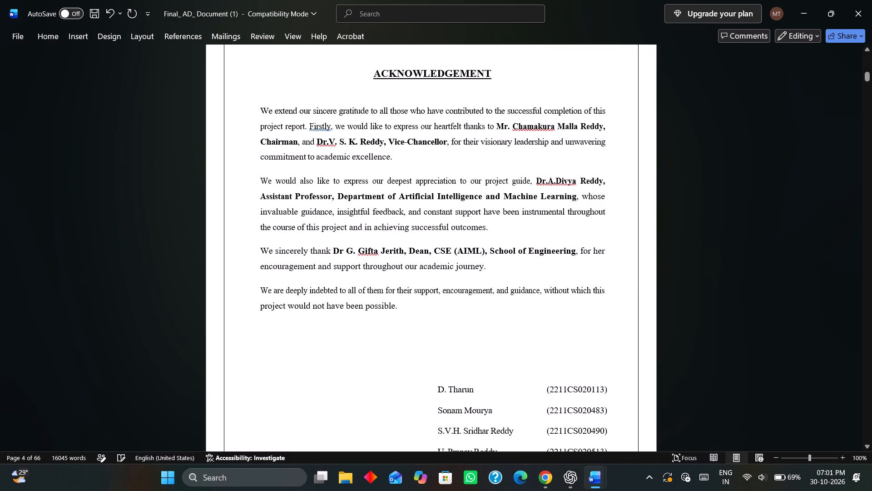
Compare the rest of the Acknowledgement and its student list with the reference document's version.
key("alt+Tab")
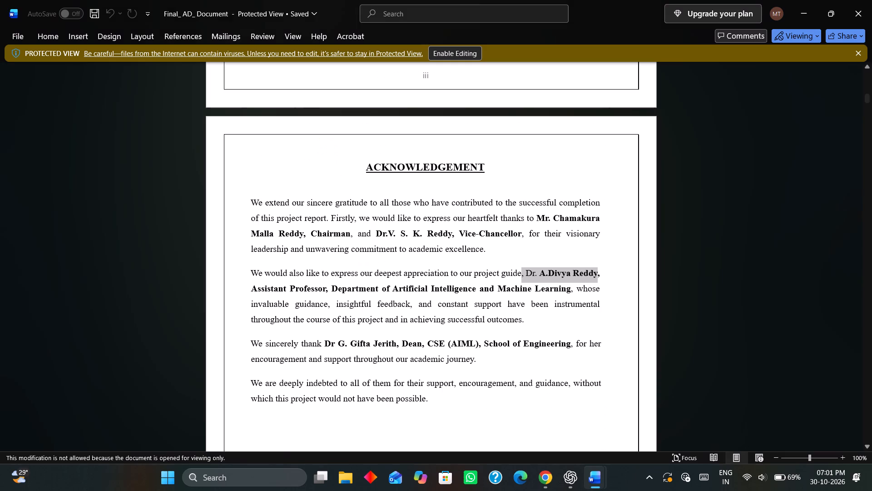
key("alt+Tab")
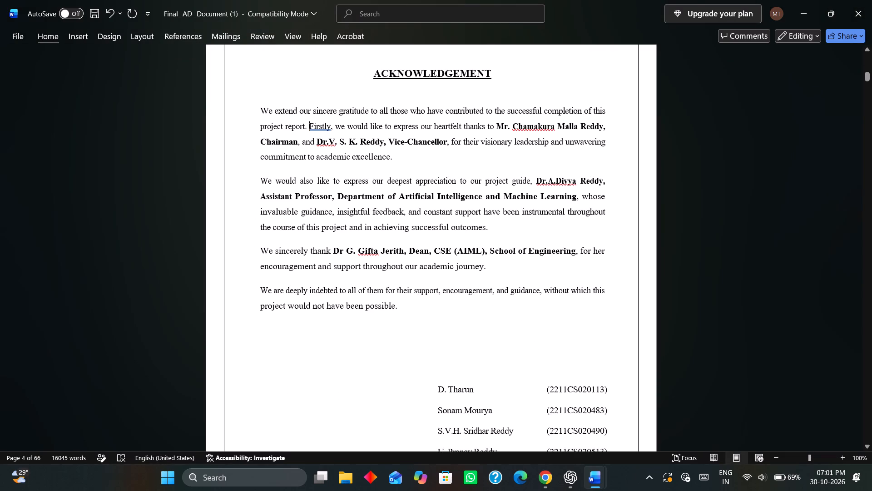
key("alt+Tab")
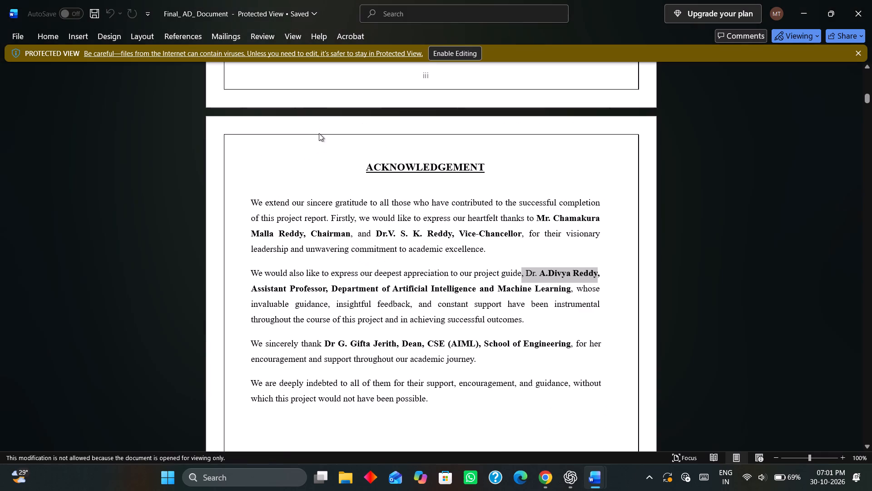
key("alt+Tab")
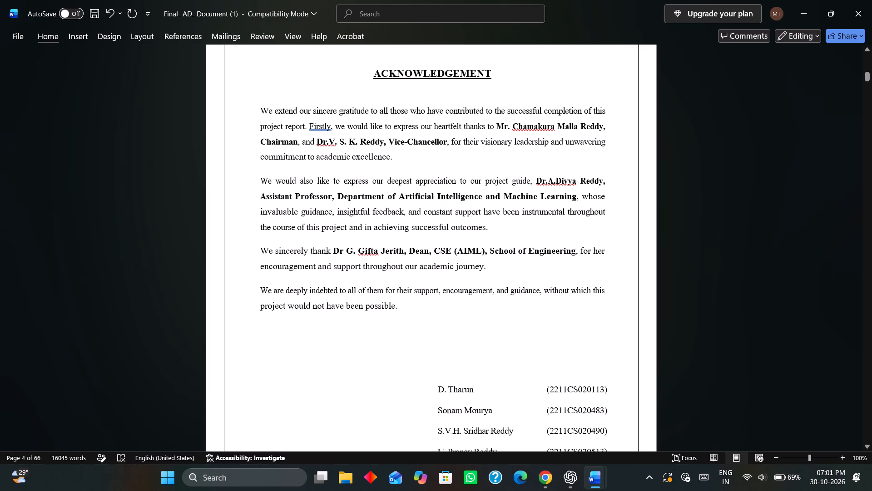
scroll(479, 237, "down", 1)
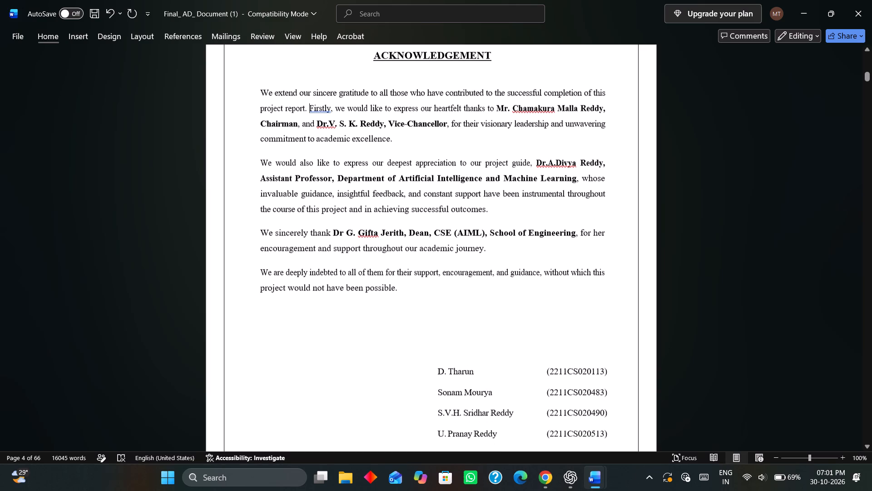
scroll(479, 237, "down", 1)
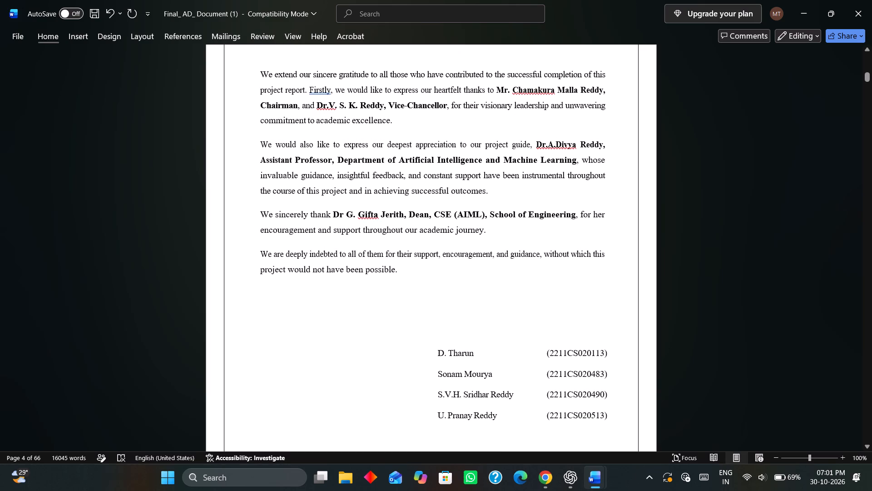
key("alt+Tab")
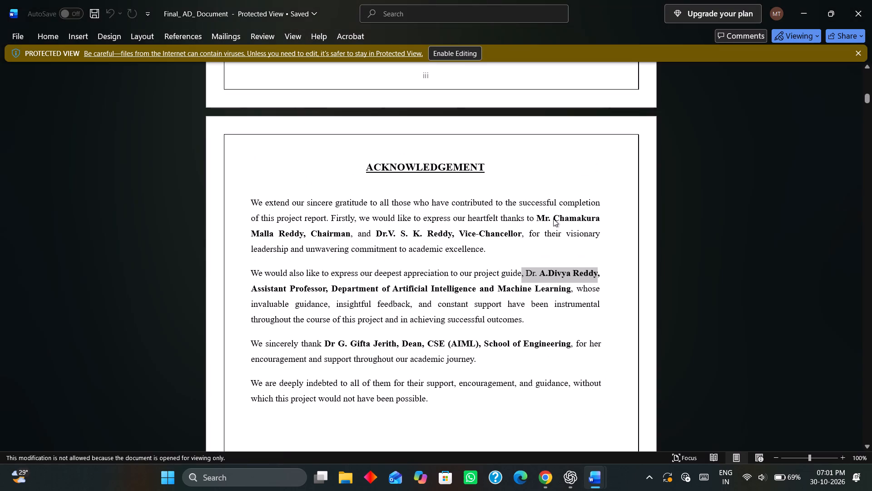
scroll(553, 219, "down", 4)
key("alt+Tab")
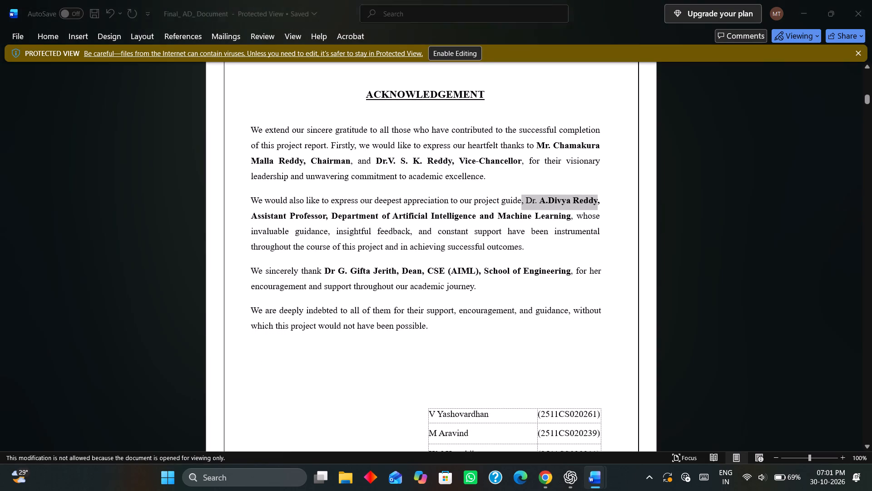
scroll(500, 233, "down", 4)
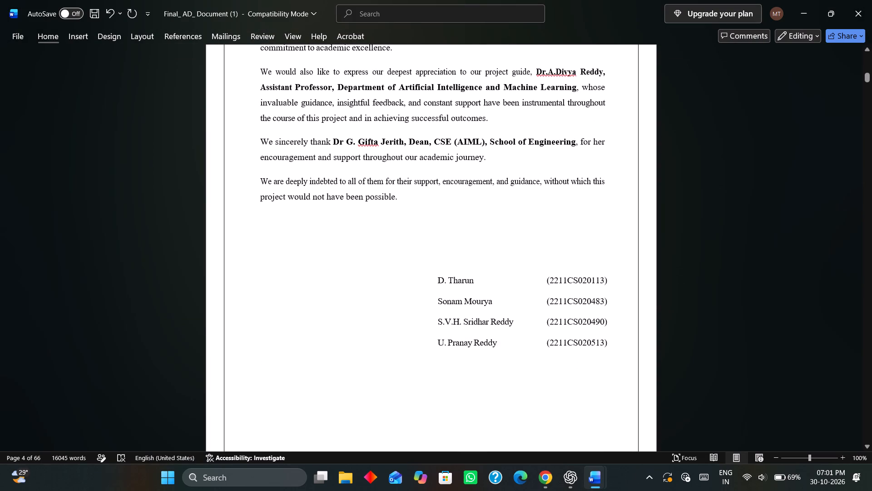
Replace the first student's name in the Acknowledgement list with the first student's name copied from the Declaration.
scroll(473, 281, "up", 20)
scroll(473, 281, "up", 3)
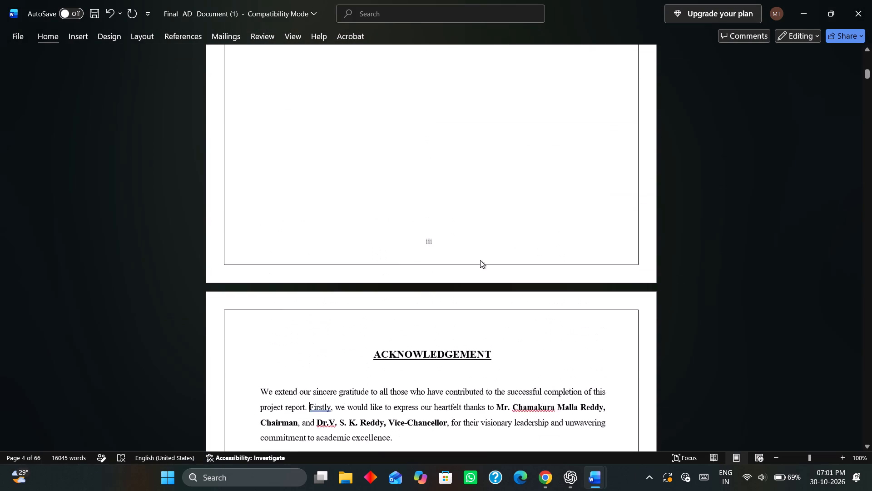
scroll(480, 260, "up", 10)
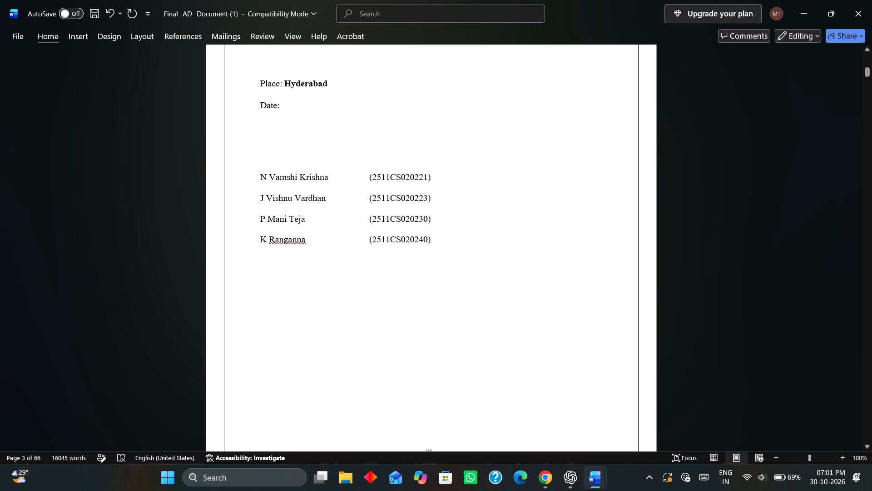
left_click_drag(326, 178, 278, 183)
left_click(262, 178)
left_click_drag(262, 178, 317, 175)
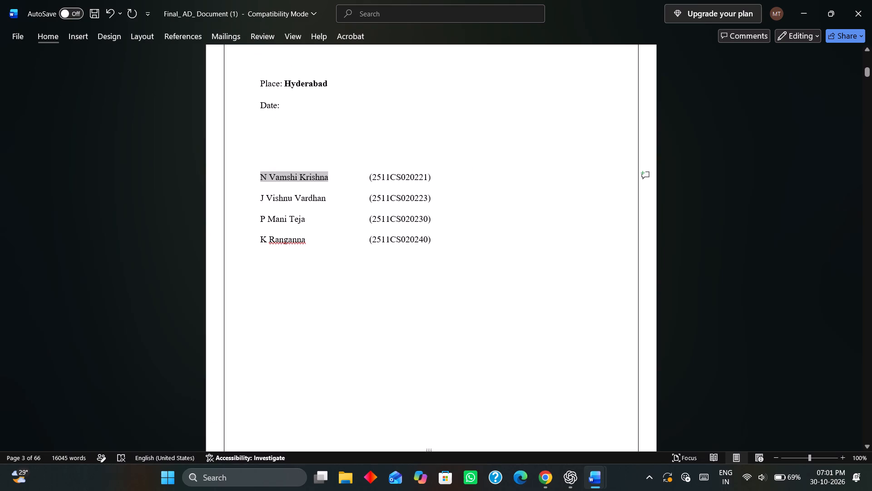
key("ctrl+c")
scroll(424, 182, "down", 8)
scroll(458, 210, "down", 15)
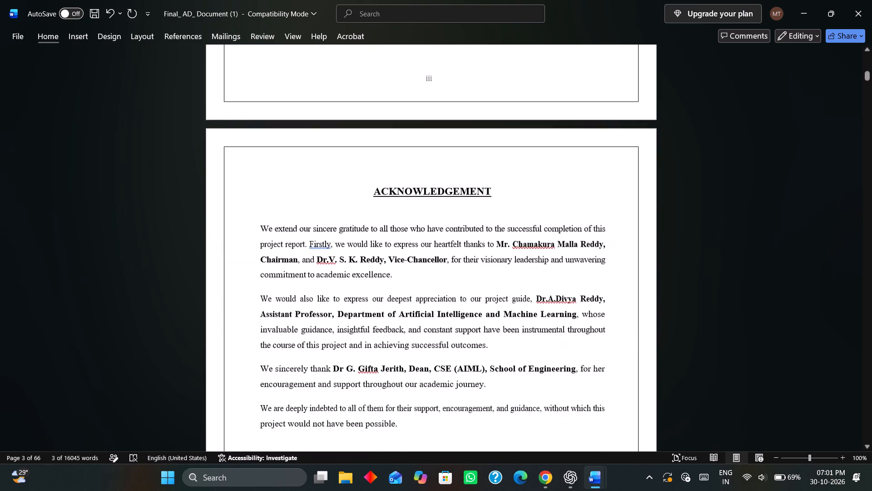
scroll(461, 226, "up", 1)
scroll(467, 213, "down", 12)
left_click_drag(436, 259, 454, 261)
key("ctrl+v")
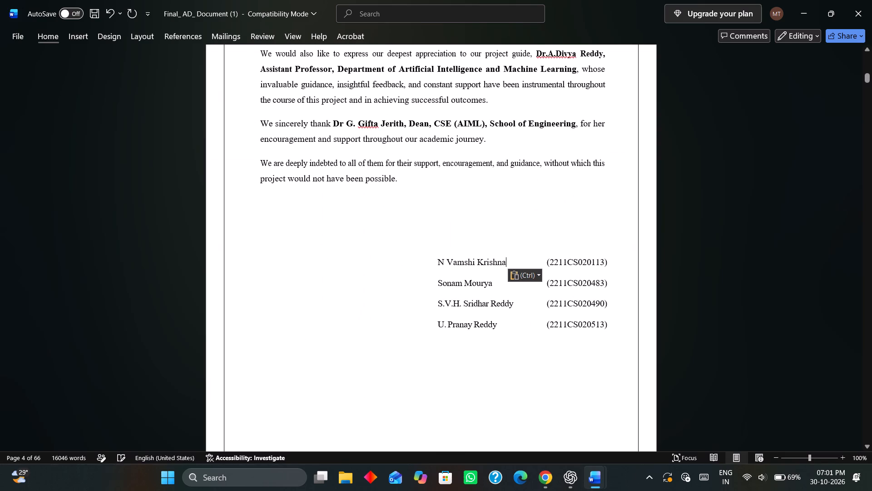
Replace the second student's name in the Acknowledgement list with the second student's name copied from the Declaration.
scroll(441, 276, "up", 20)
scroll(441, 276, "up", 1)
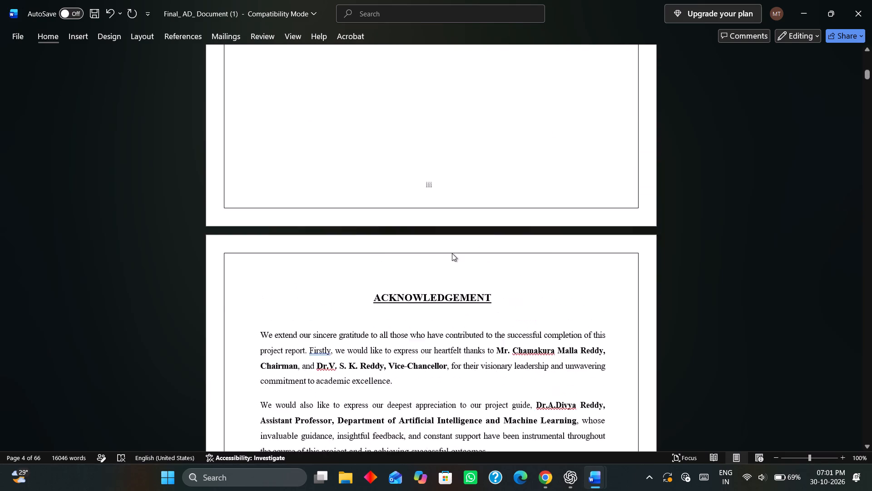
scroll(452, 253, "up", 12)
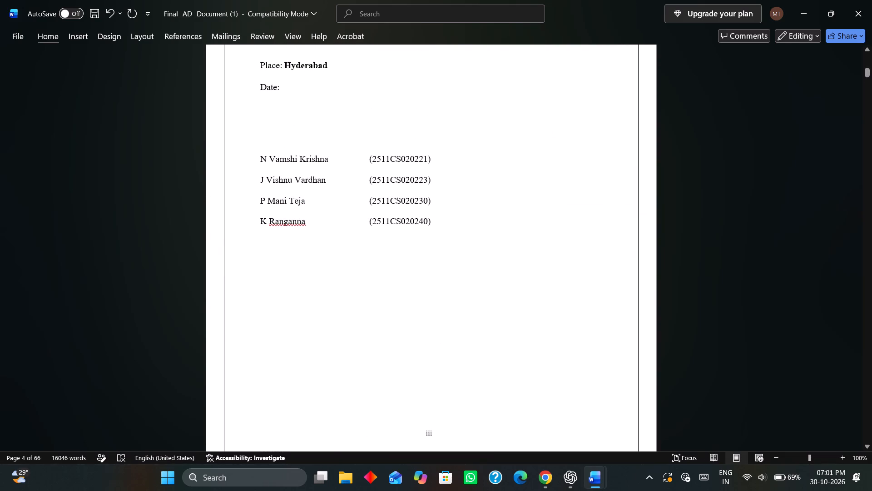
left_click_drag(325, 180, 268, 182)
left_click(276, 182)
left_click_drag(261, 182, 271, 182)
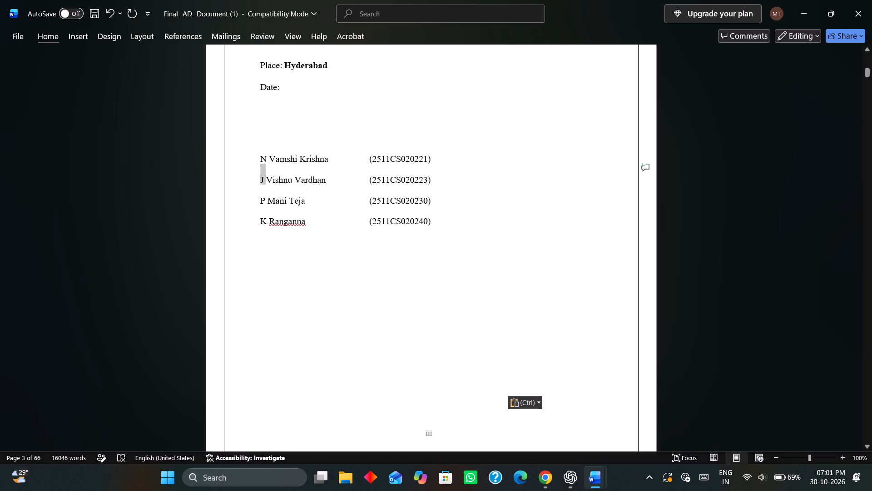
left_click_drag(271, 182, 317, 180)
key("ctrl+c")
scroll(430, 206, "down", 20)
scroll(430, 206, "down", 1)
scroll(474, 215, "up", 1)
scroll(476, 211, "down", 12)
scroll(476, 211, "up", 1)
scroll(477, 210, "down", 5)
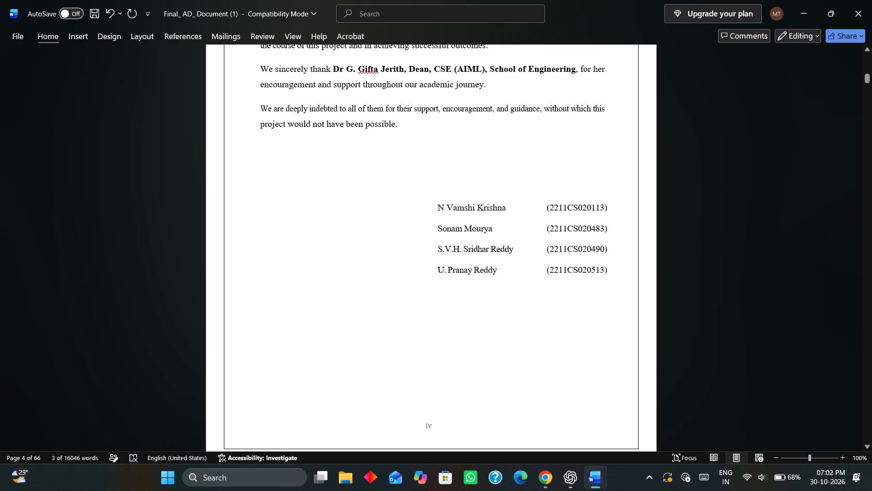
left_click_drag(492, 229, 440, 230)
key("ctrl+v")
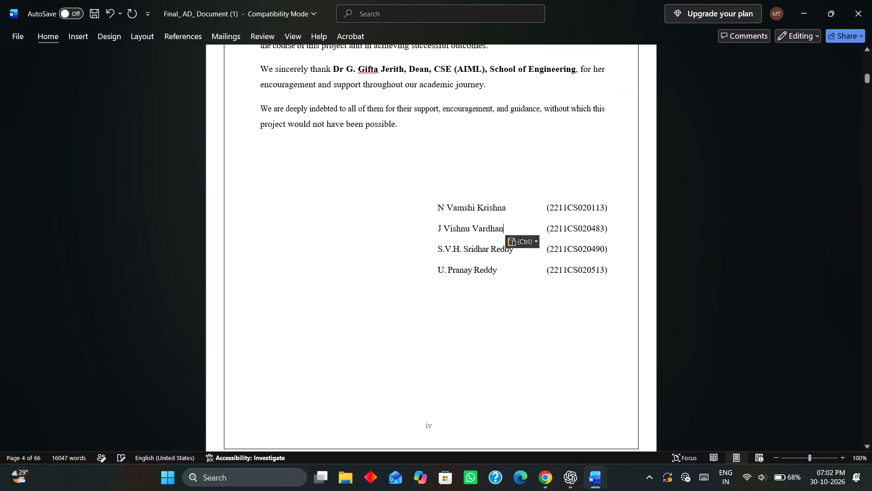
Replace the third student's name in the Acknowledgement list with the third student's name copied from the Declaration.
scroll(396, 251, "up", 5)
scroll(403, 240, "up", 20)
scroll(403, 240, "up", 11)
left_click_drag(305, 200, 276, 203)
left_click(268, 201)
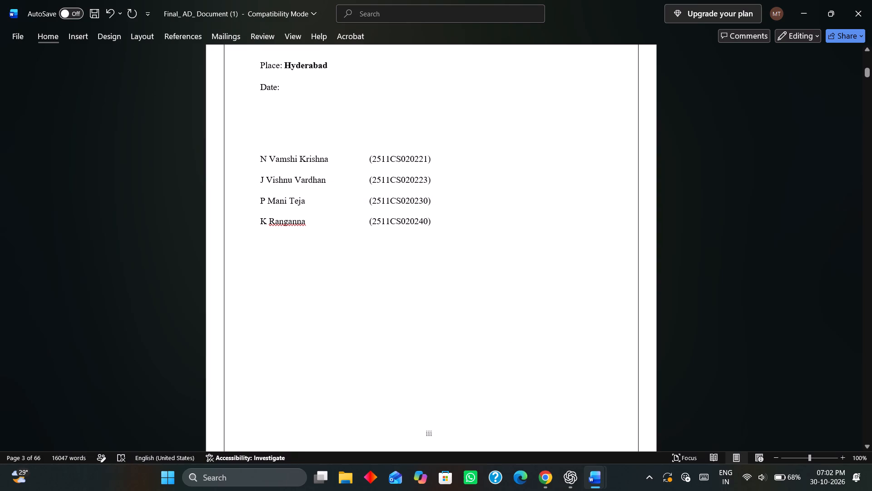
left_click_drag(307, 202, 264, 201)
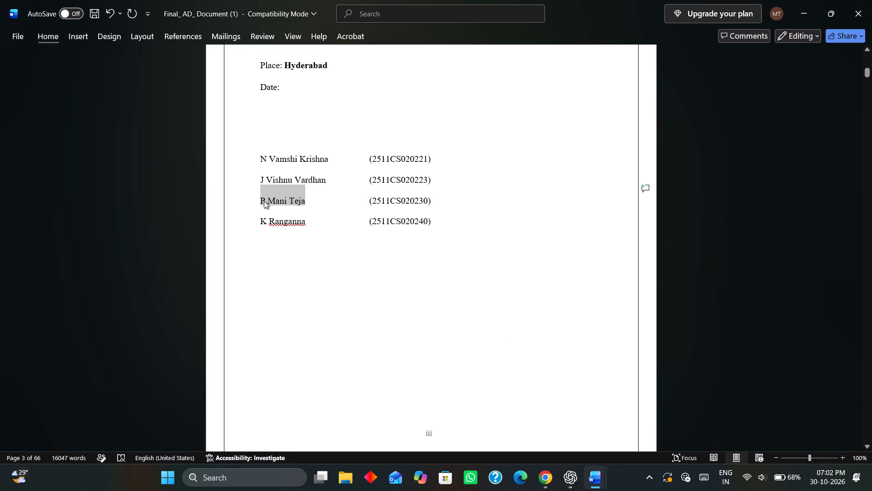
key("ctrl+c")
scroll(505, 223, "down", 7)
scroll(508, 231, "down", 20)
scroll(508, 231, "down", 1)
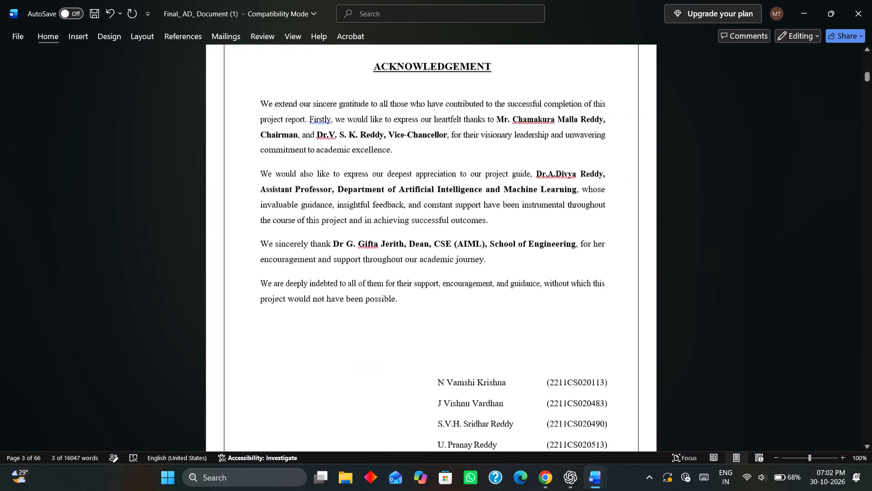
scroll(510, 228, "down", 7)
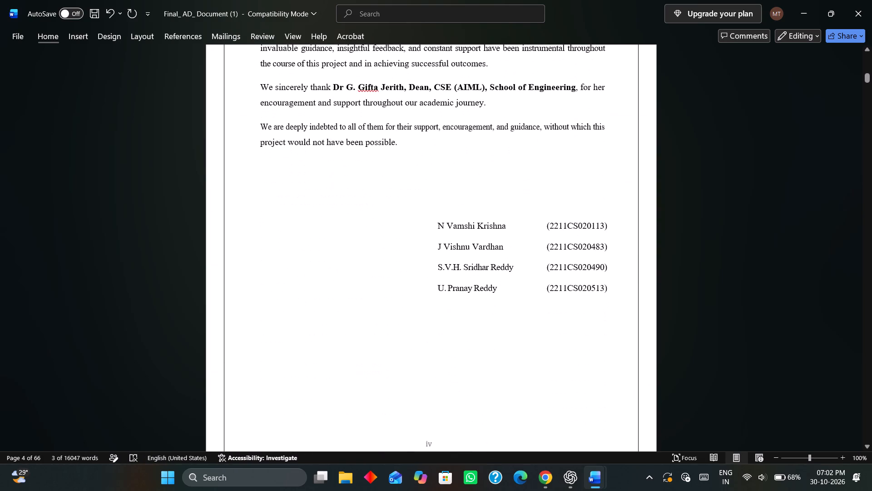
left_click_drag(514, 266, 437, 271)
key("ctrl+v")
Replace the fourth student's name in the Acknowledgement list with the fourth student's name copied from the Declaration.
scroll(416, 274, "up", 7)
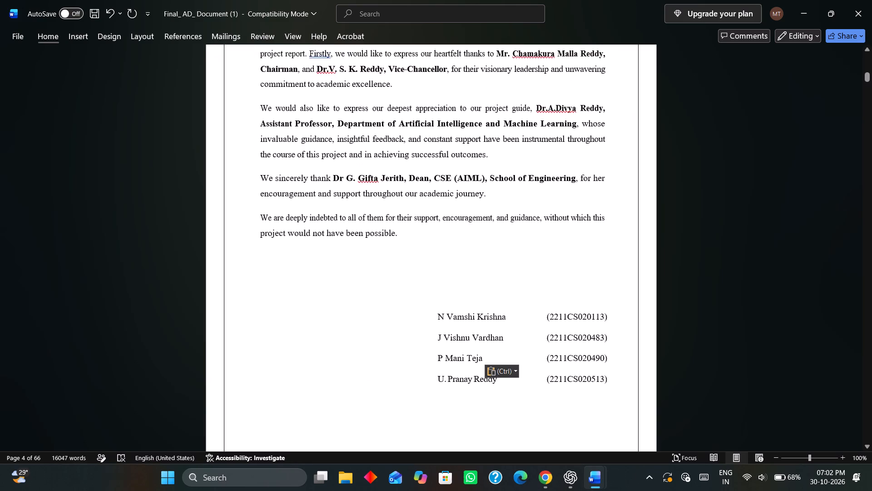
scroll(423, 259, "up", 20)
scroll(423, 259, "up", 3)
scroll(427, 249, "down", 1)
scroll(427, 249, "up", 4)
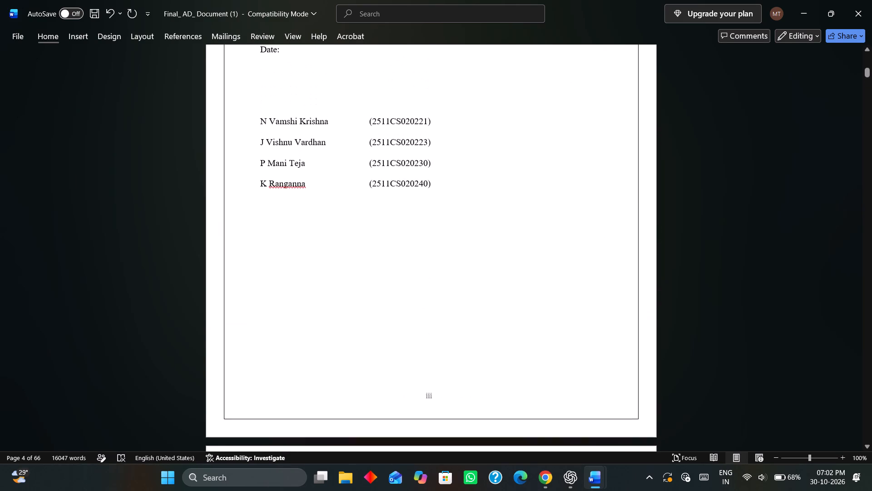
left_click_drag(305, 187, 292, 189)
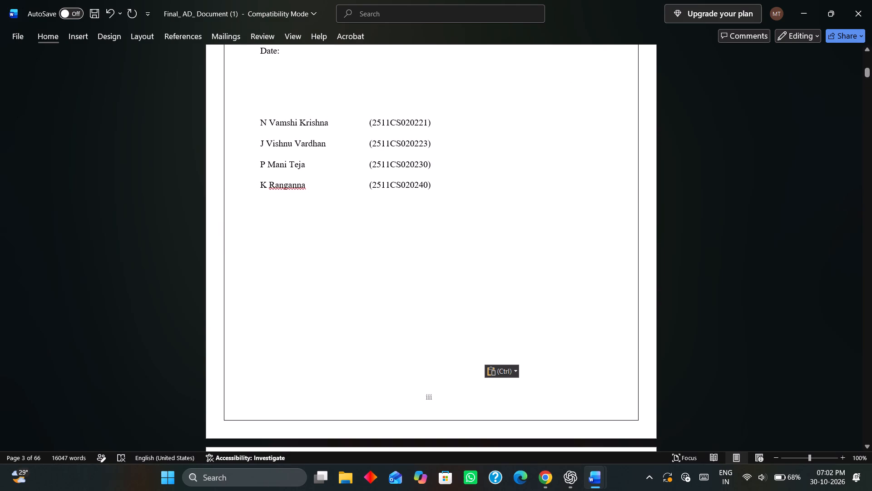
left_click_drag(292, 189, 263, 193)
key("ctrl+c")
scroll(476, 215, "down", 3)
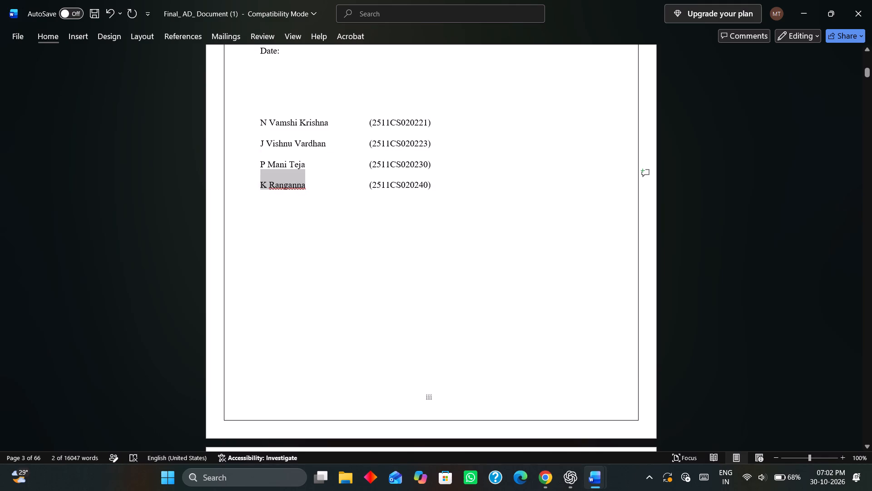
scroll(476, 225, "down", 4)
key("c")
key("c")
scroll(481, 218, "down", 7)
key("c")
key("c")
key("c")
key("c")
key("c")
key("c")
key("c")
key("c")
key("c")
key("c")
key("c")
scroll(485, 225, "up", 2)
scroll(491, 215, "down", 20)
scroll(491, 215, "down", 4)
key("c")
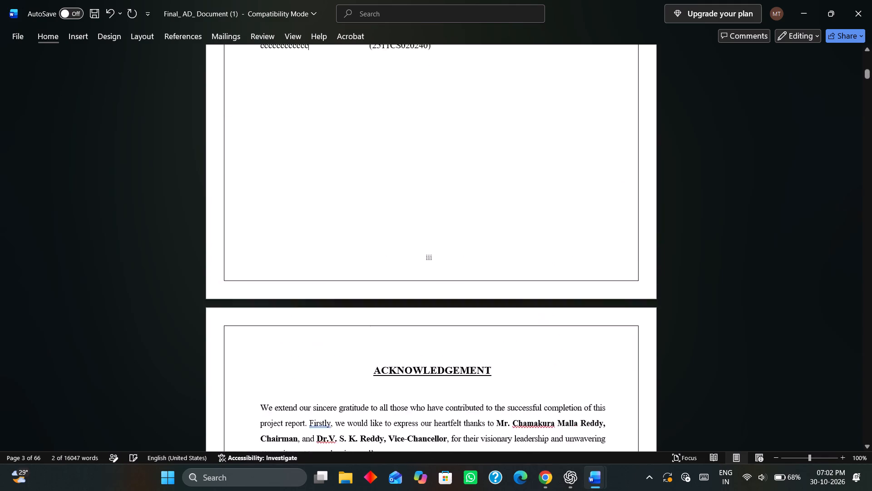
scroll(543, 232, "down", 20)
scroll(543, 232, "down", 5)
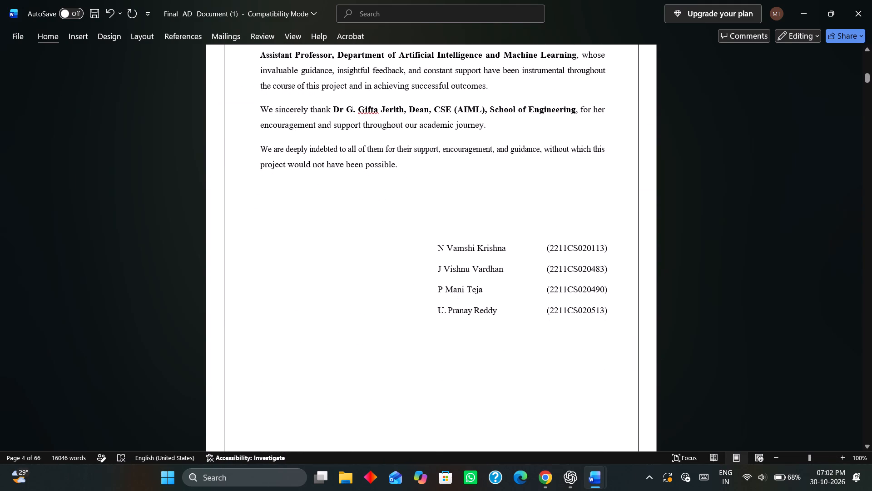
left_click_drag(496, 310, 438, 306)
key("ctrl+v")
Replace the first student's roll number in the Acknowledgement list with the first student's roll number copied from the Declaration.
scroll(435, 320, "up", 7)
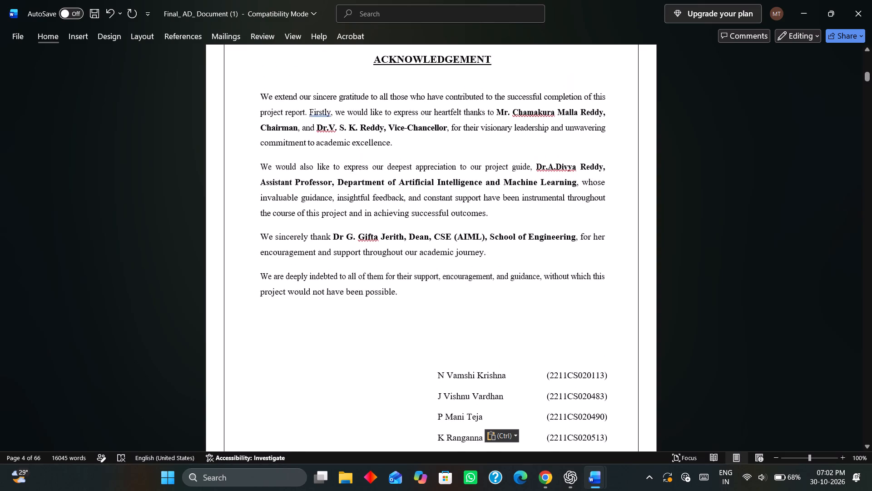
scroll(451, 295, "up", 18)
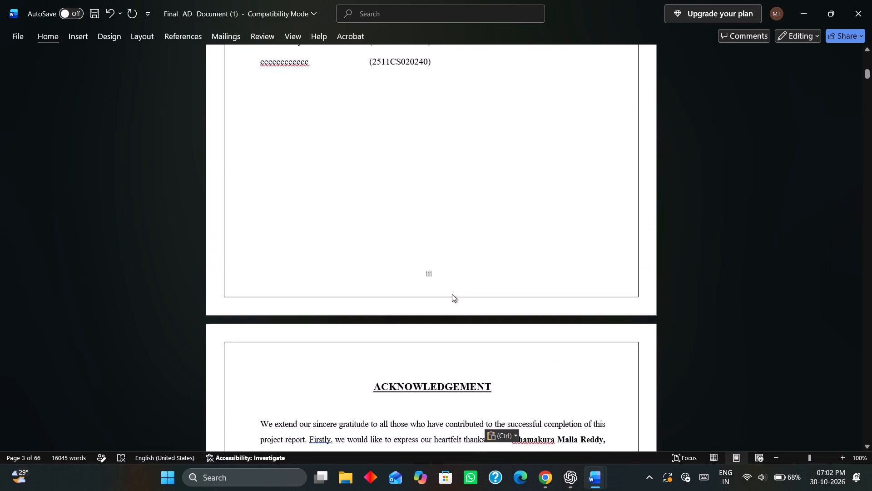
scroll(452, 294, "up", 6)
double_click(411, 106)
triple_click(411, 110)
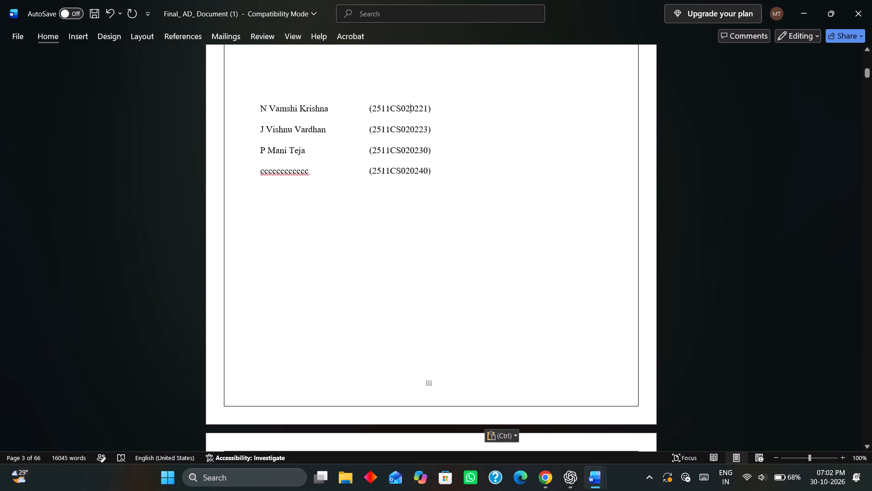
left_click(409, 113)
triple_click(409, 113)
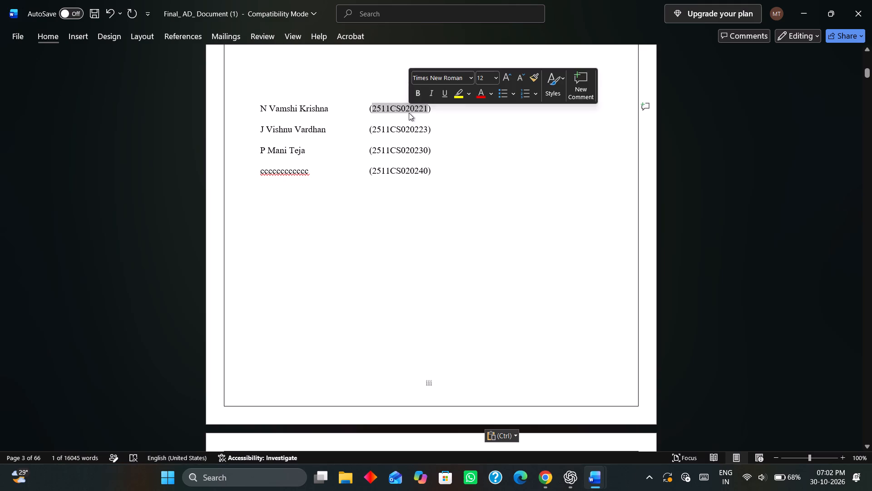
key("ctrl+c")
scroll(530, 162, "down", 7)
scroll(505, 225, "down", 18)
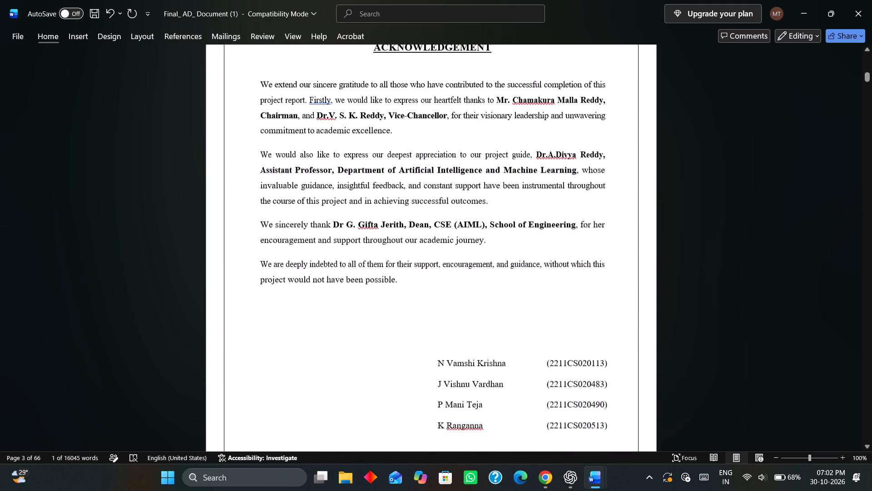
scroll(497, 277, "down", 4)
triple_click(562, 288)
left_click(562, 288)
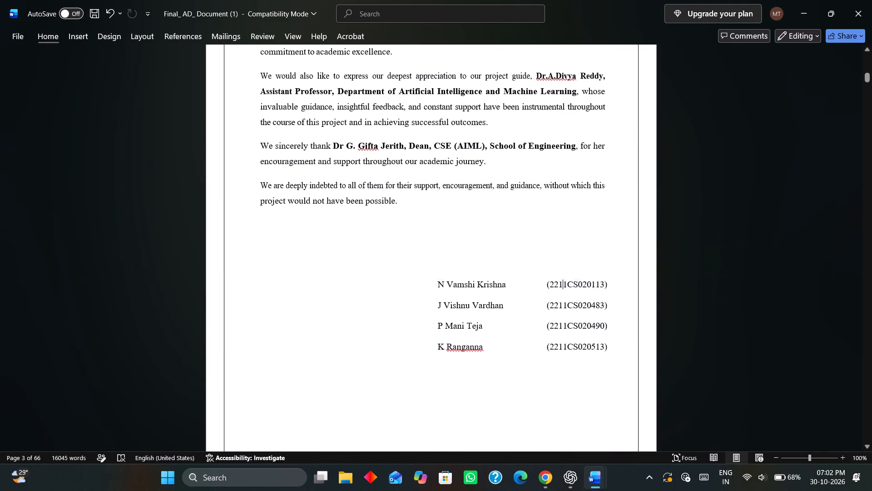
double_click(566, 285)
key("ctrl+v")
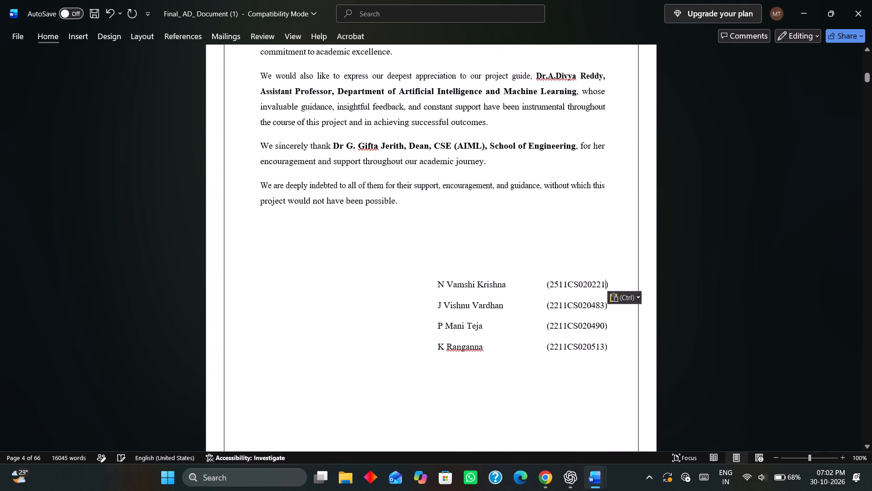
Paste the copied roll number over the second, third and fourth students' roll numbers in the Acknowledgement list, keeping the brackets.
double_click(564, 307)
key("ctrl+v")
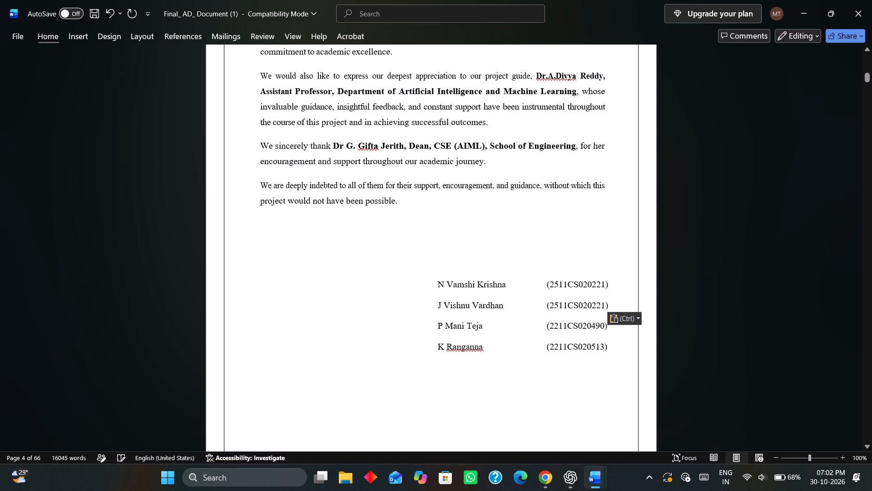
double_click(562, 331)
double_click(561, 326)
key("ctrl+v")
double_click(562, 343)
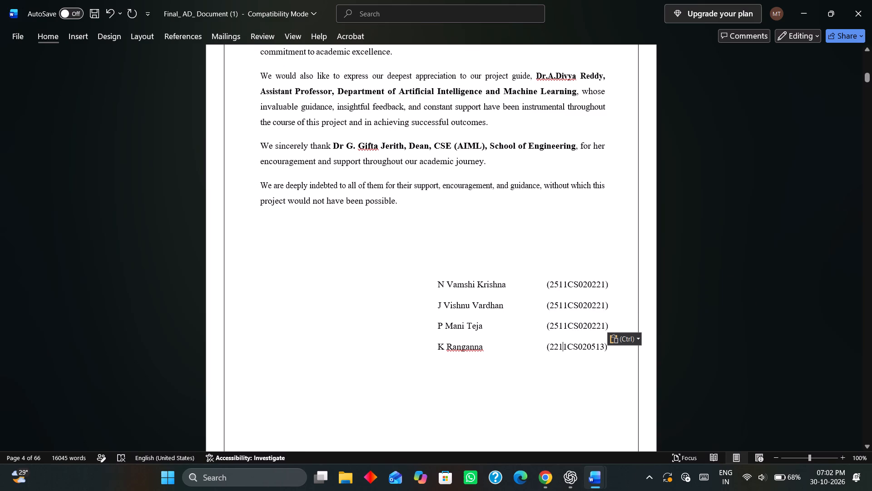
double_click(562, 343)
key("ctrl+v")
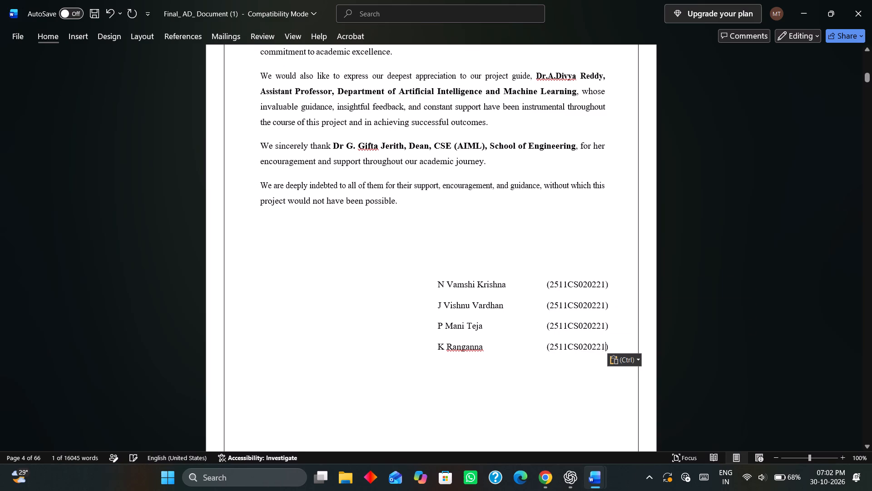
Correct the final digits of the second, third and fourth students' roll numbers in the Acknowledgement list to match the Declaration.
left_click(599, 287)
left_click(601, 303)
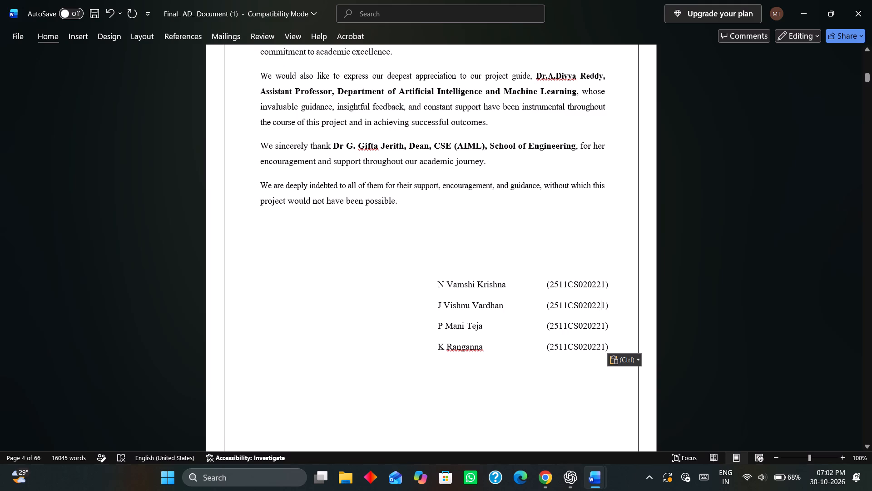
key("Delete")
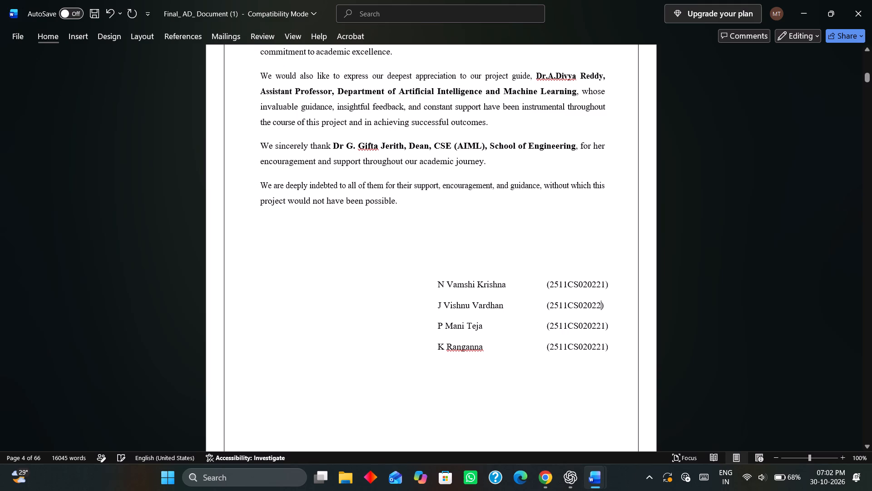
key("3")
key("Down")
key("BackSpace")
key("BackSpace")
type("30")
key("Down")
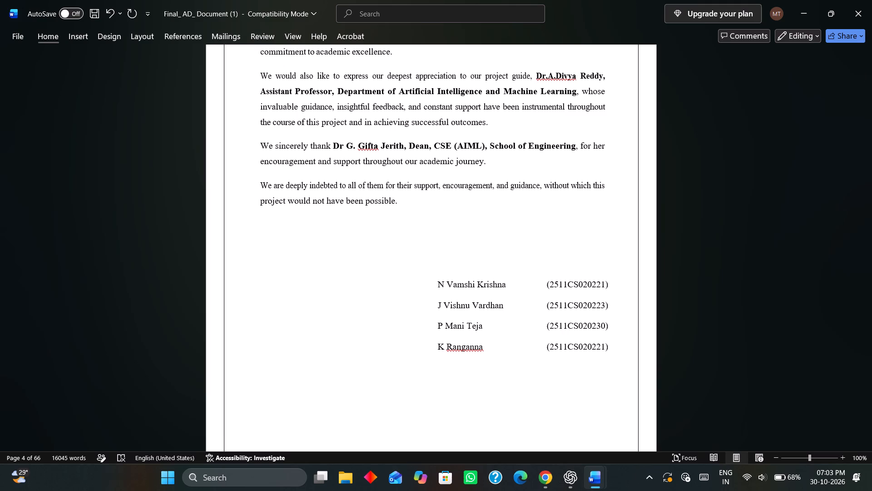
key("BackSpace")
key("BackSpace")
type("40")
scroll(584, 288, "down", 18)
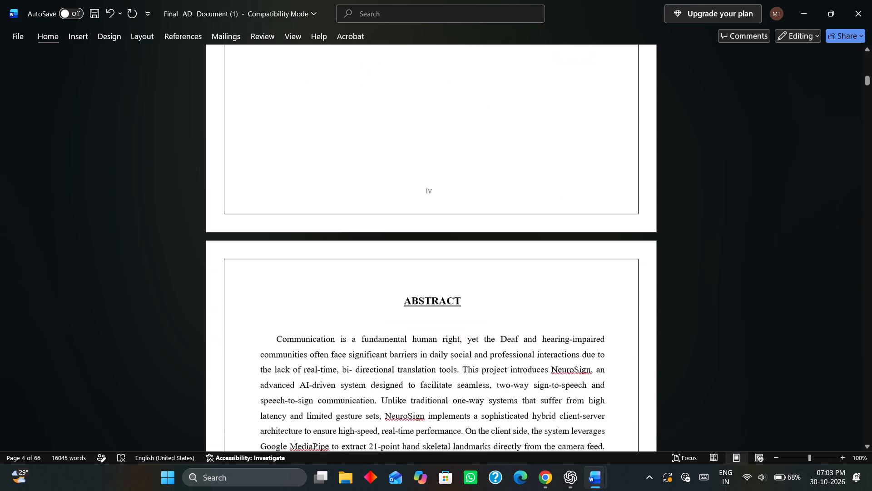
scroll(676, 257, "down", 6)
scroll(634, 267, "down", 17)
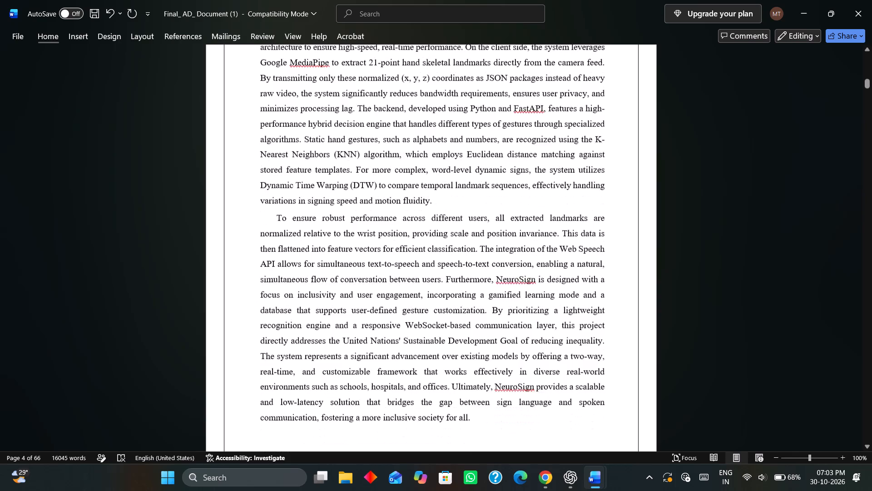
scroll(634, 267, "down", 1)
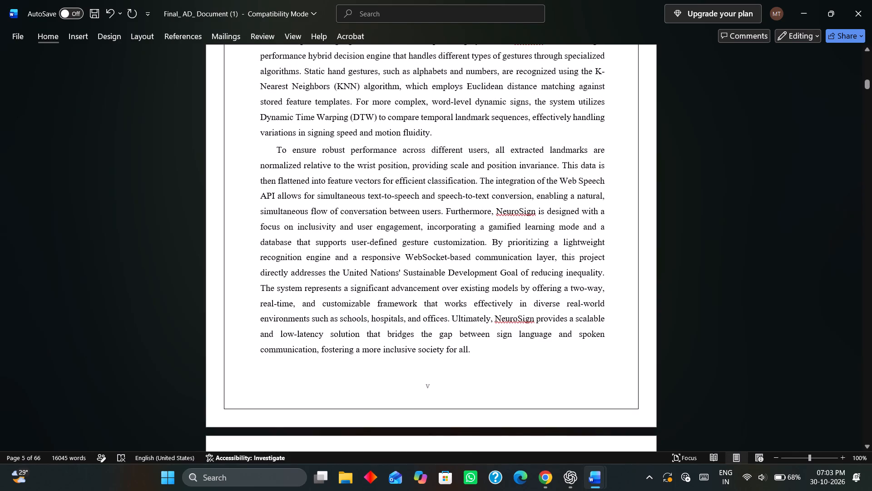
scroll(529, 240, "up", 12)
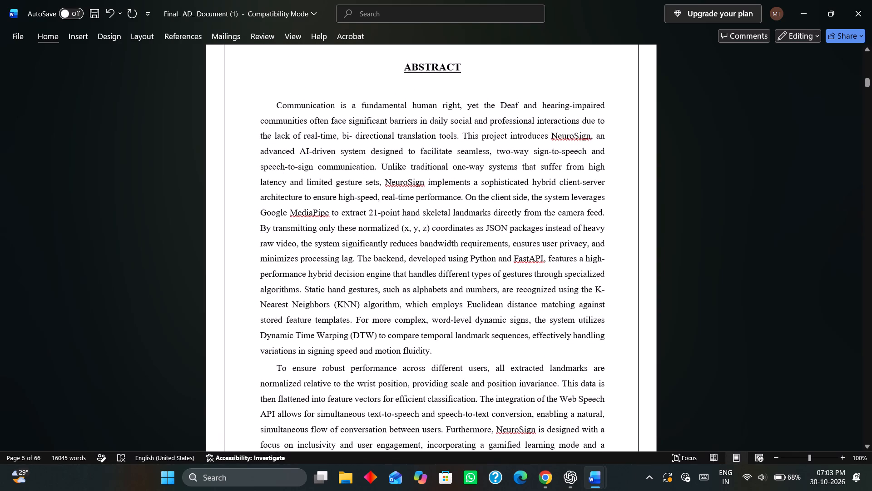
left_click_drag(276, 105, 291, 123)
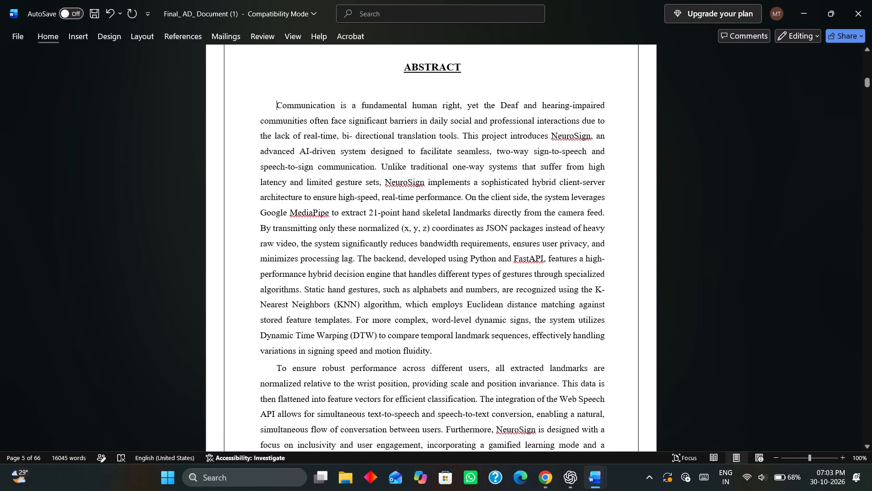
left_click_drag(291, 123, 440, 352)
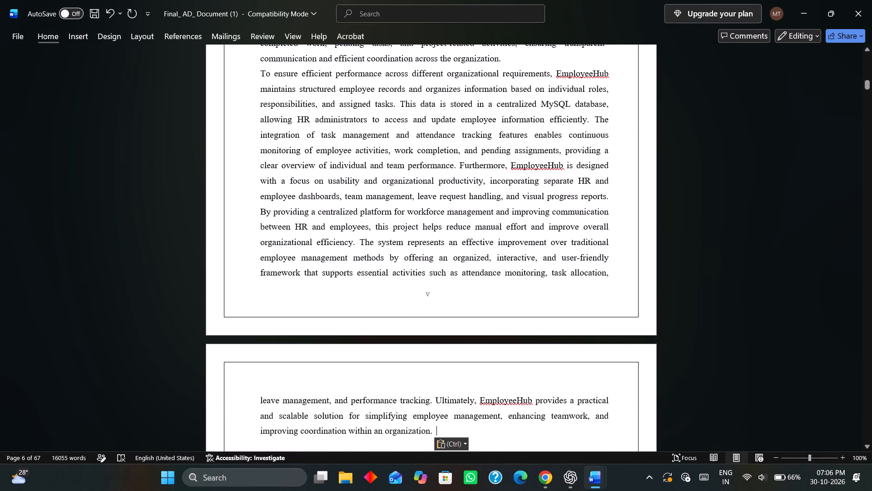
Shorten the second Abstract paragraph by deleting "EmployeeHub is designed" through "workforce management and" after "Furthermore,", and check the page fit.
left_click_drag(511, 168, 462, 210)
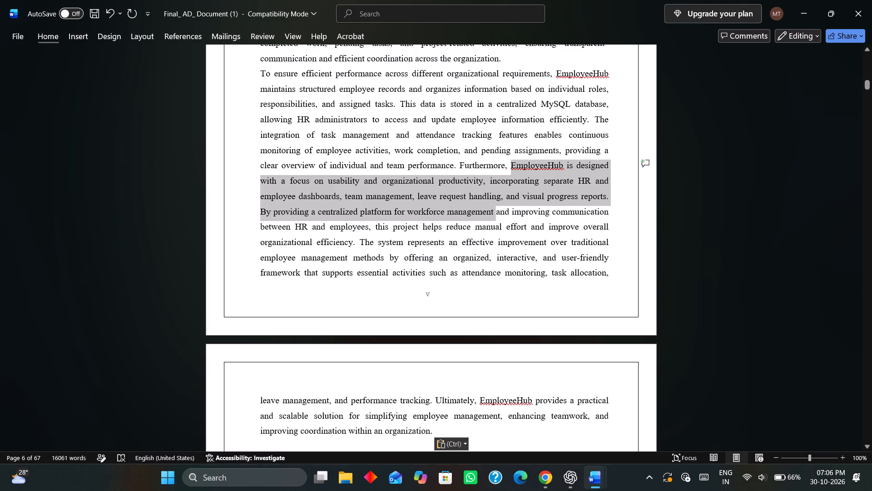
left_click_drag(462, 210, 505, 209)
left_click(535, 144)
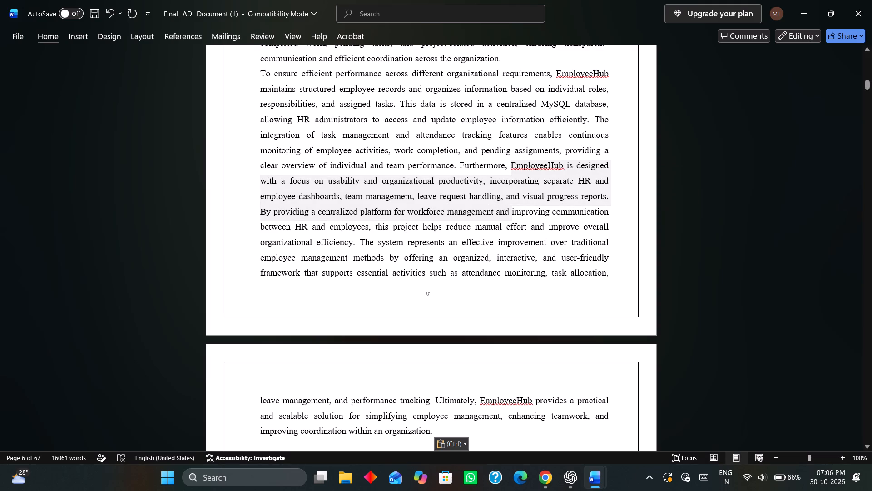
left_click_drag(565, 163, 511, 212)
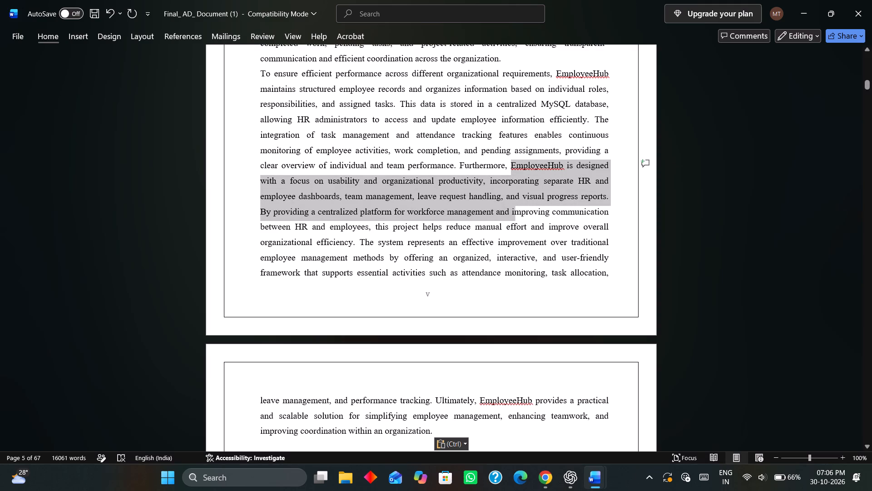
left_click_drag(511, 212, 510, 212)
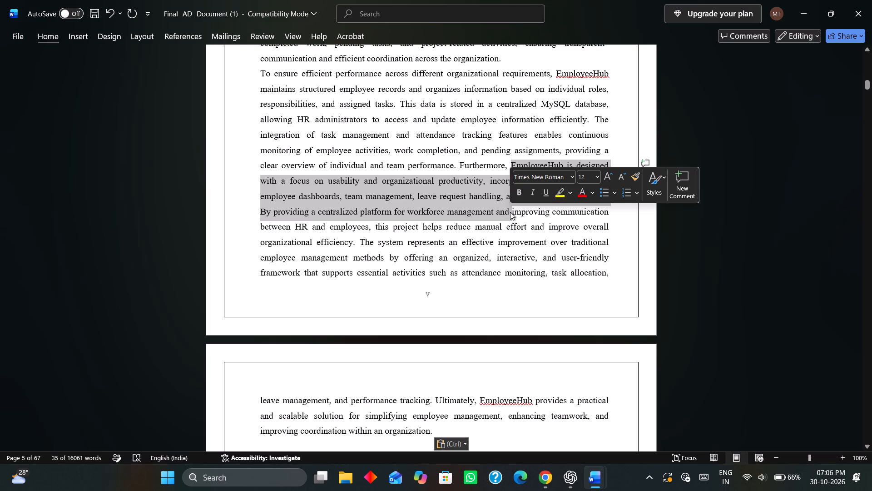
key("BackSpace")
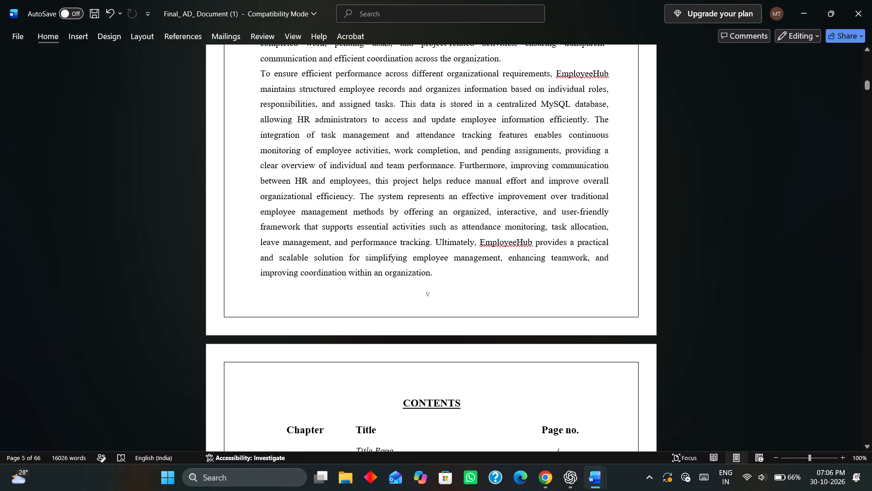
left_click(549, 165)
scroll(456, 160, "up", 1)
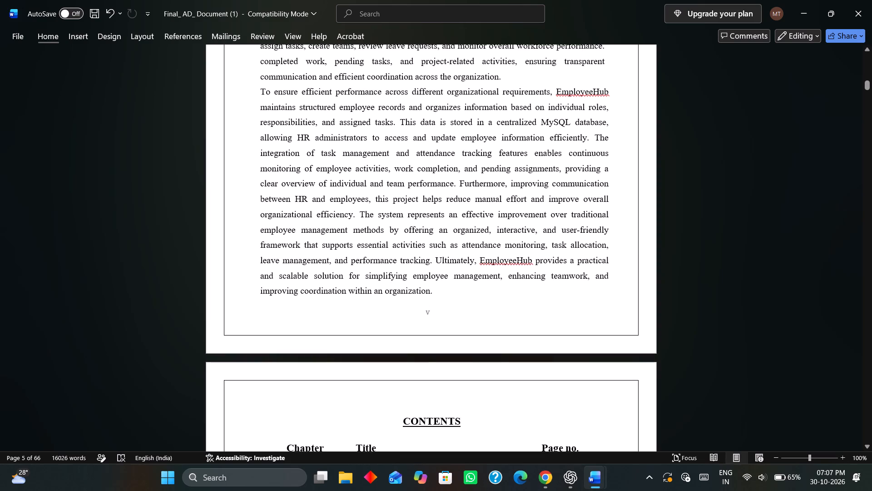
left_click(258, 112)
Look through the Contents pages, examining the chapter numbers, section titles and page numbers.
scroll(437, 194, "down", 8)
scroll(419, 244, "down", 4)
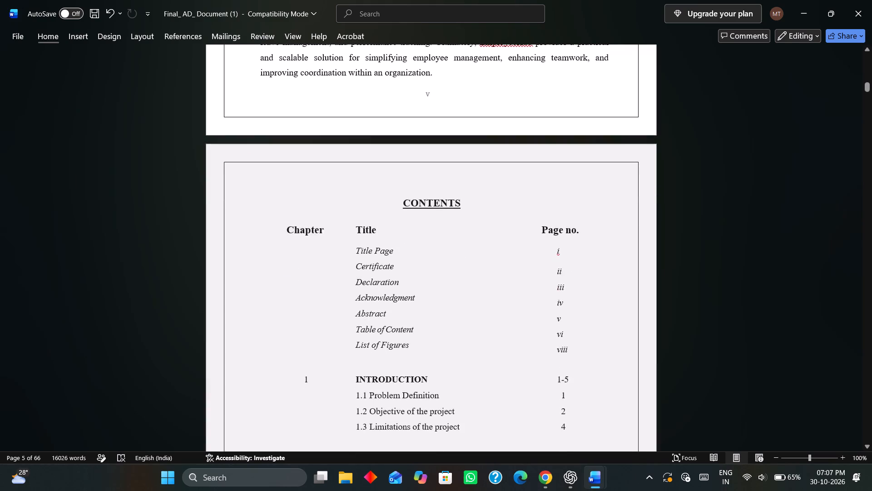
scroll(416, 276, "down", 9)
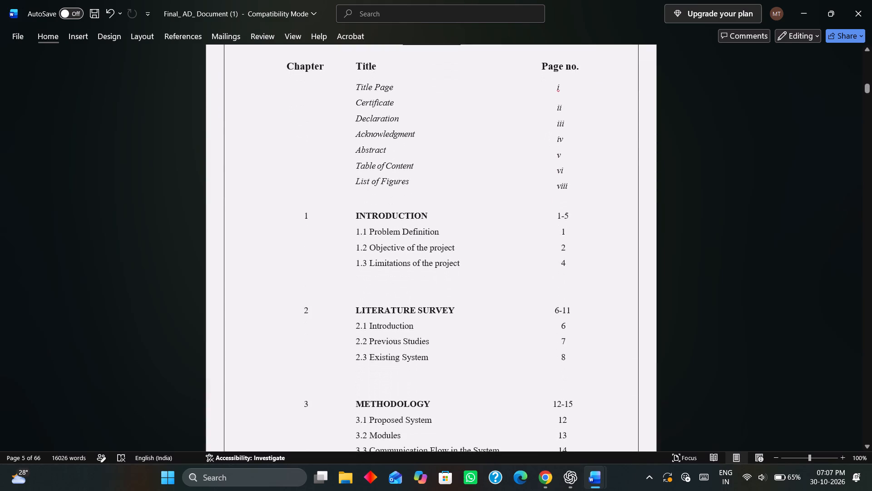
scroll(422, 287, "down", 10)
scroll(421, 286, "up", 1)
scroll(421, 284, "down", 5)
scroll(421, 284, "up", 1)
scroll(421, 283, "down", 4)
scroll(421, 283, "up", 5)
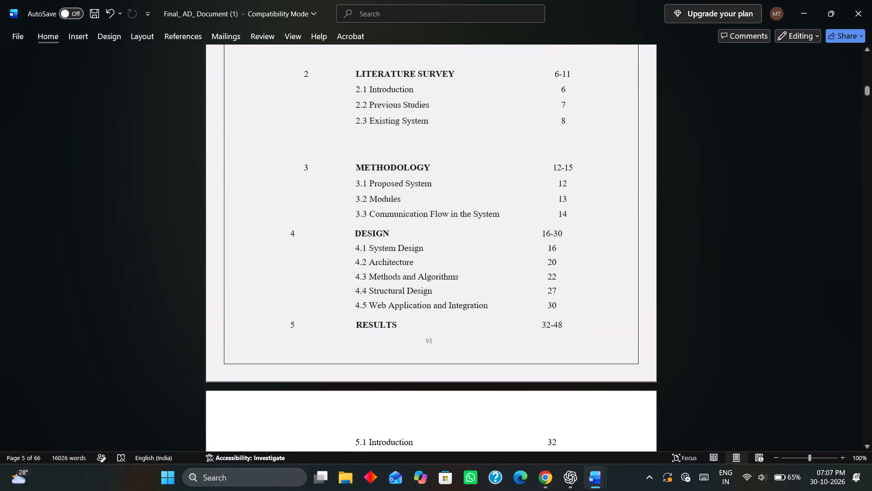
scroll(421, 283, "up", 3)
left_click(299, 239)
left_click(303, 243)
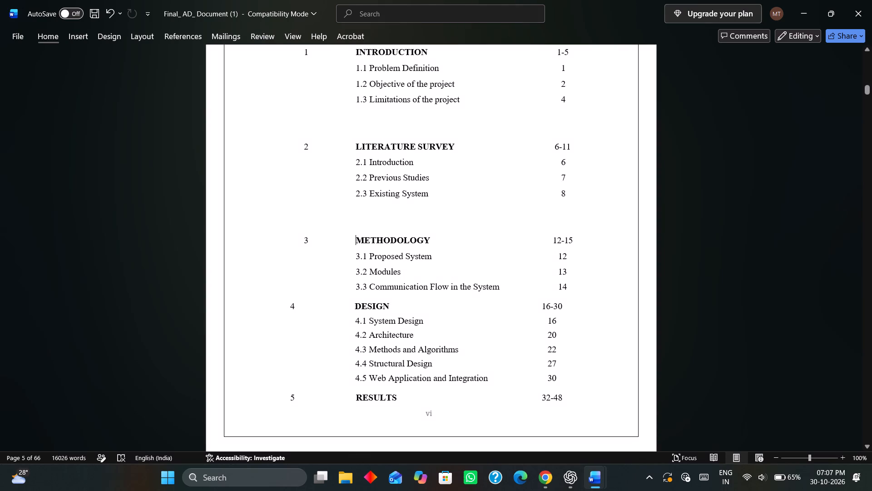
left_click(303, 243)
scroll(367, 277, "up", 5)
left_click(311, 187)
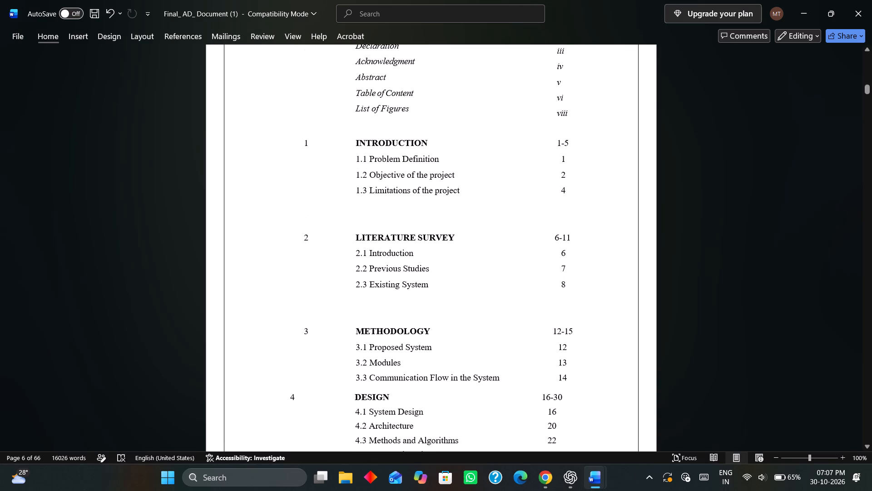
scroll(326, 248, "down", 20)
scroll(334, 289, "down", 7)
scroll(334, 289, "up", 2)
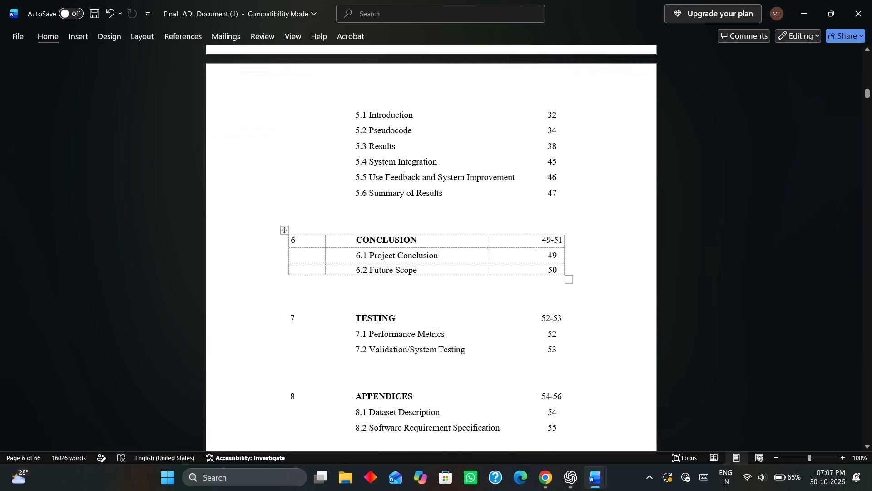
scroll(334, 289, "up", 17)
scroll(312, 294, "up", 16)
left_click(282, 189)
left_click(303, 137)
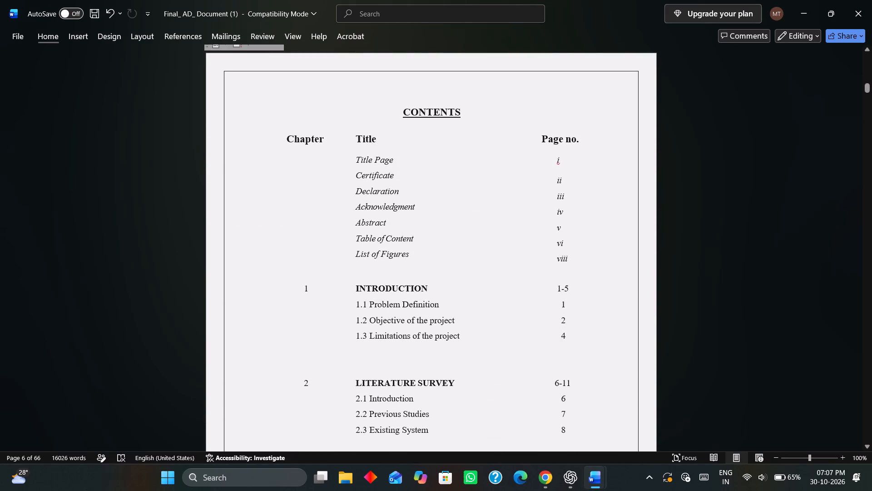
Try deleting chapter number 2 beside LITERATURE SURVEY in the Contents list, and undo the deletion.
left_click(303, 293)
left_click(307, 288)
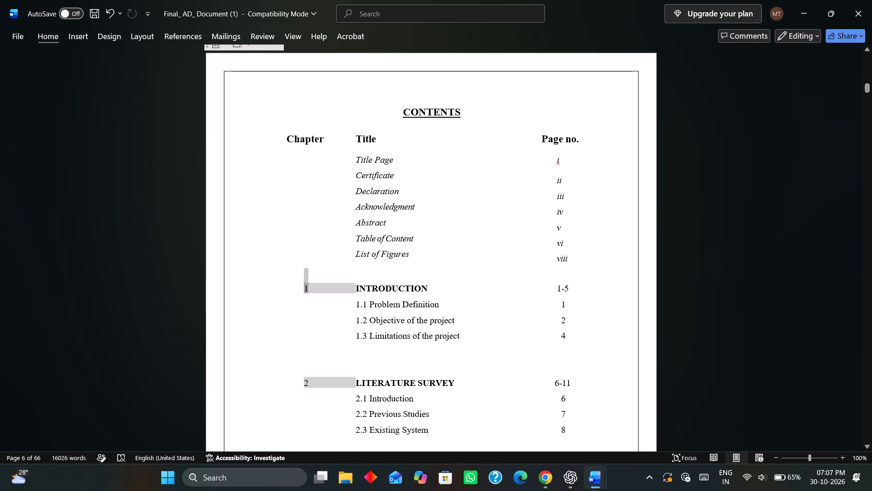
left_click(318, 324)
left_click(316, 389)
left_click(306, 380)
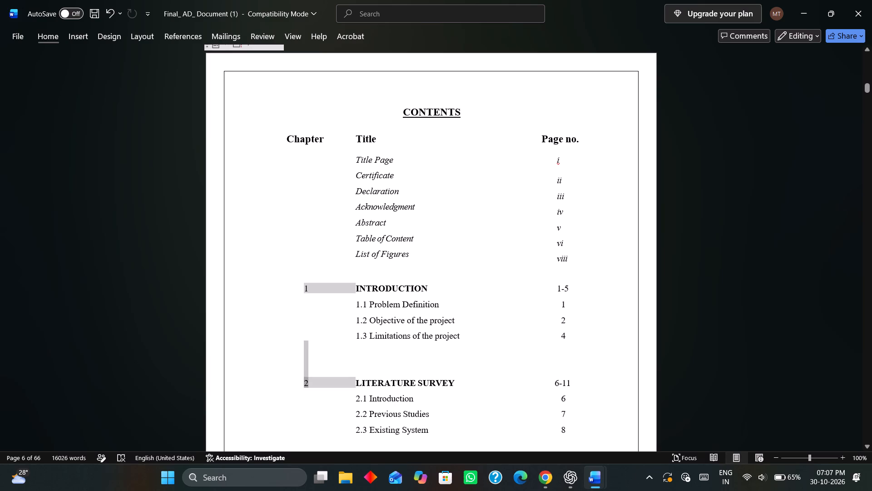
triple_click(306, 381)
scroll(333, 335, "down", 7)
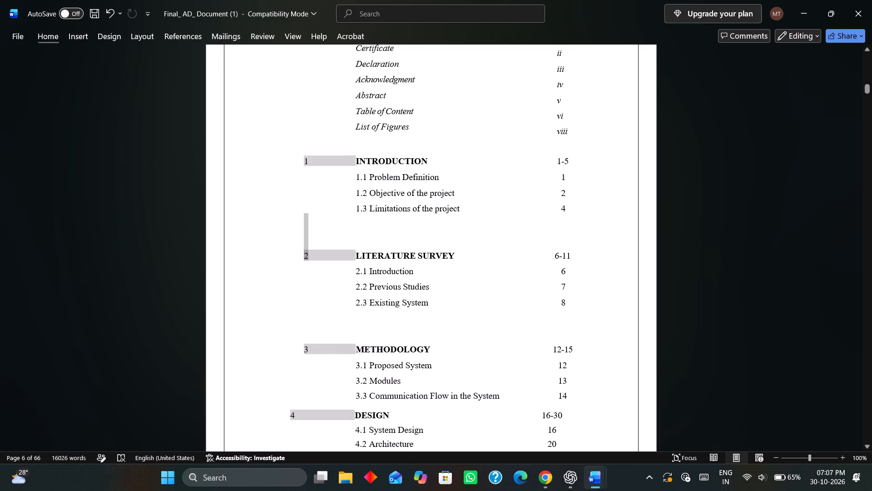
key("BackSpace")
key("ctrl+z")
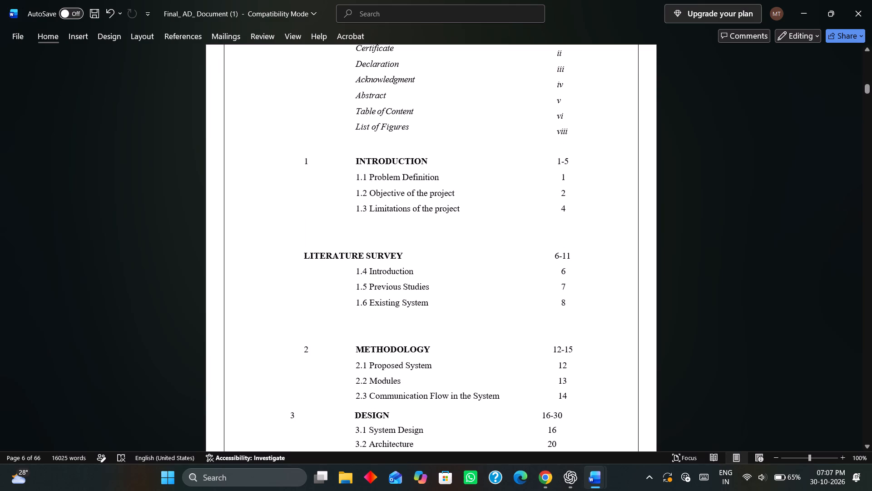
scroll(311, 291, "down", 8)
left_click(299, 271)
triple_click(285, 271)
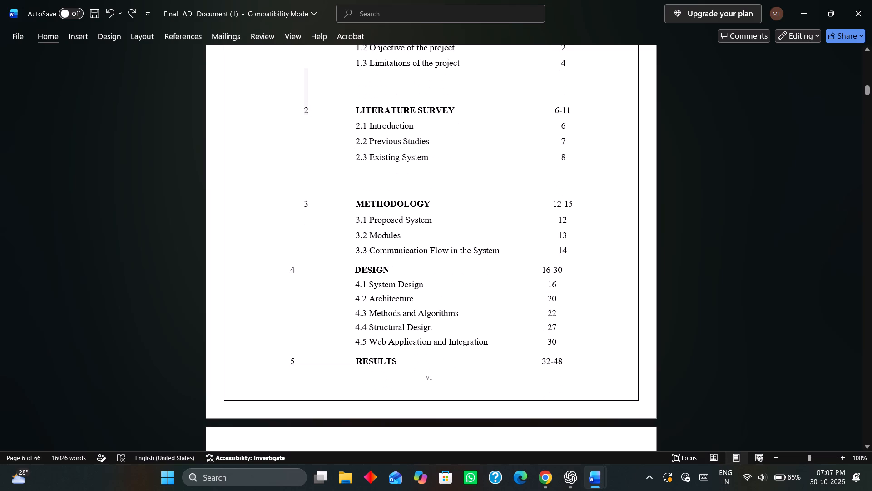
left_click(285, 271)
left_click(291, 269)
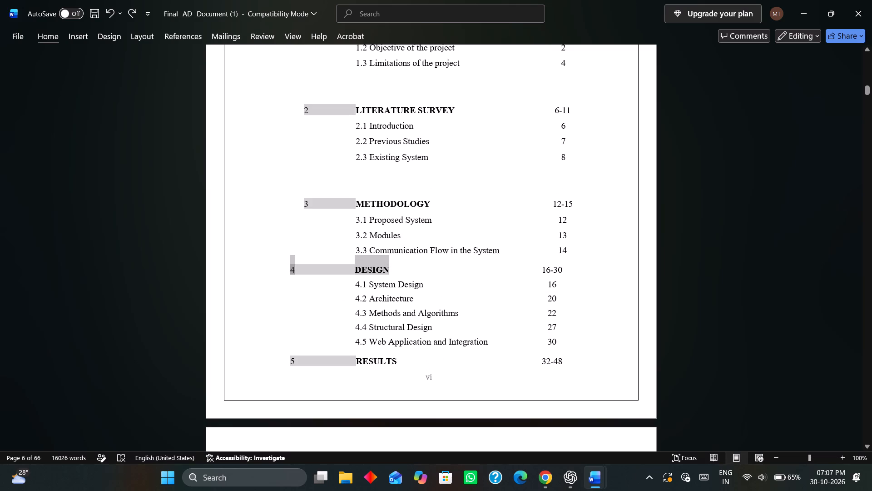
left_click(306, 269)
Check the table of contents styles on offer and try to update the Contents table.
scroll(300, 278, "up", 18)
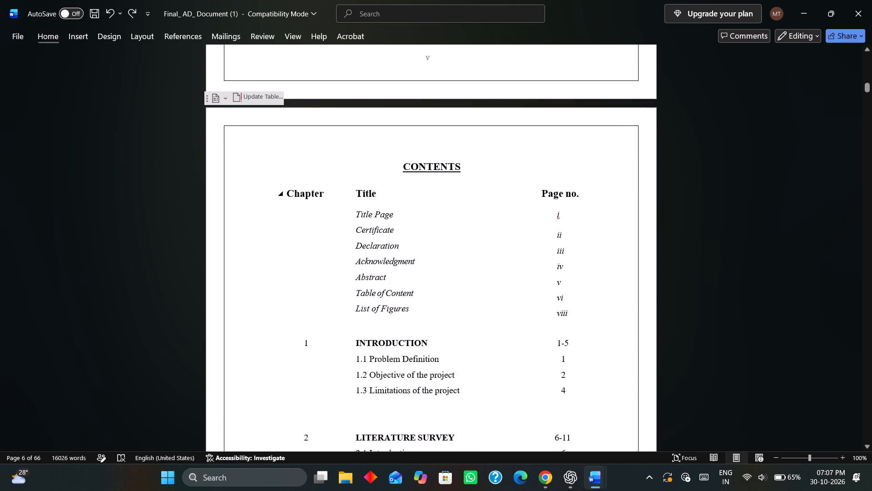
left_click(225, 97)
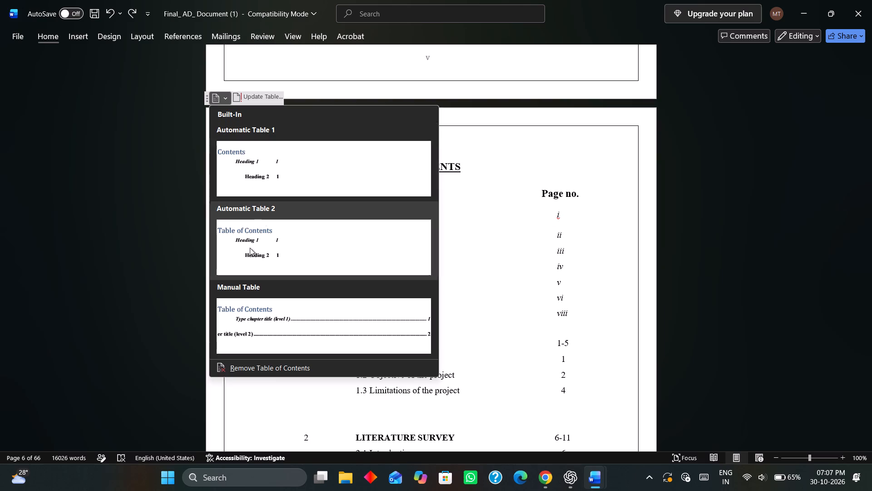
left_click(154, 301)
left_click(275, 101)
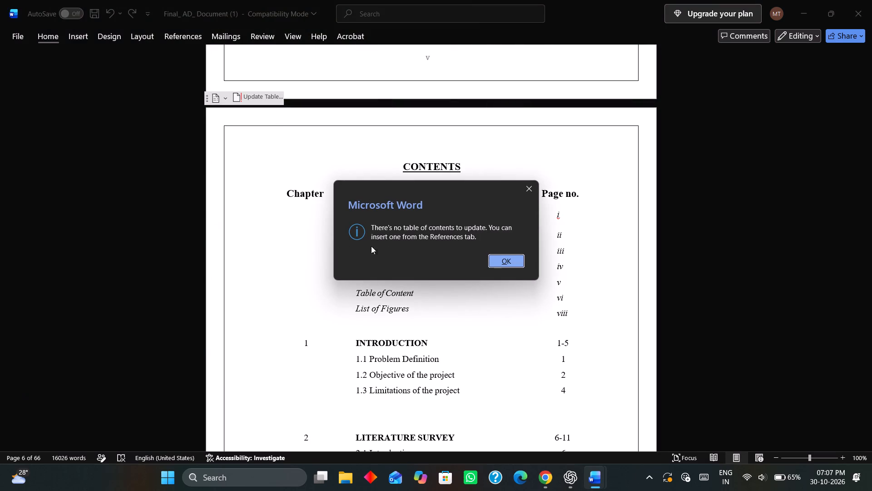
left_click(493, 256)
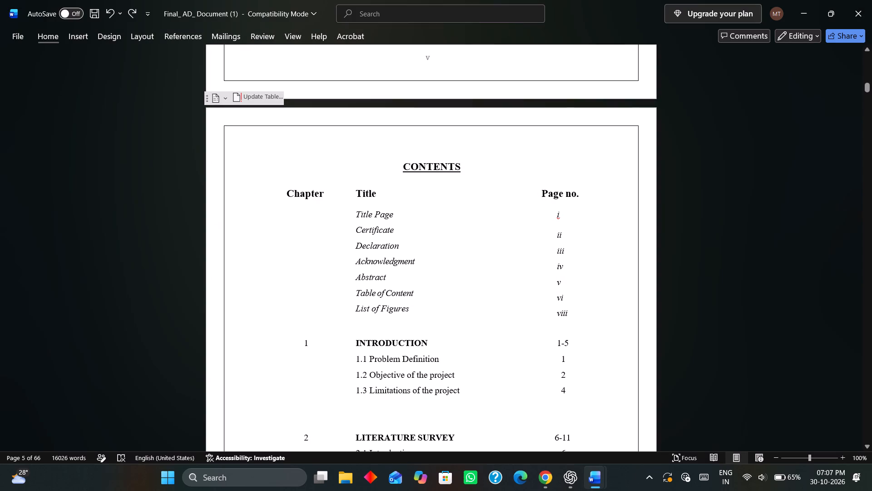
Collapse the Chapter heading row under the CONTENTS title.
left_click(411, 186)
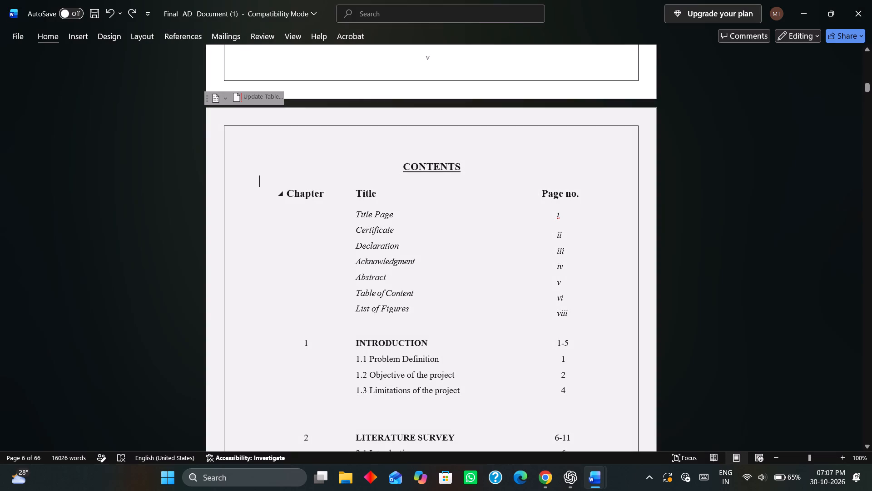
left_click(283, 197)
left_click(280, 196)
left_click(280, 196)
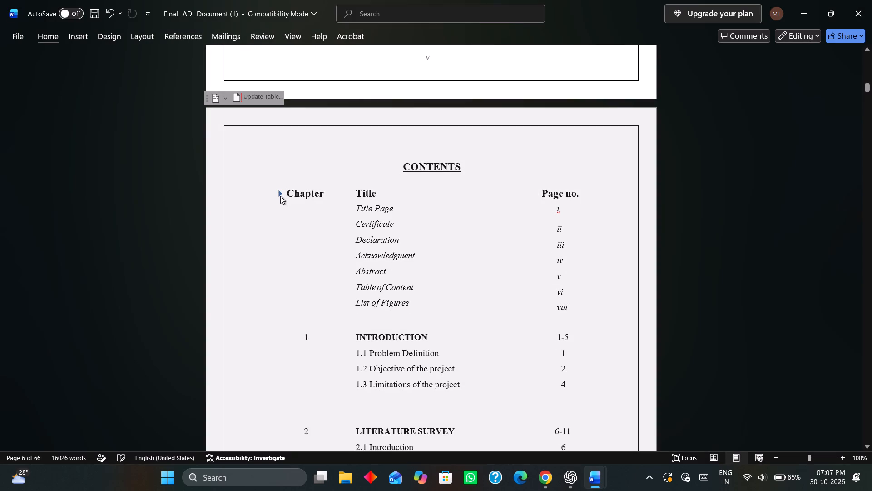
left_click(280, 196)
Look over the Contents entries from INTRODUCTION to CONCLUSION and the table of contents options for the continuation page.
scroll(356, 197, "down", 5)
left_click(309, 249)
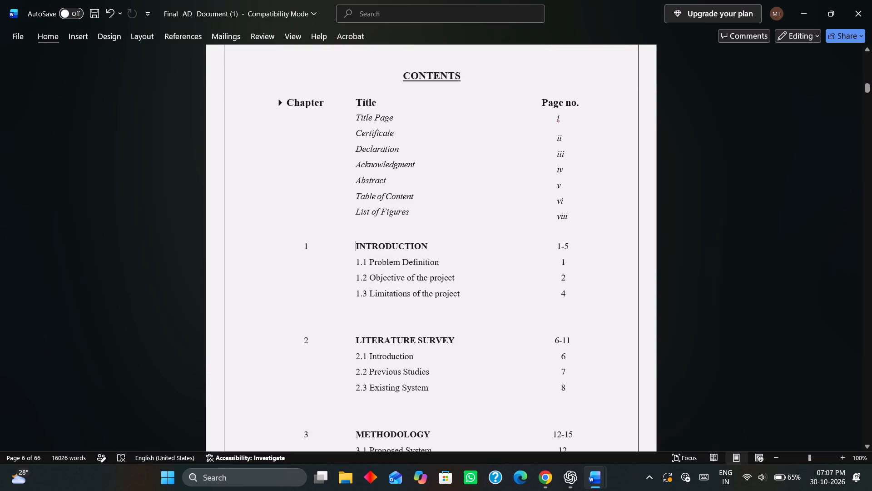
scroll(335, 268, "down", 12)
left_click(296, 279)
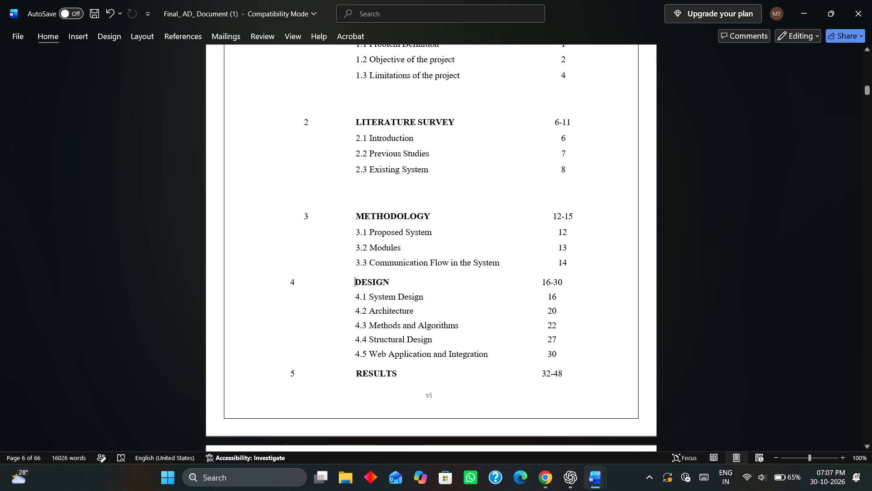
left_click(295, 283)
scroll(333, 304, "down", 12)
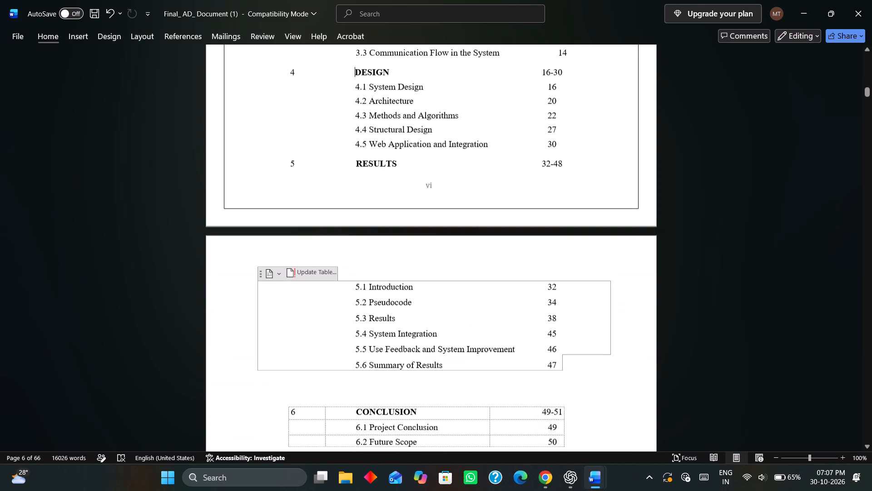
left_click(281, 266)
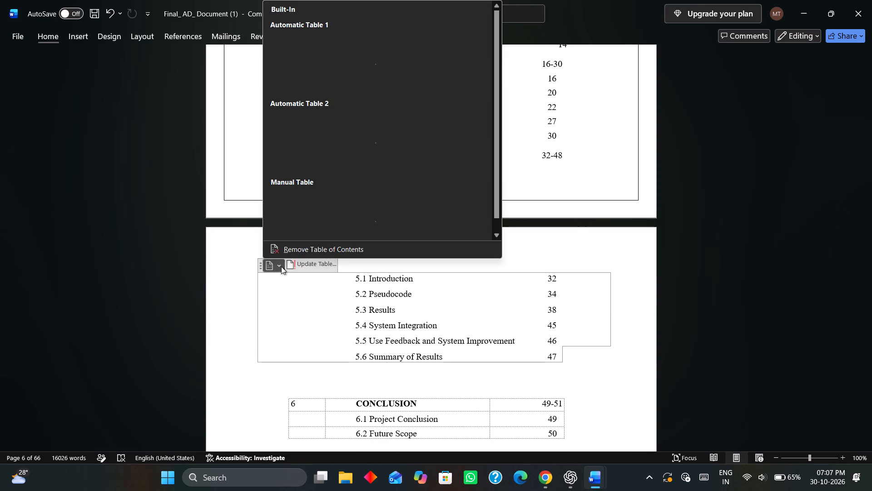
left_click(281, 266)
scroll(367, 322, "up", 12)
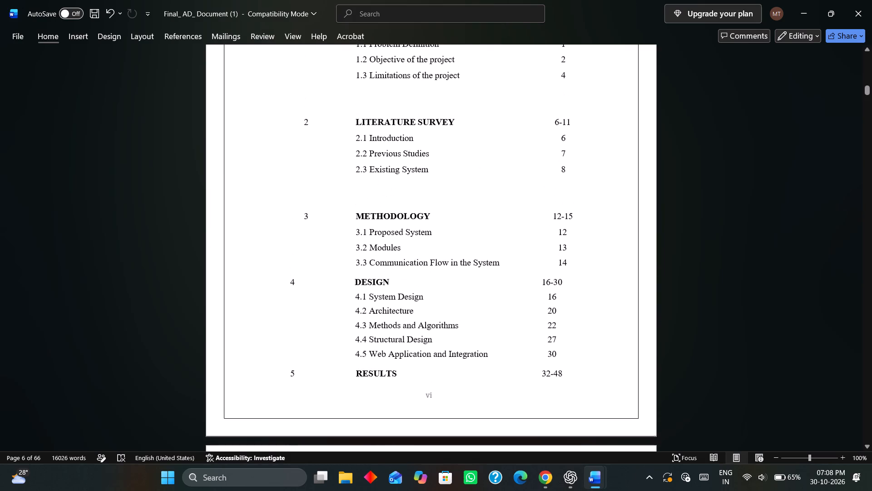
scroll(299, 295, "up", 13)
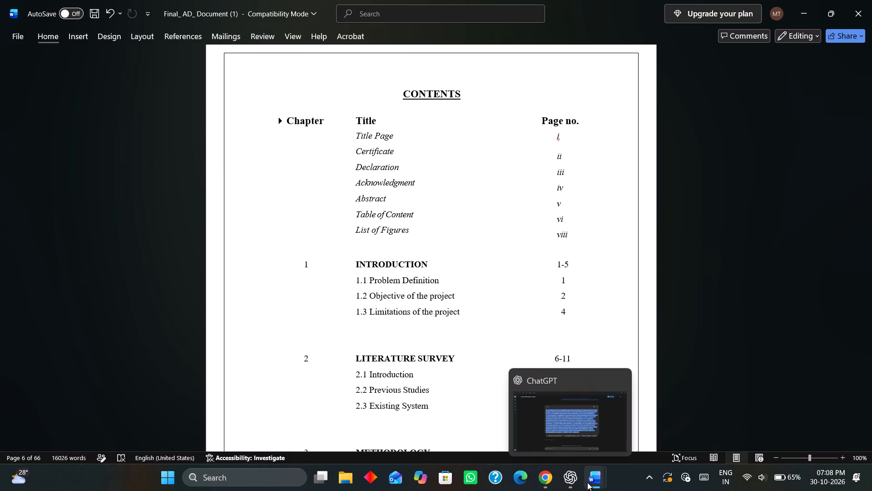
Switch to the protected Final_ AD_ Document and examine the layout, chapter entries and page numbers of its Contents table.
left_click(642, 427)
scroll(493, 223, "down", 2)
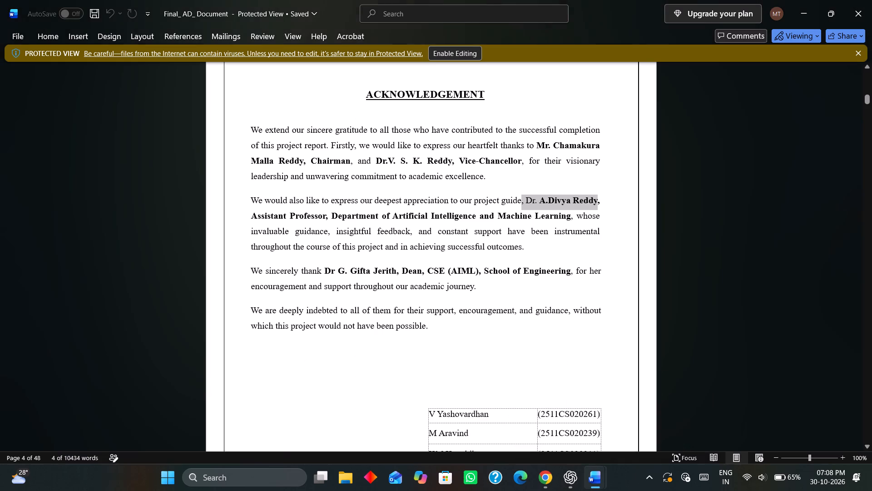
scroll(497, 238, "down", 4)
scroll(543, 255, "down", 7)
scroll(533, 250, "down", 20)
scroll(533, 250, "down", 11)
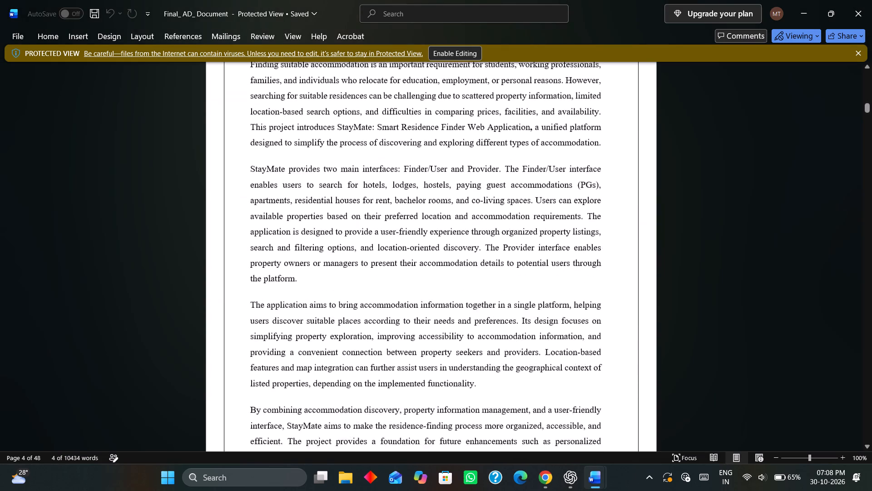
scroll(519, 240, "down", 20)
scroll(519, 240, "down", 14)
scroll(523, 228, "down", 15)
scroll(523, 228, "down", 8)
scroll(523, 228, "down", 18)
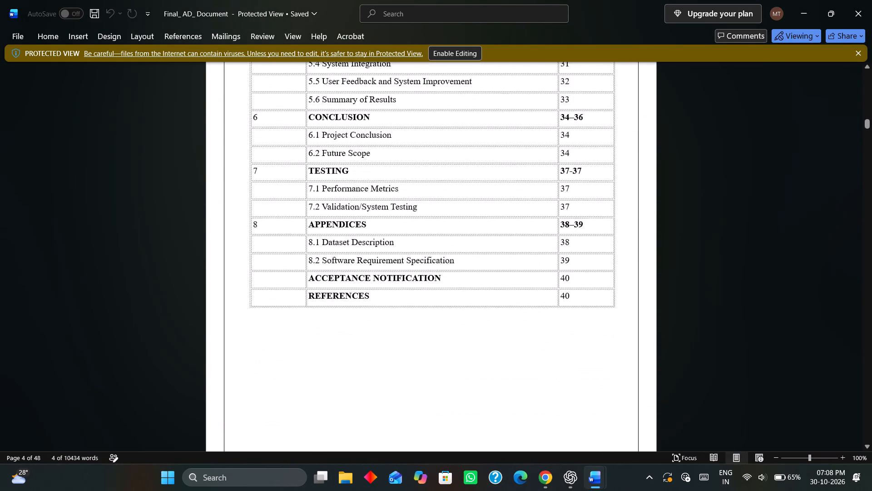
scroll(523, 228, "down", 3)
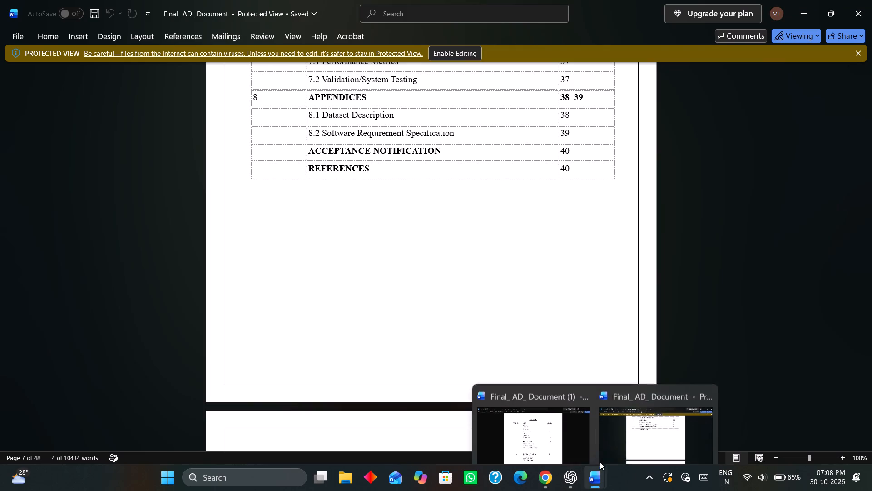
Return to Final_ AD_ Document (1) and look through its Contents from the CONTENTS title to REFERENCES.
left_click(555, 437)
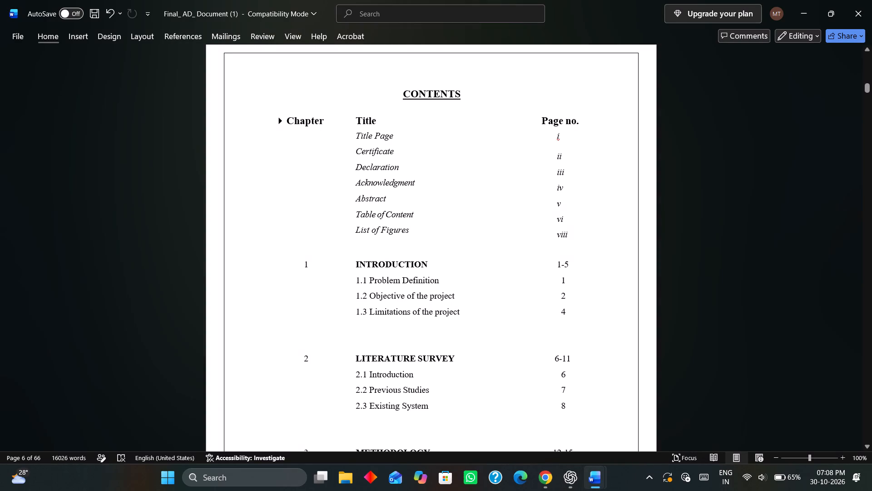
left_click(401, 98)
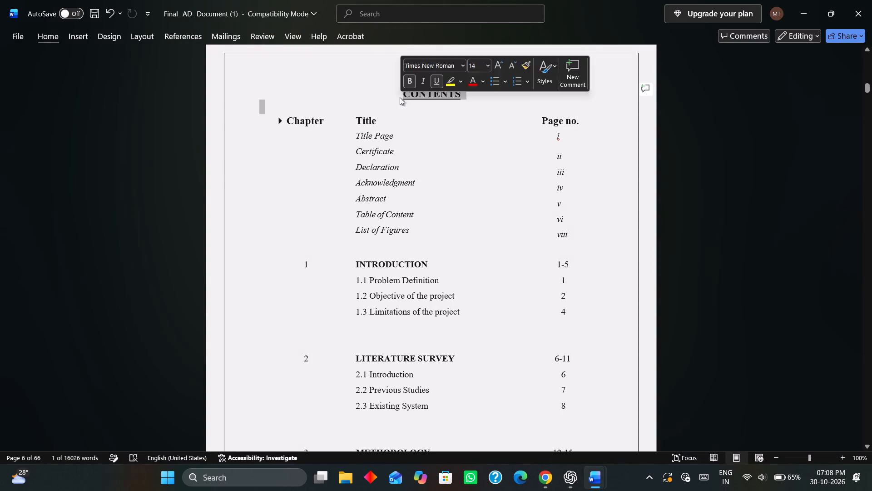
left_click(400, 97)
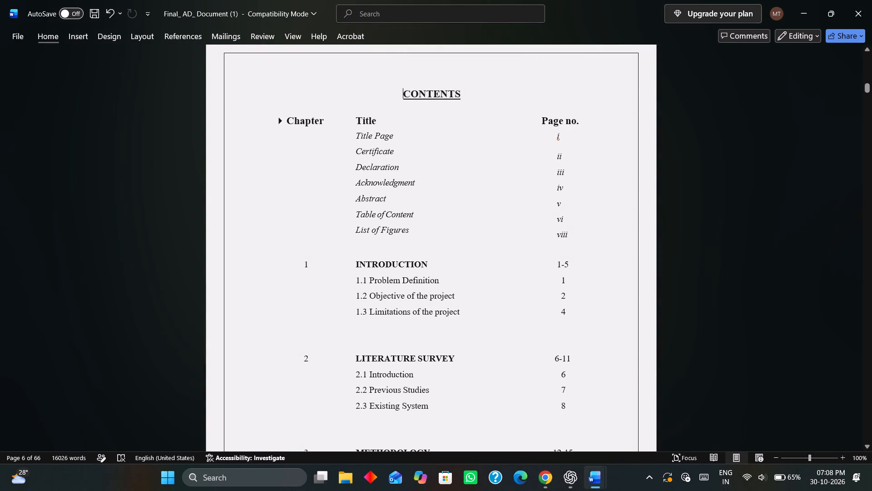
scroll(463, 284, "down", 8)
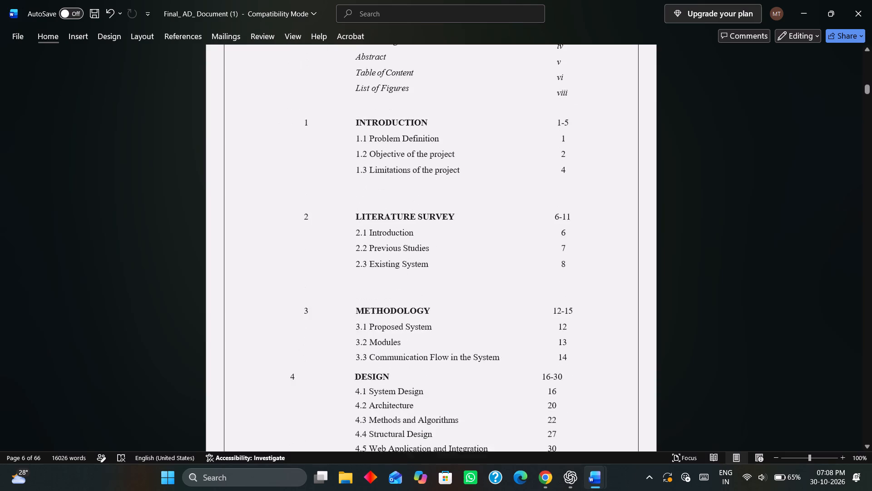
scroll(478, 277, "down", 15)
scroll(481, 271, "up", 1)
scroll(481, 271, "down", 7)
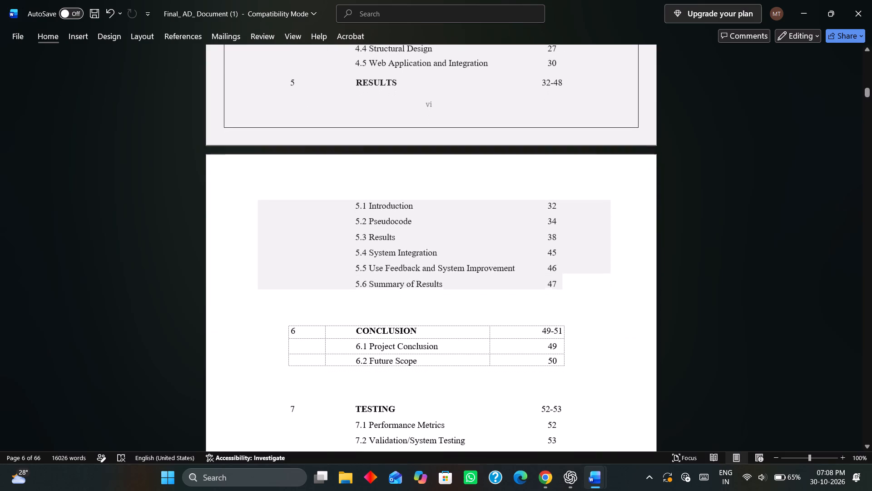
scroll(481, 271, "up", 1)
scroll(481, 271, "down", 5)
left_click(482, 271)
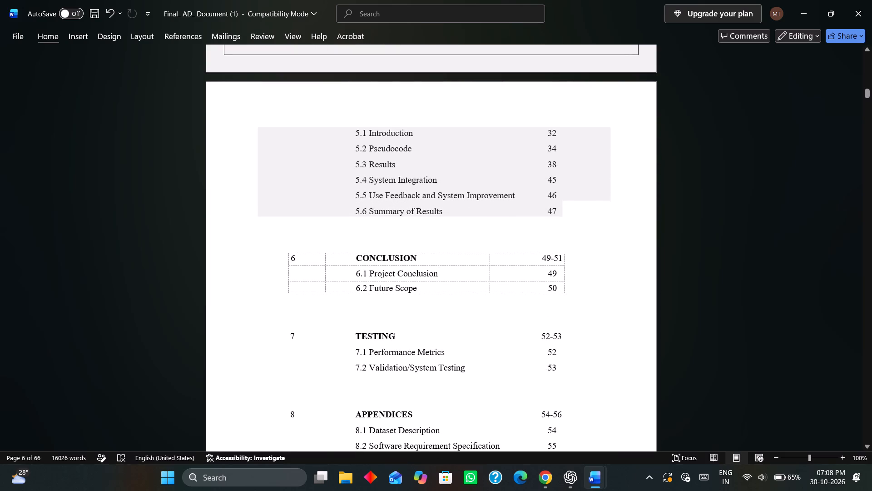
scroll(420, 300, "down", 8)
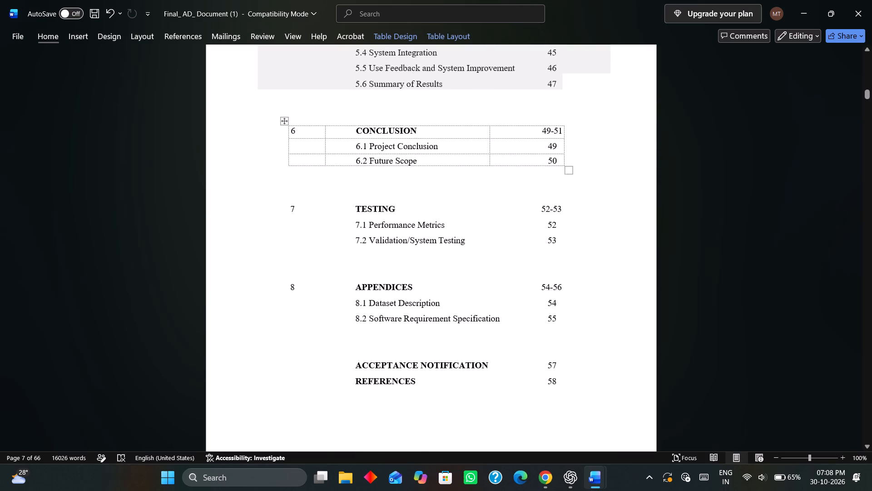
scroll(420, 294, "down", 1)
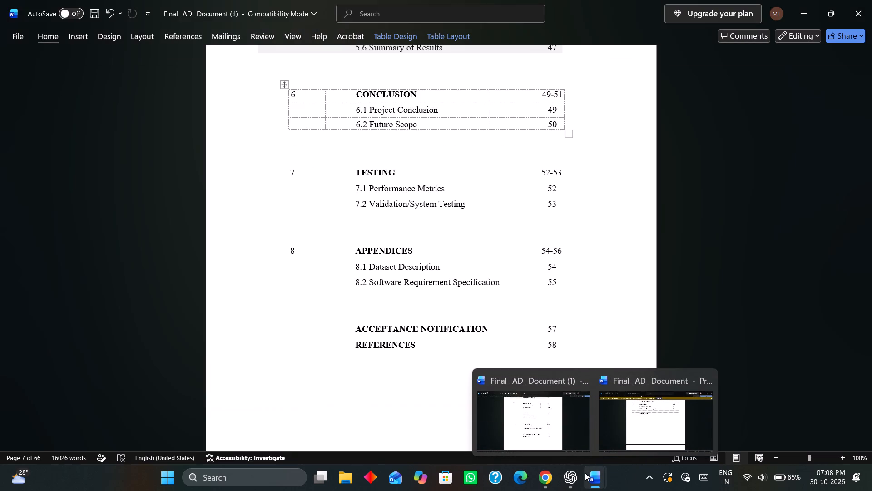
scroll(400, 327, "up", 1)
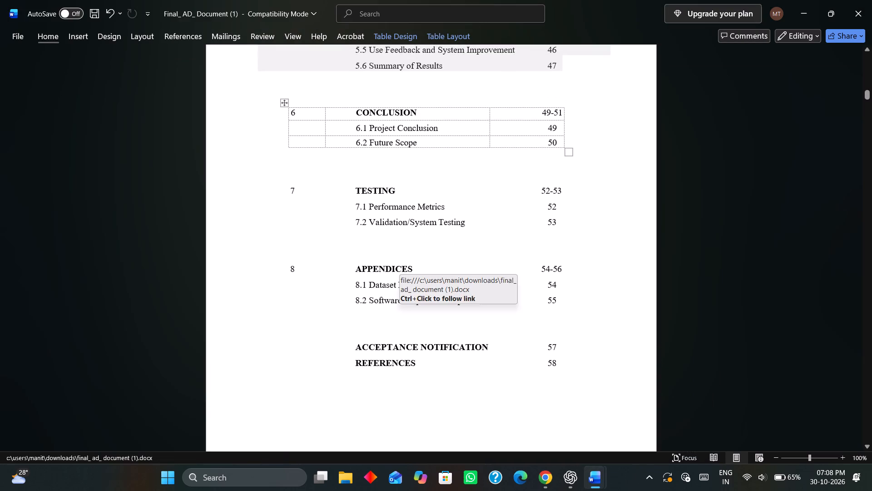
scroll(399, 328, "up", 6)
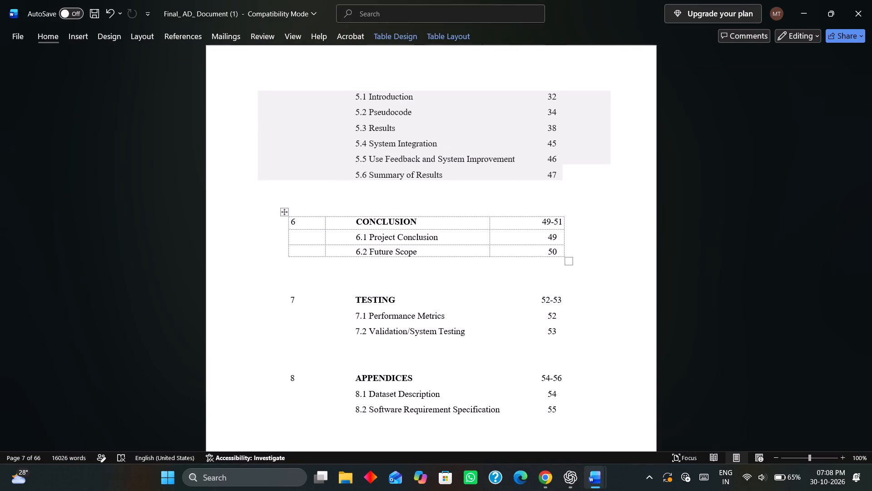
Compare the chapter entries and page numbers in the Contents of Final_ AD_ Document and Final_ AD_ Document (1).
left_click(643, 407)
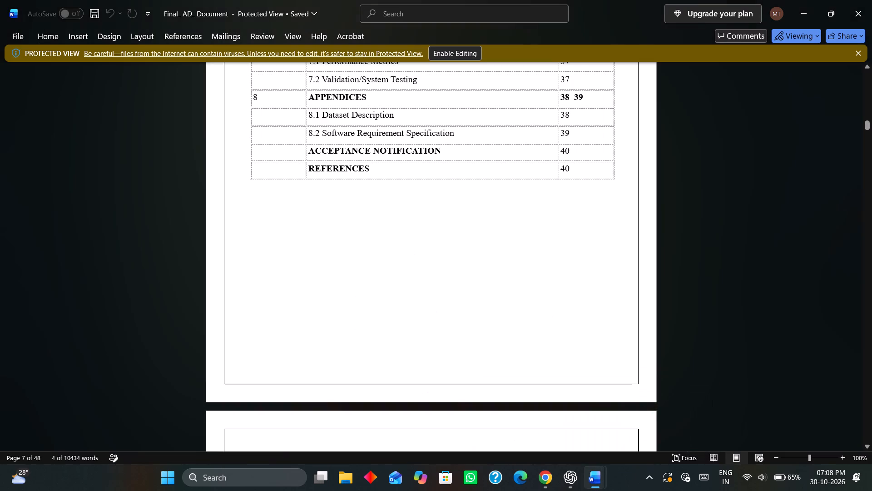
scroll(477, 360, "up", 15)
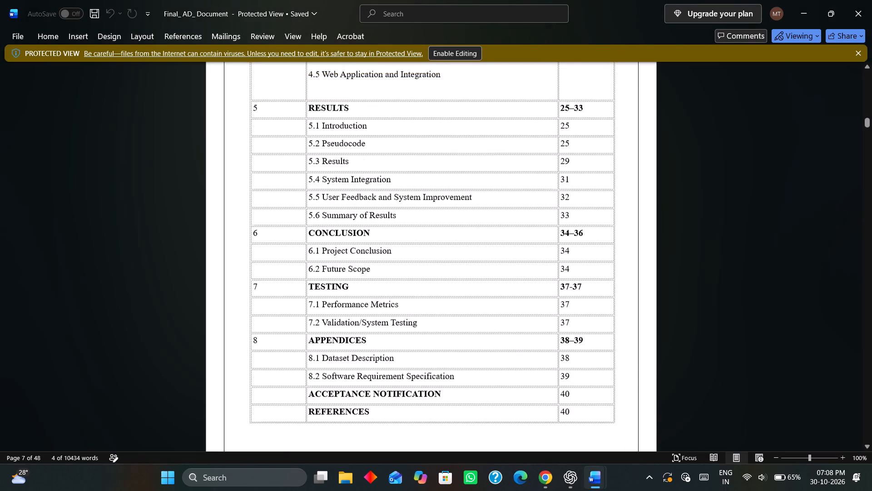
scroll(491, 343, "up", 2)
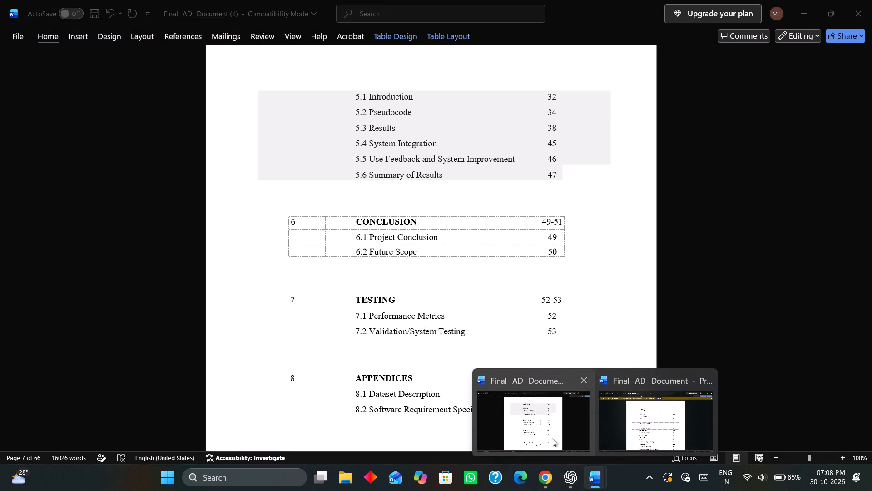
left_click(552, 438)
scroll(383, 346, "up", 13)
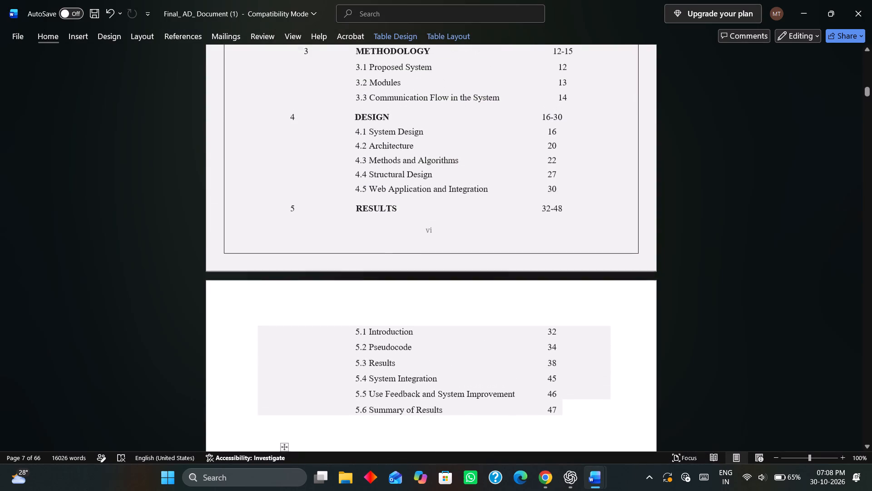
scroll(389, 332, "up", 7)
scroll(446, 333, "up", 6)
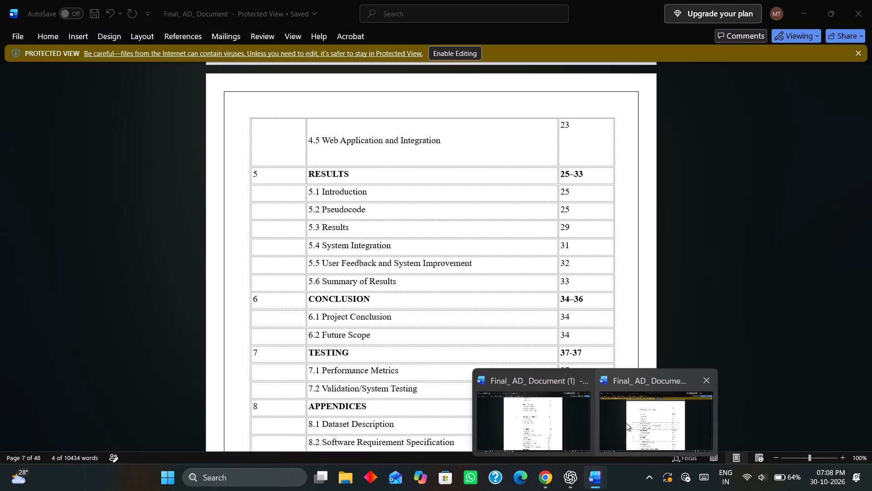
left_click(626, 423)
scroll(368, 340, "up", 13)
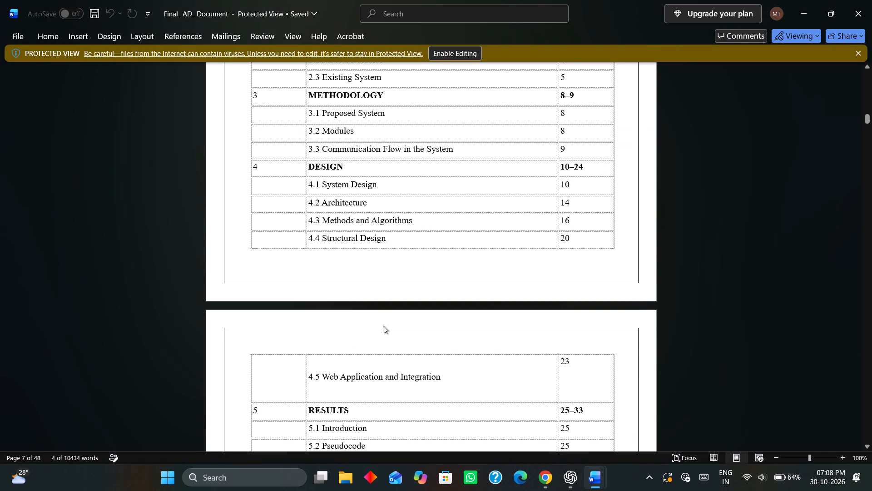
scroll(383, 326, "up", 8)
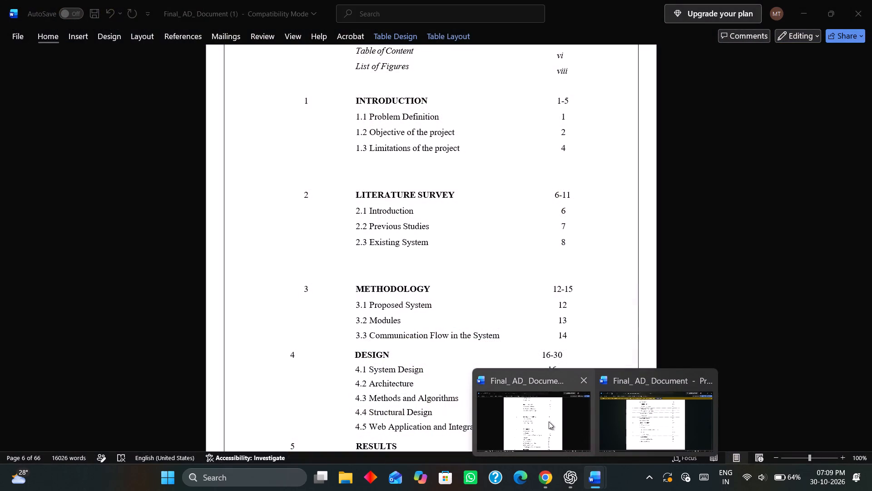
Switch to the protected Final_ AD_ Document and find the start of its Contents table.
left_click(625, 403)
scroll(443, 342, "up", 12)
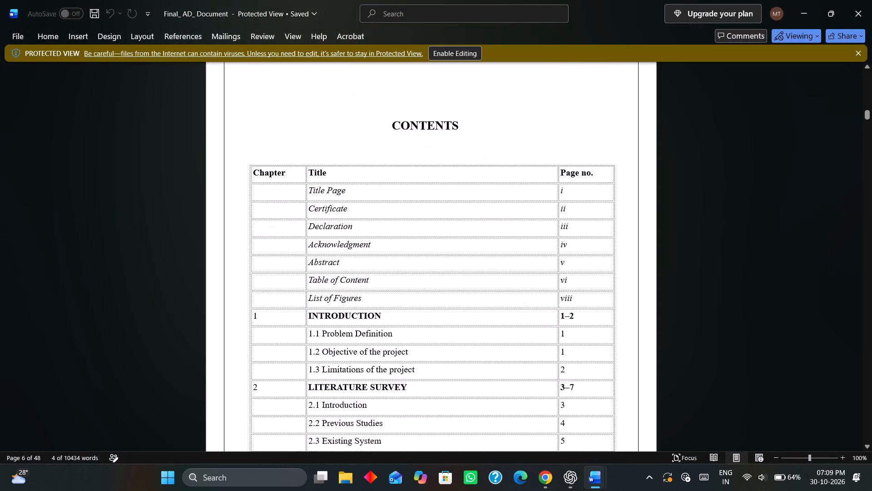
scroll(446, 339, "up", 1)
scroll(398, 188, "up", 6)
left_click(378, 219)
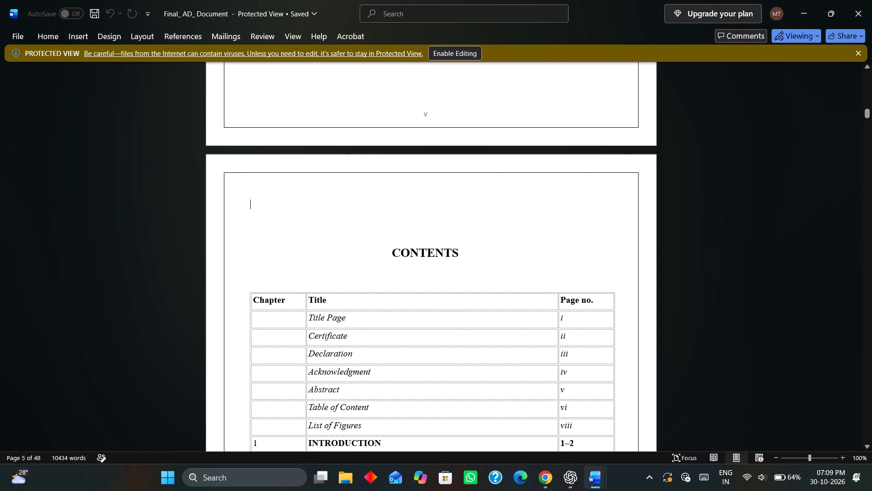
scroll(394, 236, "down", 7)
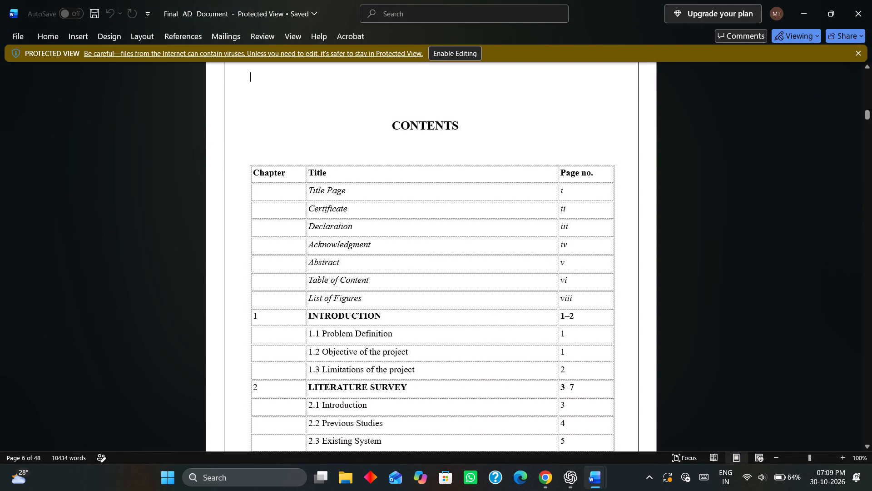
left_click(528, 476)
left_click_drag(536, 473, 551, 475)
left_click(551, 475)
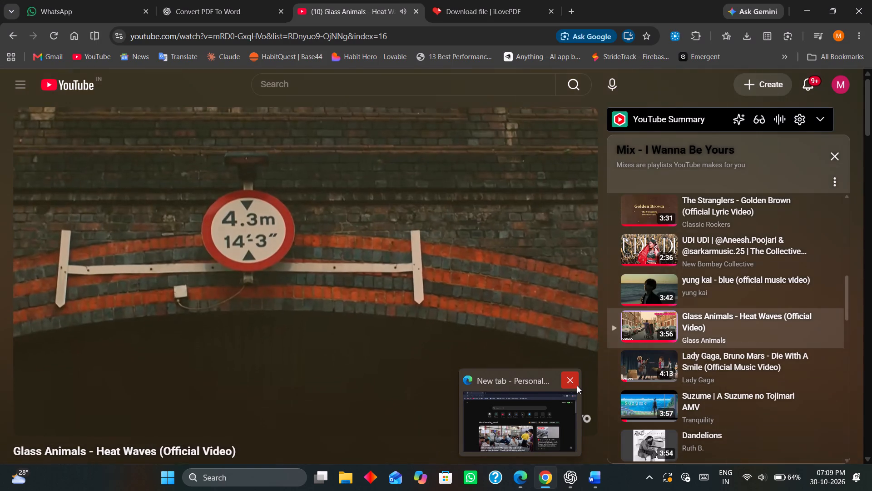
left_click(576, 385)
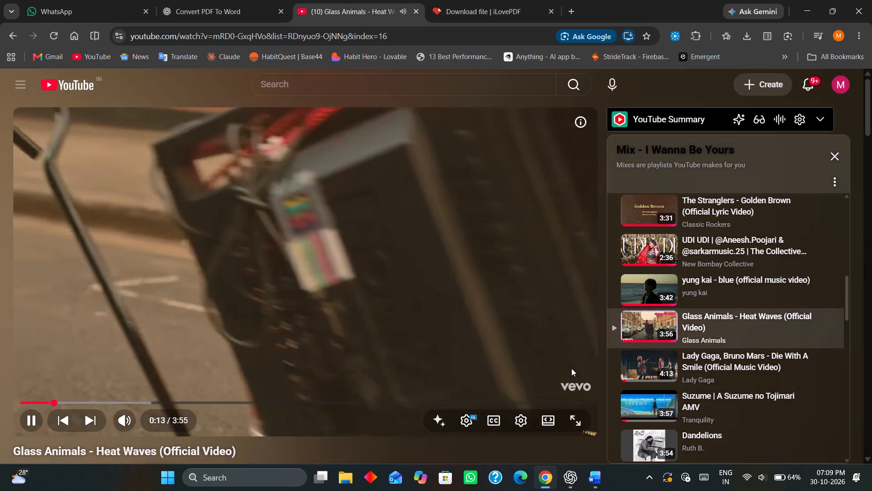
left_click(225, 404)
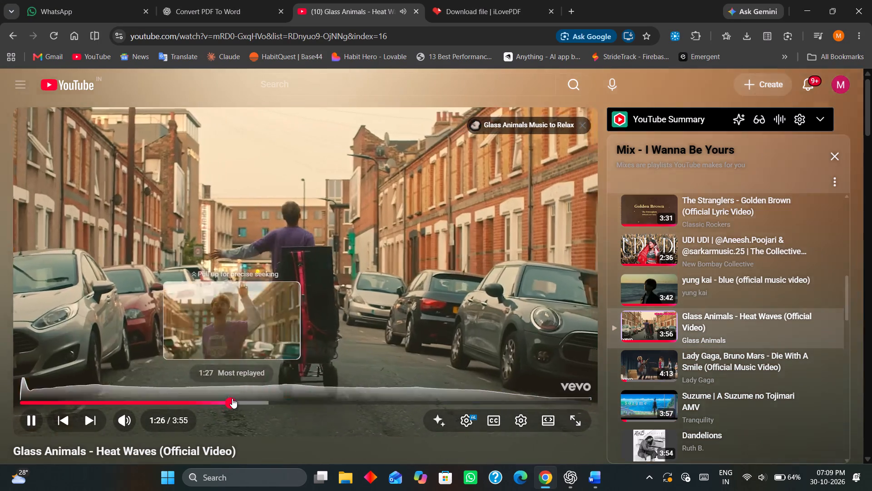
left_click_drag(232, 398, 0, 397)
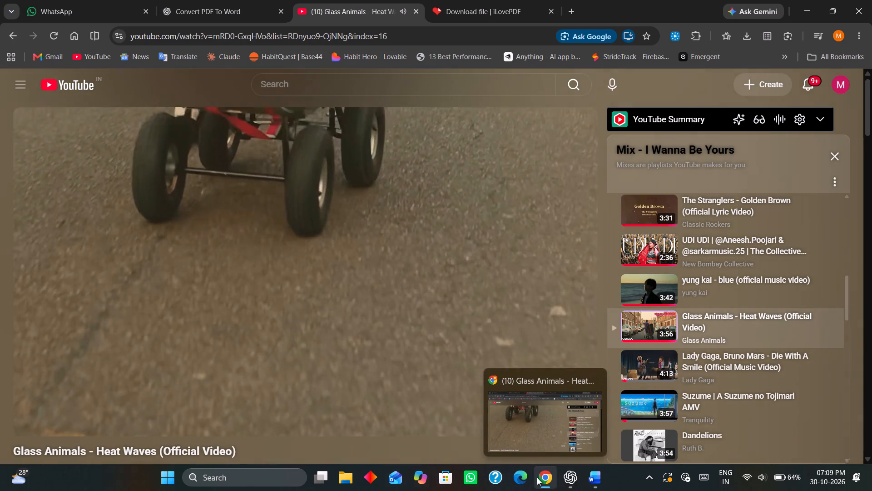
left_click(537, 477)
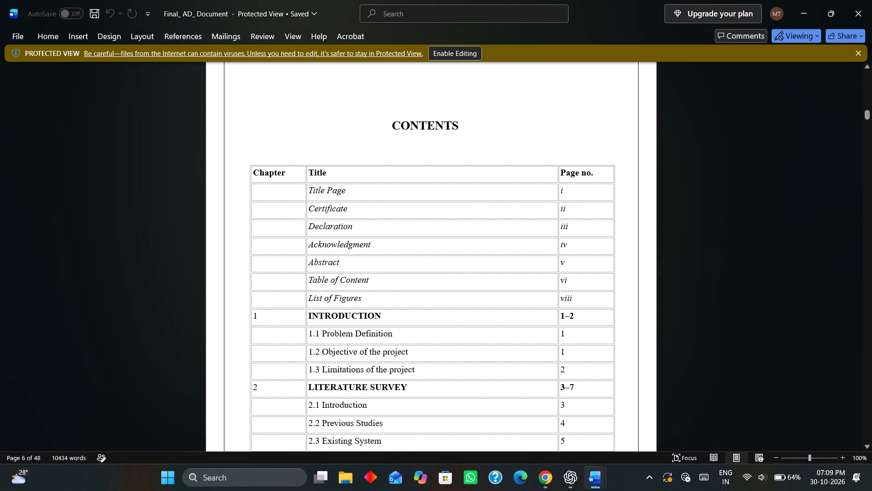
Copy the whole Contents table of Final_ AD_ Document, from the Chapter header row to REFERENCES.
left_click(240, 155)
left_click(254, 168)
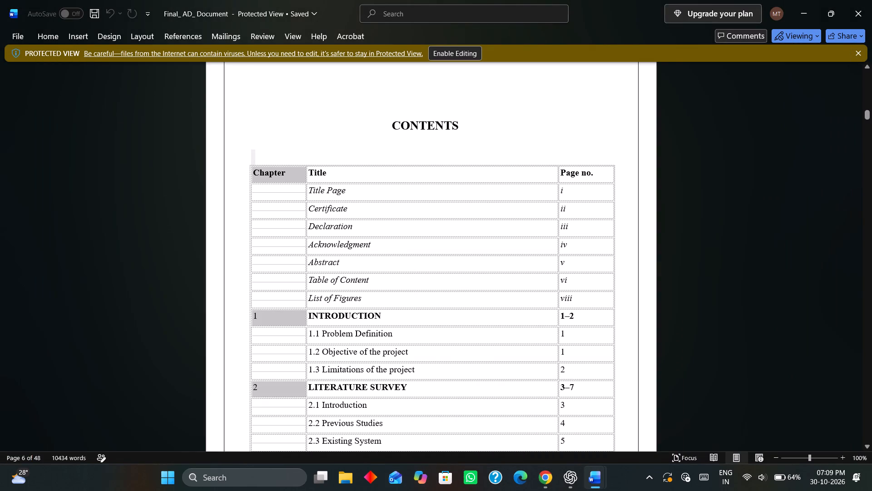
left_click_drag(248, 160, 469, 490)
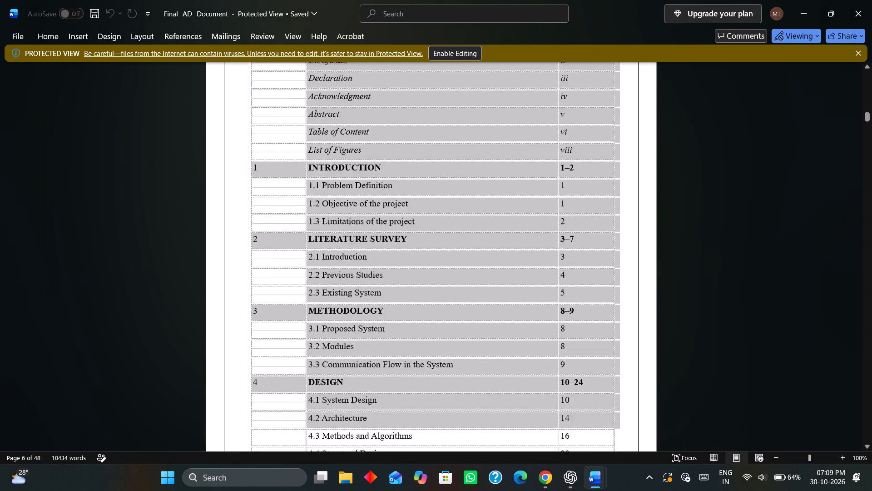
left_click_drag(469, 490, 573, 148)
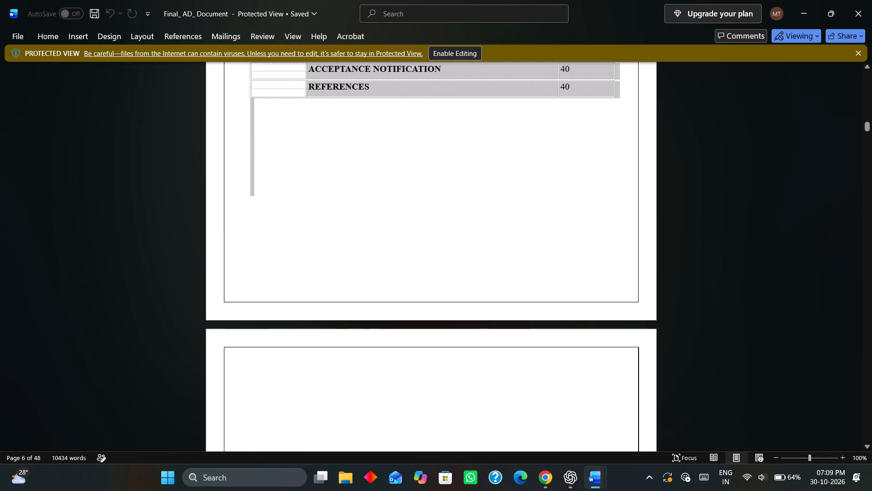
left_click_drag(573, 148, 619, 88)
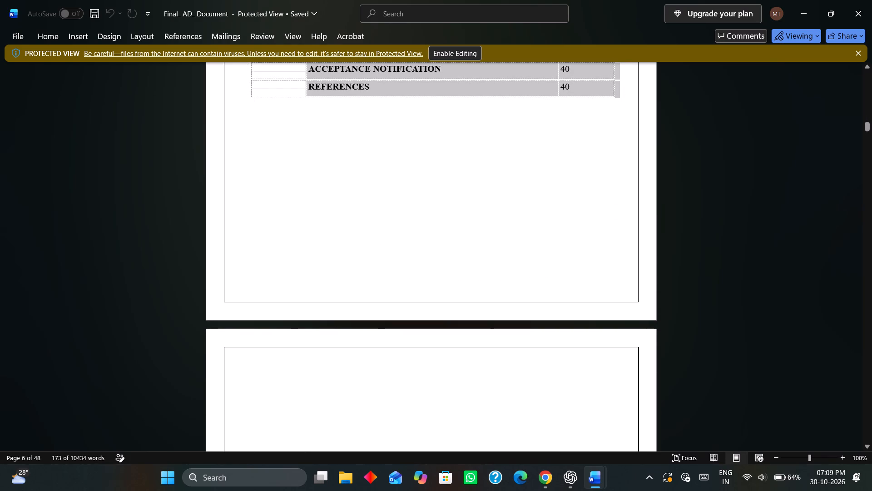
key("ctrl+c")
In Final_ AD_ Document (1), replace the existing Contents entries, from the Chapter heading through REFERENCES, with the copied table.
key("alt+Tab")
key("alt+Tab")
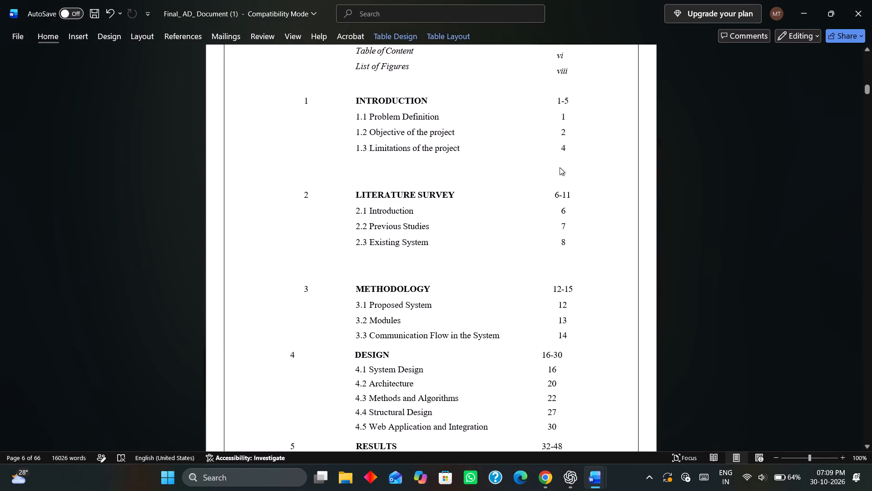
scroll(515, 226, "up", 13)
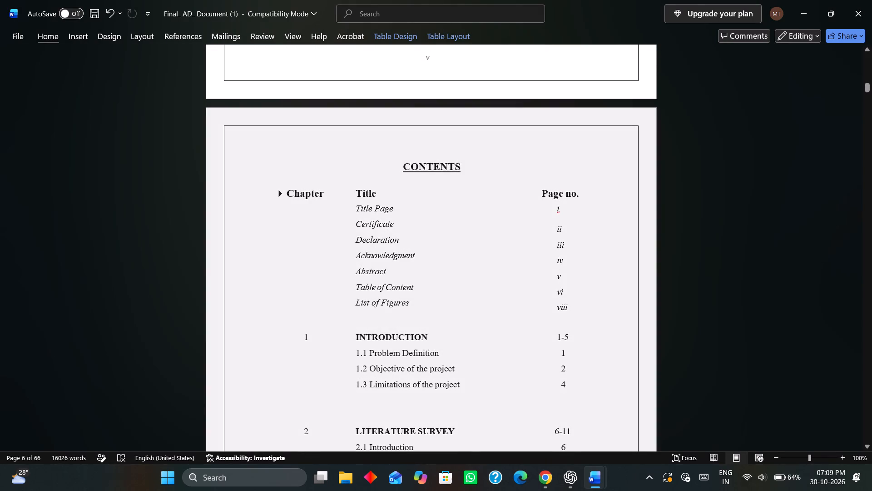
left_click_drag(271, 185, 461, 429)
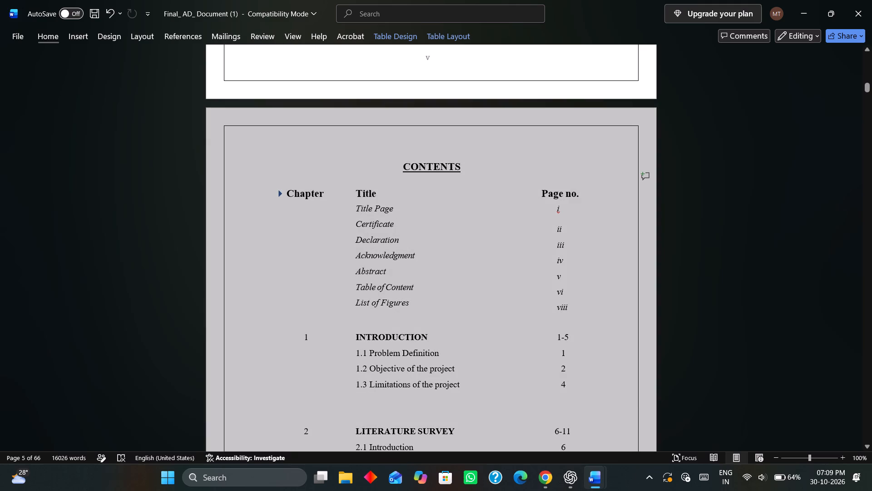
left_click_drag(461, 429, 429, 461)
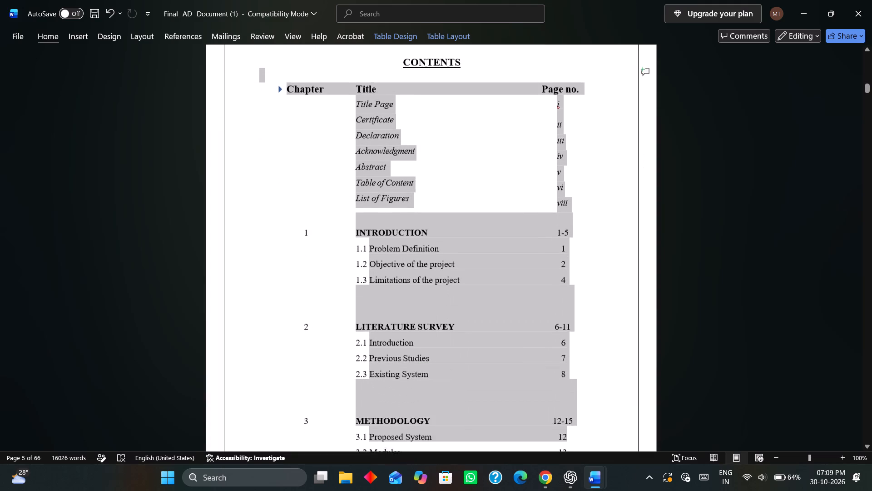
left_click_drag(429, 461, 466, 445)
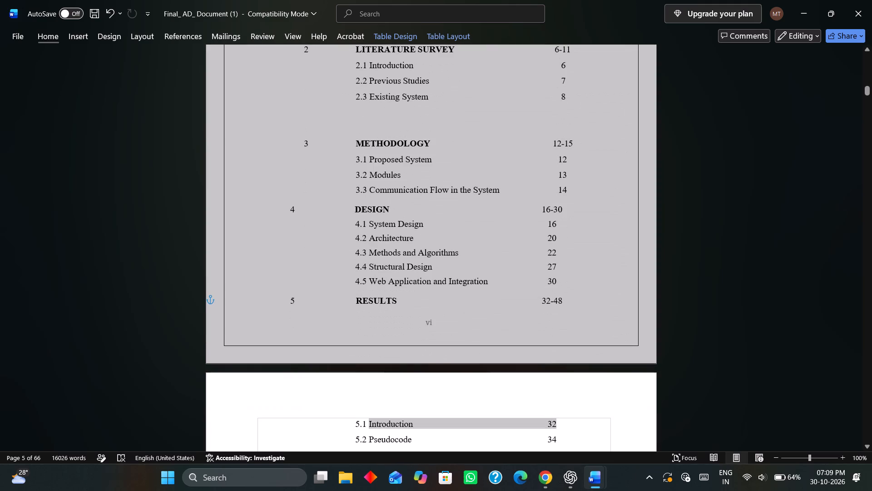
left_click_drag(466, 445, 467, 461)
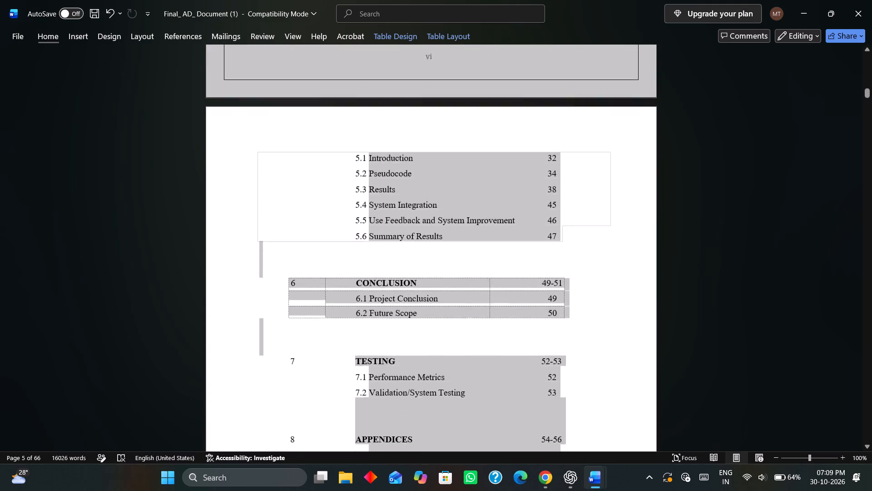
left_click_drag(467, 461, 562, 339)
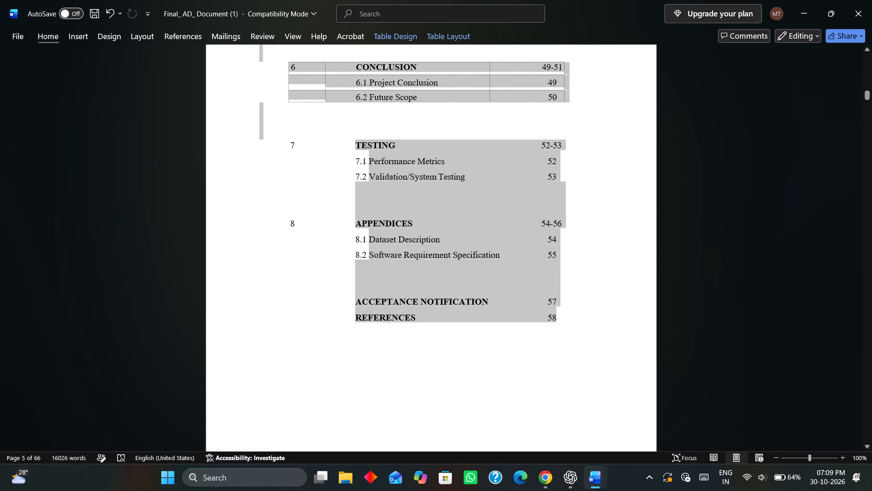
key("ctrl+v")
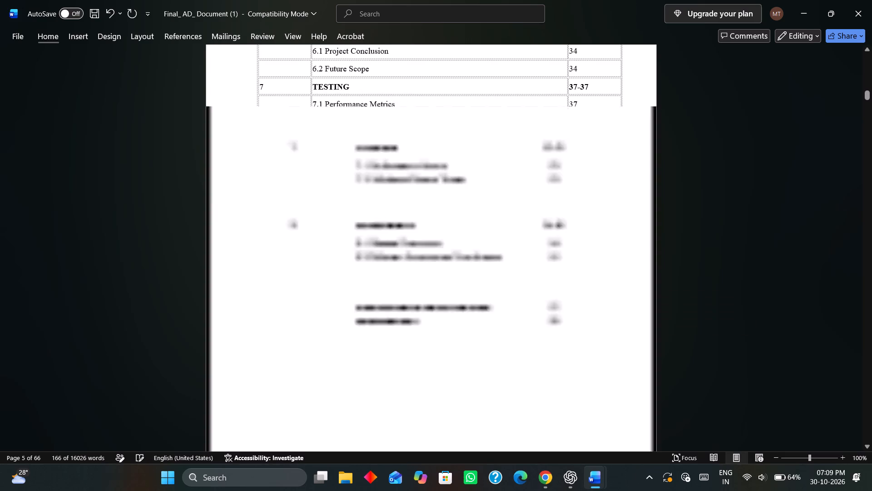
Look through the pasted Contents table from its header row onward and compare its page layout with the table in Final_ AD_ Document.
scroll(555, 342, "up", 5)
scroll(555, 335, "down", 11)
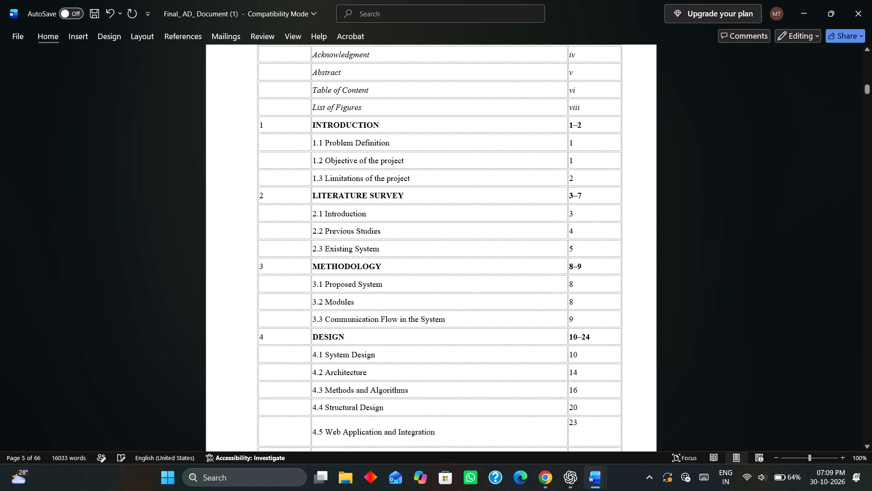
scroll(555, 332, "down", 17)
scroll(553, 334, "down", 5)
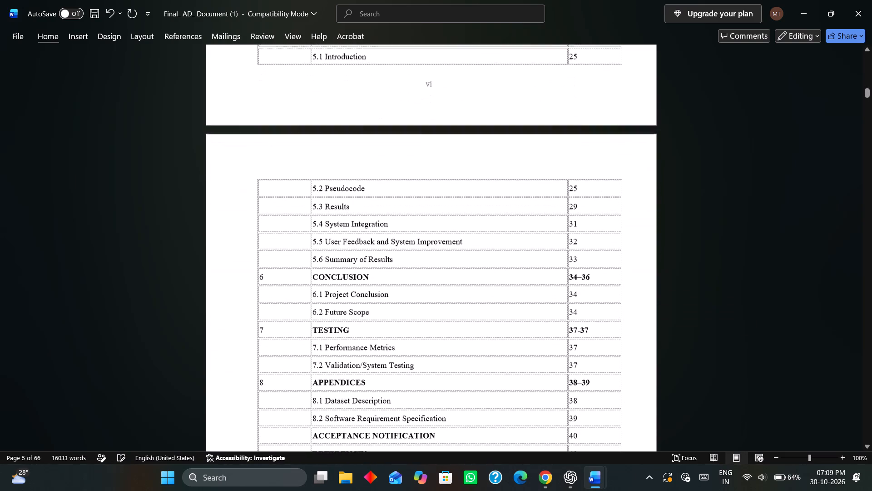
scroll(553, 334, "down", 8)
scroll(553, 334, "up", 12)
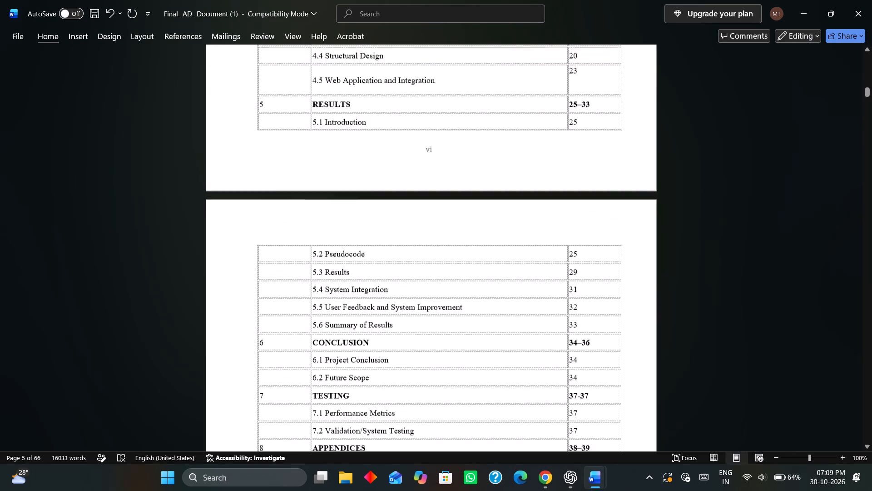
scroll(553, 334, "up", 19)
scroll(553, 334, "up", 6)
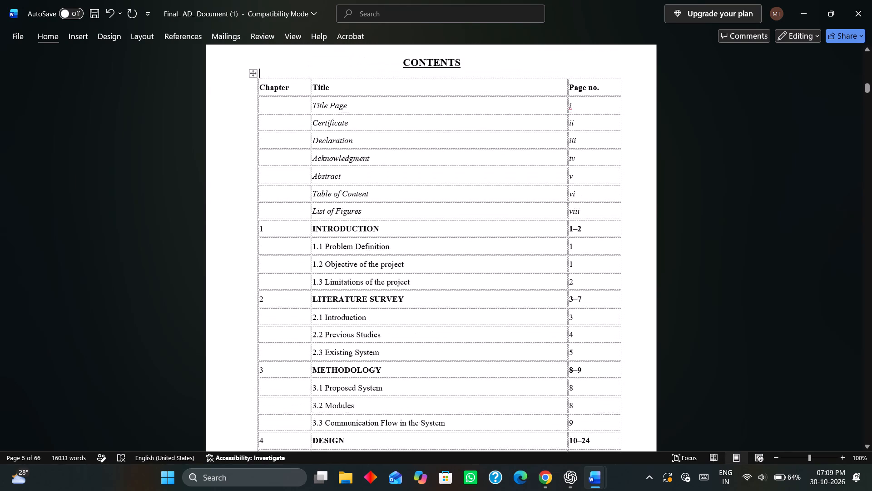
scroll(553, 334, "up", 3)
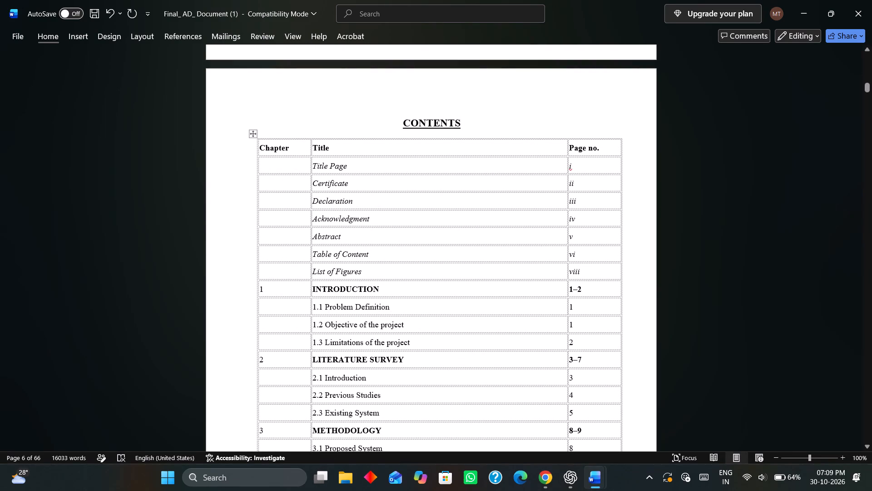
scroll(335, 315, "down", 4)
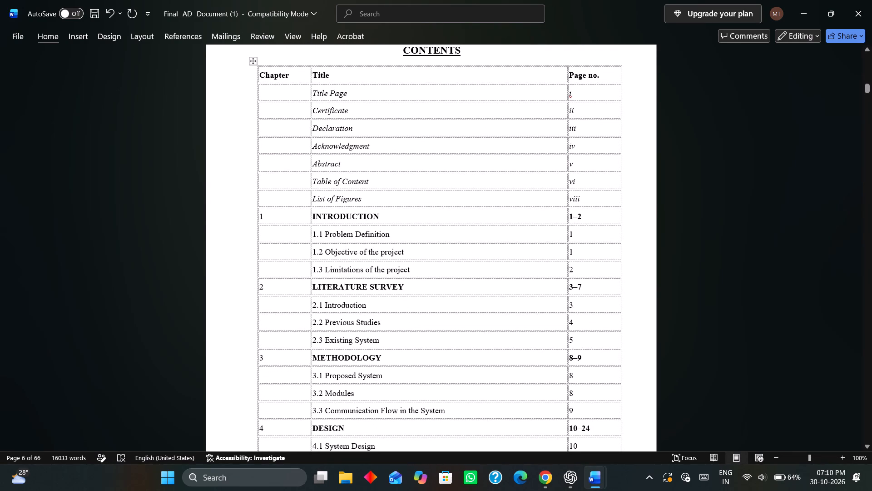
key("alt+Tab")
scroll(341, 308, "up", 12)
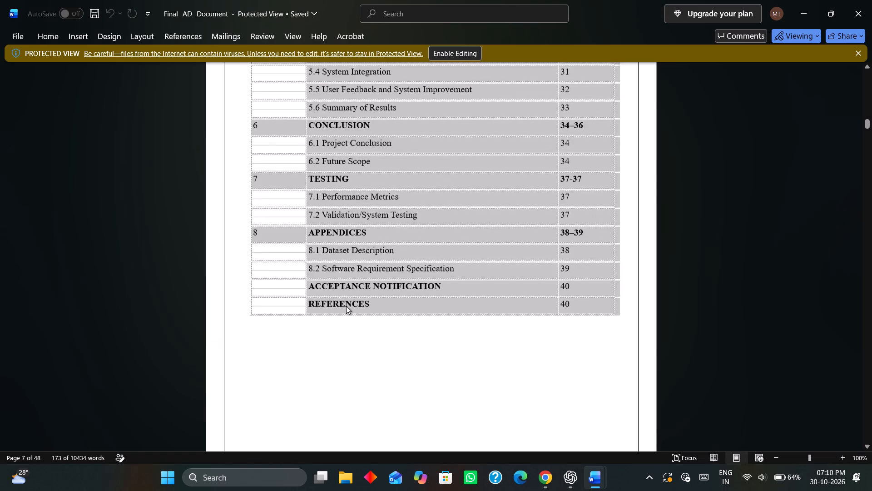
left_click(346, 306)
scroll(347, 308, "up", 18)
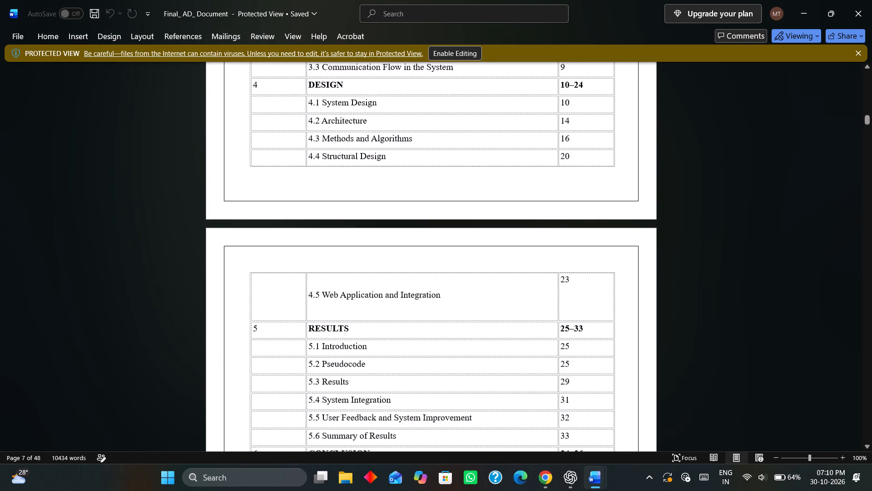
Apply All Borders to the entire Contents table in Final_ AD_ Document (1).
key("alt+Tab")
scroll(347, 308, "up", 7)
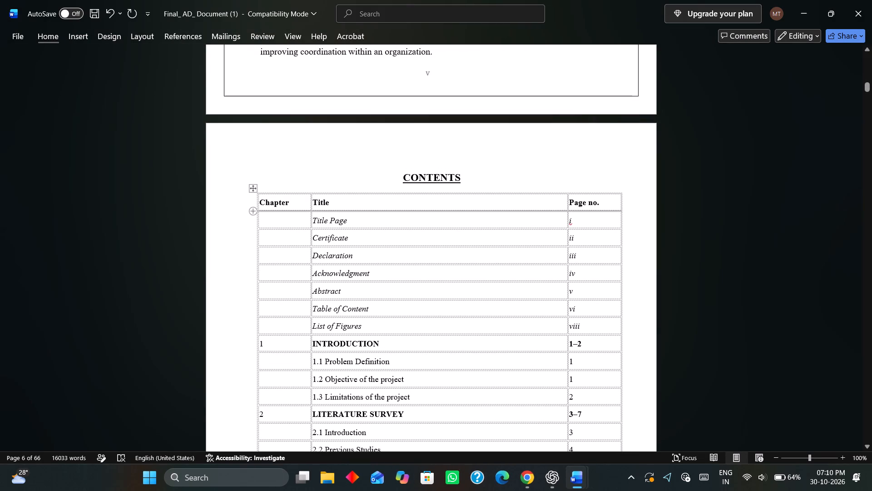
left_click(249, 190)
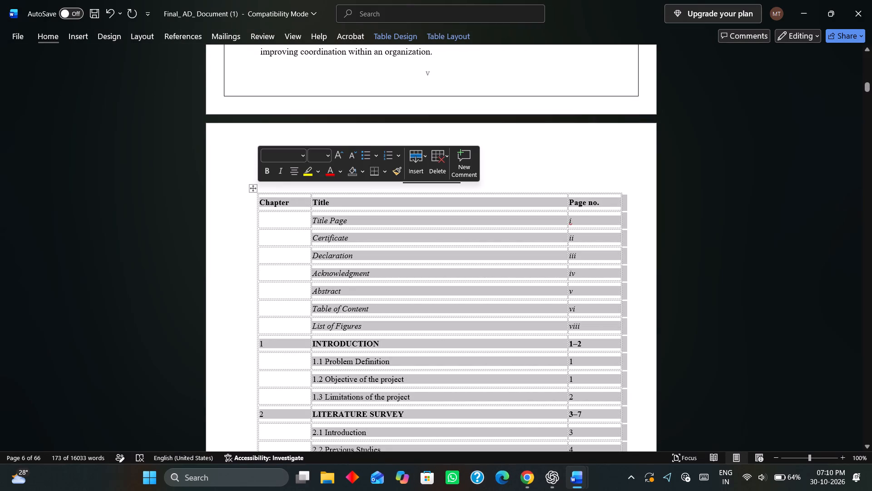
left_click(423, 155)
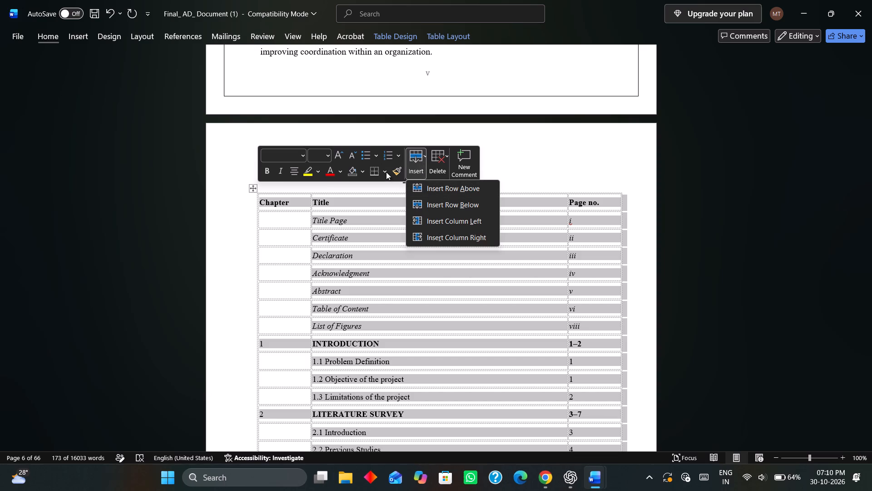
left_click(384, 170)
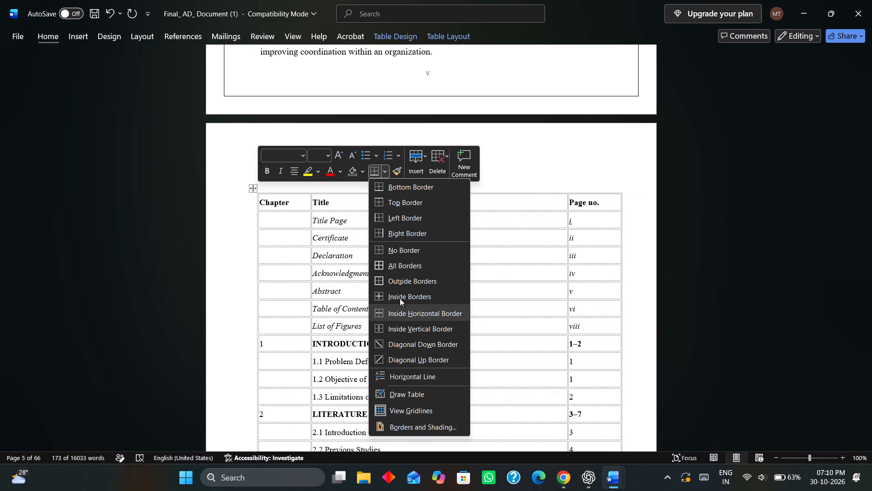
left_click(399, 263)
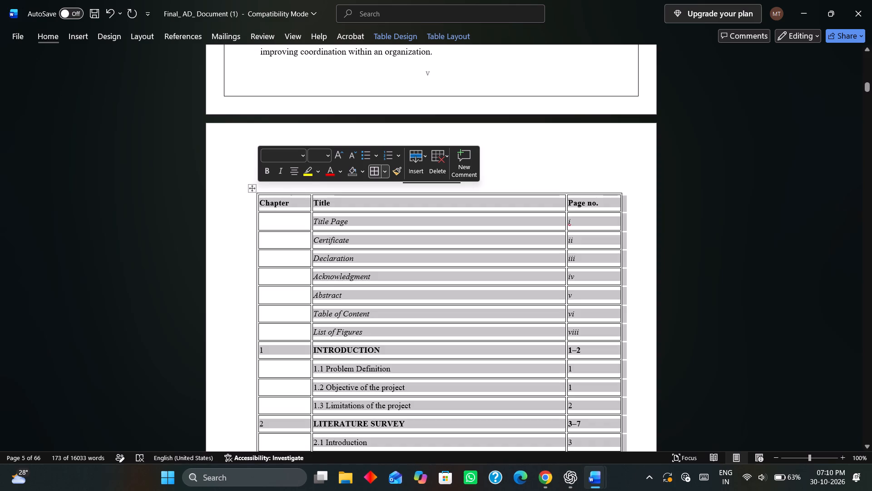
left_click(233, 263)
Compare the Contents table's borders with Final_ AD_ Document, and set the entire table in Final_ AD_ Document (1) to No Border.
scroll(253, 262, "up", 1)
scroll(253, 261, "down", 6)
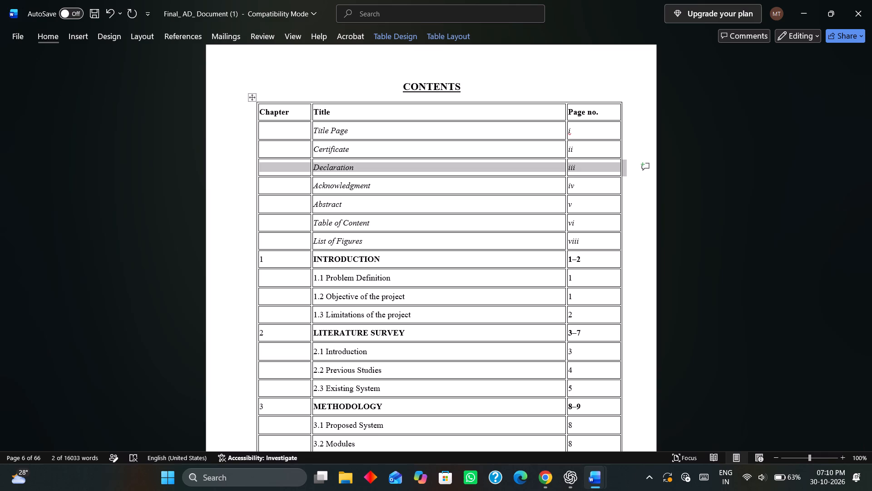
key("alt+Tab")
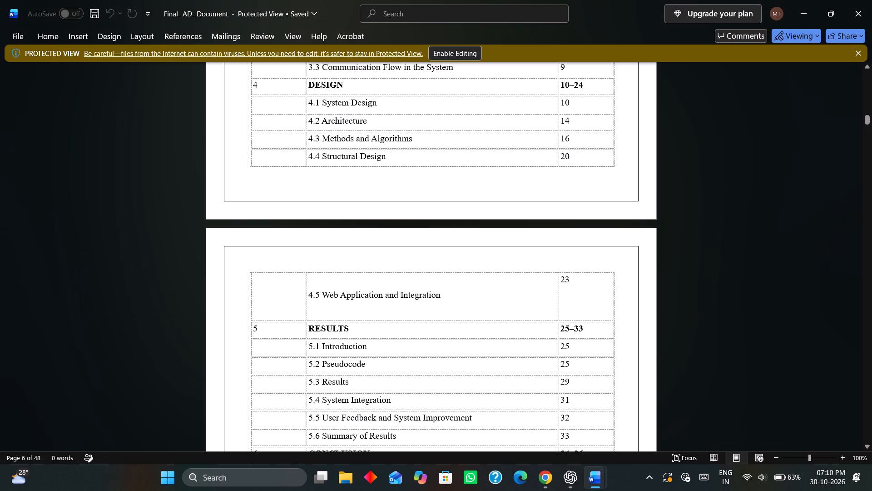
scroll(305, 303, "up", 4)
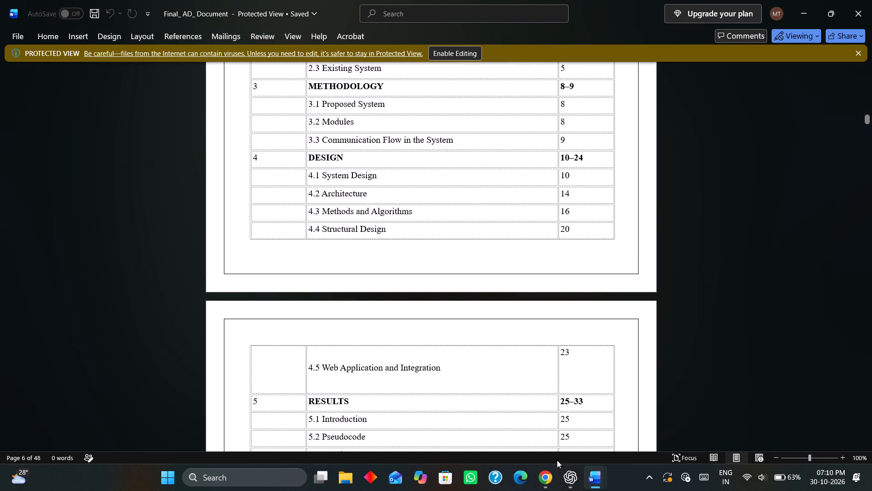
left_click(550, 438)
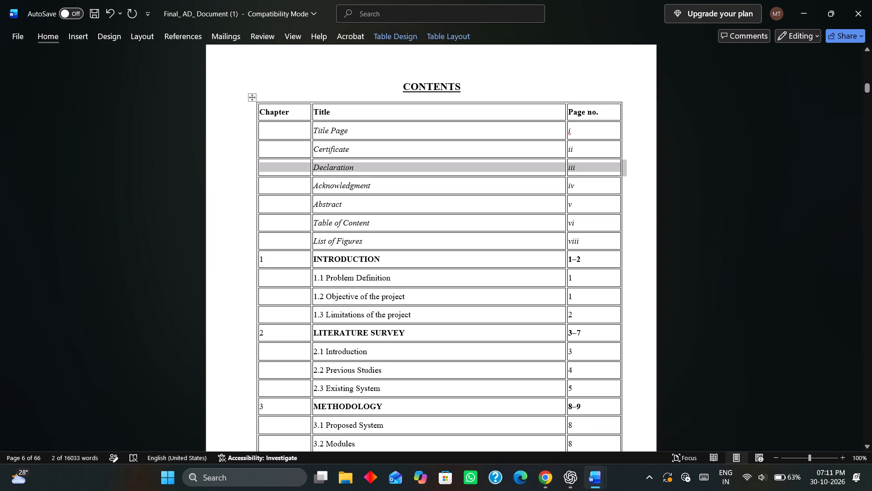
left_click(254, 98)
left_click(378, 77)
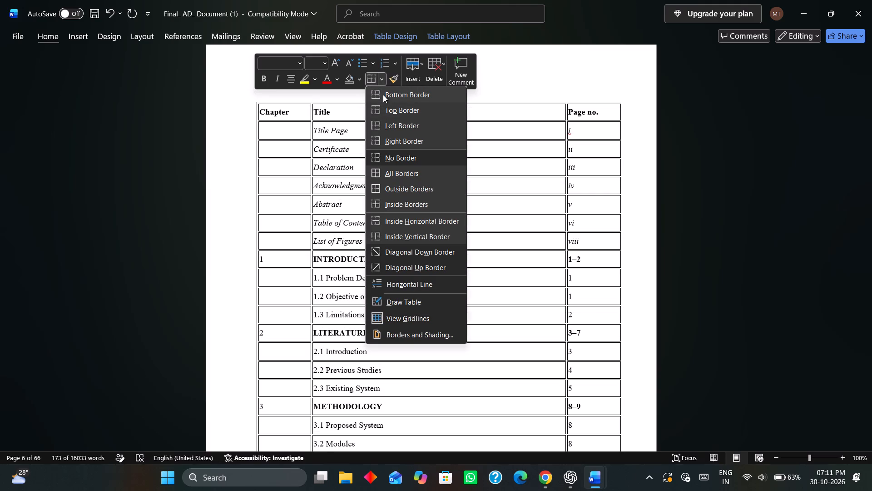
left_click(404, 155)
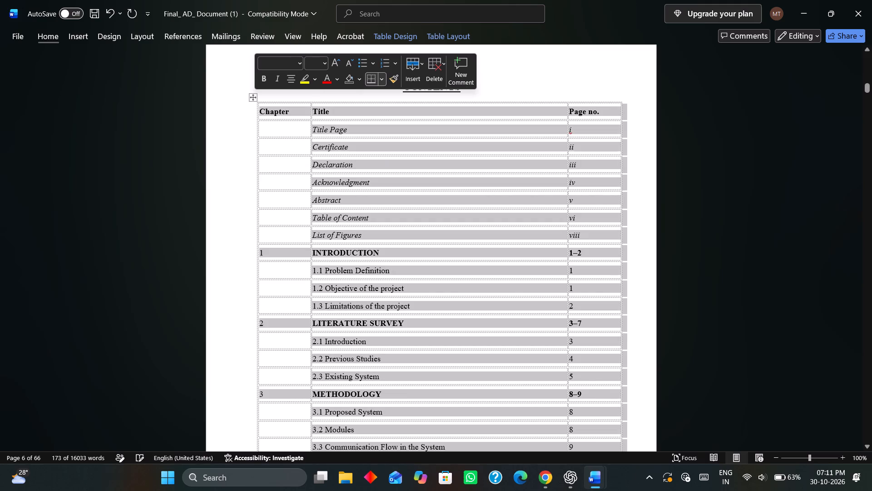
left_click(237, 174)
left_click(685, 239)
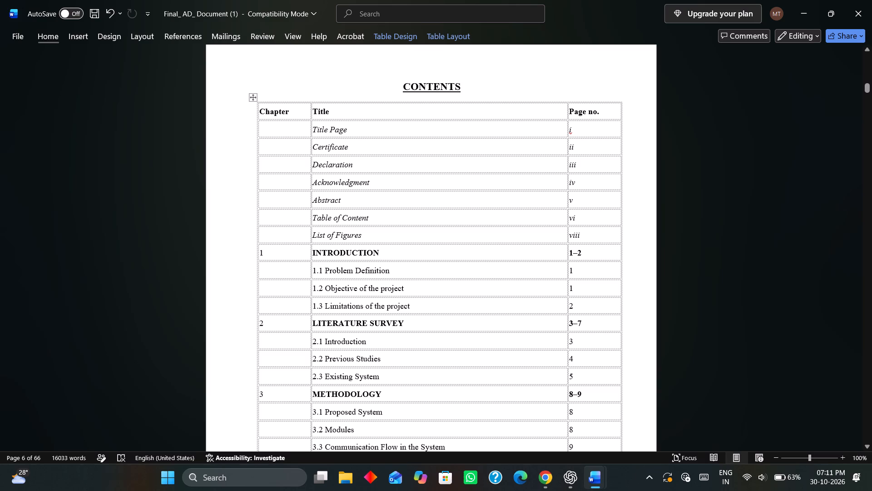
Review the Contents table down to REFERENCES, and the List of Figures page up to the start of Chapter 1.
scroll(594, 269, "up", 1)
scroll(585, 268, "down", 5)
scroll(636, 283, "down", 6)
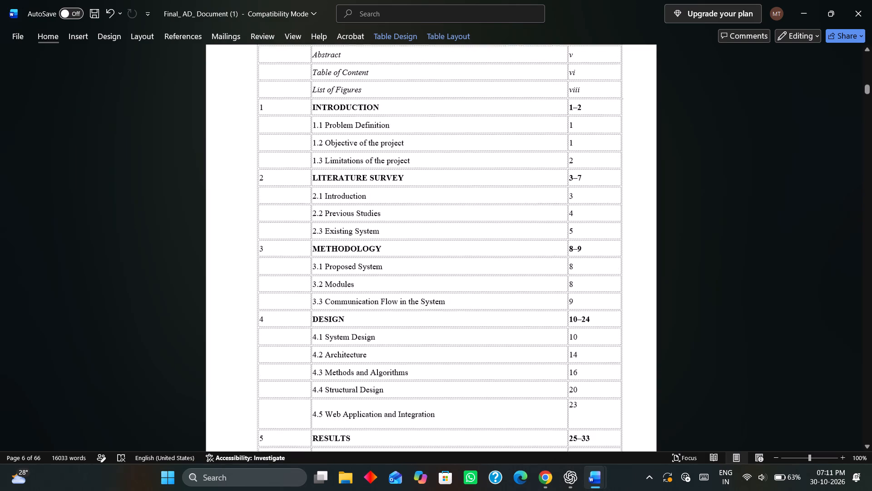
scroll(651, 286, "down", 5)
scroll(651, 283, "down", 17)
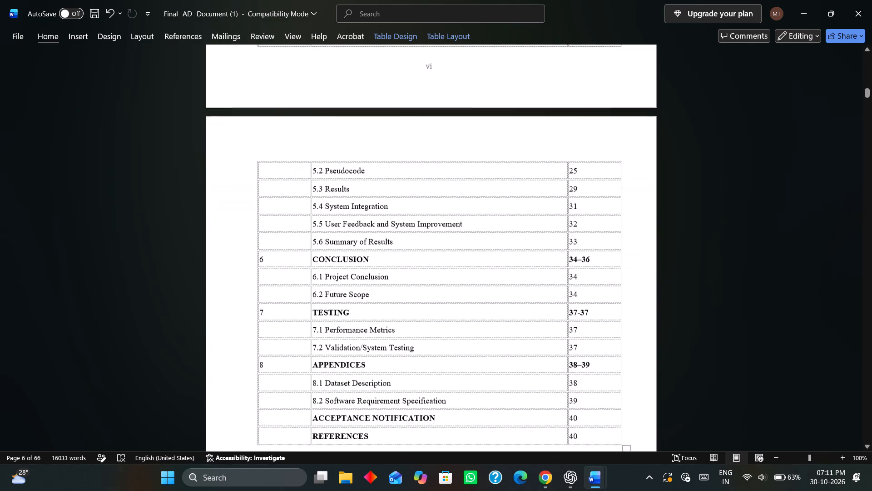
scroll(651, 283, "down", 6)
scroll(651, 283, "up", 1)
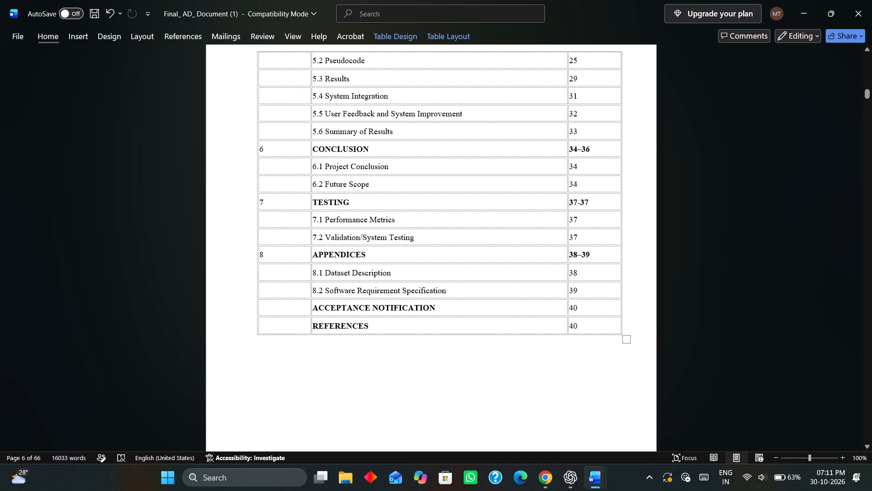
left_click_drag(443, 308, 427, 308)
left_click_drag(427, 308, 325, 312)
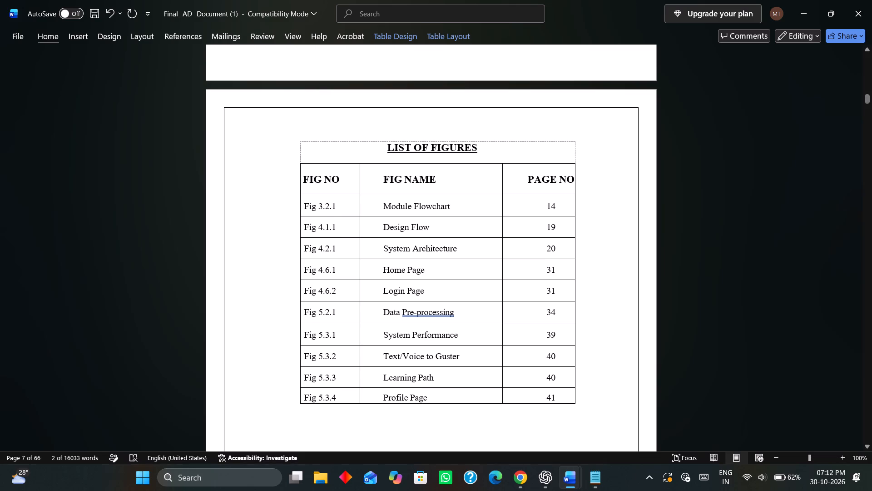
scroll(626, 319, "down", 14)
scroll(633, 316, "down", 20)
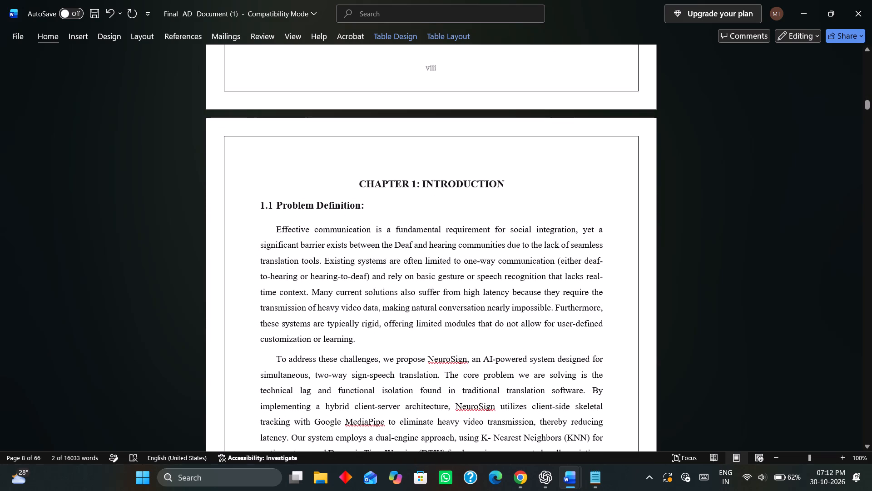
scroll(480, 311, "up", 20)
scroll(480, 311, "up", 9)
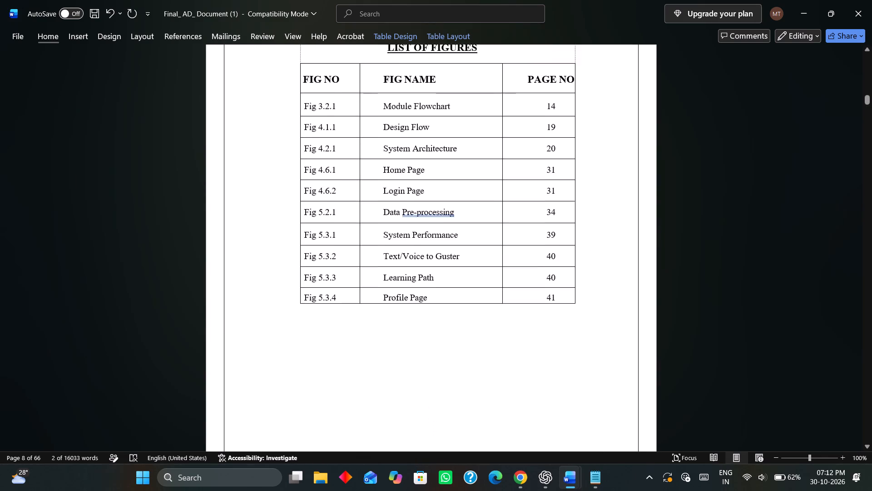
scroll(486, 328, "up", 3)
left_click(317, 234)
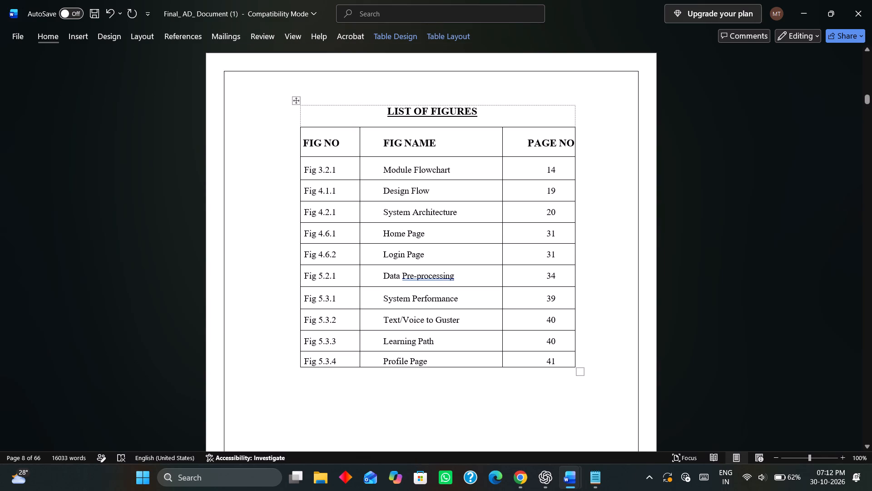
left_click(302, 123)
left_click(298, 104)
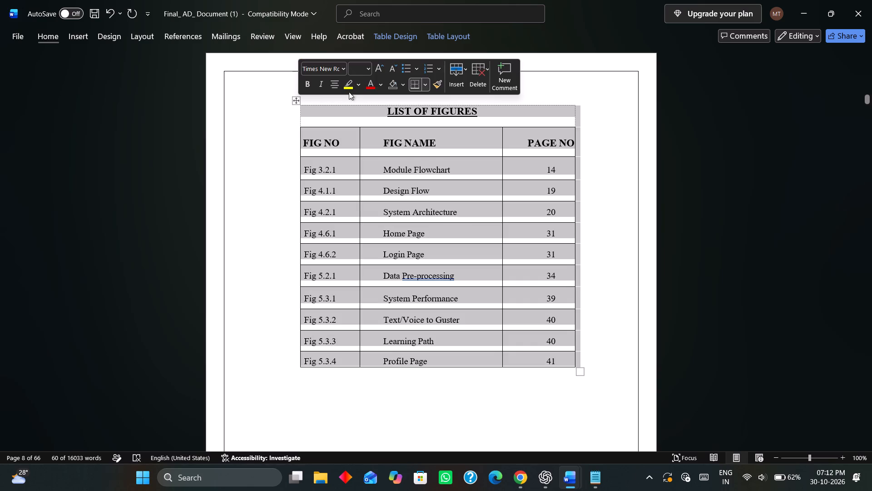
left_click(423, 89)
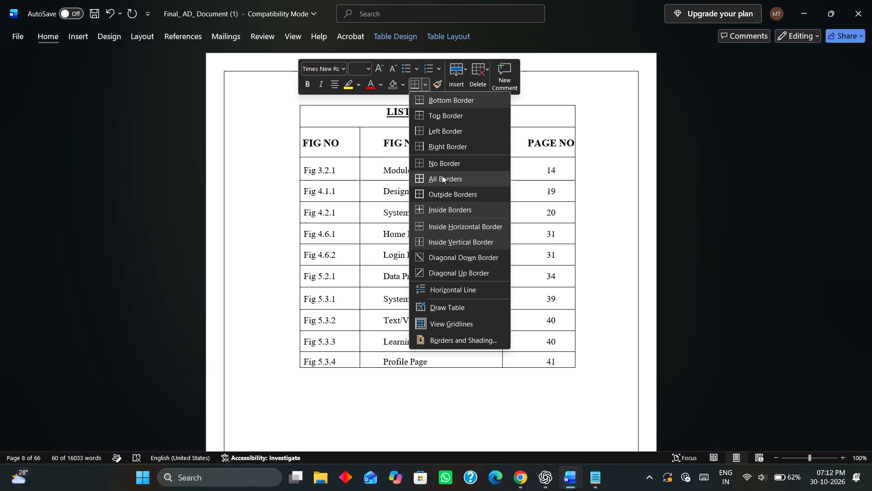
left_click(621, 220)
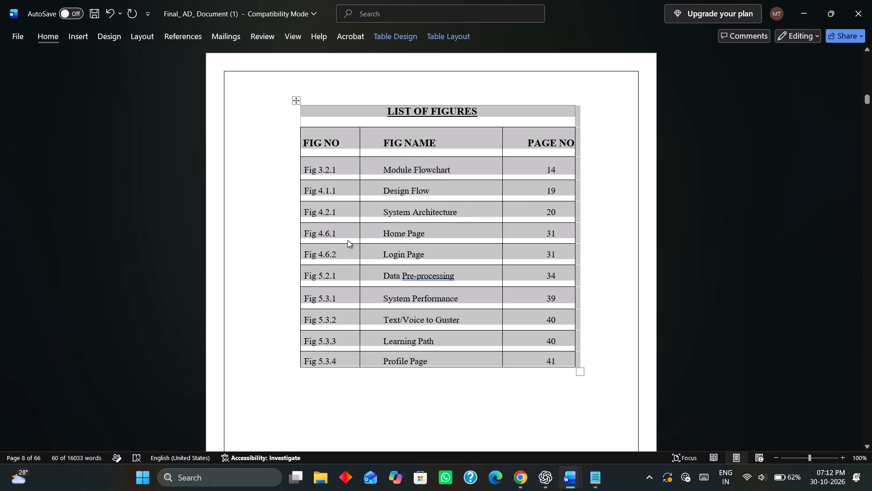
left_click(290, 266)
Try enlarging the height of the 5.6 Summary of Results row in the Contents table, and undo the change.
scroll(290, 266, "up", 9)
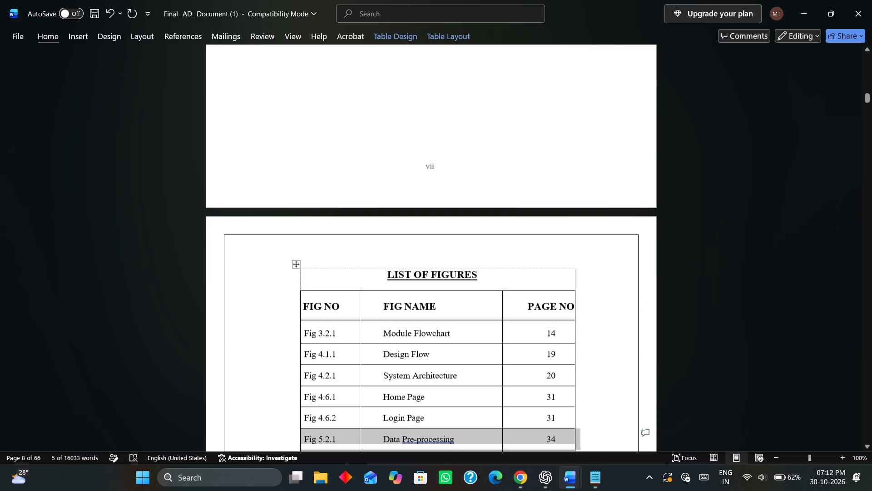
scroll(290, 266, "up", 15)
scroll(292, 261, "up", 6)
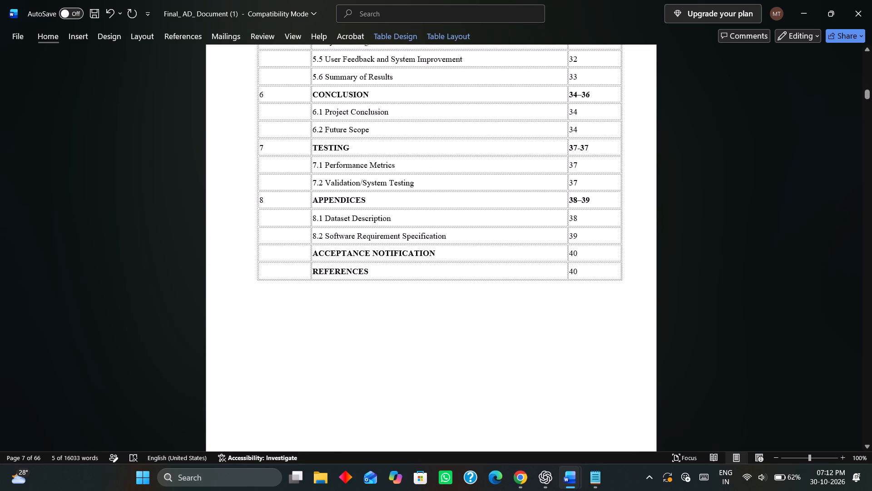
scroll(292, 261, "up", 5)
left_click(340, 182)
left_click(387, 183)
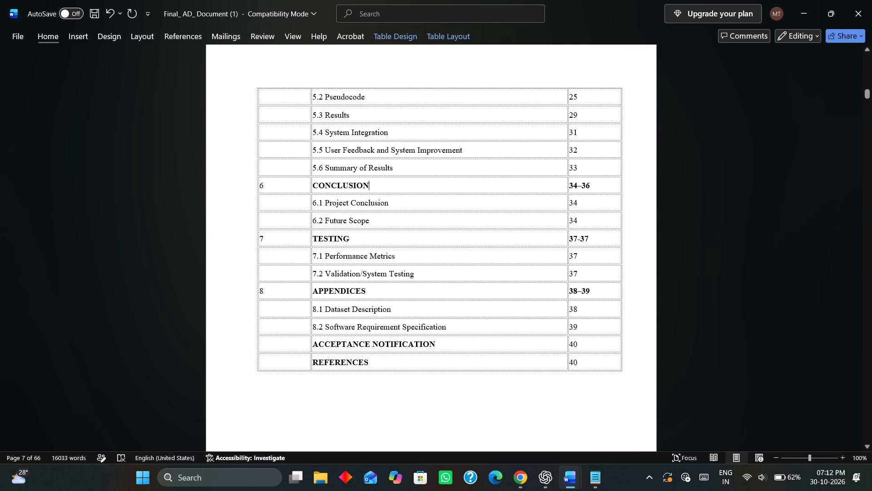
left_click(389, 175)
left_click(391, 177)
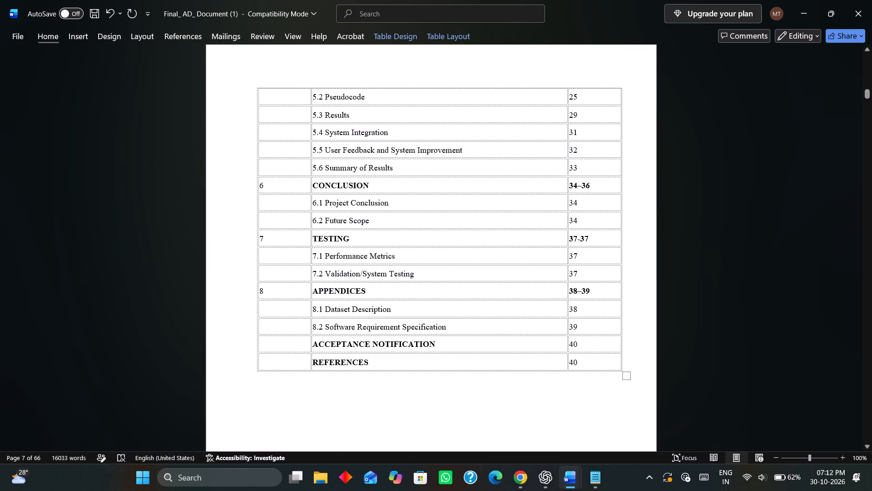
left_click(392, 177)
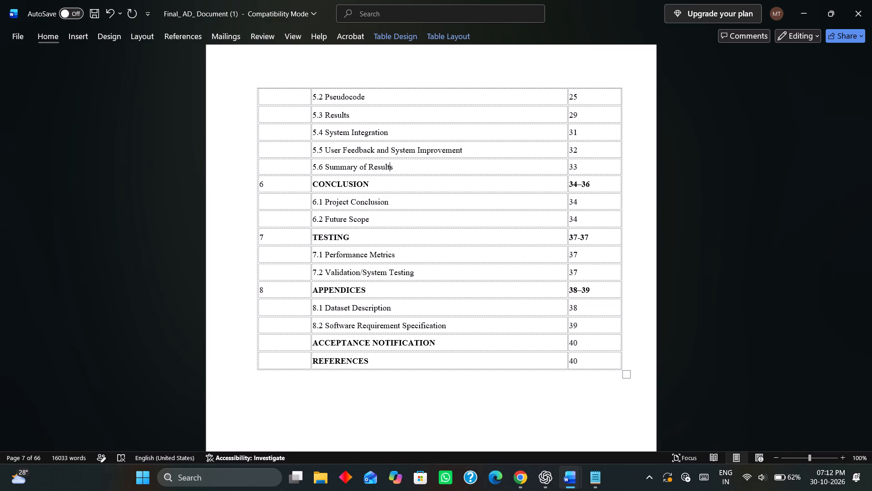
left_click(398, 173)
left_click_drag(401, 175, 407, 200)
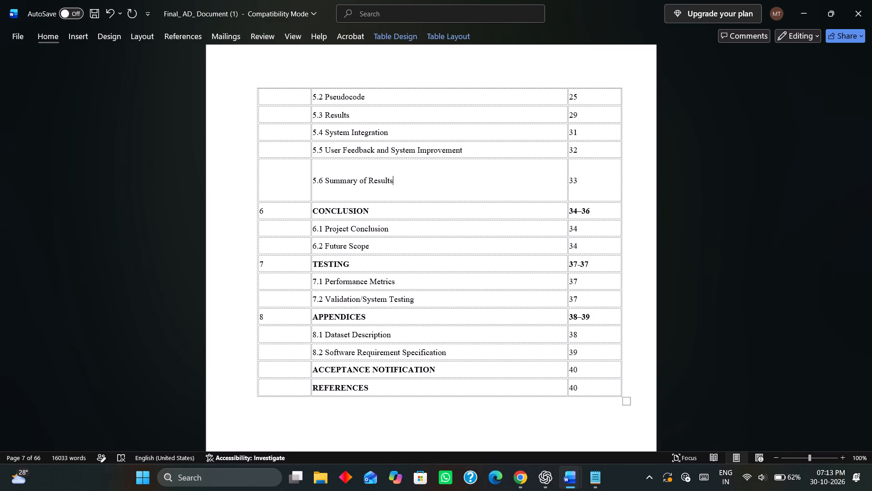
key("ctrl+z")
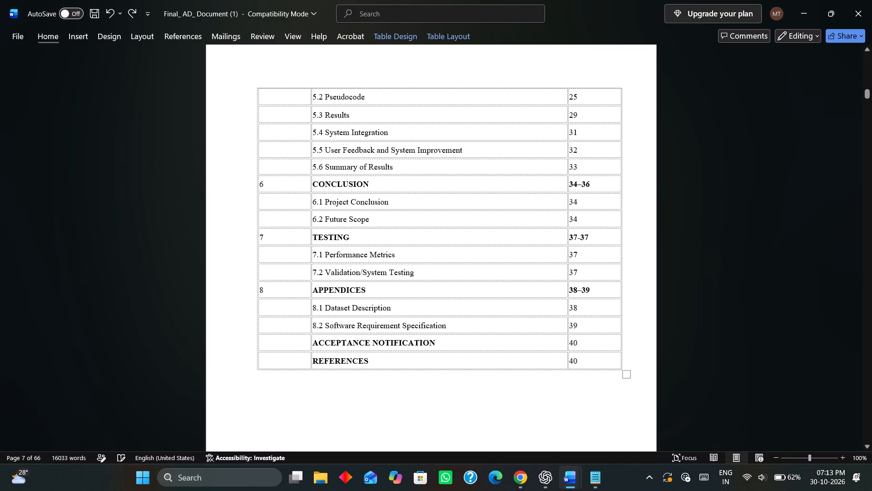
Select the whole Contents table and turn off its gridlines.
scroll(407, 196, "up", 4)
left_click(631, 448)
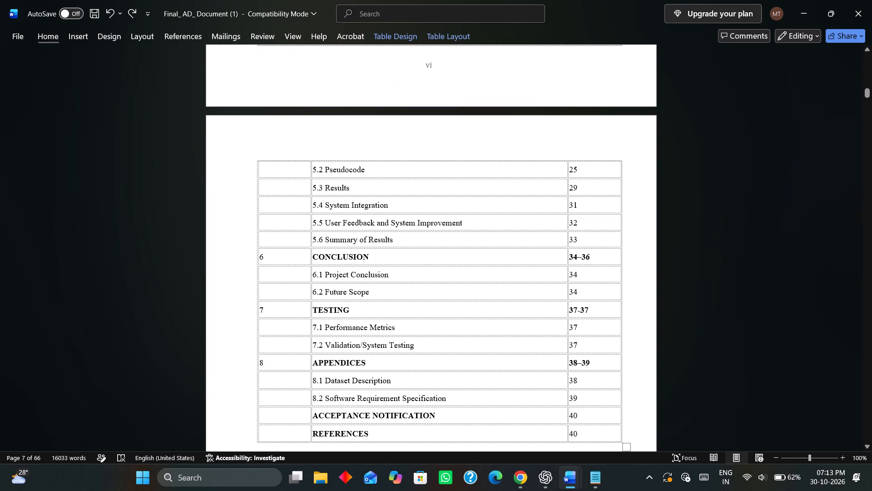
left_click(624, 444)
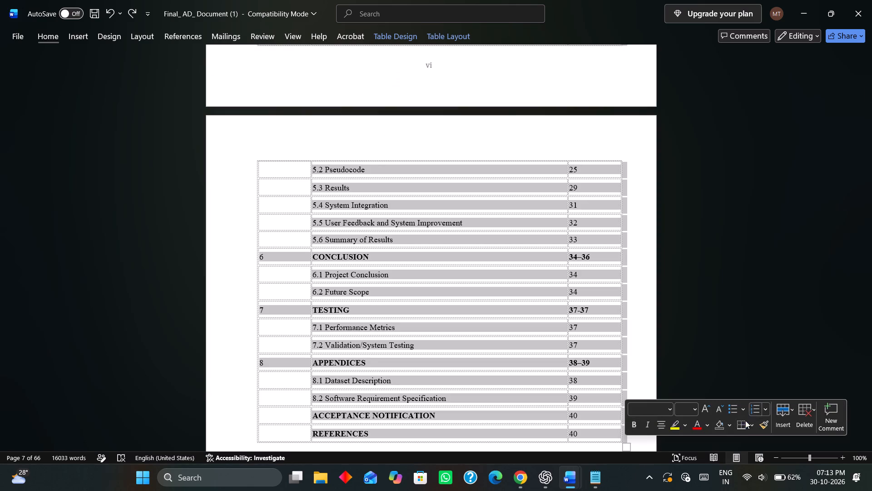
left_click(791, 408)
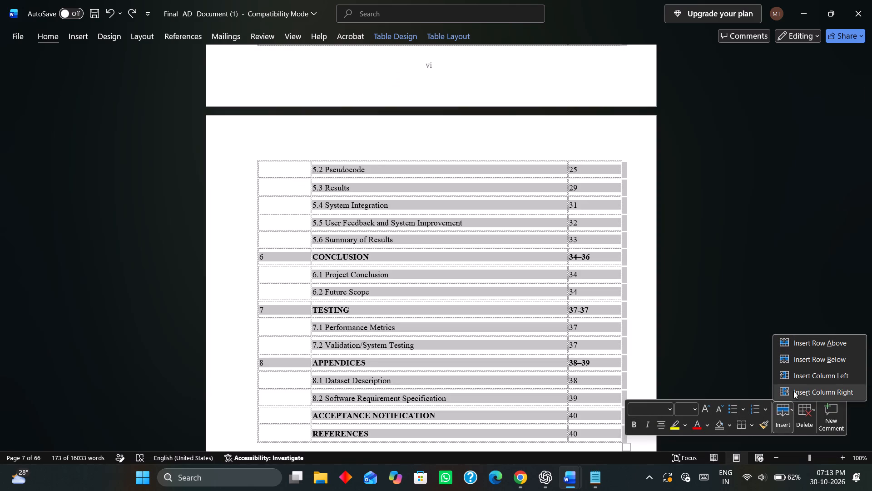
left_click(812, 409)
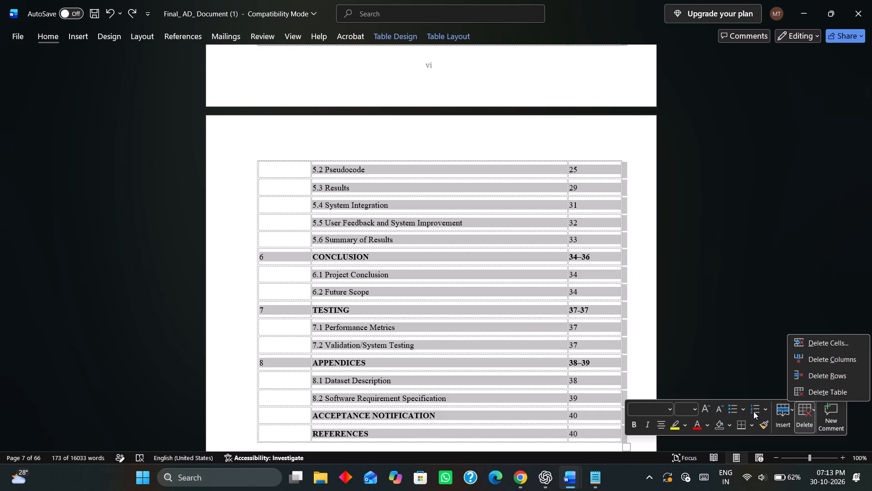
left_click(752, 426)
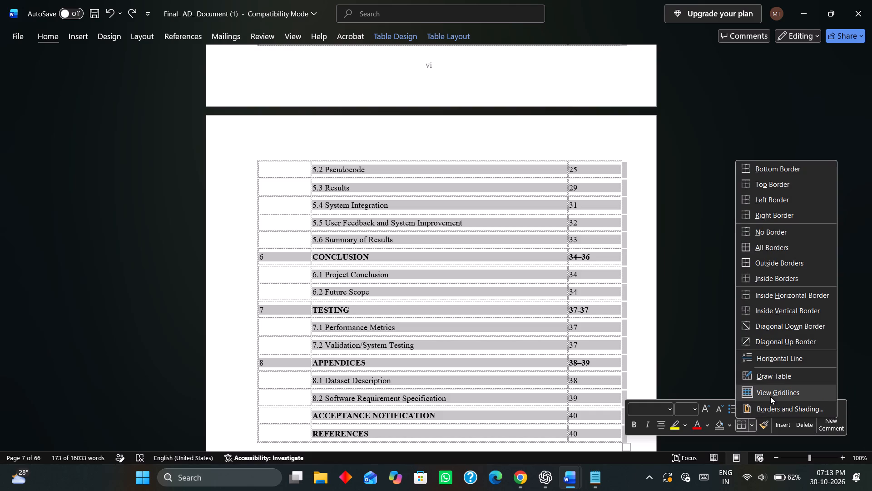
left_click(770, 396)
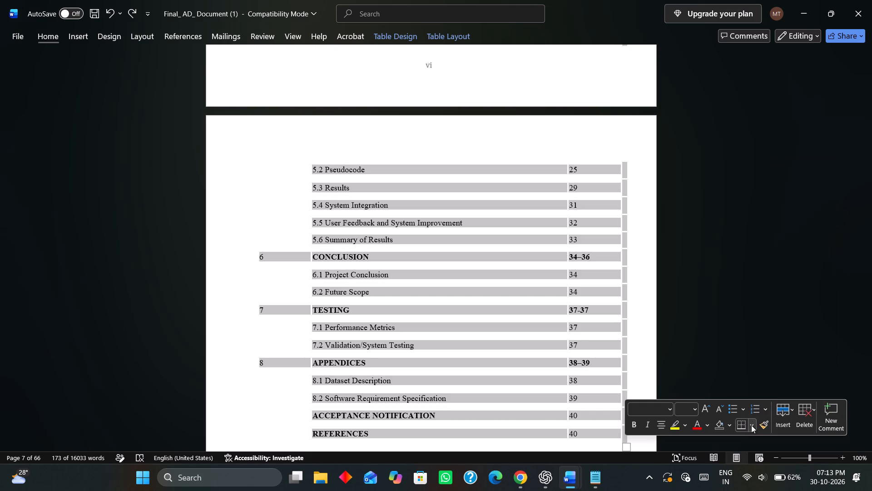
Apply No Border to the selected Contents table and deselect it.
left_click(751, 425)
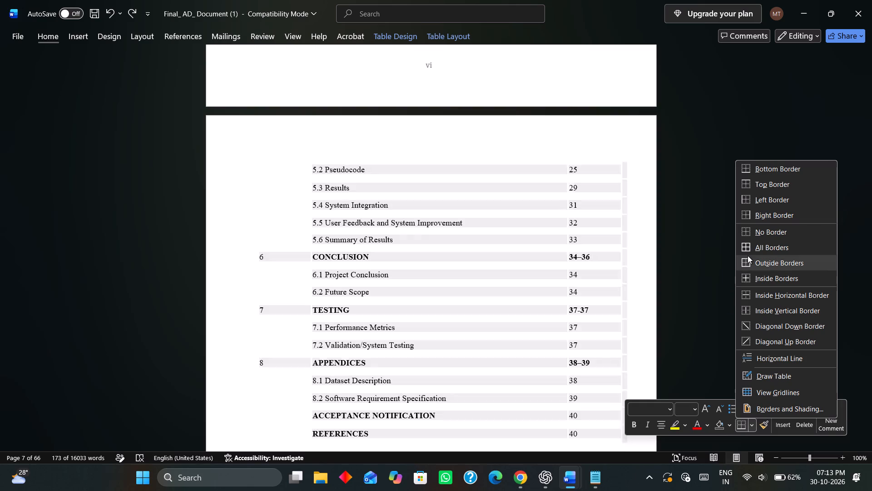
left_click(751, 231)
left_click(670, 300)
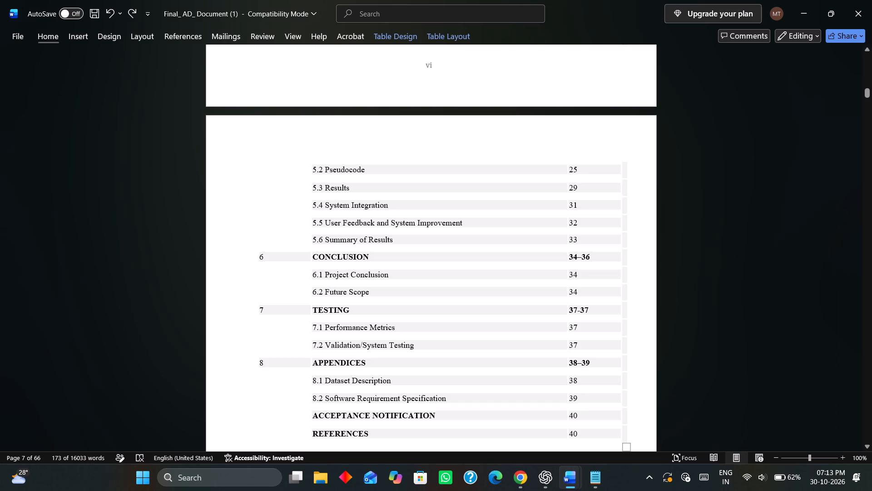
Review the Contents table's formatting across its pages and the List of Figures page, down to the start of Chapter 1.
scroll(626, 329, "down", 5)
scroll(481, 331, "up", 14)
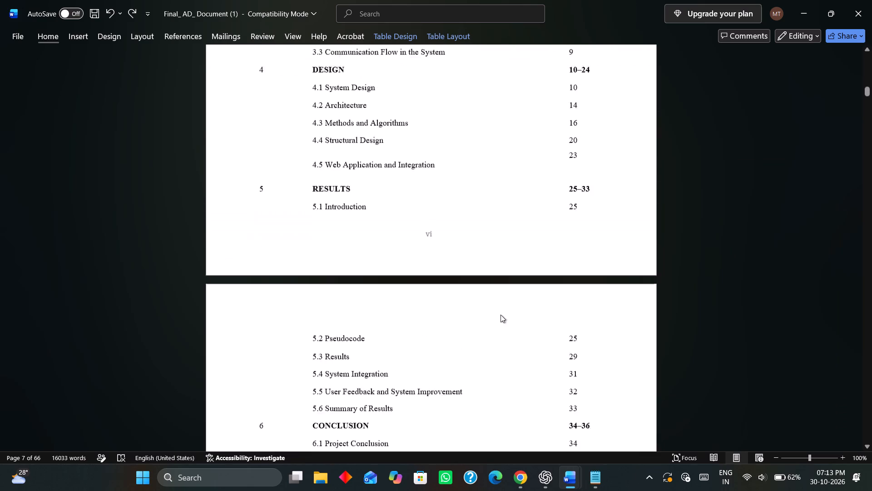
scroll(500, 315, "up", 10)
scroll(488, 363, "down", 12)
scroll(530, 309, "down", 8)
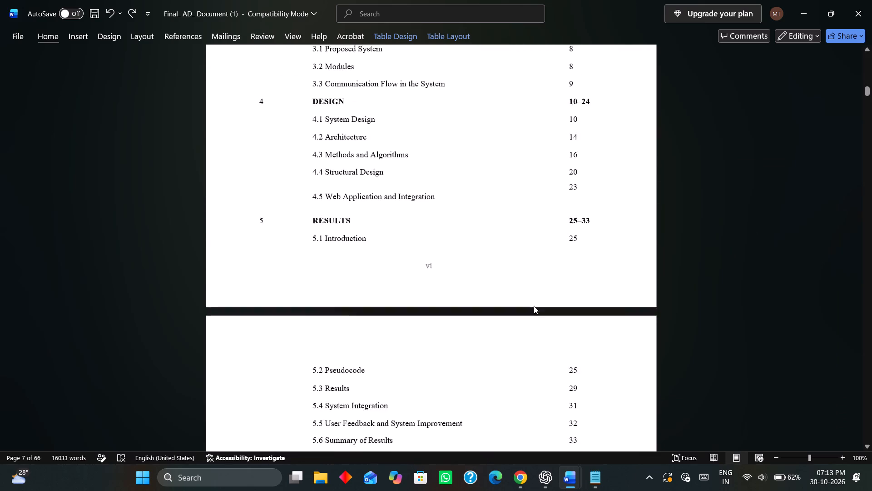
scroll(534, 306, "down", 20)
scroll(534, 306, "down", 20)
scroll(534, 306, "down", 1)
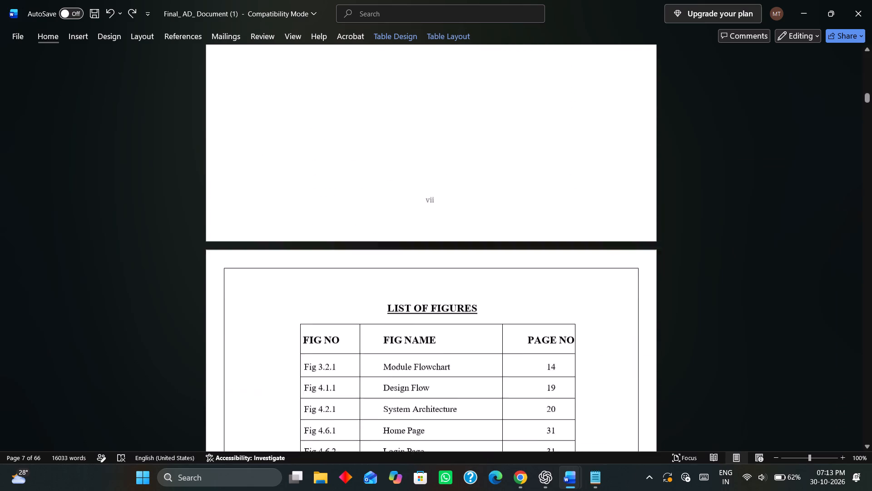
scroll(545, 298, "down", 10)
scroll(545, 298, "up", 3)
scroll(545, 298, "down", 13)
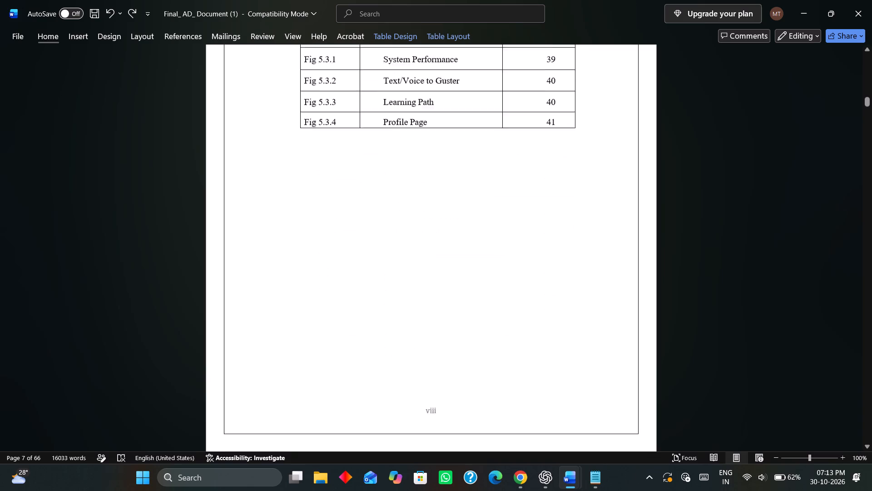
scroll(548, 296, "down", 18)
scroll(570, 288, "down", 4)
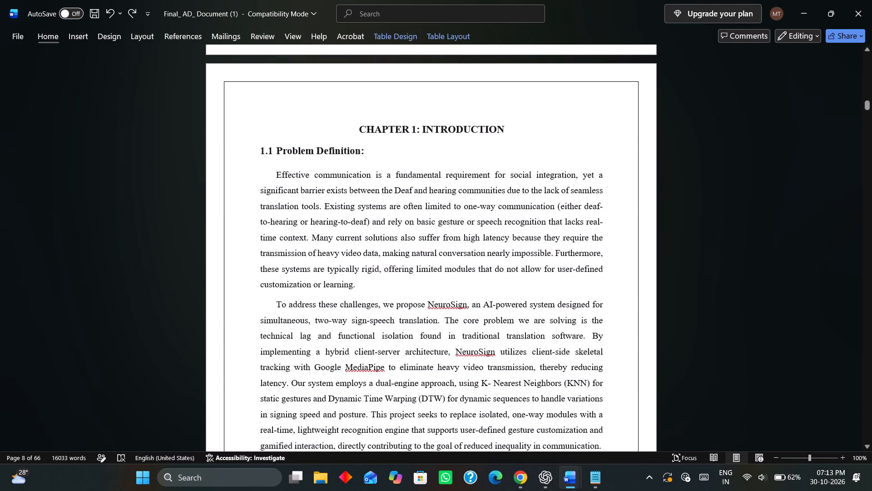
Read through section 1.1 Problem Definition and the start of section 1.2 Objective of the Project.
scroll(356, 255, "down", 7)
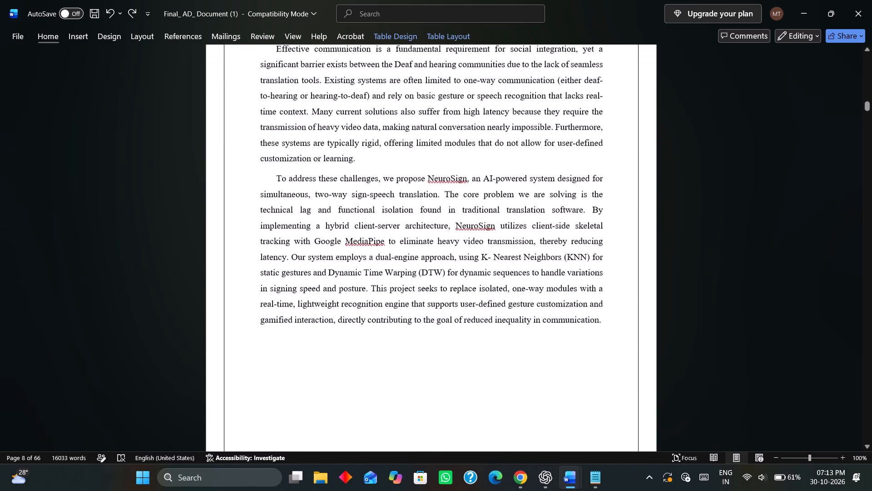
scroll(354, 248, "down", 7)
scroll(354, 249, "up", 1)
scroll(357, 238, "down", 16)
scroll(359, 236, "up", 8)
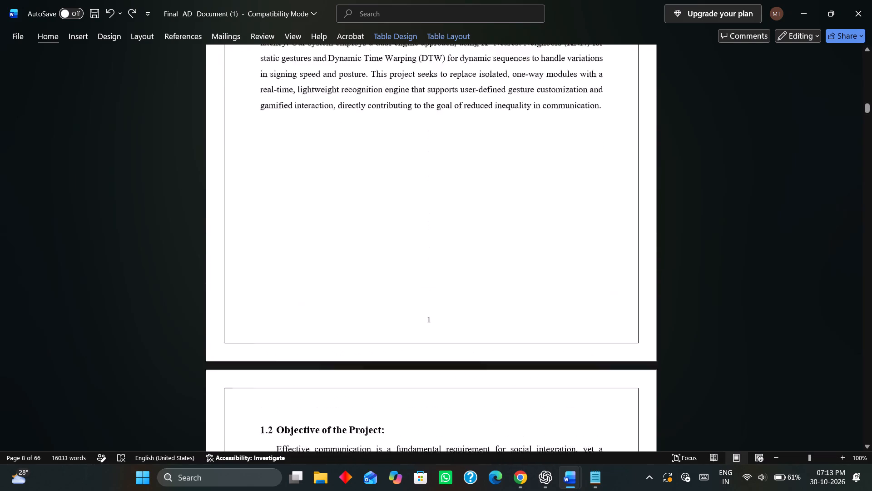
scroll(359, 236, "up", 20)
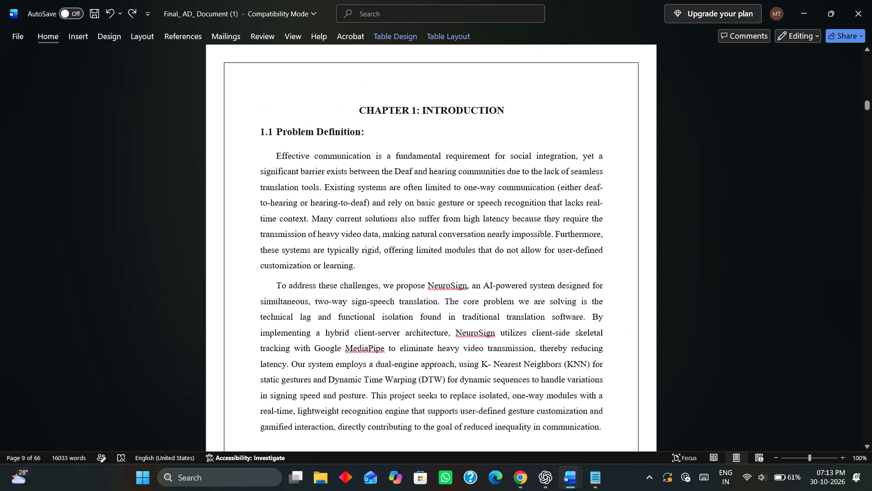
scroll(359, 236, "down", 6)
scroll(358, 242, "up", 1)
scroll(358, 242, "down", 20)
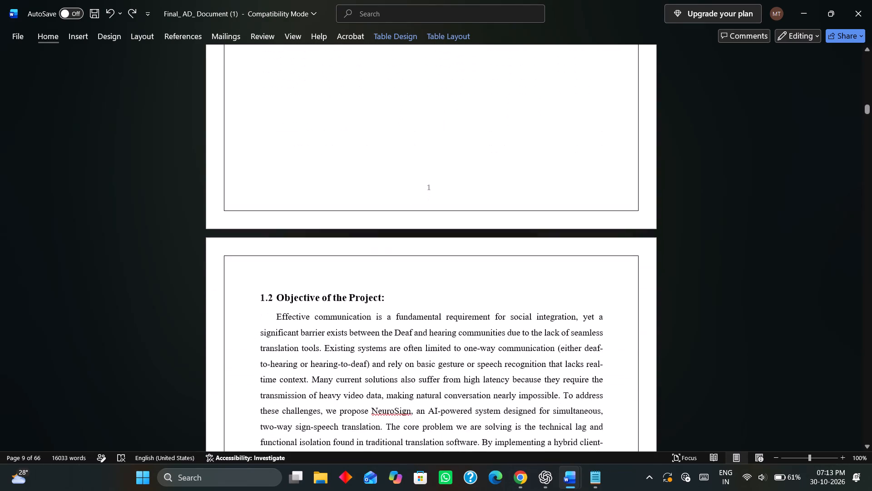
scroll(357, 248, "up", 20)
scroll(379, 196, "up", 1)
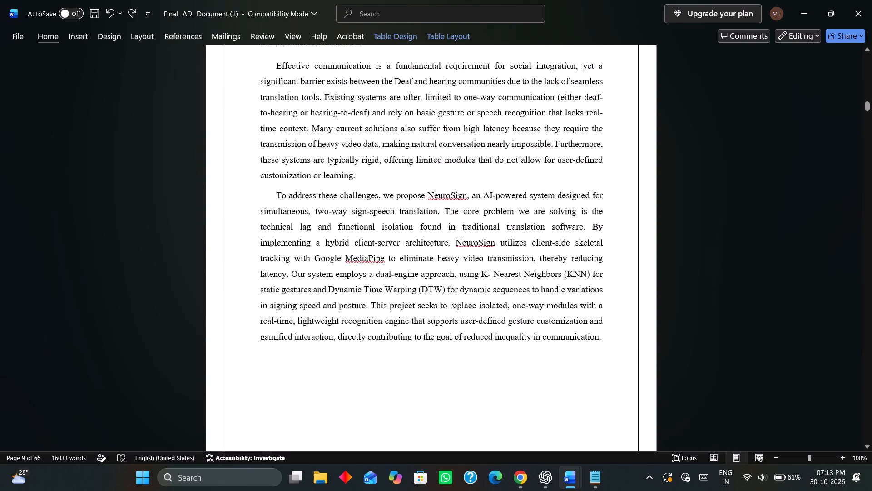
scroll(379, 196, "up", 2)
left_click(278, 118)
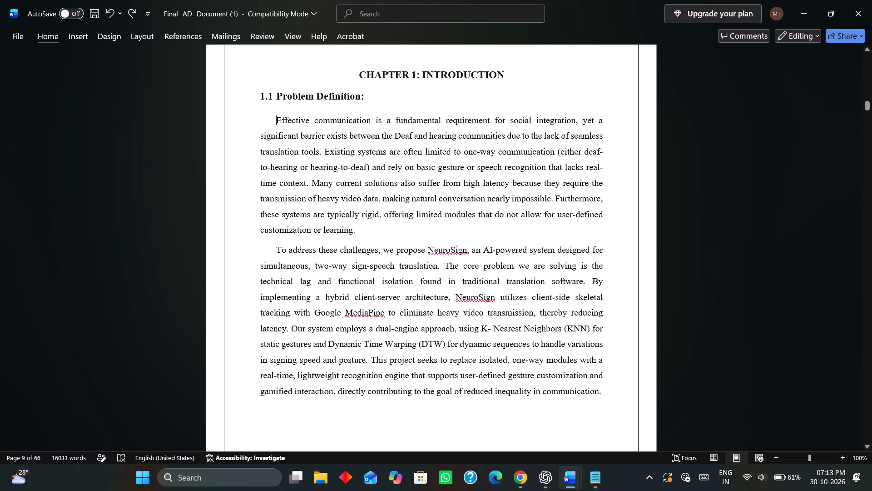
left_click_drag(277, 120, 597, 400)
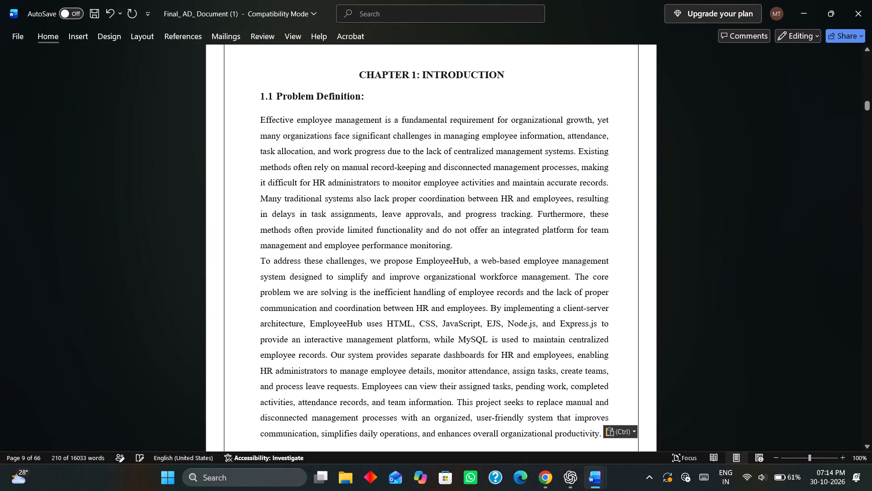
Select the whole Contents table, apply All Borders to it, and deselect it.
scroll(399, 309, "up", 20)
scroll(399, 309, "up", 5)
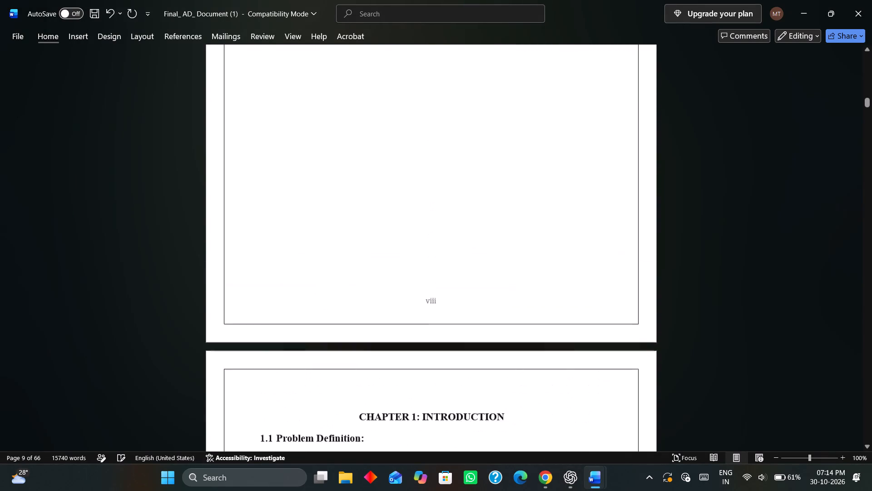
scroll(404, 431, "up", 20)
scroll(404, 431, "up", 20)
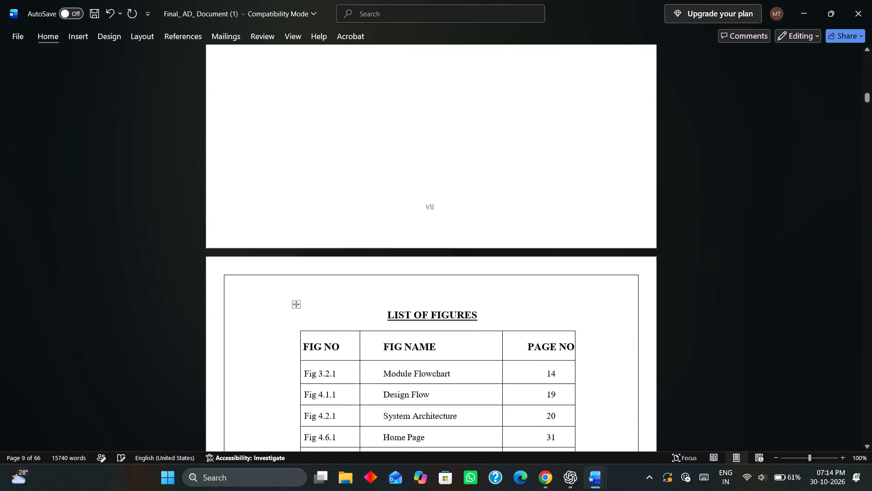
scroll(395, 414, "up", 20)
scroll(395, 414, "up", 20)
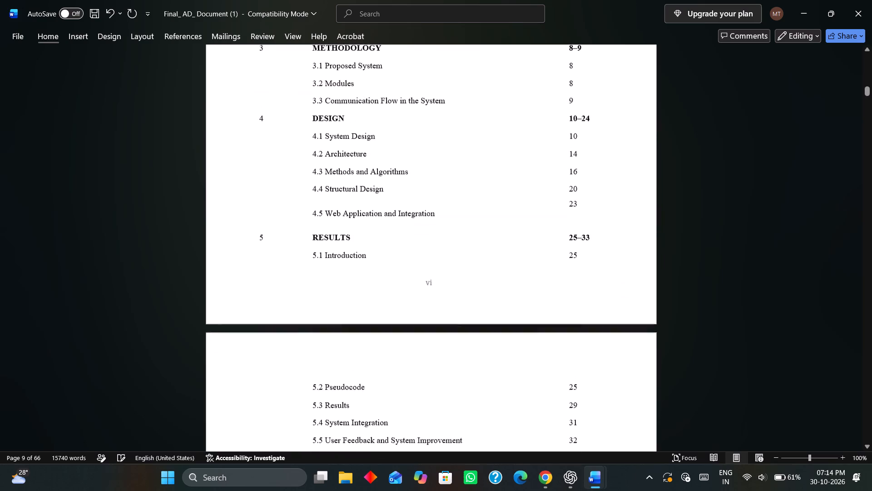
scroll(385, 381, "up", 20)
scroll(385, 381, "up", 9)
scroll(390, 335, "down", 5)
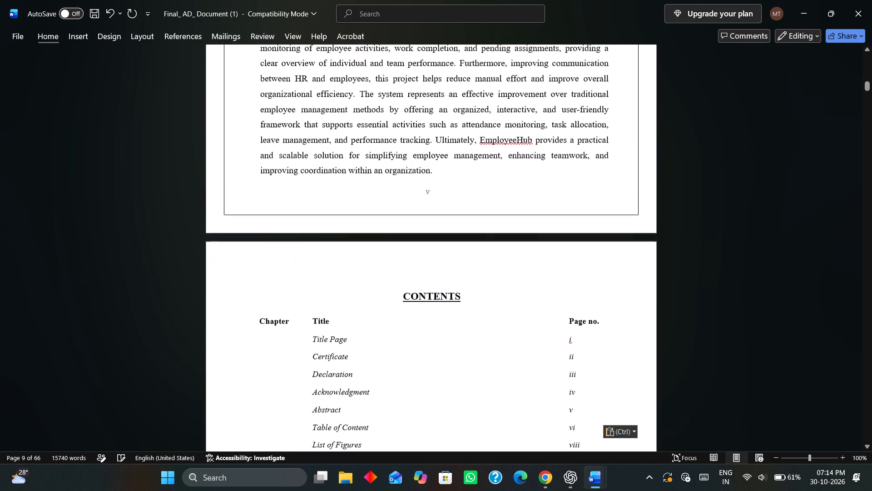
left_click(256, 298)
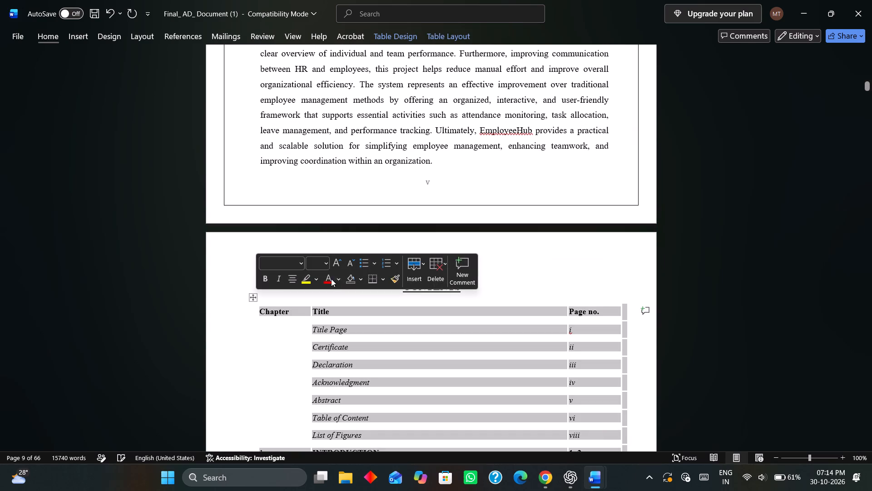
left_click(374, 261)
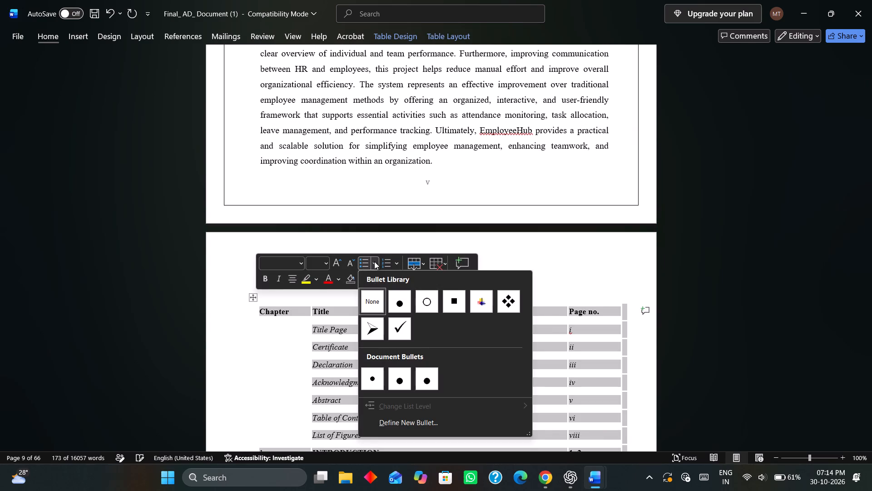
left_click(374, 261)
left_click(381, 276)
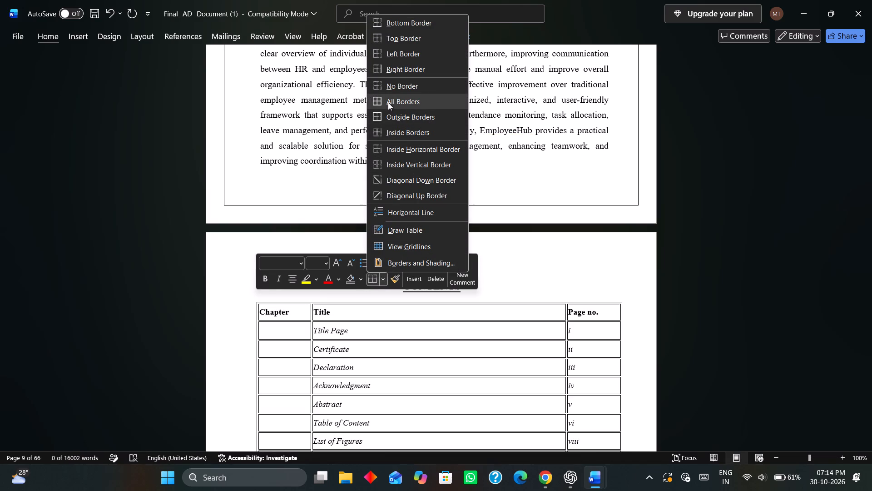
left_click(388, 97)
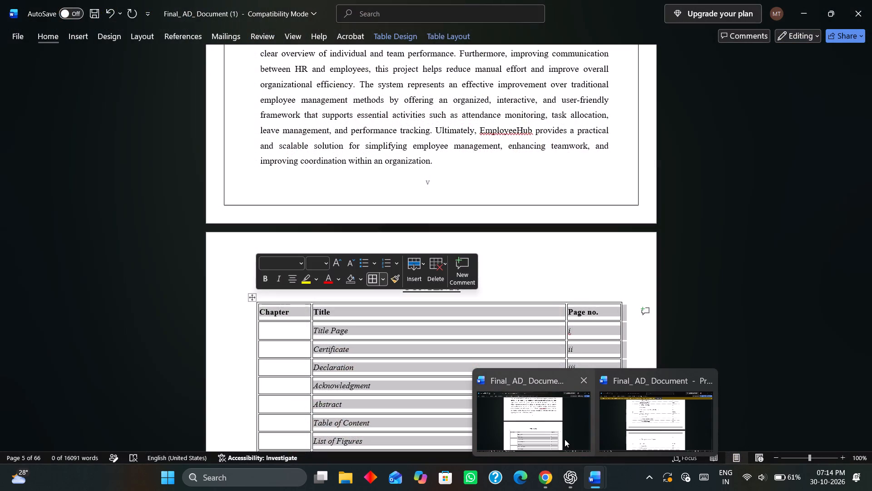
left_click(565, 439)
left_click(566, 267)
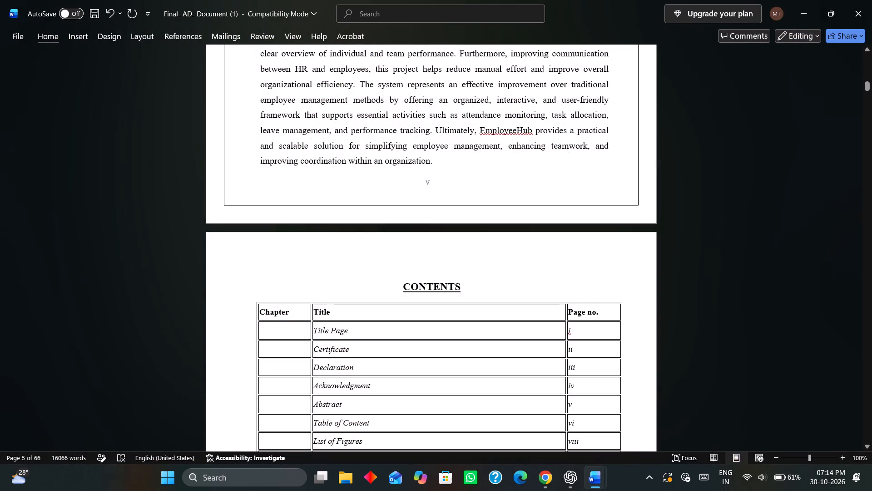
Examine the Contents table's borders across its pages and the page border around the List of Figures page.
scroll(271, 261, "down", 20)
scroll(309, 235, "down", 7)
scroll(309, 257, "up", 1)
scroll(313, 234, "down", 2)
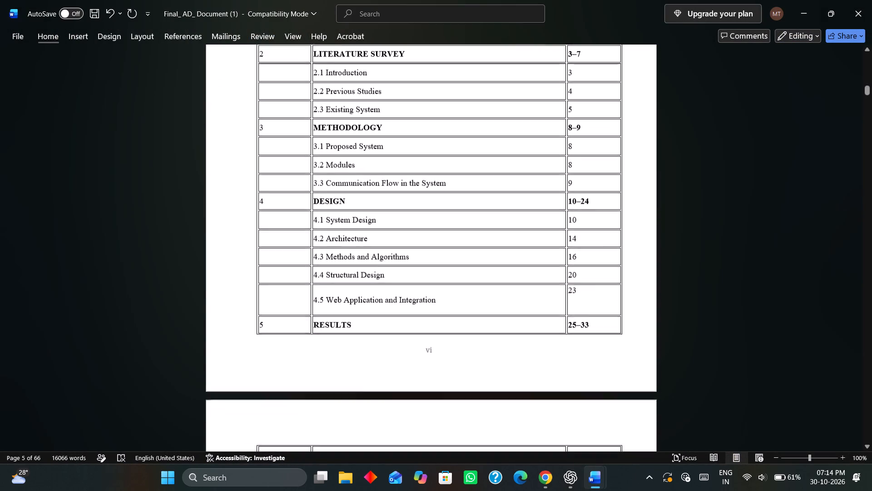
scroll(313, 234, "down", 11)
scroll(319, 236, "down", 20)
scroll(319, 236, "down", 8)
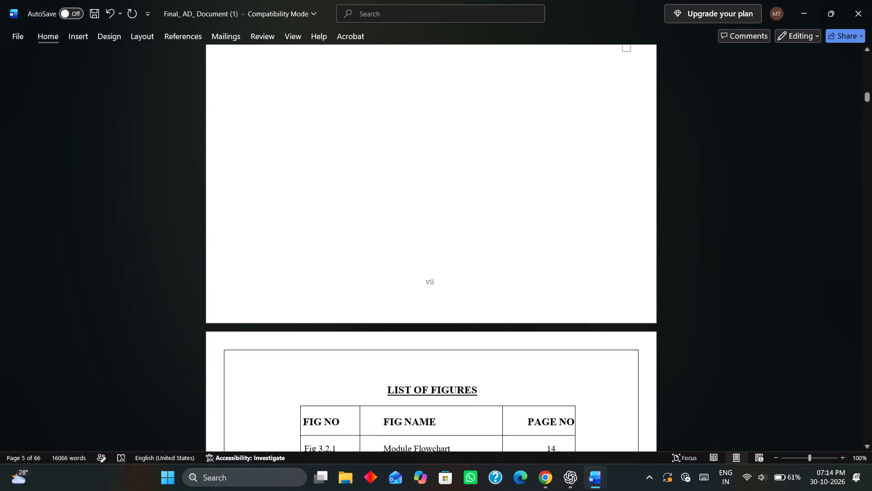
scroll(335, 234, "down", 5)
double_click(222, 248)
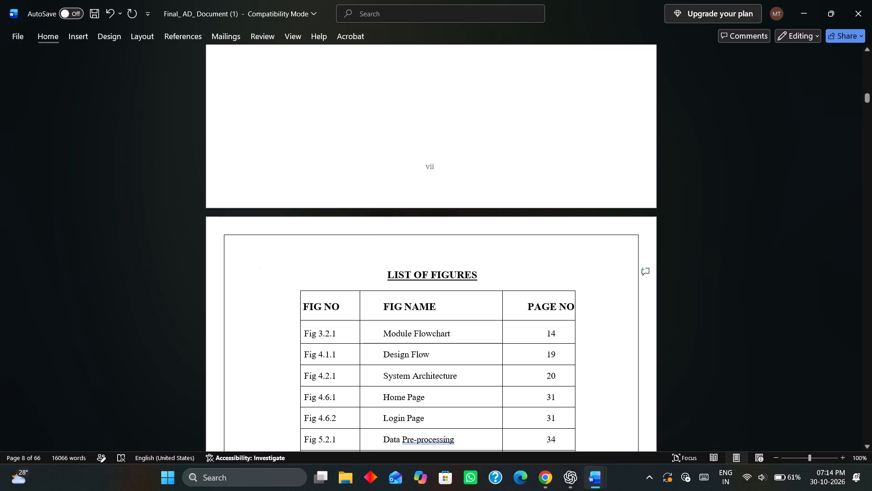
left_click(223, 245)
left_click(229, 238)
Choose the straight Line shape and go to the Contents page with it ready for drawing.
scroll(236, 228, "up", 13)
scroll(243, 220, "up", 20)
scroll(243, 220, "up", 1)
left_click(252, 164)
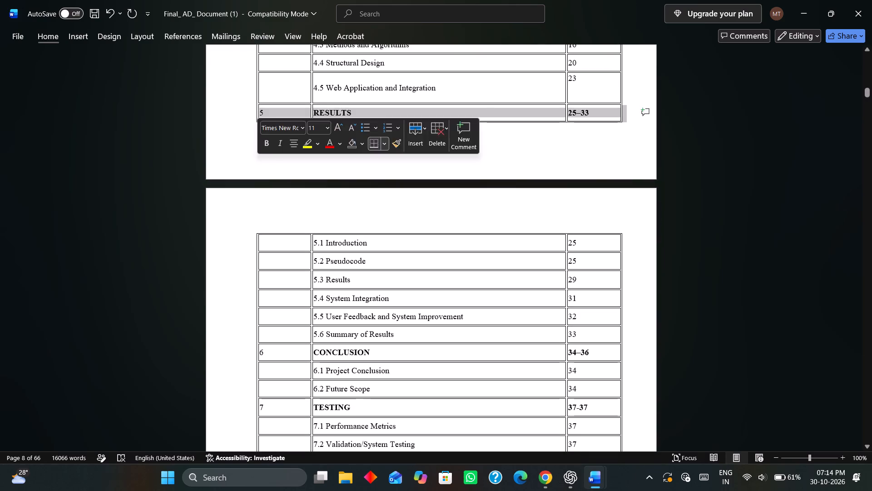
left_click(74, 35)
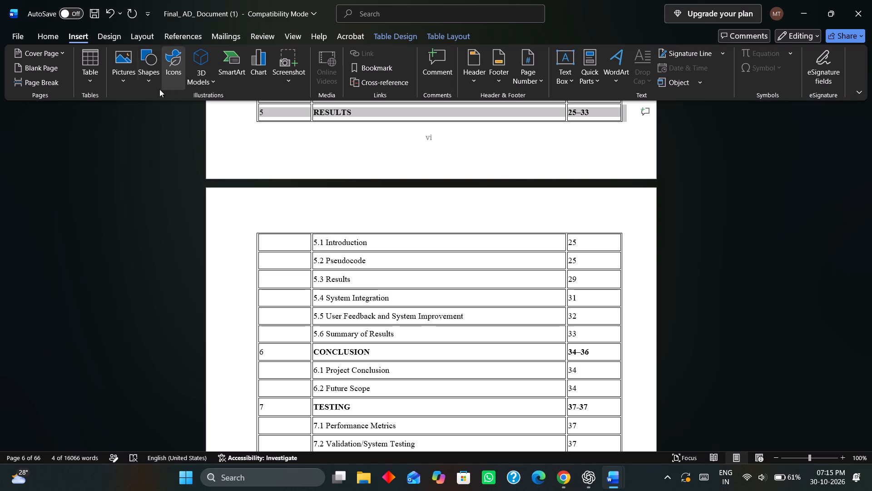
left_click(150, 80)
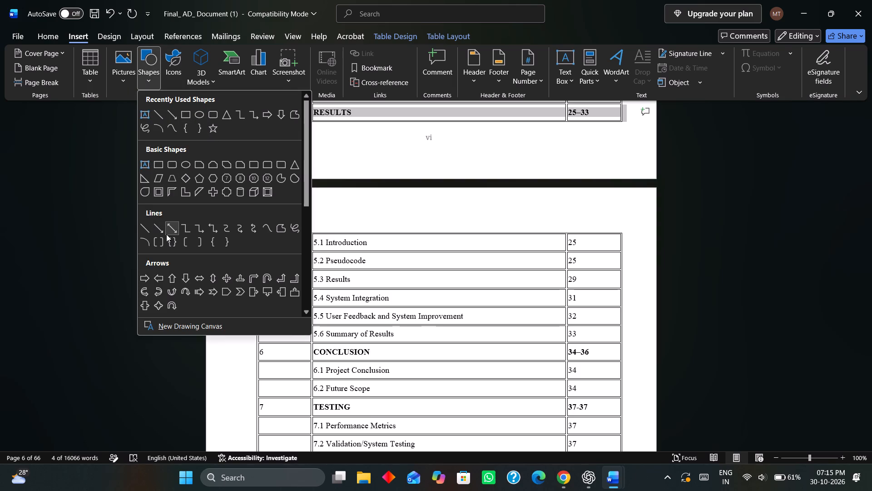
left_click(143, 233)
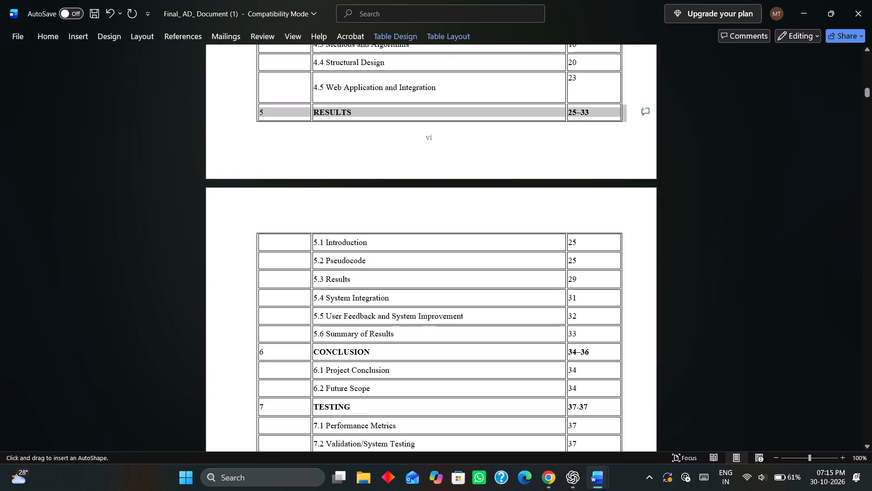
scroll(171, 246, "up", 5)
scroll(171, 244, "up", 20)
scroll(171, 244, "up", 3)
scroll(173, 241, "down", 2)
scroll(173, 241, "up", 12)
middle_click(174, 240)
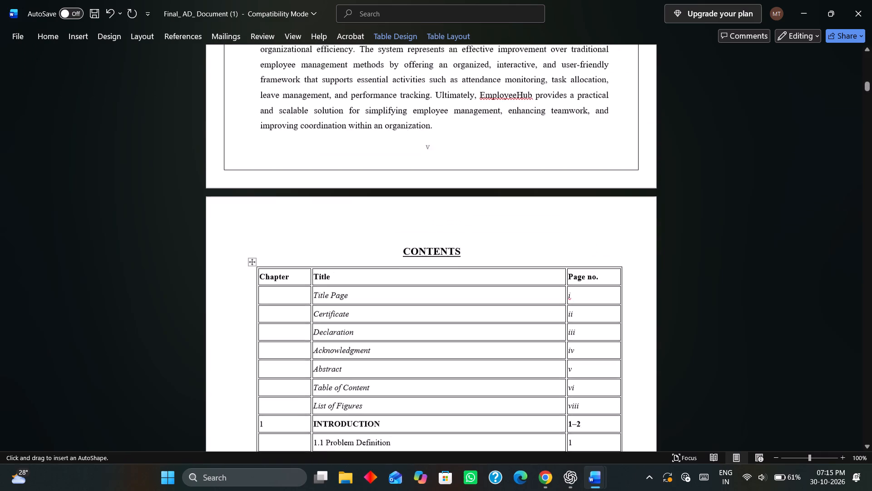
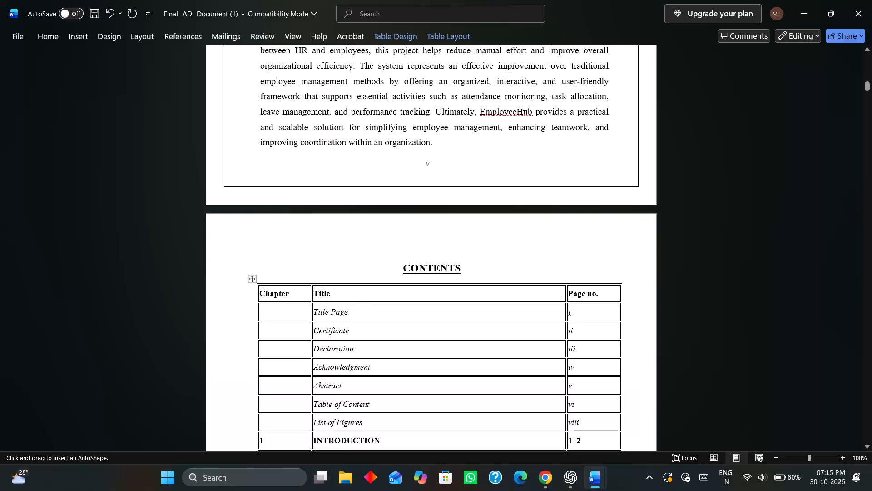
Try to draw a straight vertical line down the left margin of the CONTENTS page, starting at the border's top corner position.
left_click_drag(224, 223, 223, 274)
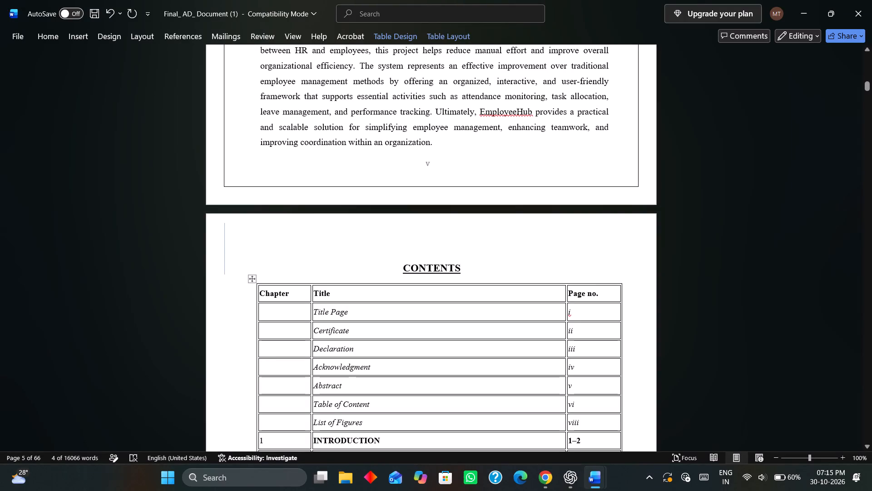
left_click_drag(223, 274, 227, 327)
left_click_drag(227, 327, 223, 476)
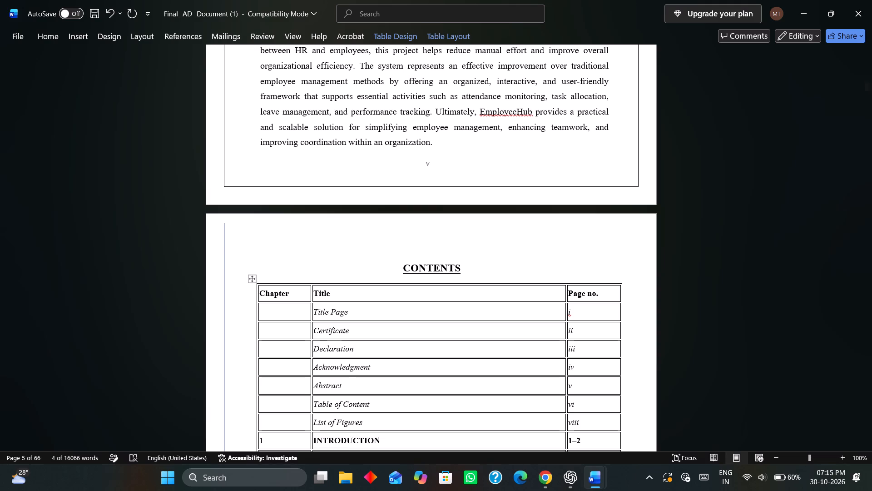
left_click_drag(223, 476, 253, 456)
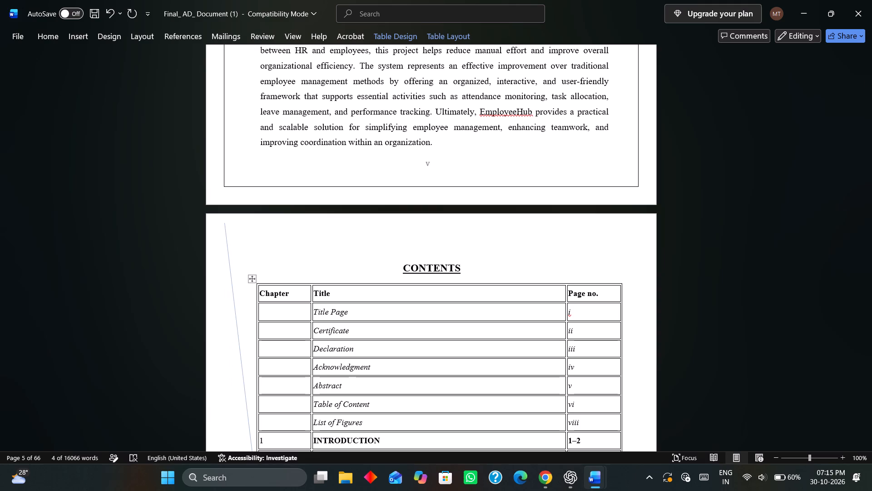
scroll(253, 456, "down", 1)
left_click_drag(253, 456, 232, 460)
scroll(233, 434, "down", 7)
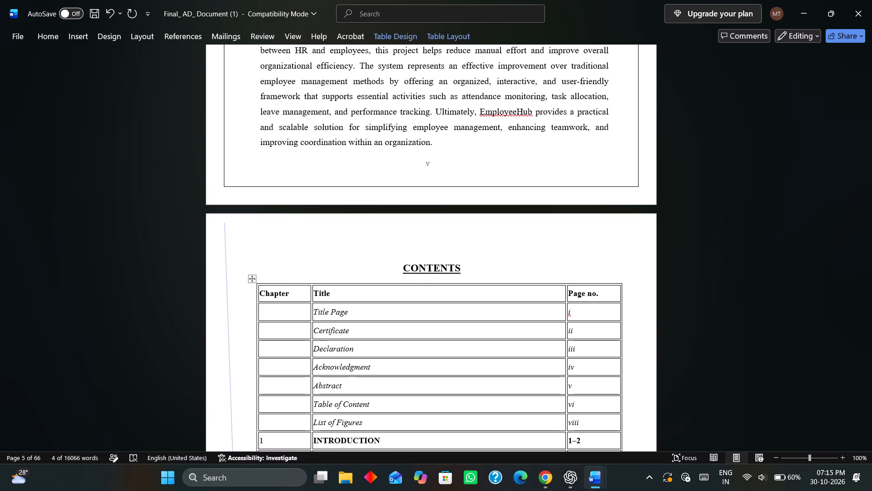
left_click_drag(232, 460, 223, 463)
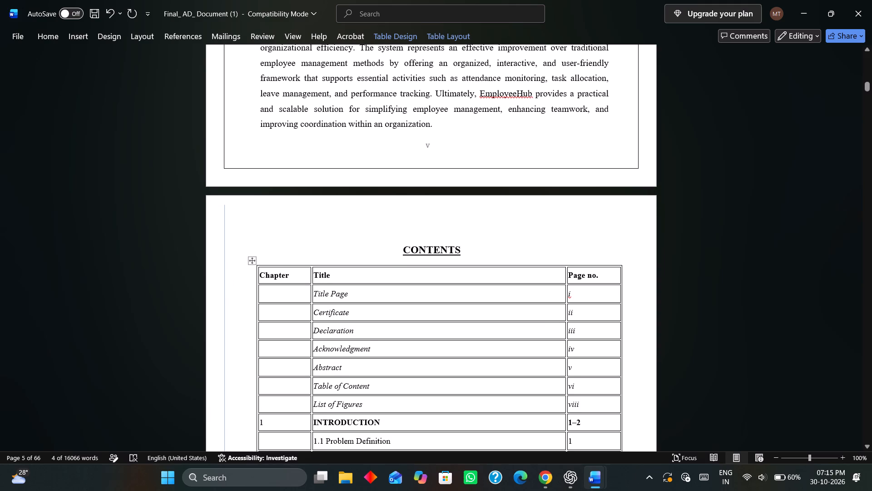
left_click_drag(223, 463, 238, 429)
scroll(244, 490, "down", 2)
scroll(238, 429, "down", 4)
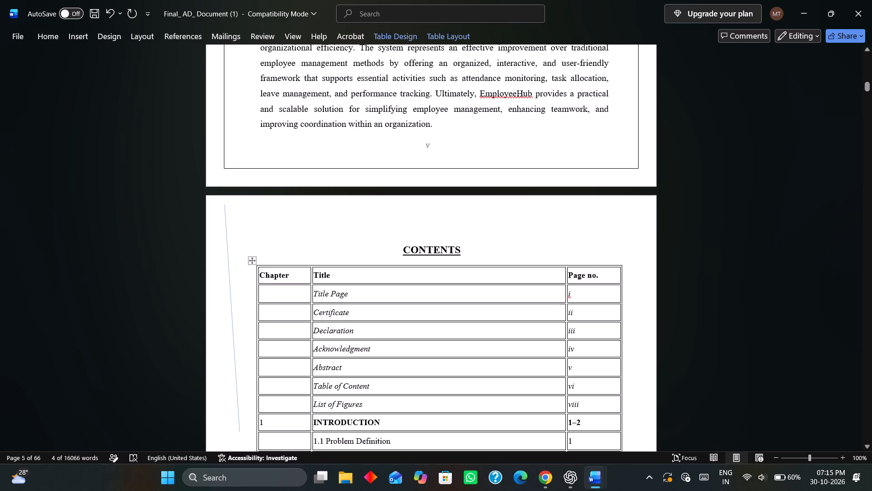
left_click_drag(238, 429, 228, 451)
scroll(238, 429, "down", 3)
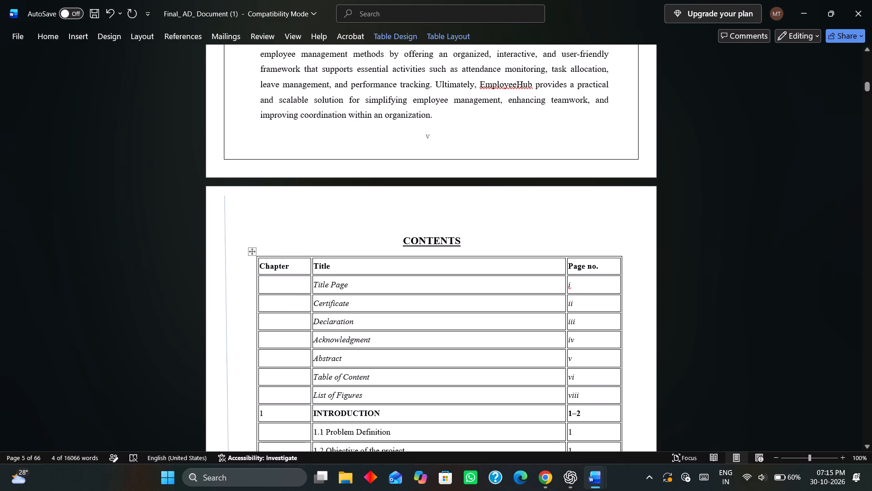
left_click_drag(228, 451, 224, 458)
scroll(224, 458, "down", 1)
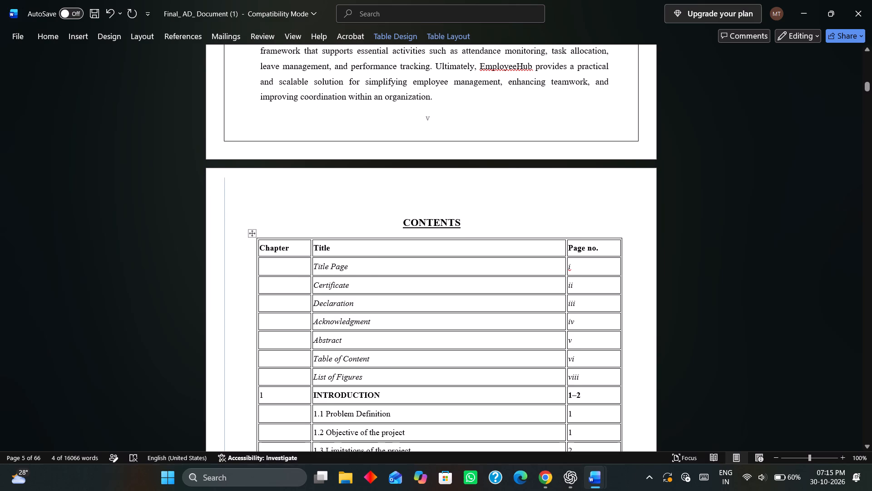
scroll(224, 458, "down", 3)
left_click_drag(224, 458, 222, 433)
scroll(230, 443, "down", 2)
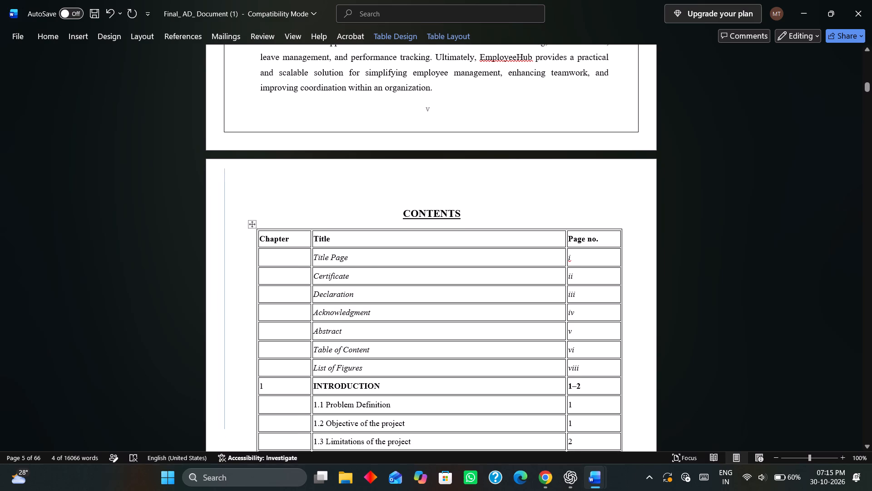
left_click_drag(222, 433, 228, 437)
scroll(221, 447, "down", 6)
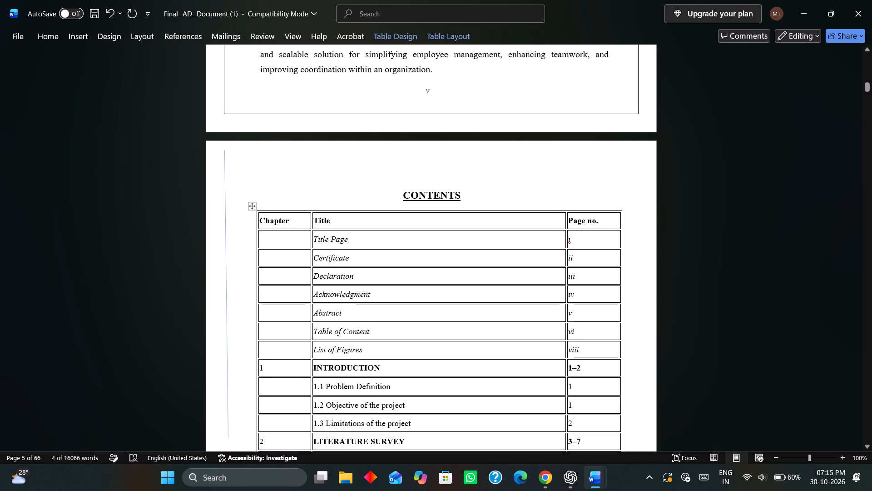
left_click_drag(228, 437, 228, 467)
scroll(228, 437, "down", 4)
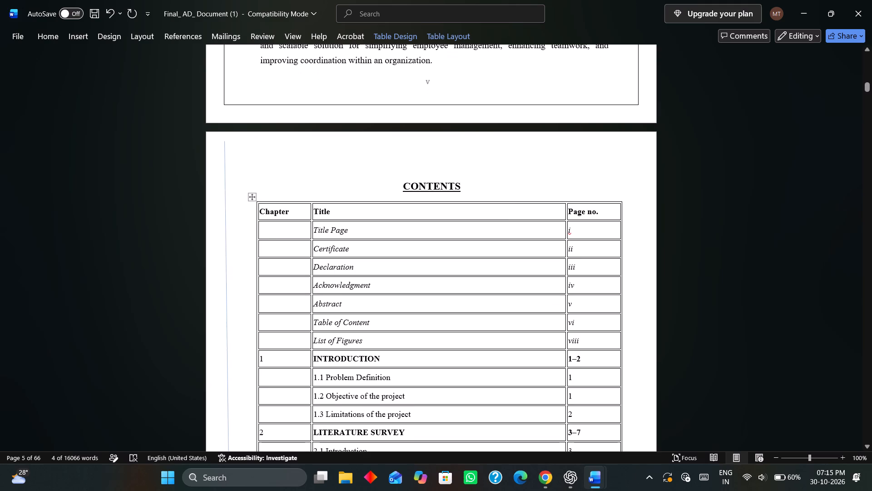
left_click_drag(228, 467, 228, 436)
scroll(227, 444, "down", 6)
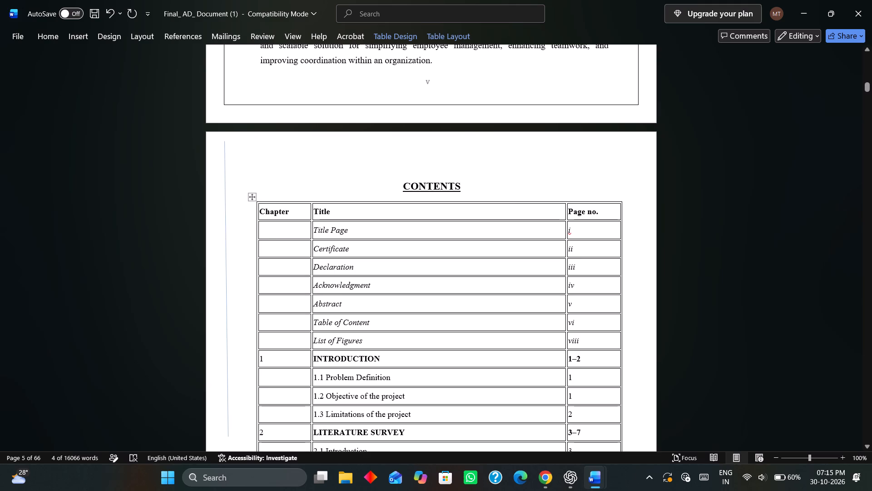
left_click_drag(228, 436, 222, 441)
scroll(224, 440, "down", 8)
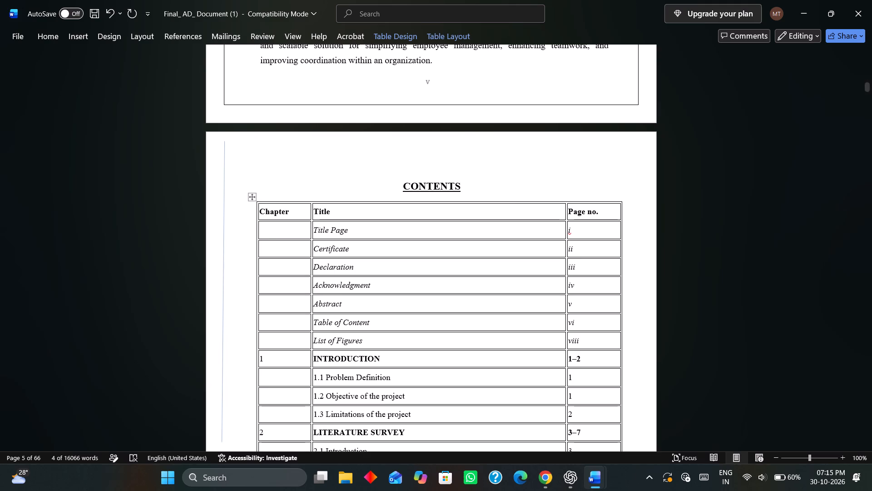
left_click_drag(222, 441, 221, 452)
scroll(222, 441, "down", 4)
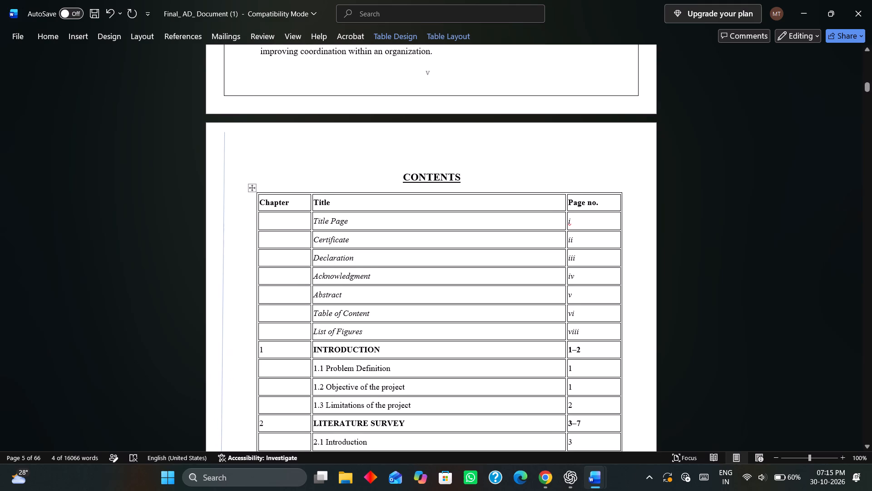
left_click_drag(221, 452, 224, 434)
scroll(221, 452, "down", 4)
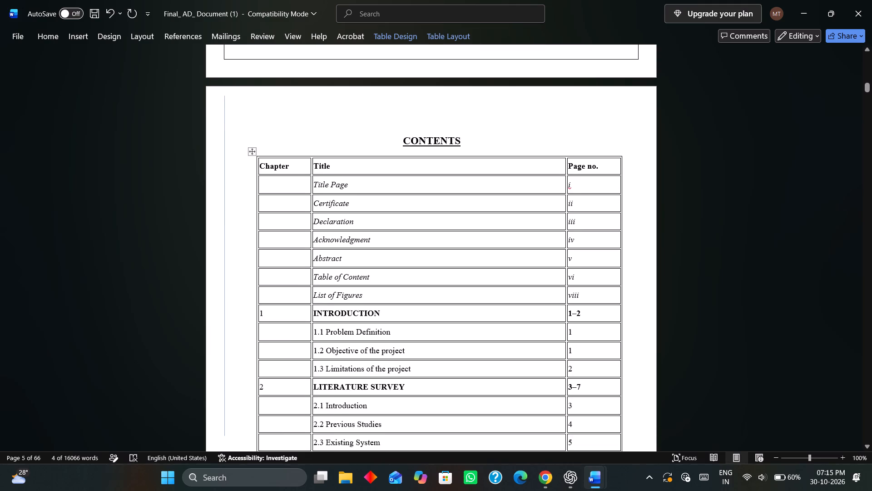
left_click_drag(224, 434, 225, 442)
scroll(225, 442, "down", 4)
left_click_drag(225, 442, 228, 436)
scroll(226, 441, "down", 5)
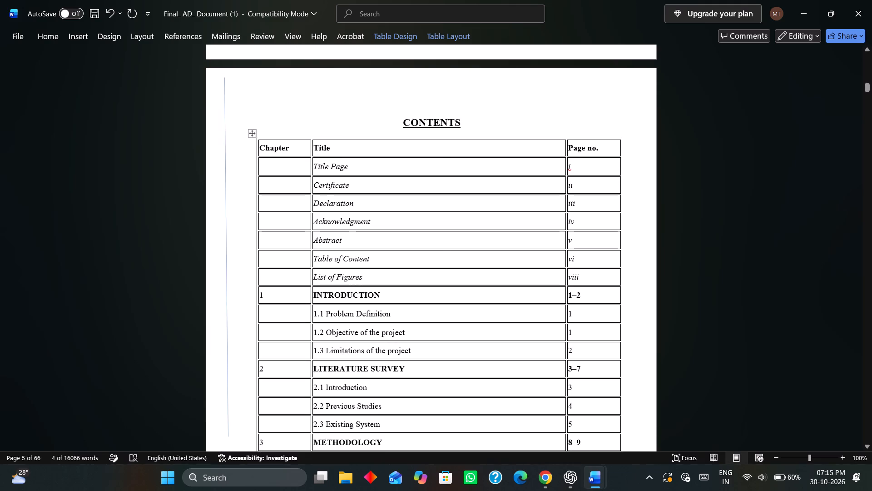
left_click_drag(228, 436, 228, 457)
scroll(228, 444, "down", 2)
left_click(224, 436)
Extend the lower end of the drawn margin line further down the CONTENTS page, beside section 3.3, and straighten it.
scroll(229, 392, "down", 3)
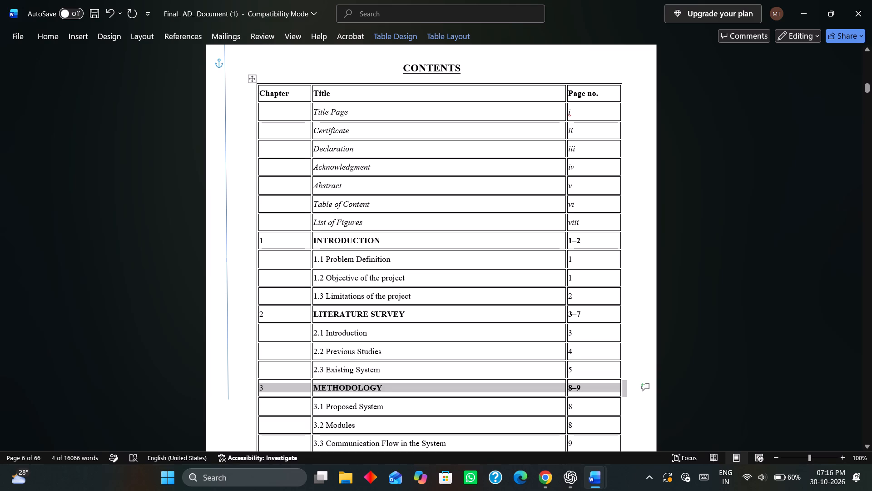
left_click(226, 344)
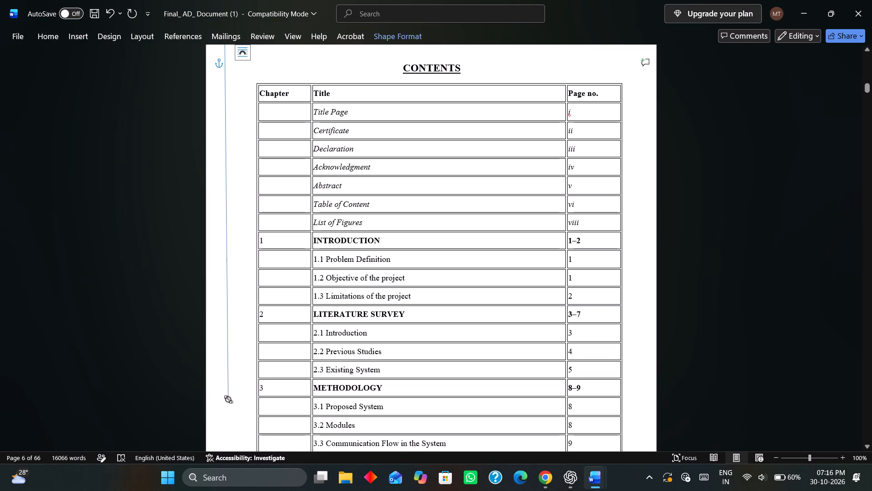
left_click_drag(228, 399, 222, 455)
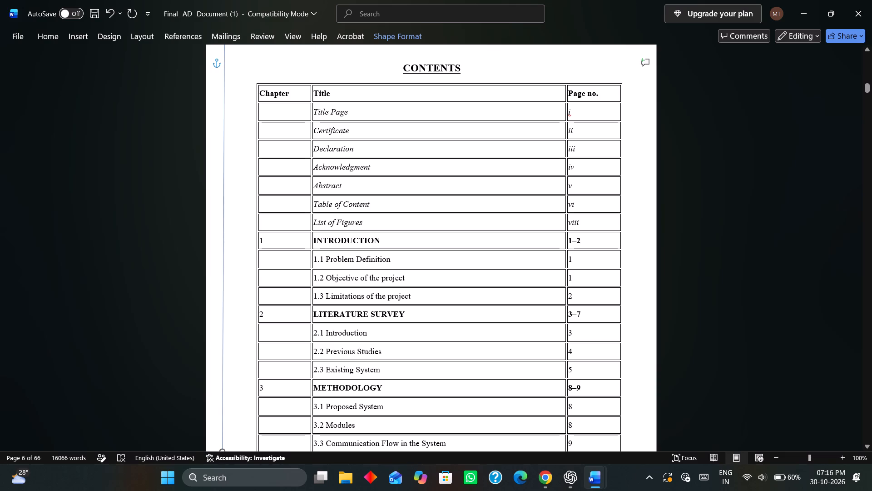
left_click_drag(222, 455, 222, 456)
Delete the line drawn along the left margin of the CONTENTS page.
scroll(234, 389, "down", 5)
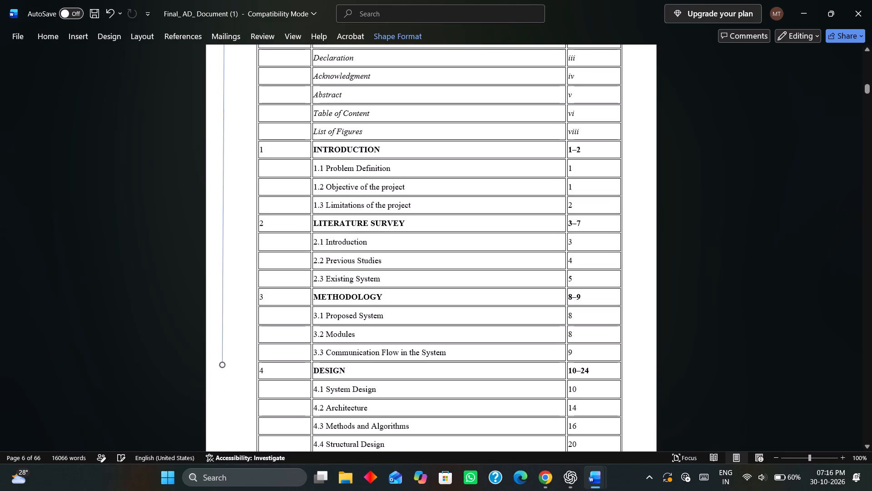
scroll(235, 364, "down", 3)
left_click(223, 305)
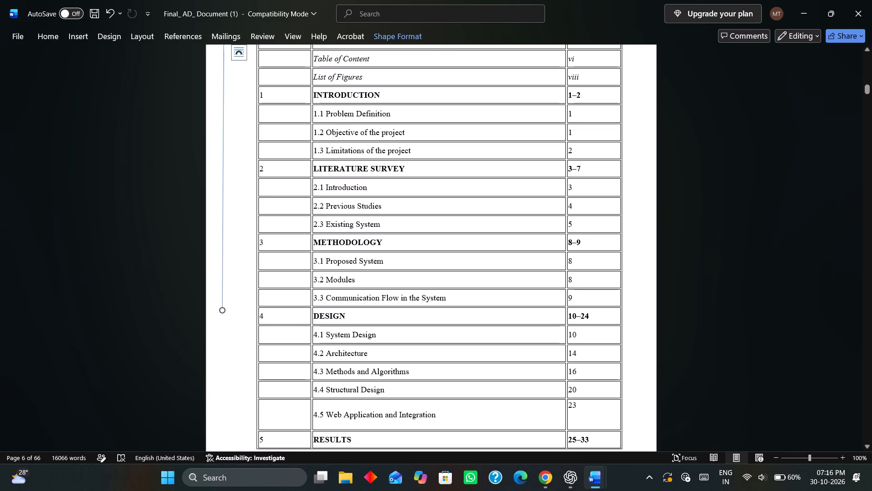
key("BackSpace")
Examine the missing page border on both contents table pages, through to the start of the LIST OF FIGURES page.
scroll(223, 305, "up", 5)
scroll(227, 303, "down", 12)
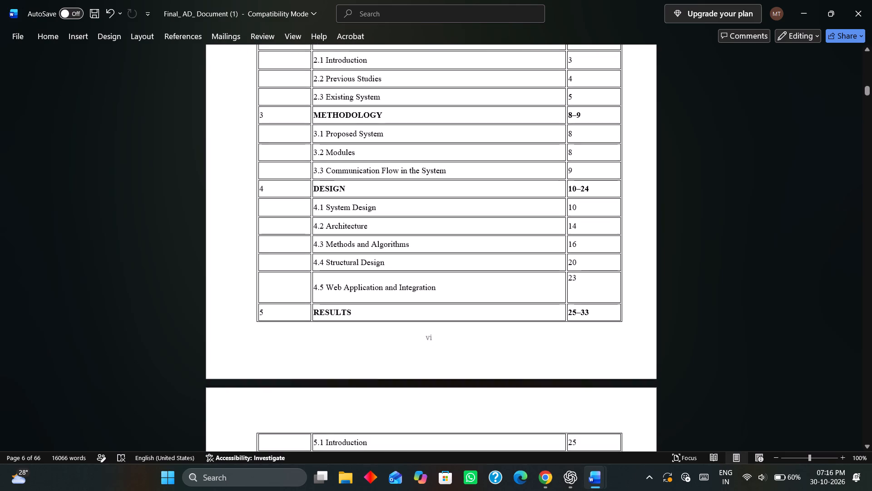
scroll(227, 303, "down", 14)
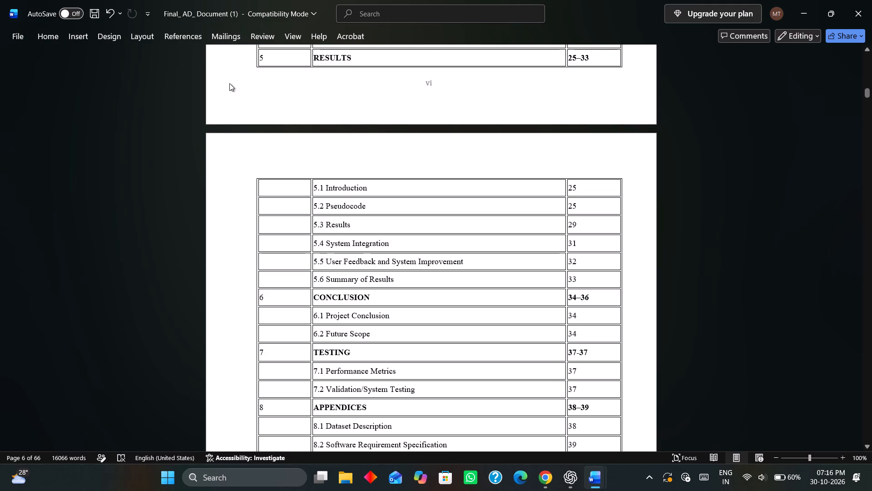
scroll(223, 130, "down", 7)
scroll(258, 177, "down", 6)
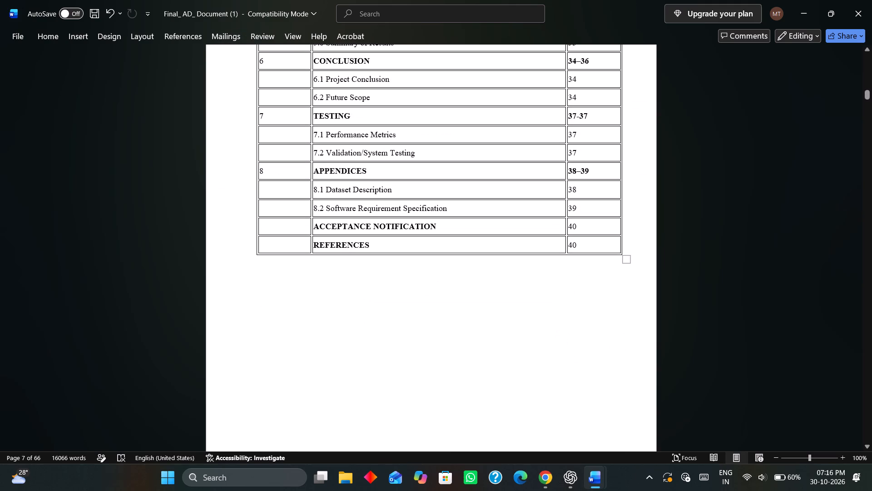
right_click_drag(99, 429, 0, 490)
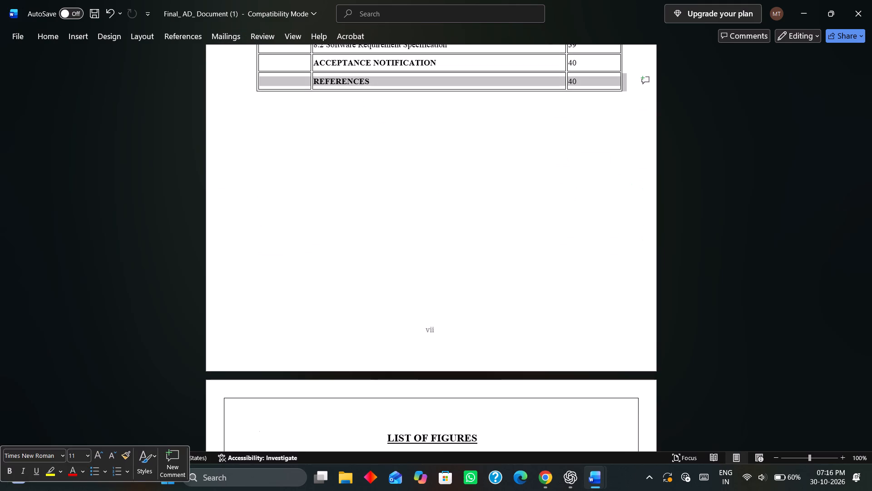
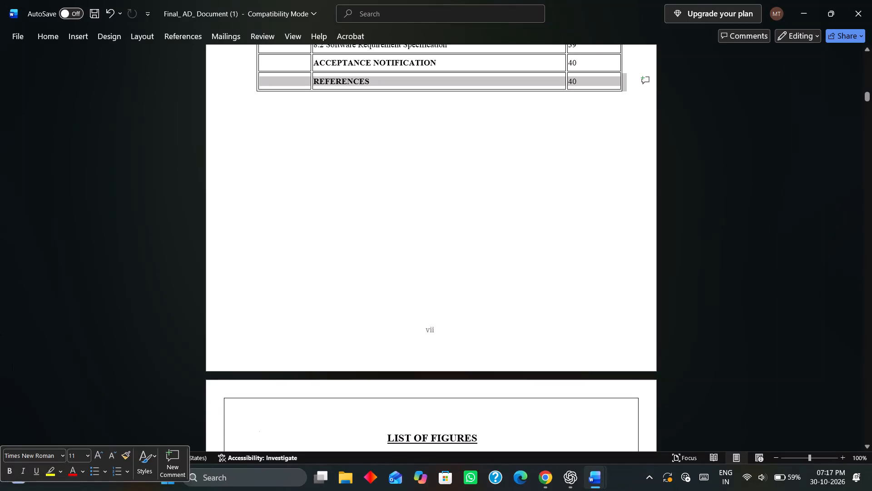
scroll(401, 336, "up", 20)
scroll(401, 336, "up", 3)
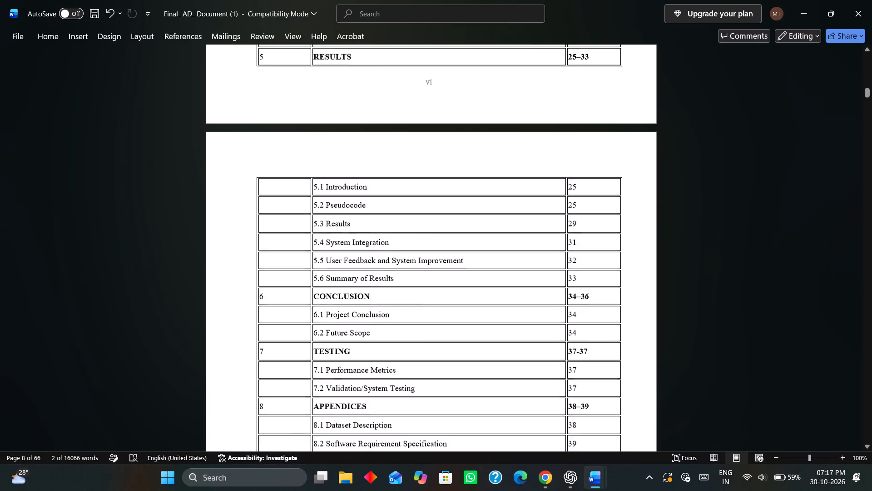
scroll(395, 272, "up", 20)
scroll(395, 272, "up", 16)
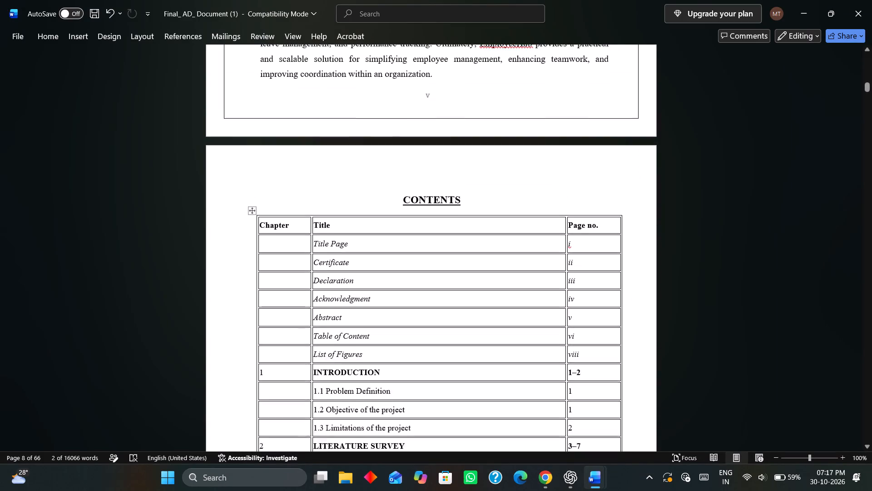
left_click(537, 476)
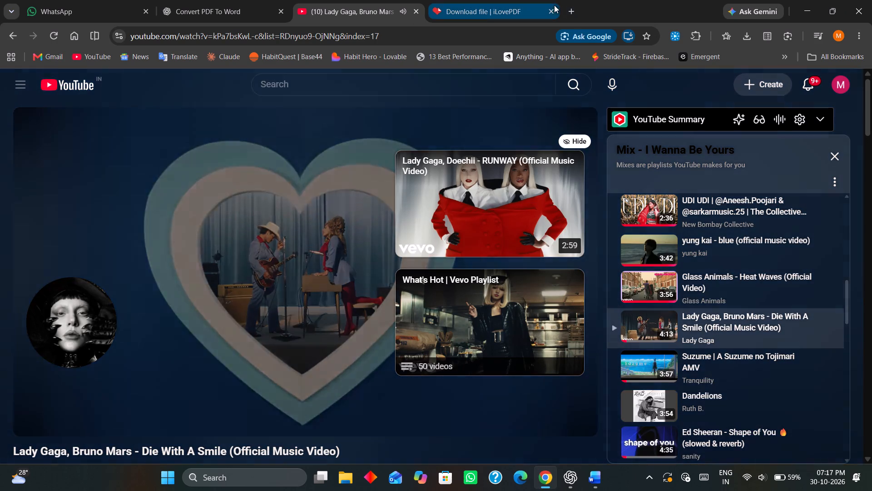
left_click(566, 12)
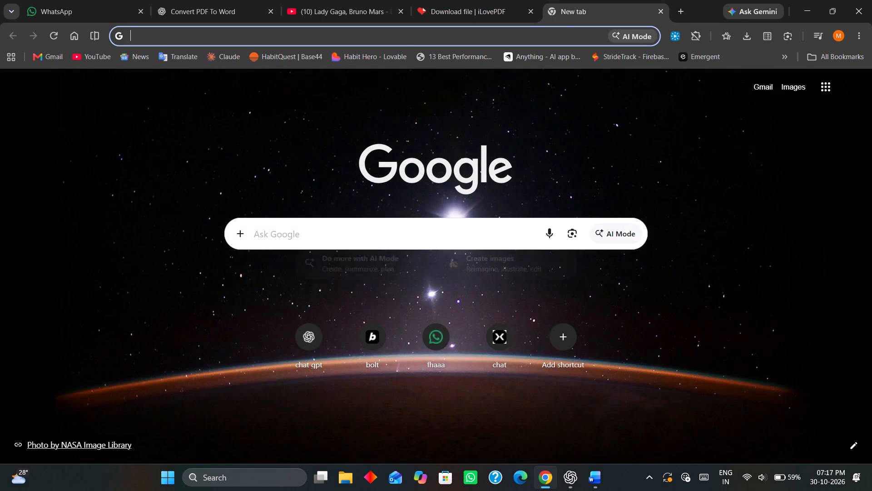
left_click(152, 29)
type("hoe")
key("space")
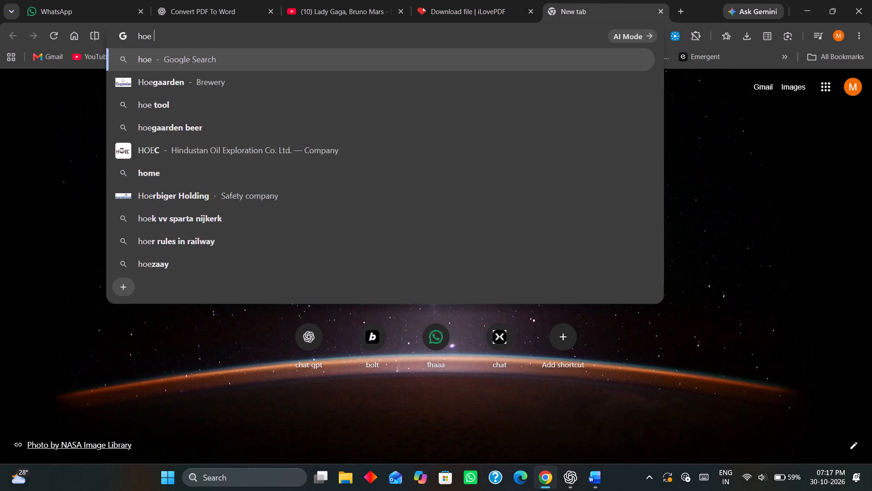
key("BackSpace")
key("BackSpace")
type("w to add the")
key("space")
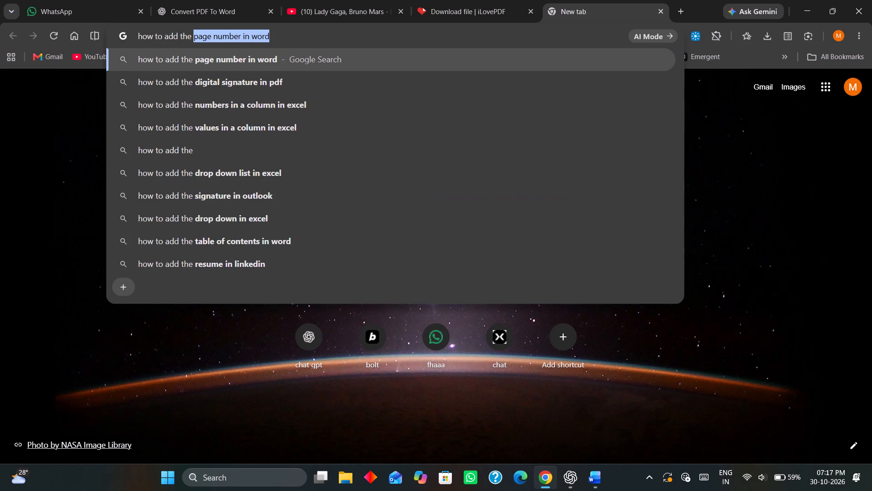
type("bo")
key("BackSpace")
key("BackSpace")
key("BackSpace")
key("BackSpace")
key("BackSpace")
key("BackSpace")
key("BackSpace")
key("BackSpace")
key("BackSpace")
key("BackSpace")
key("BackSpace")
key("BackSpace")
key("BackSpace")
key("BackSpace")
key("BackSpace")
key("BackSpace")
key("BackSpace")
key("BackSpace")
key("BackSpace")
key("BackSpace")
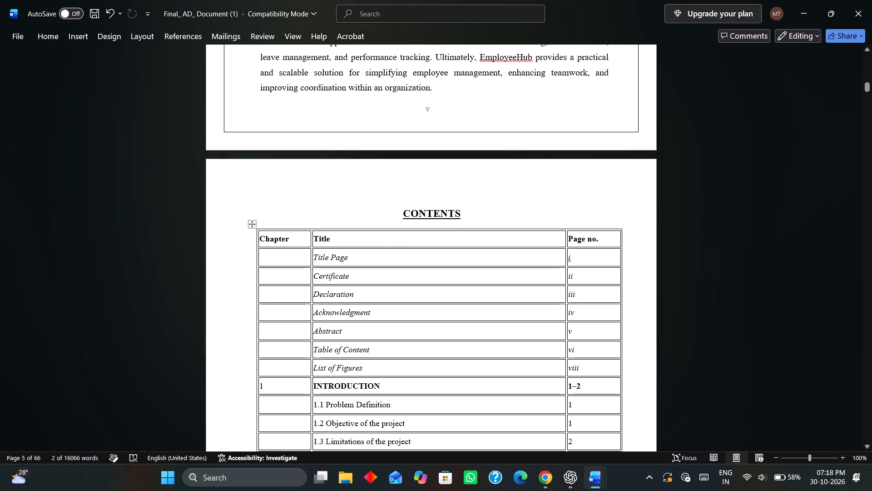
left_click(96, 32)
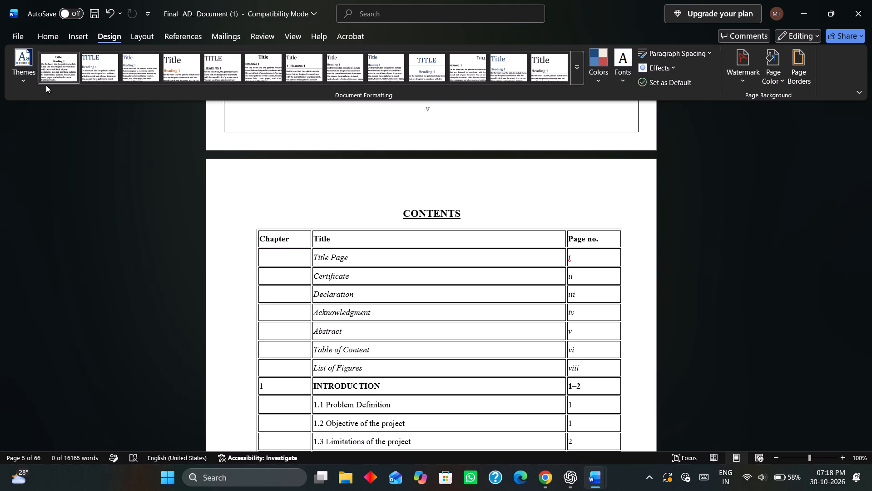
left_click(20, 84)
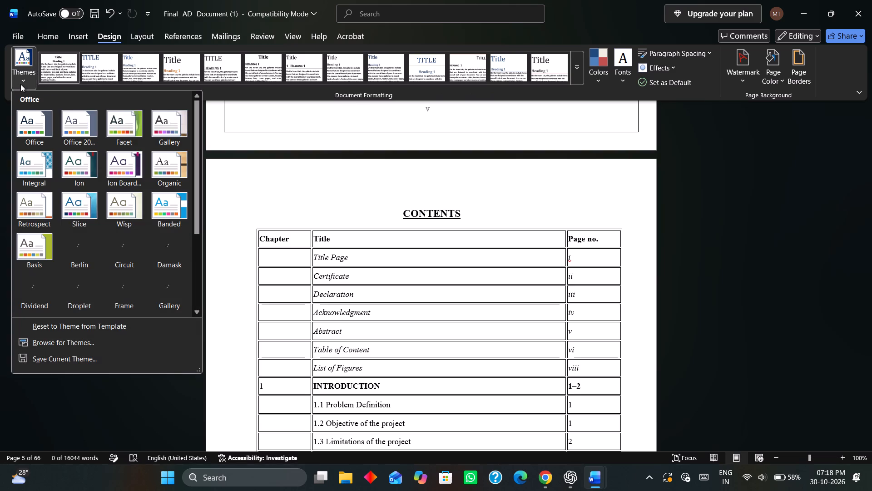
left_click(20, 84)
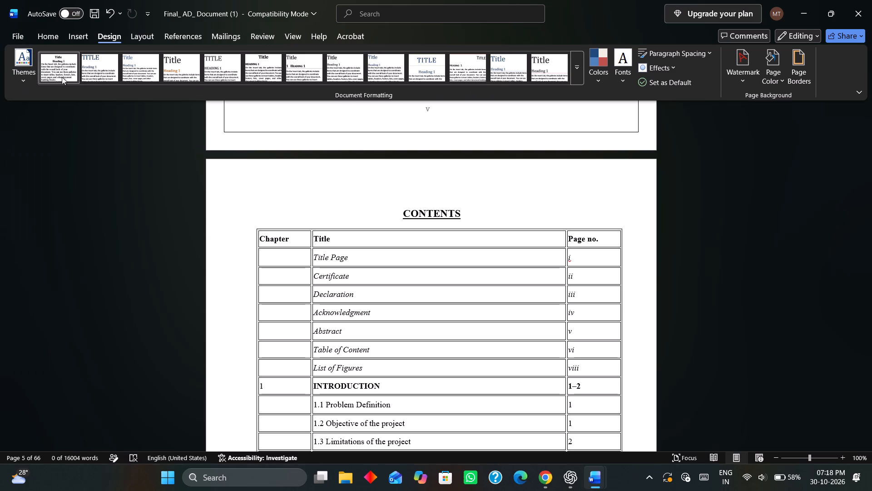
left_click(574, 70)
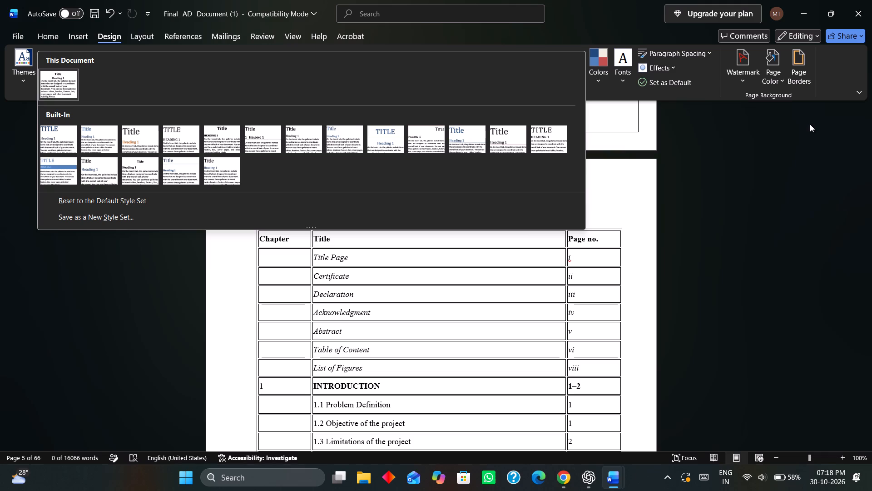
left_click(791, 129)
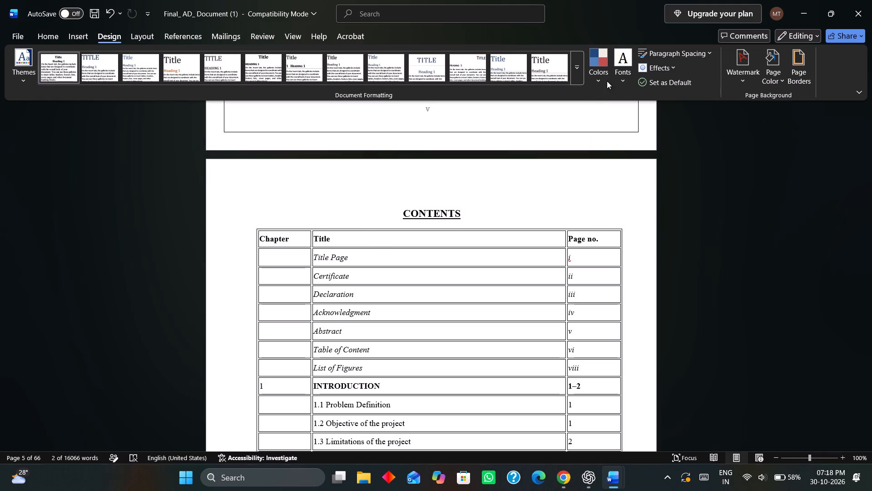
left_click(618, 77)
left_click(838, 171)
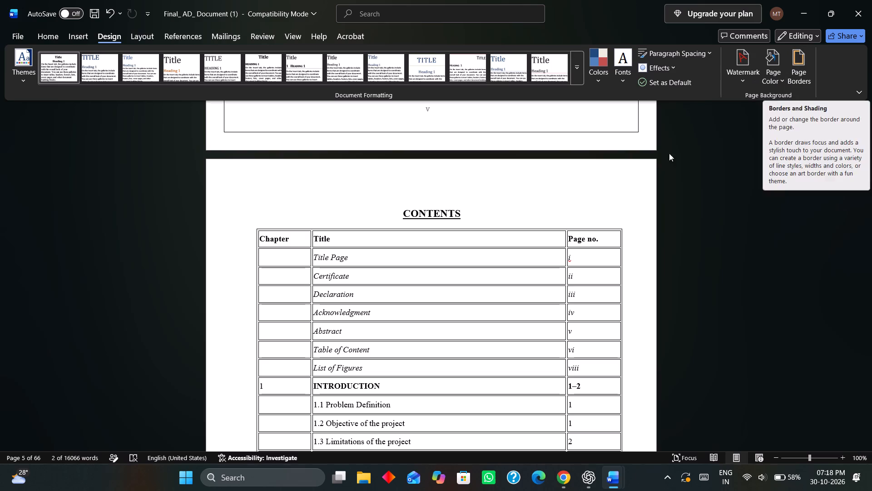
left_click(576, 181)
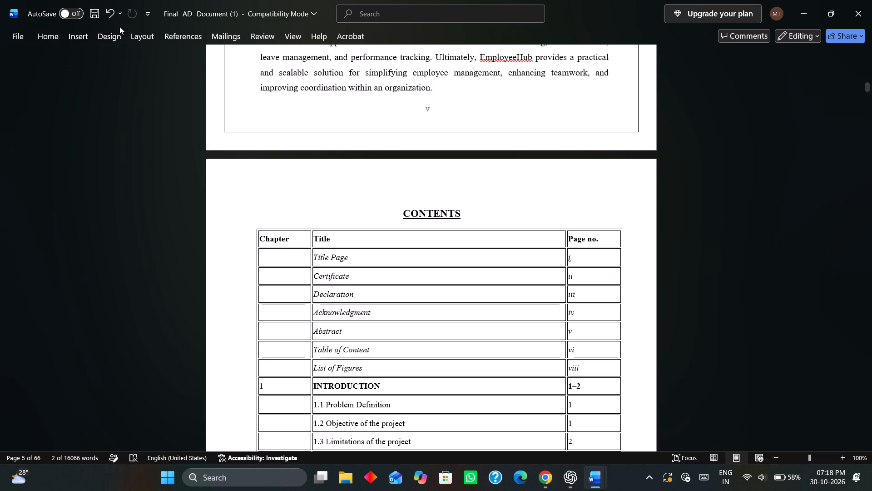
Apply a Box page border with a solid ½ pt line in automatic colour to this section, covering the contents pages.
left_click(119, 26)
left_click(105, 37)
left_click(792, 62)
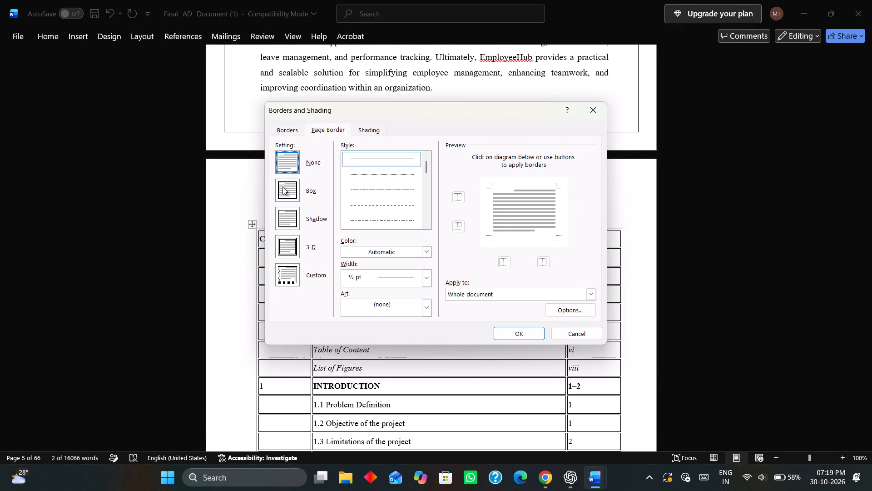
left_click(282, 187)
left_click(286, 220)
left_click(288, 187)
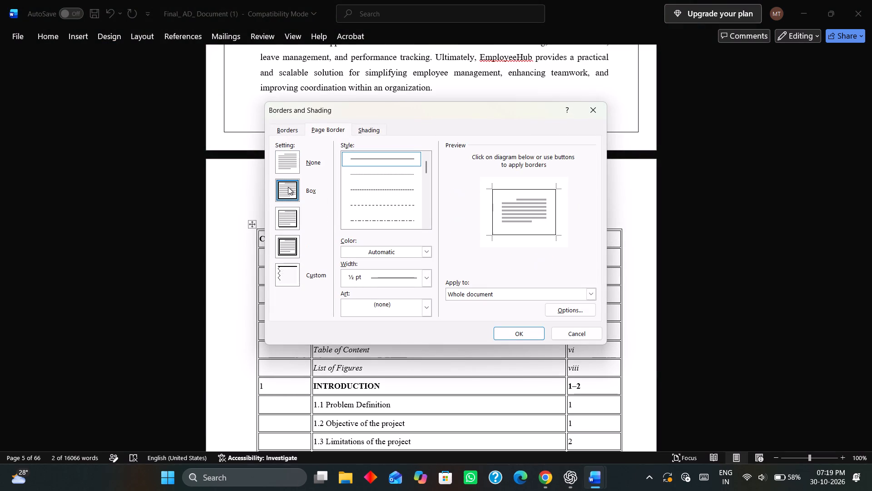
left_click(290, 249)
left_click(288, 275)
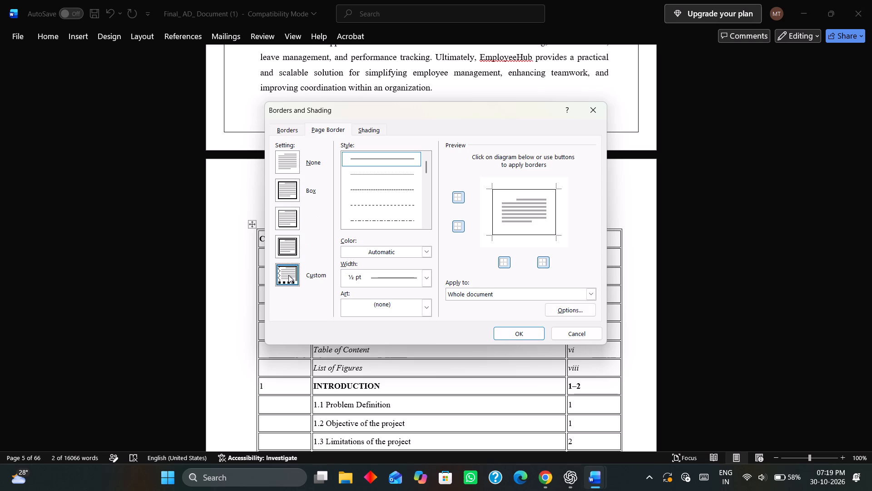
left_click(290, 195)
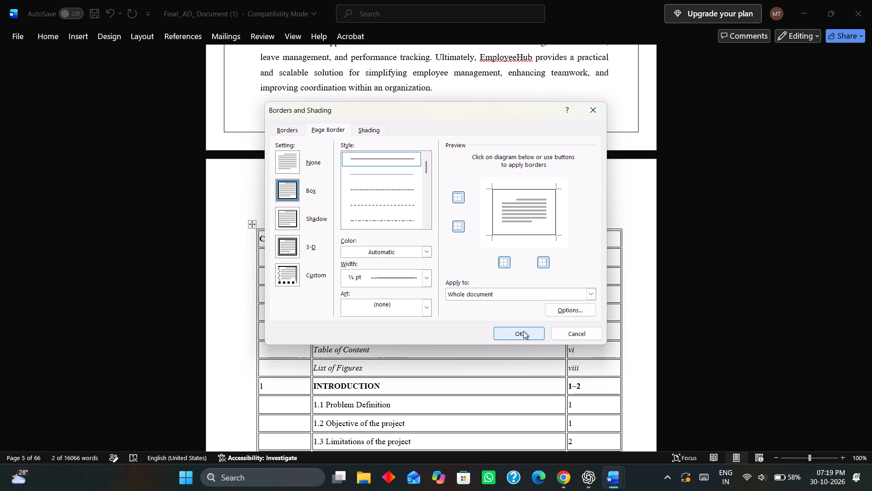
left_click(590, 290)
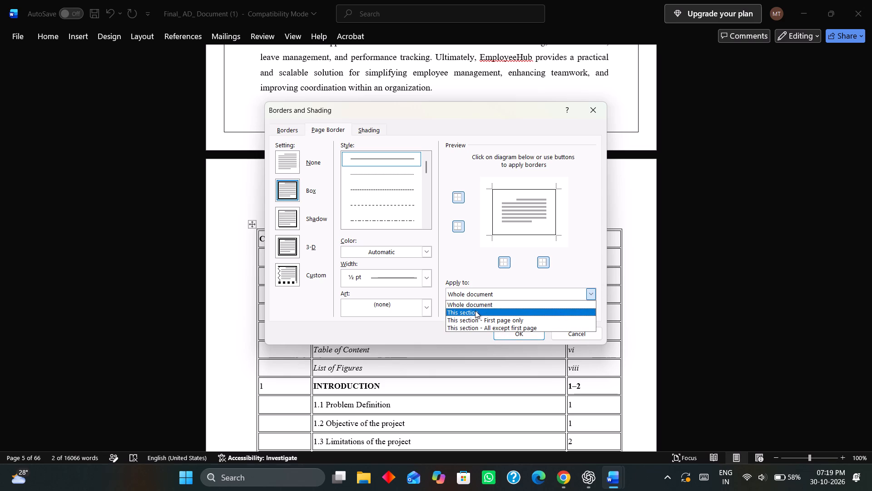
left_click(475, 311)
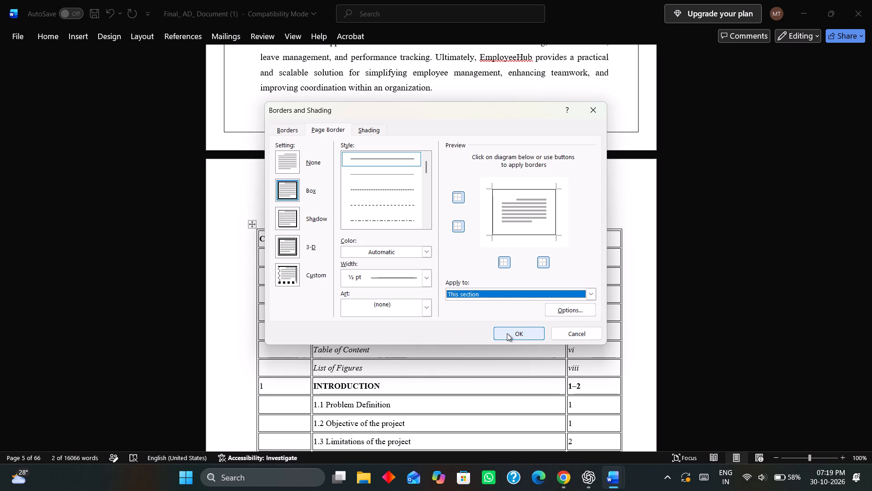
left_click(507, 333)
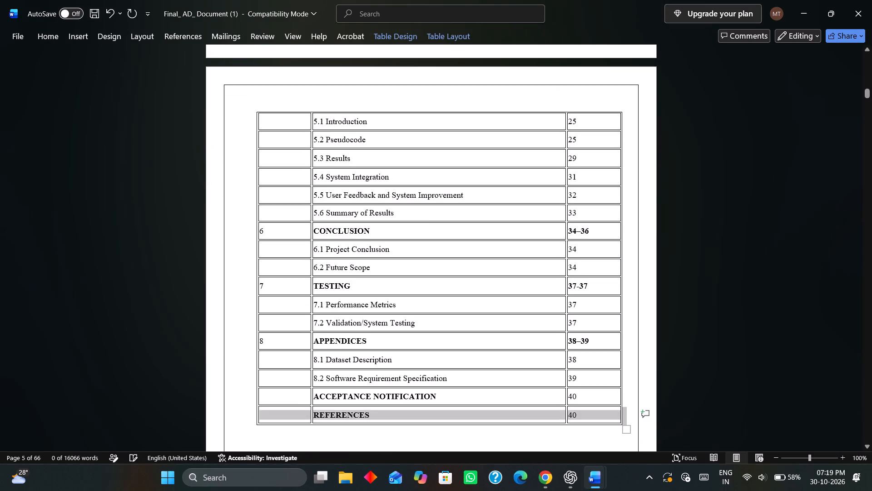
Check the page borders from the contents pages through the LIST OF FIGURES page to the start of Chapter 1.
scroll(275, 222, "up", 5)
scroll(275, 222, "down", 6)
scroll(284, 209, "down", 20)
scroll(284, 209, "down", 3)
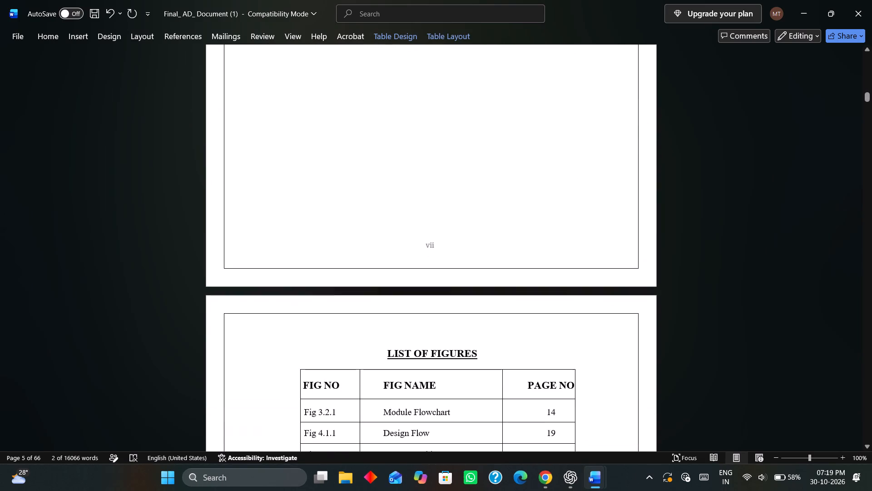
scroll(315, 208, "down", 5)
scroll(313, 251, "up", 7)
scroll(322, 228, "down", 15)
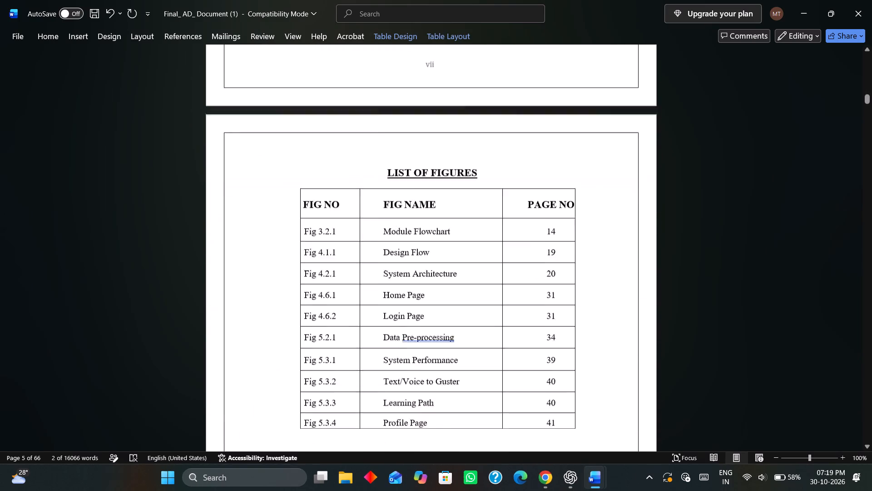
scroll(323, 228, "down", 7)
scroll(323, 228, "down", 20)
scroll(323, 228, "down", 1)
scroll(327, 223, "up", 5)
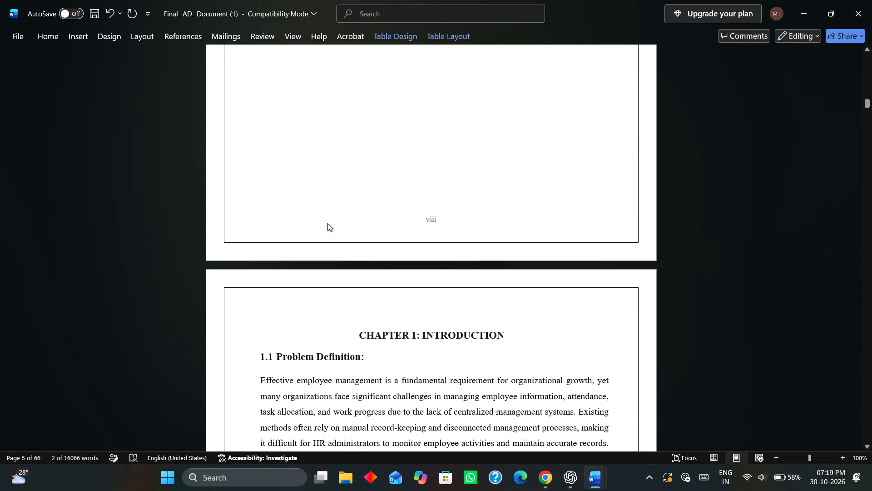
left_click(329, 221)
scroll(330, 221, "up", 20)
scroll(330, 221, "up", 5)
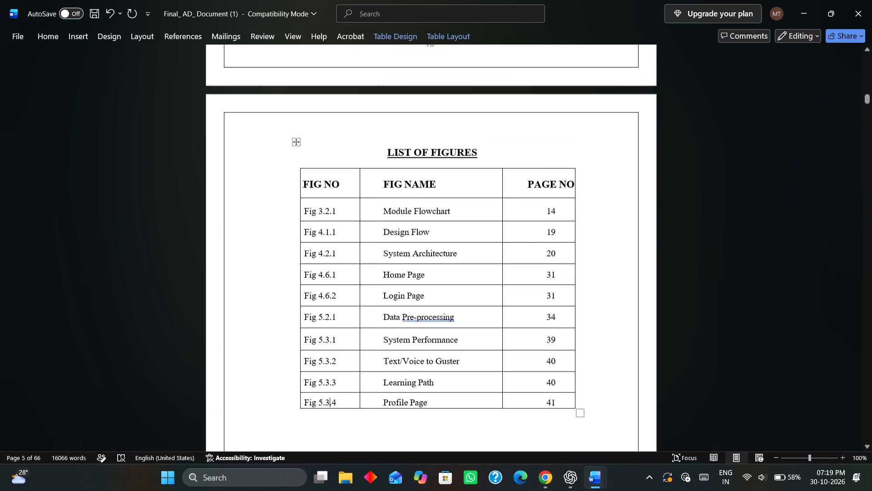
scroll(331, 212, "up", 20)
scroll(331, 212, "up", 18)
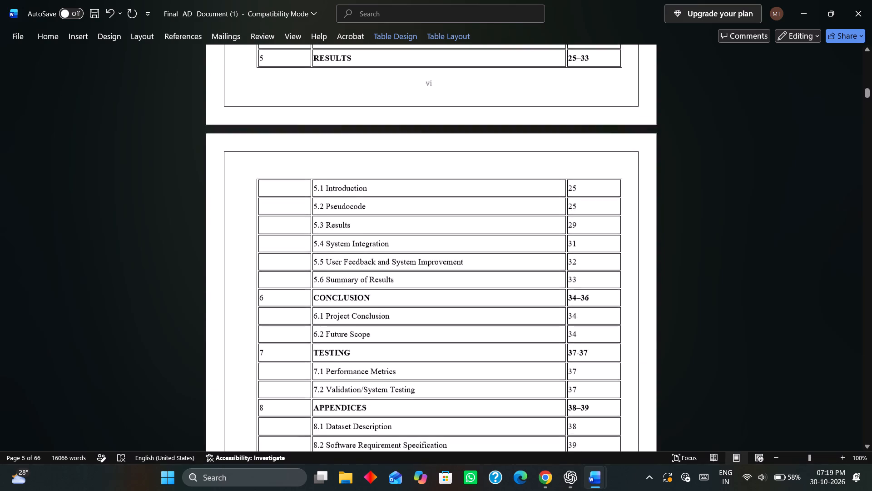
Remove all borders from the entire CONTENTS table.
scroll(334, 211, "up", 11)
scroll(334, 210, "up", 20)
scroll(334, 210, "up", 4)
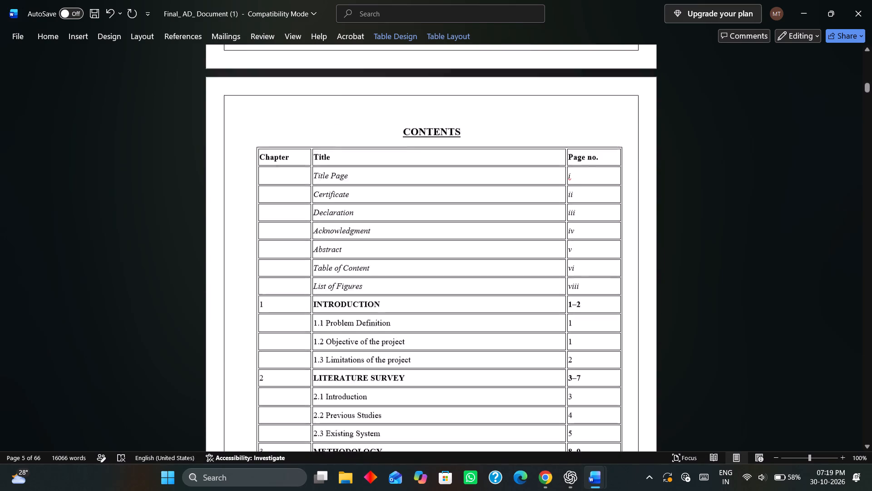
left_click(260, 182)
left_click(252, 181)
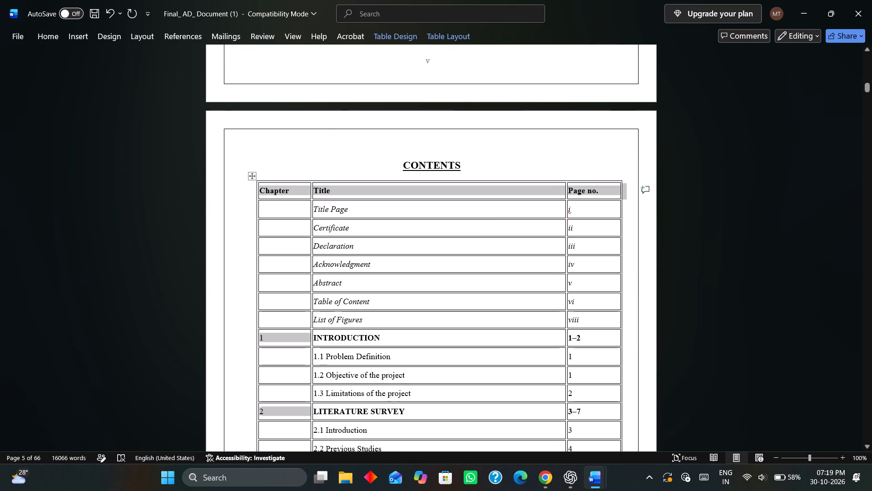
left_click(252, 181)
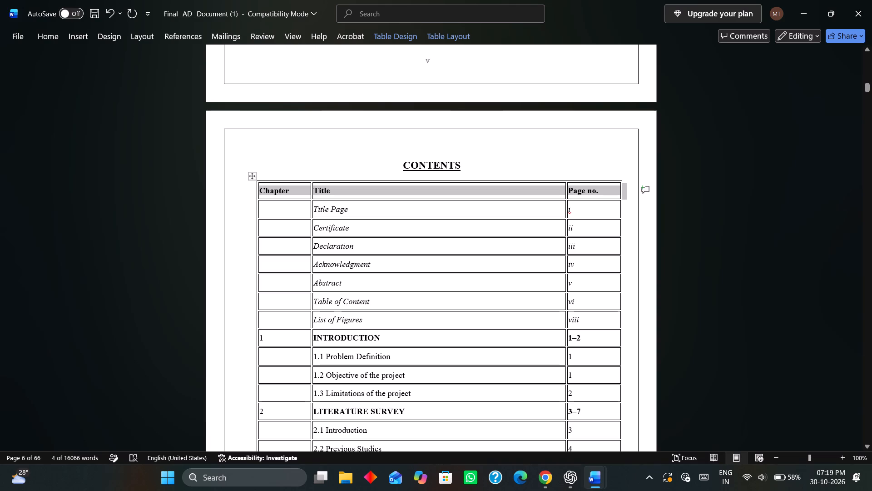
left_click(252, 178)
left_click(382, 159)
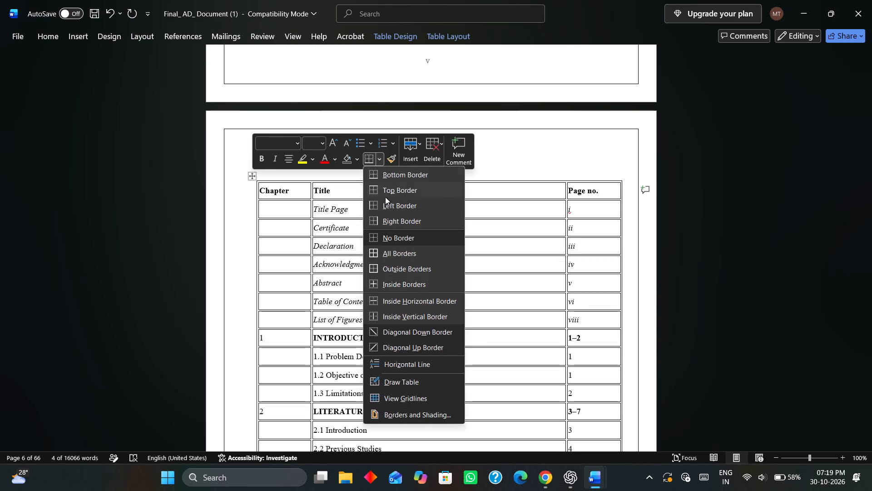
left_click(404, 238)
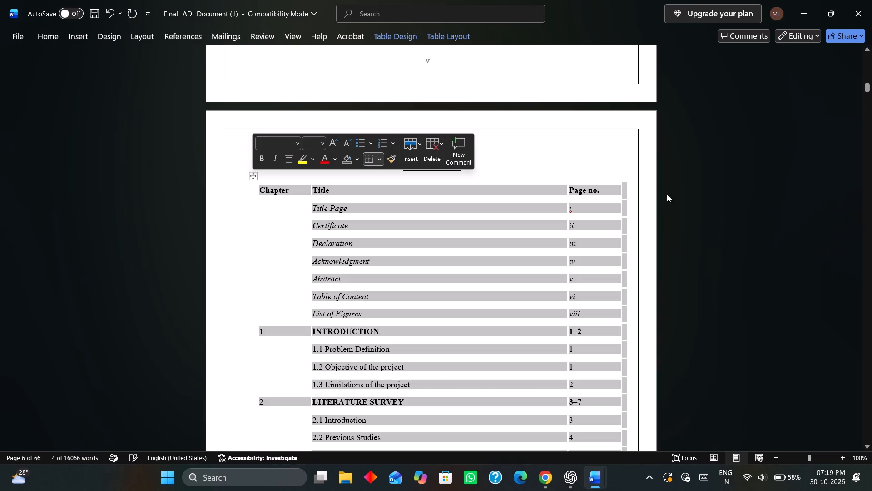
left_click(725, 197)
Check the layout from the contents pages through the LIST OF FIGURES page to the Chapter 1 problem definition.
scroll(606, 164, "down", 12)
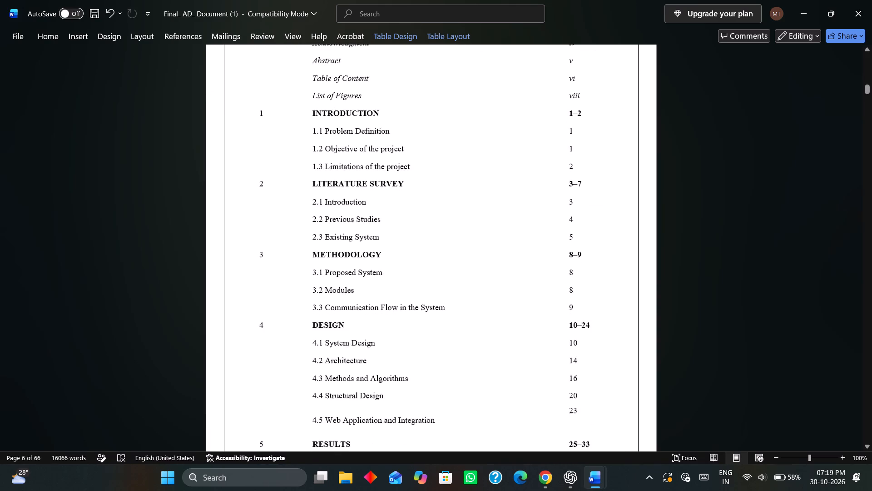
scroll(617, 151, "down", 10)
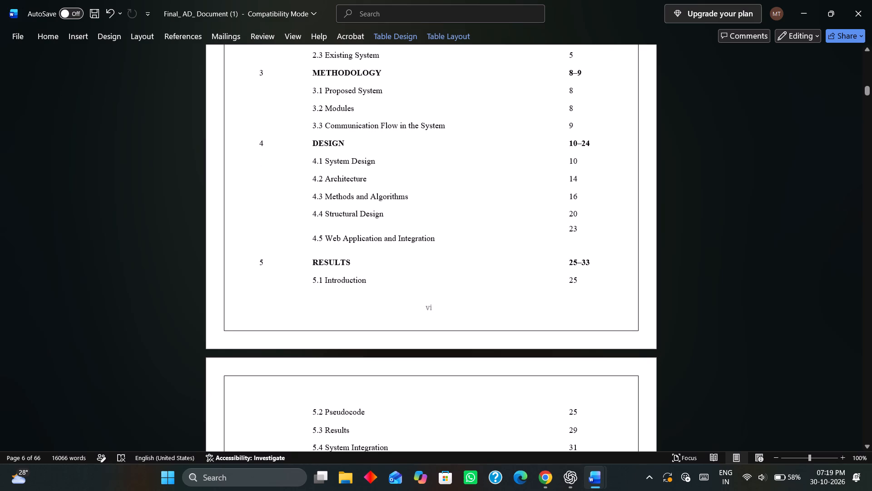
scroll(621, 147, "down", 13)
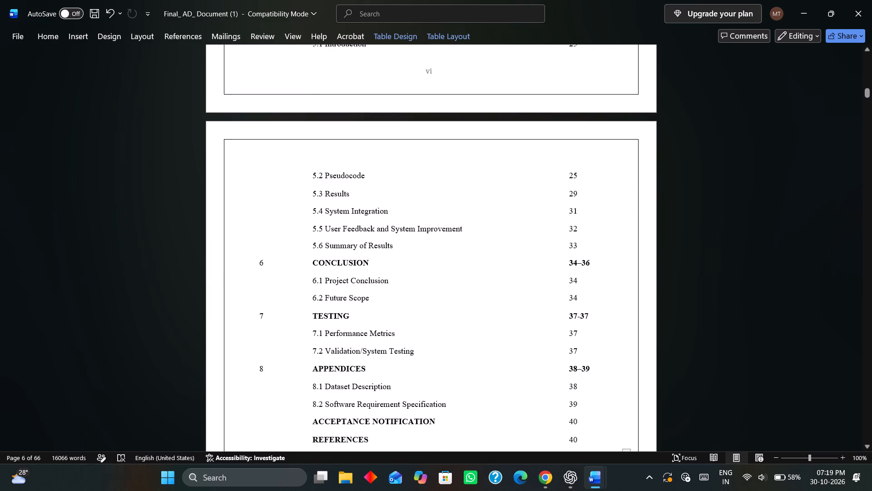
scroll(621, 147, "down", 8)
scroll(631, 142, "down", 20)
scroll(631, 142, "down", 4)
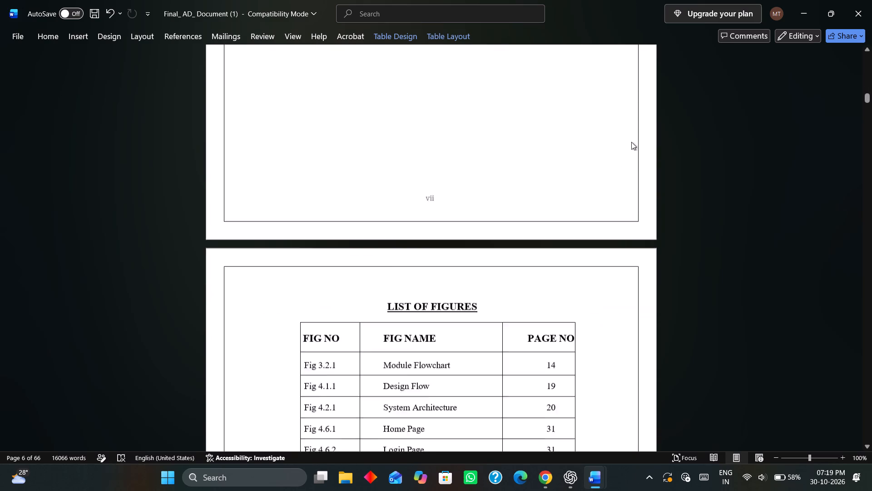
scroll(631, 142, "down", 13)
scroll(631, 140, "up", 17)
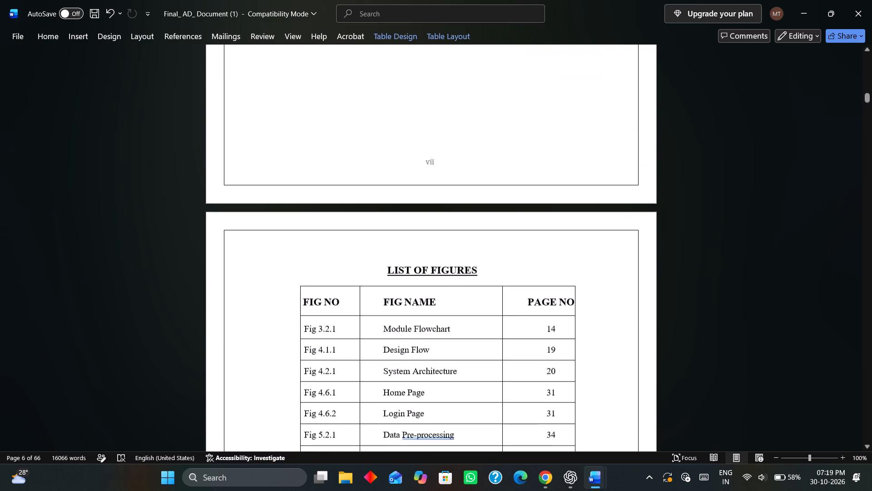
scroll(631, 136, "down", 20)
scroll(631, 136, "down", 17)
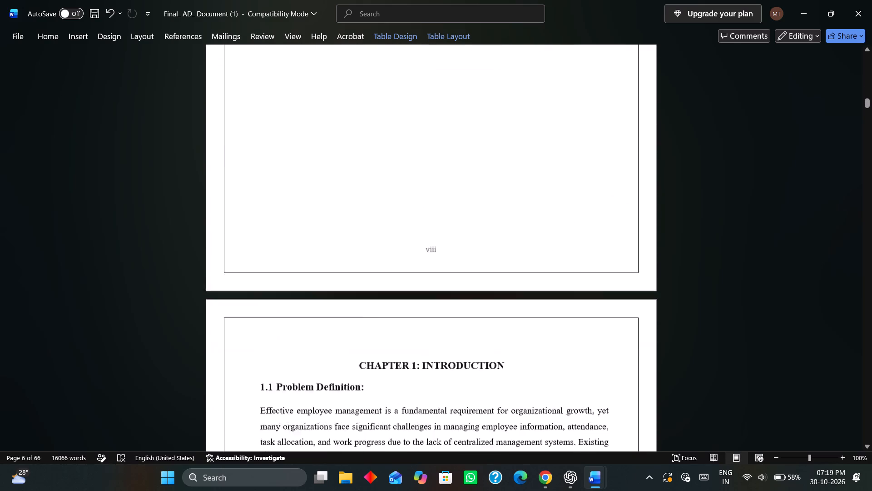
scroll(604, 182, "down", 5)
scroll(480, 180, "down", 6)
scroll(505, 210, "down", 6)
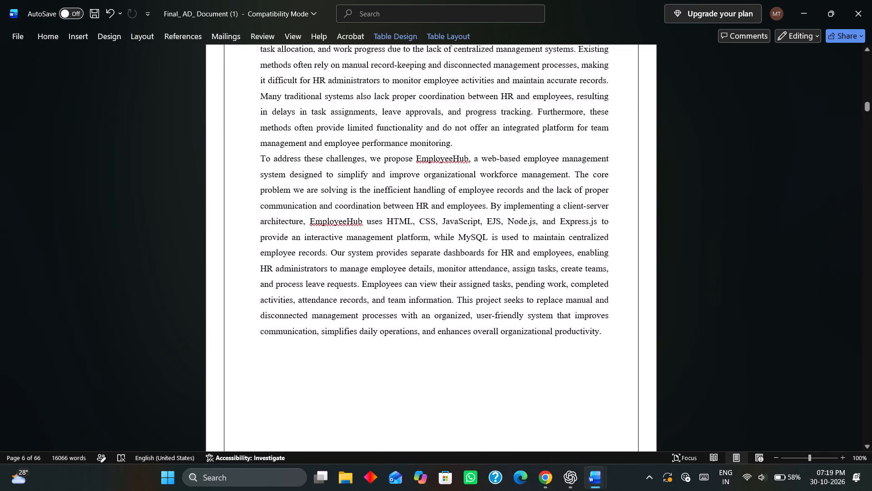
scroll(514, 264, "down", 7)
scroll(515, 253, "down", 20)
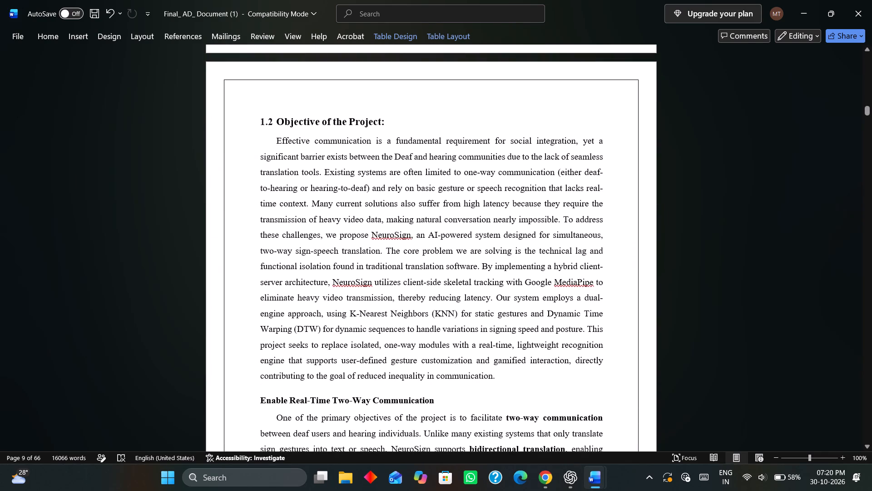
left_click_drag(274, 140, 510, 349)
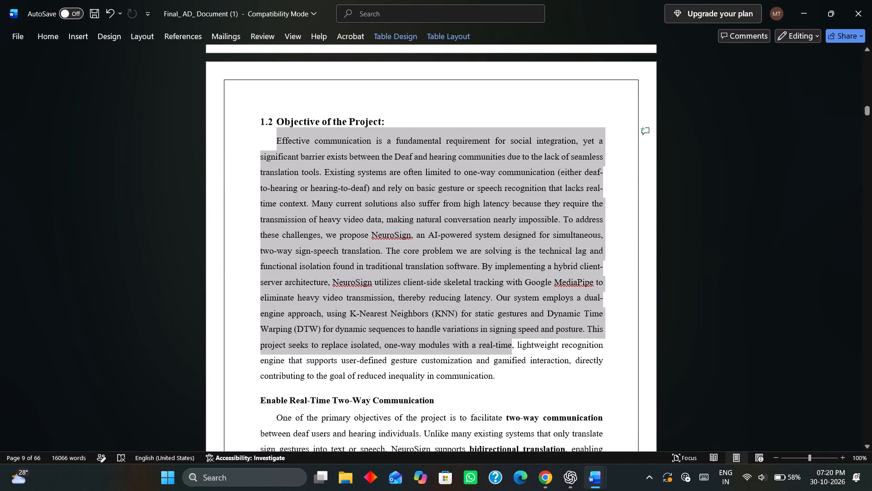
left_click_drag(510, 349, 508, 436)
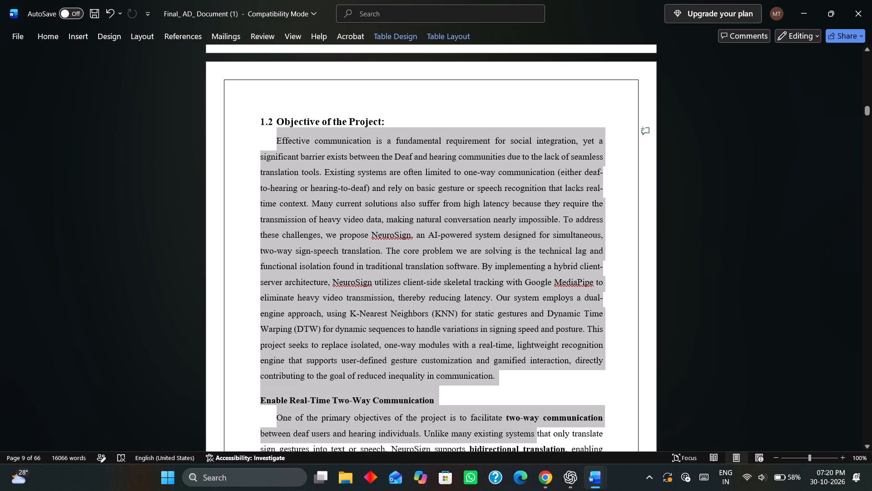
left_click_drag(508, 436, 486, 451)
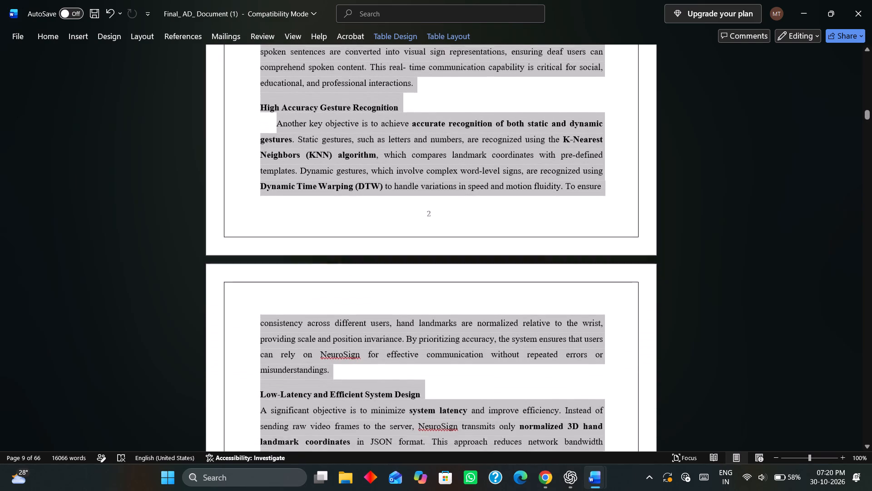
left_click_drag(486, 451, 481, 457)
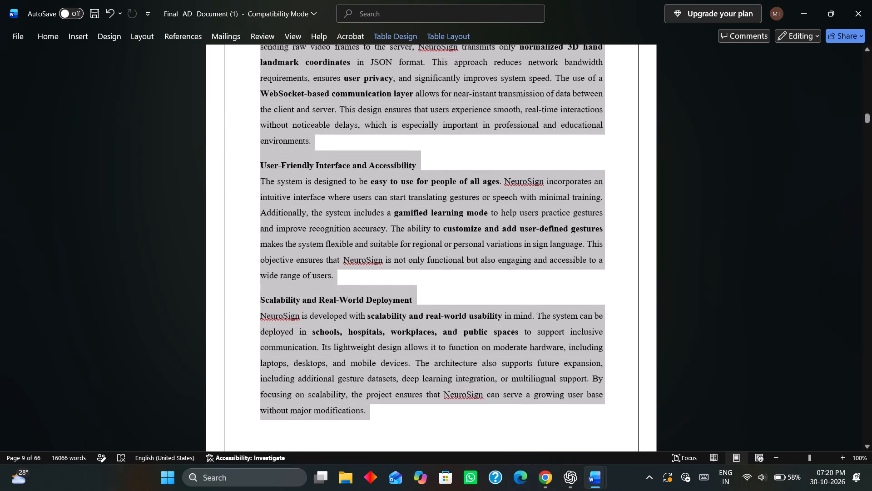
left_click_drag(481, 457, 356, 267)
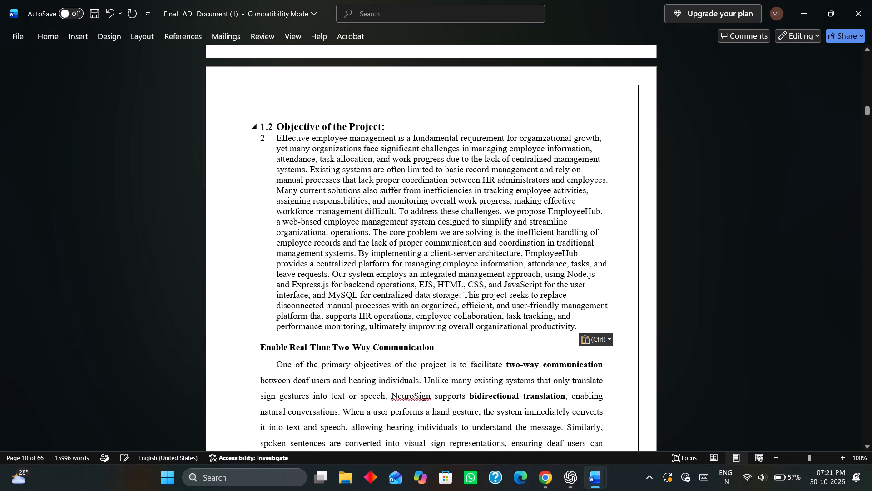
Remove the list numbering from the pasted EmployeeHub paragraph under 1.2 Objective of the Project.
left_click(267, 146)
left_click(269, 136)
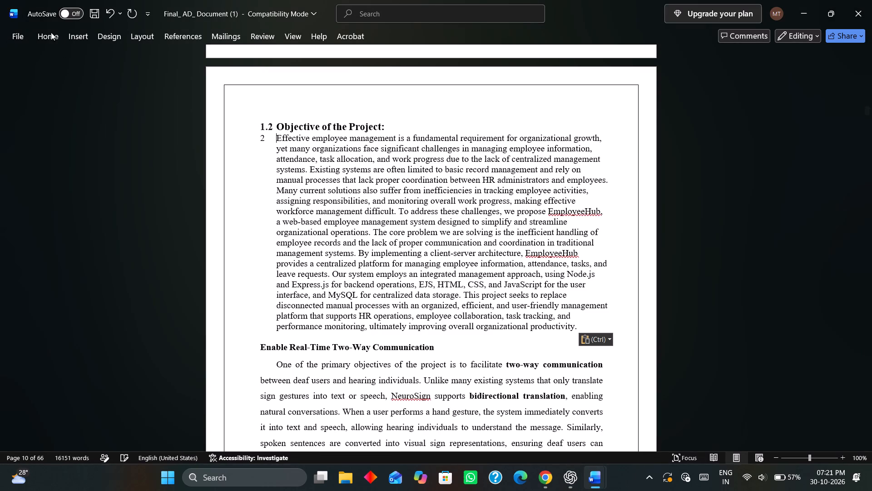
left_click(106, 30)
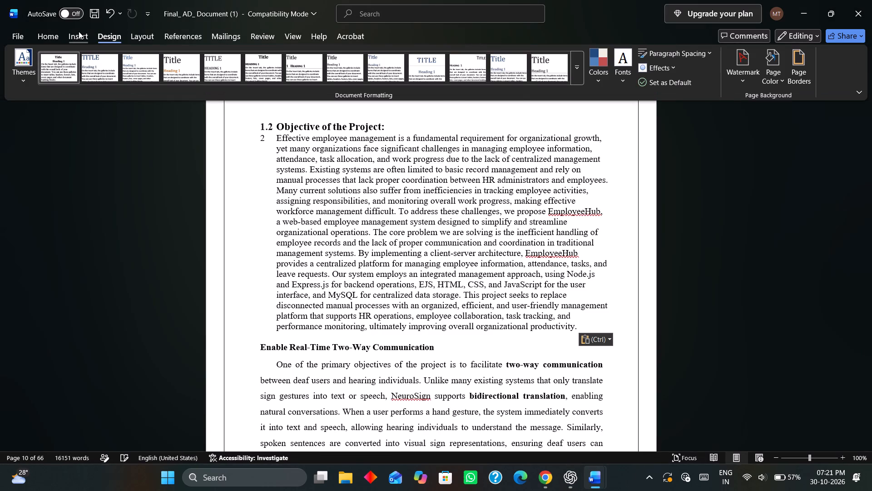
left_click(79, 31)
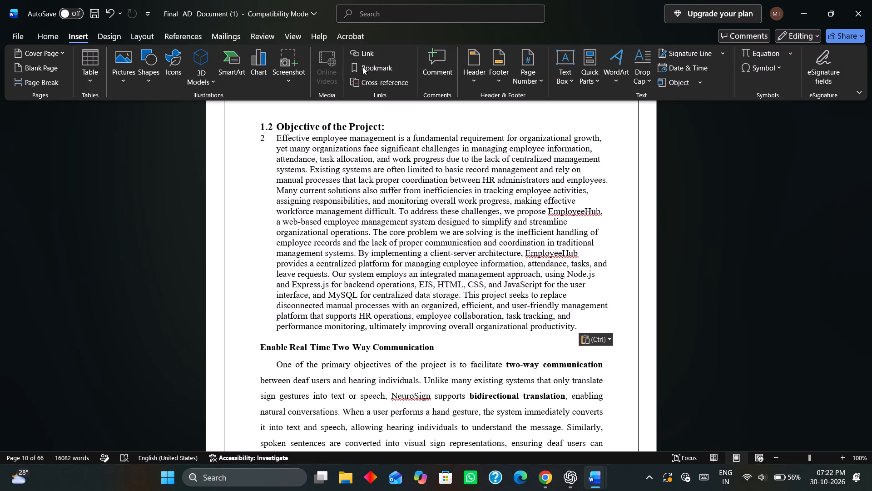
left_click(36, 36)
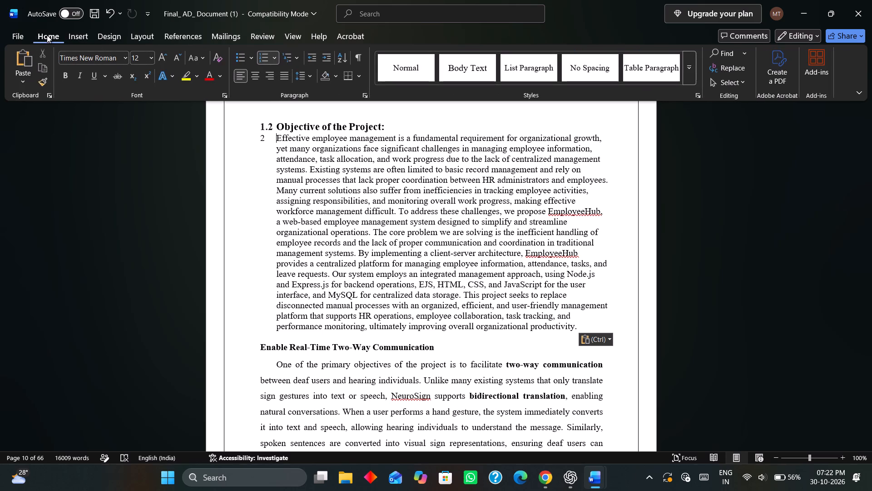
left_click(258, 60)
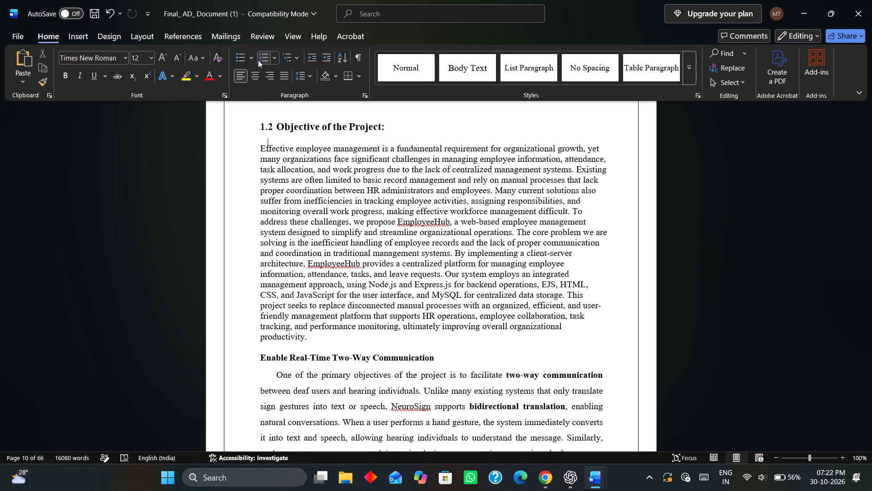
Indent the first line of the EmployeeHub paragraph with six spaces before "Effective".
left_click(259, 147)
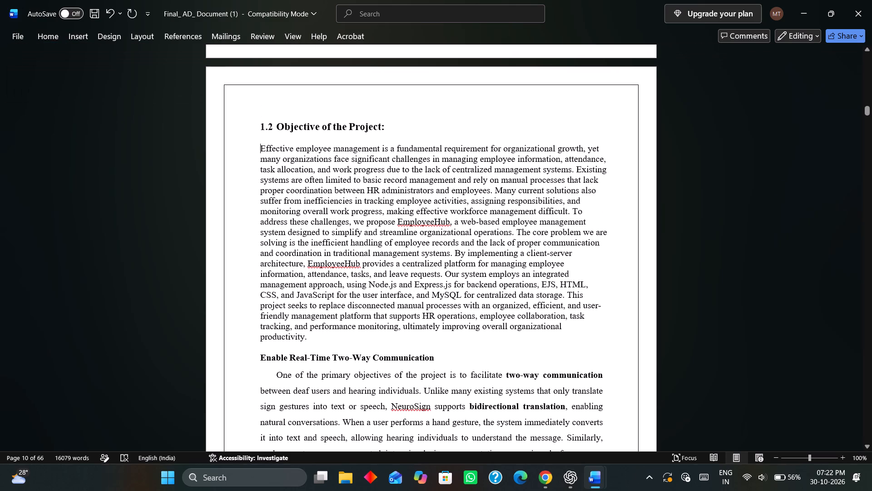
key("space")
key("space")
key("space")
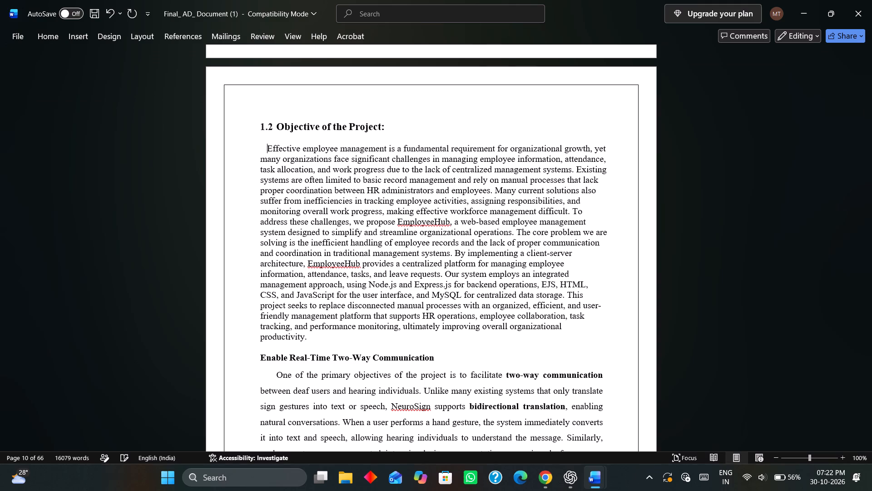
key("space")
key("space")
key("space")
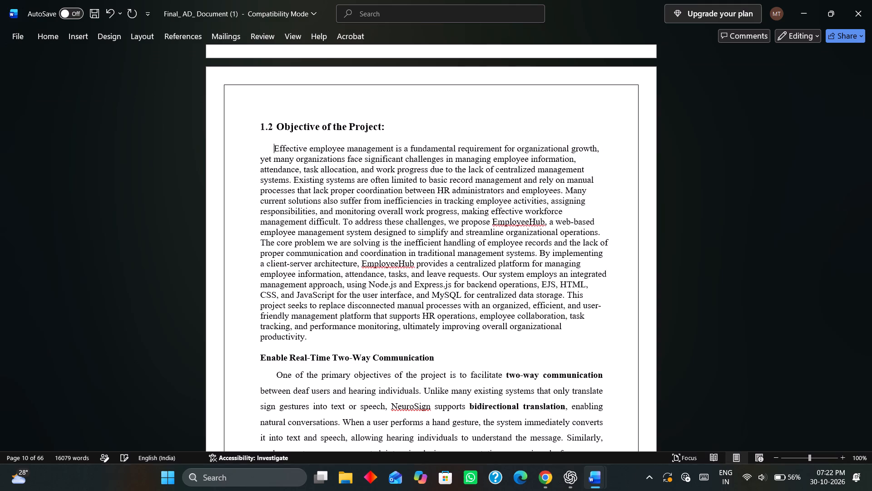
Justify the EmployeeHub paragraph under 1.2 Objective of the Project.
left_click(259, 149)
left_click(49, 33)
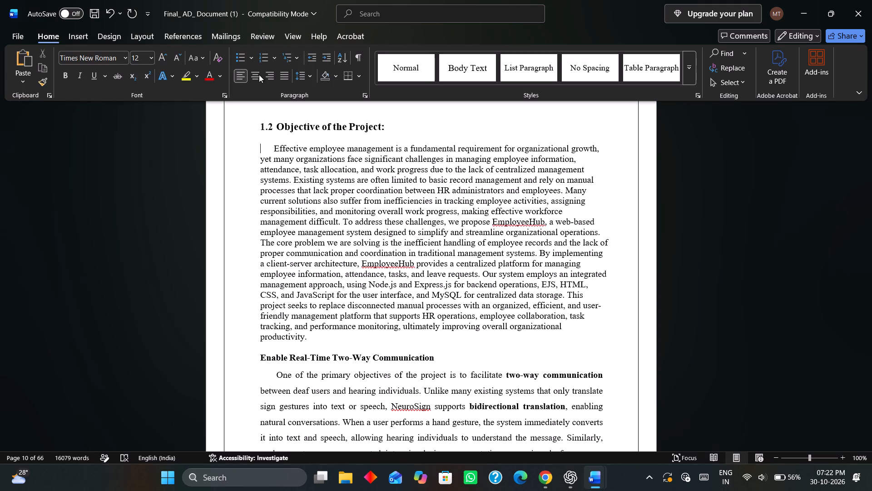
left_click(231, 77)
left_click(238, 76)
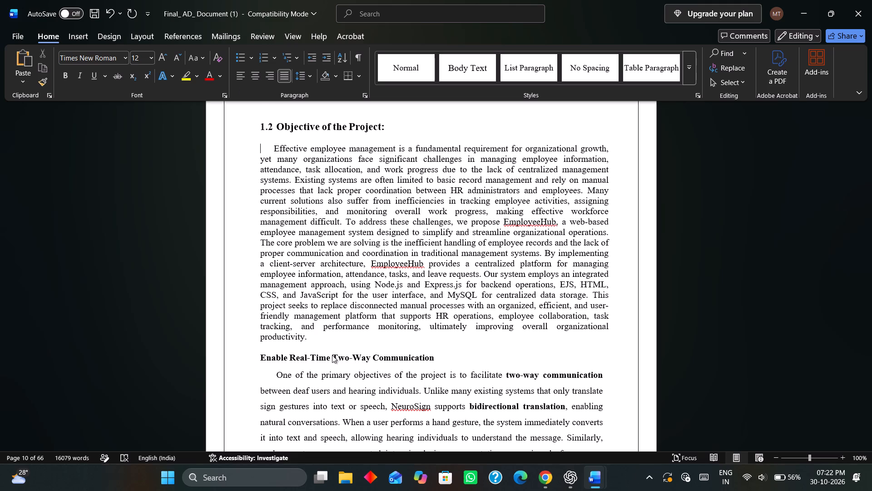
Check the line spacing of the paragraph under Enable Real-Time Two-Way Communication against the new EmployeeHub paragraph above it.
left_click(344, 386)
left_click(345, 386)
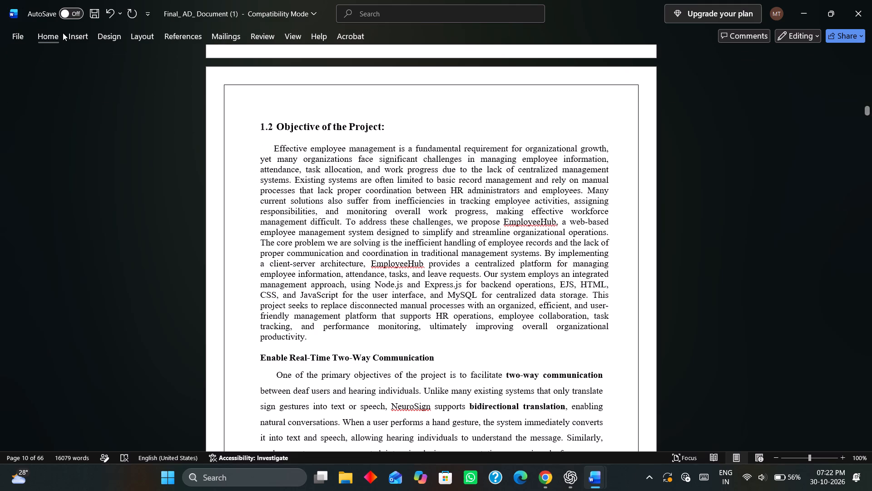
left_click(63, 31)
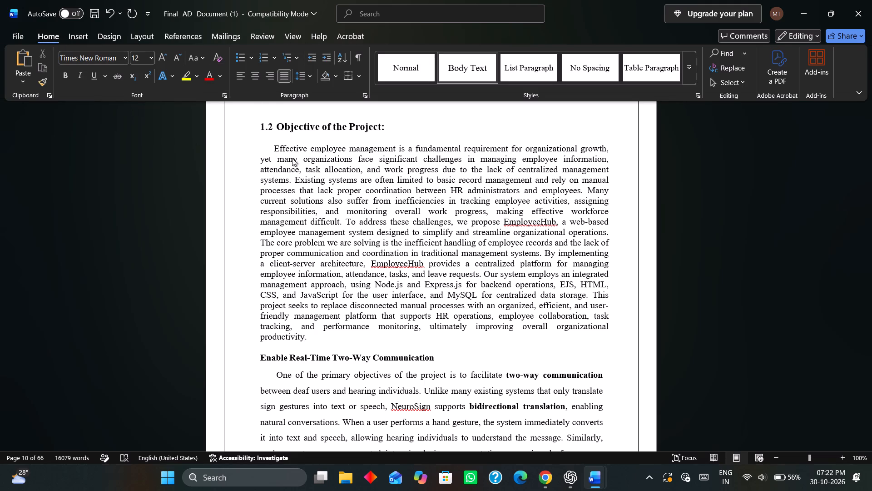
left_click(300, 192)
left_click(293, 171)
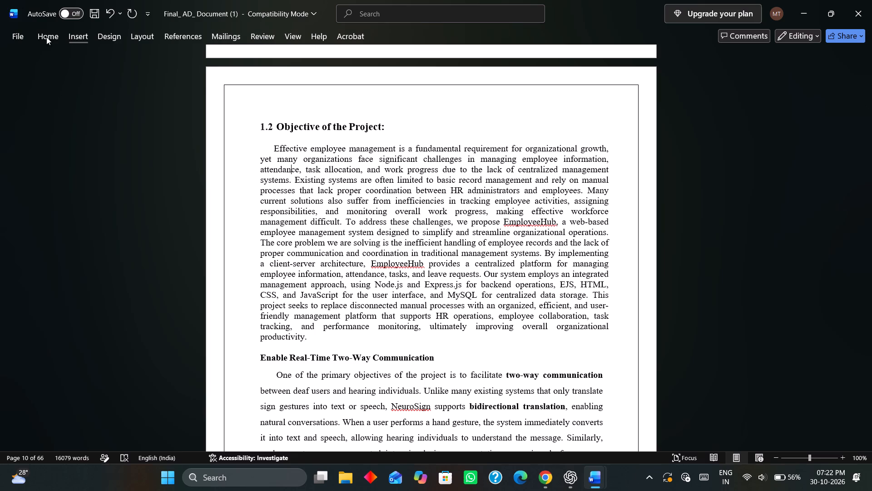
left_click(40, 37)
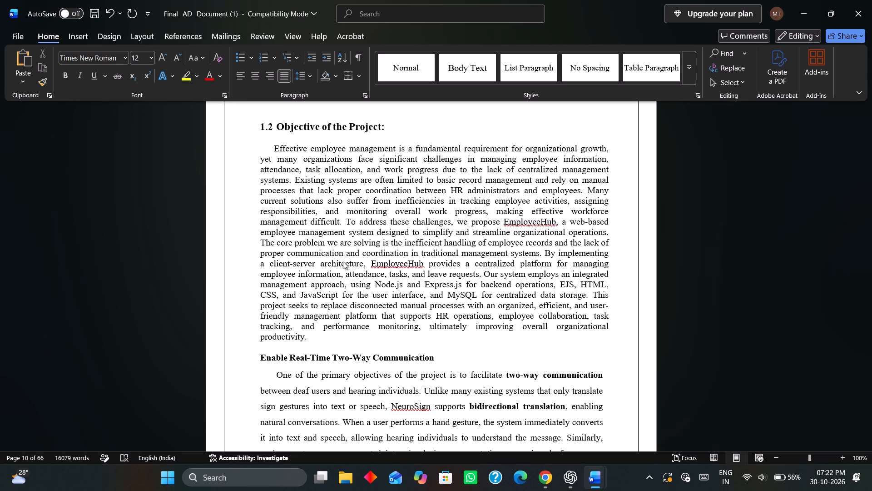
left_click(375, 382)
left_click(367, 356)
left_click(370, 395)
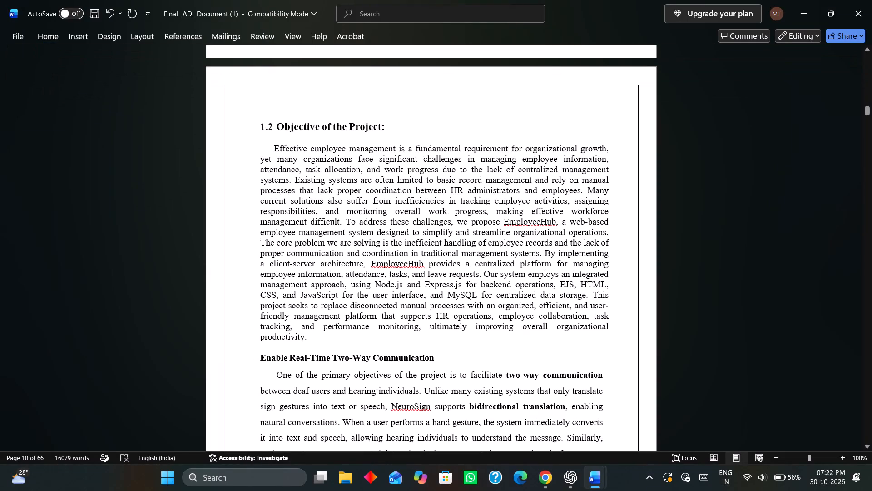
left_click(56, 38)
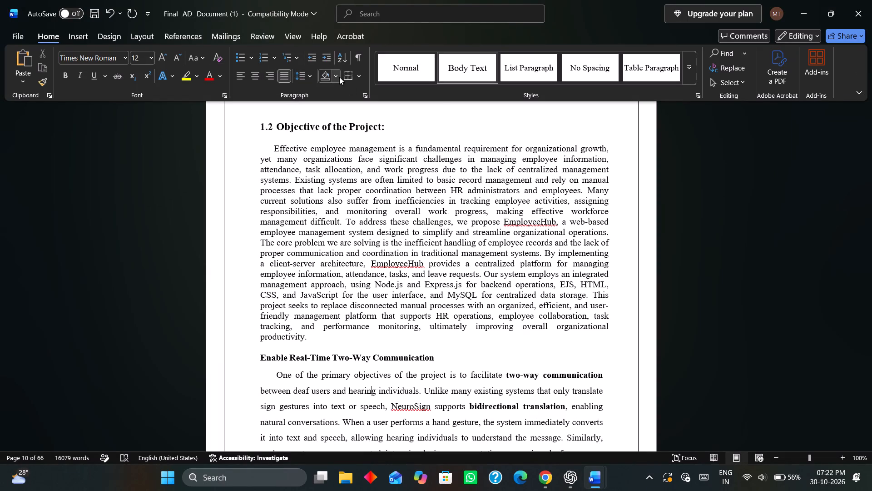
left_click(313, 74)
left_click(313, 74)
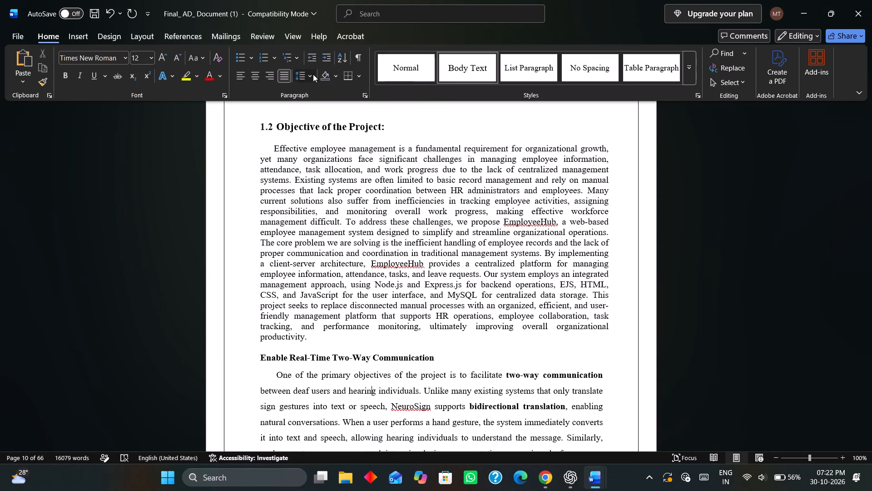
left_click(313, 74)
left_click(313, 74)
Set the line spacing of the EmployeeHub paragraph under 1.2 Objective of the Project to 1.5.
left_click(313, 185)
left_click(301, 222)
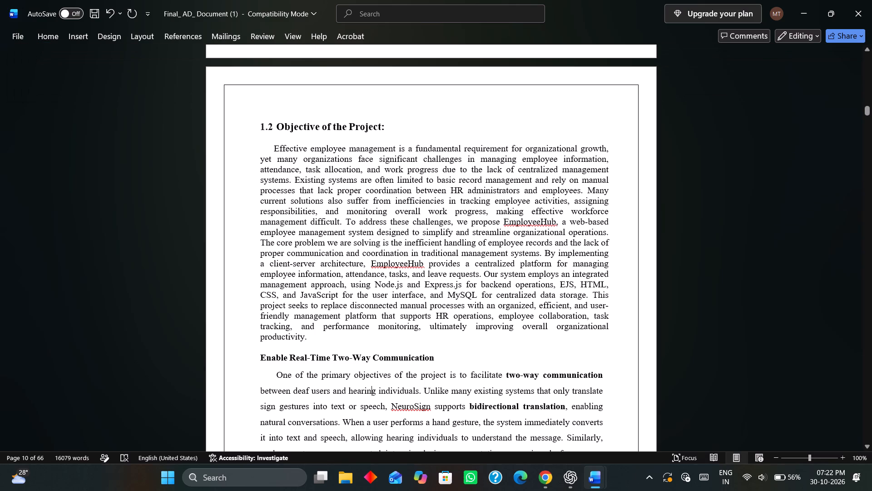
left_click(44, 34)
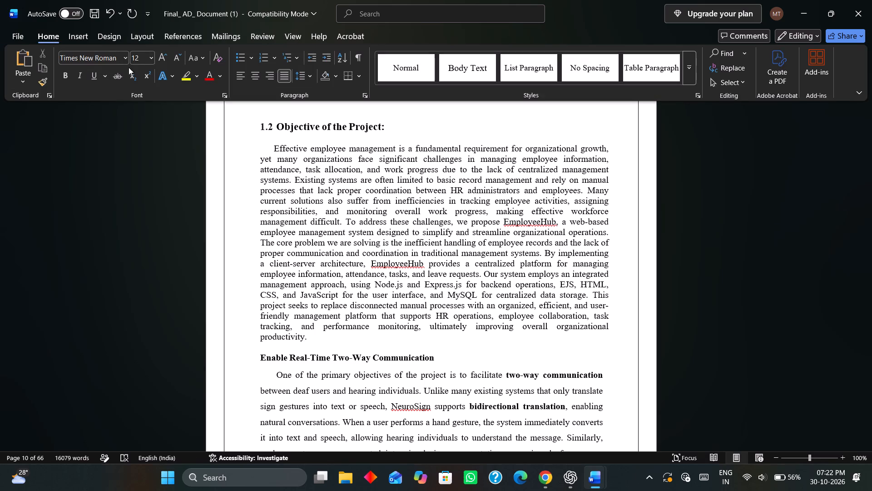
left_click(314, 71)
left_click(324, 116)
left_click(311, 74)
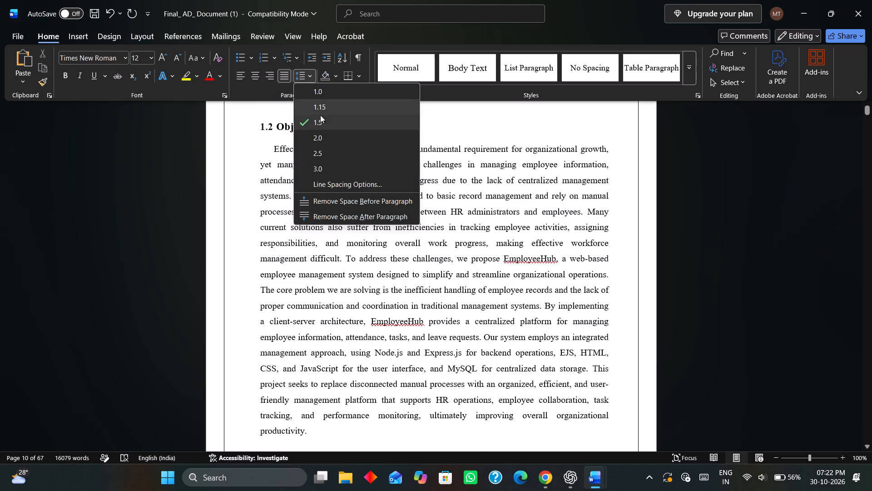
left_click(634, 318)
Check the line spacing used by the paragraph under 1.1 Problem Definition.
scroll(477, 327, "up", 7)
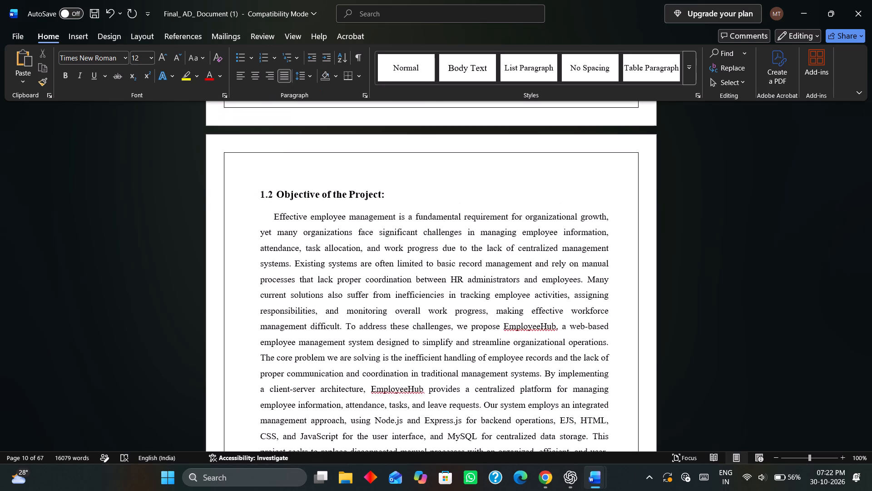
scroll(488, 321, "up", 20)
scroll(488, 321, "up", 10)
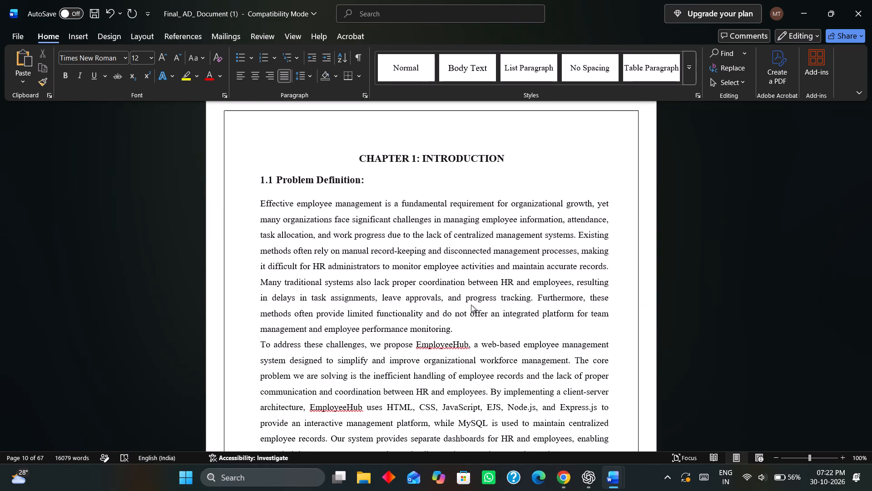
left_click(470, 303)
left_click(385, 288)
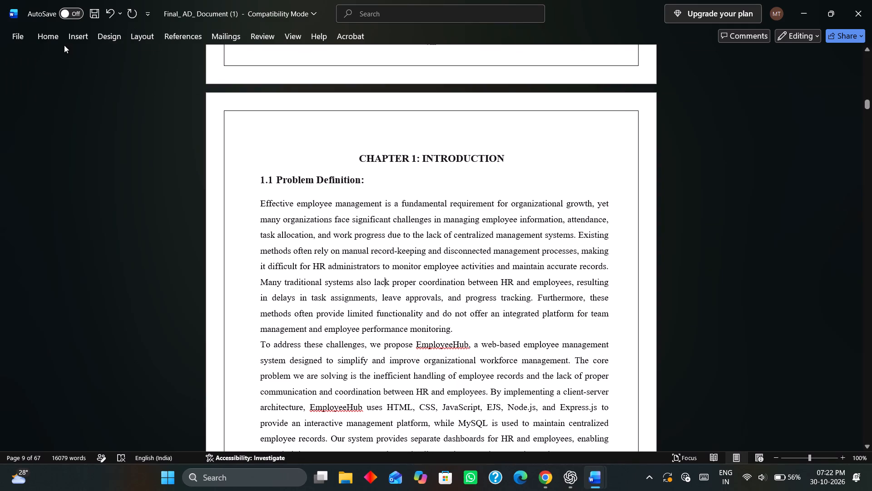
left_click(53, 28)
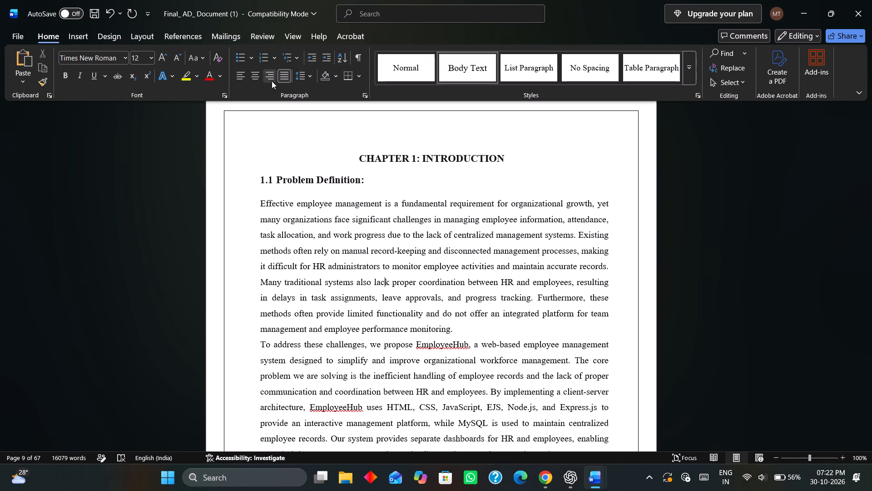
left_click(310, 73)
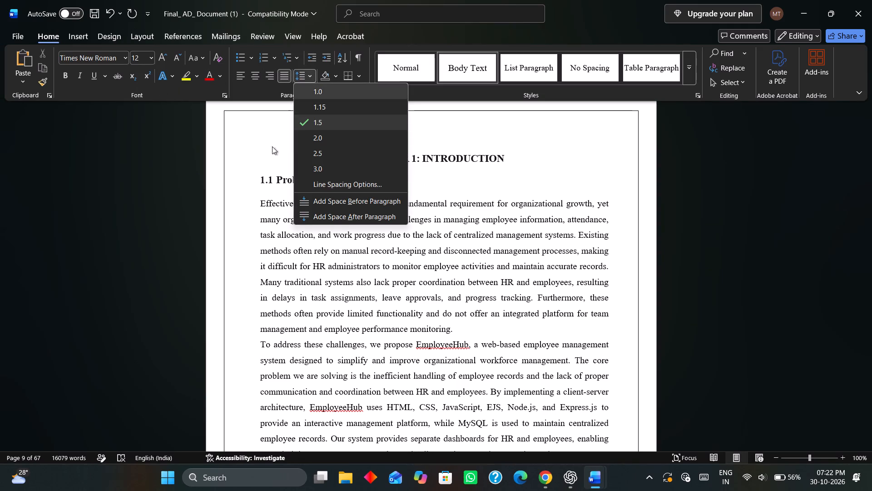
left_click(223, 283)
Delete the closing "This project seeks to replace" sentence and the full stop before it from the EmployeeHub paragraph under 1.2 Objective of the Project.
scroll(228, 279, "down", 20)
scroll(228, 279, "down", 5)
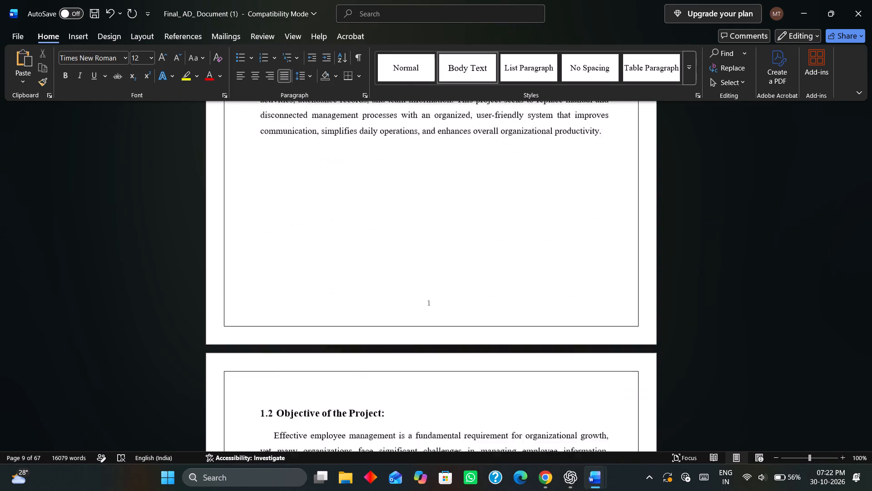
scroll(241, 351, "down", 20)
scroll(241, 351, "down", 7)
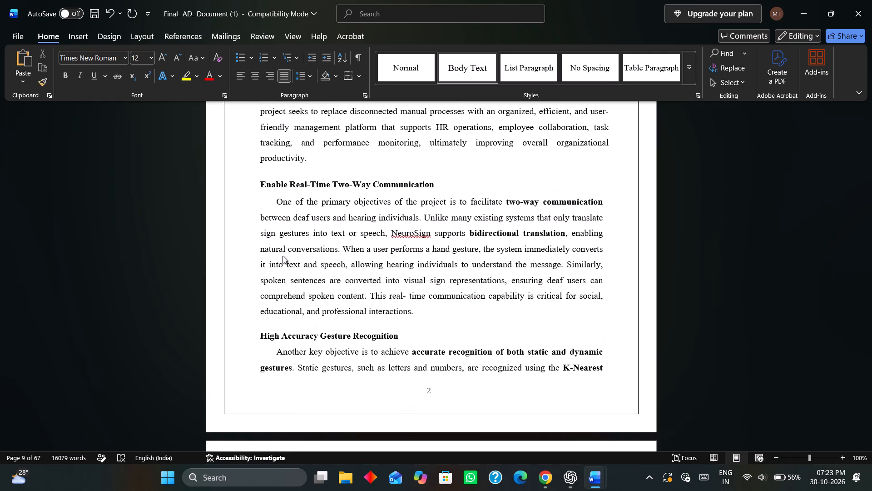
scroll(278, 259, "up", 11)
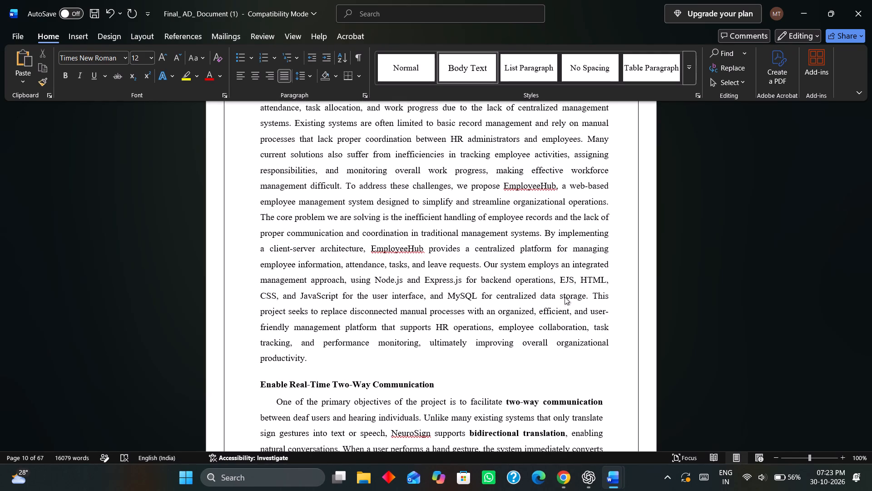
left_click_drag(589, 292, 593, 329)
left_click(585, 292)
left_click_drag(589, 294, 595, 306)
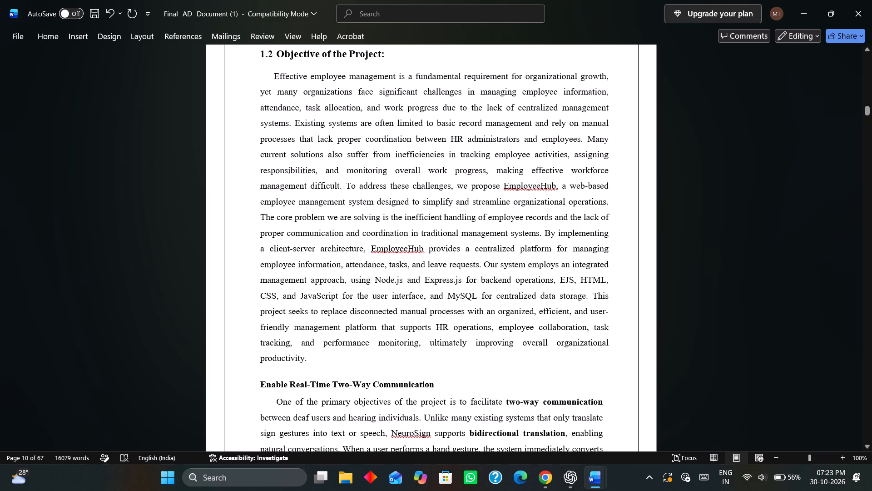
left_click_drag(595, 306, 525, 364)
key("BackSpace")
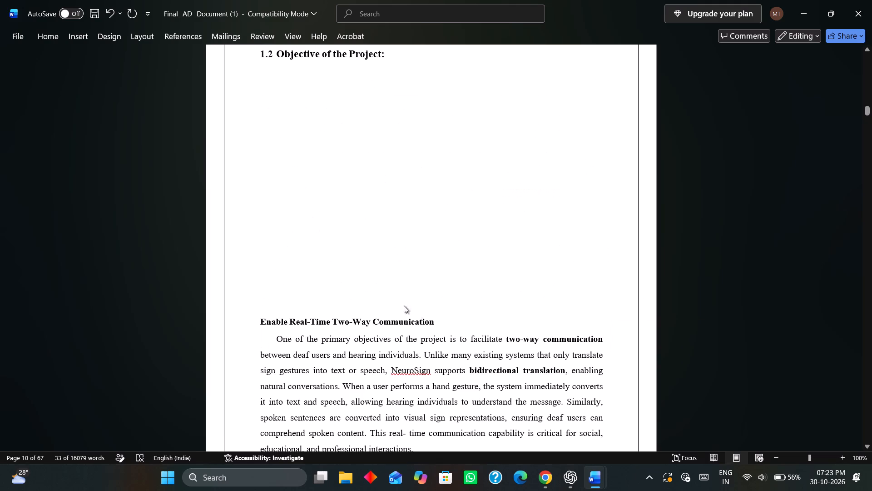
scroll(375, 297, "up", 4)
scroll(345, 335, "down", 6)
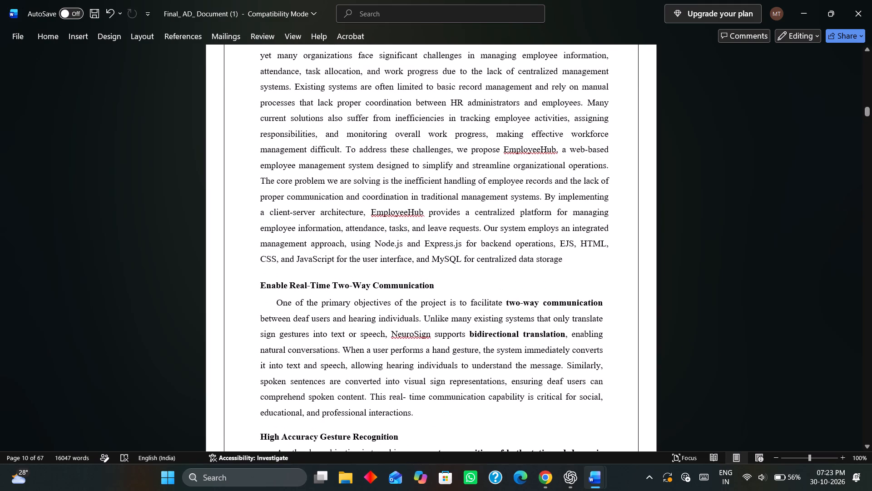
left_click_drag(418, 413, 337, 346)
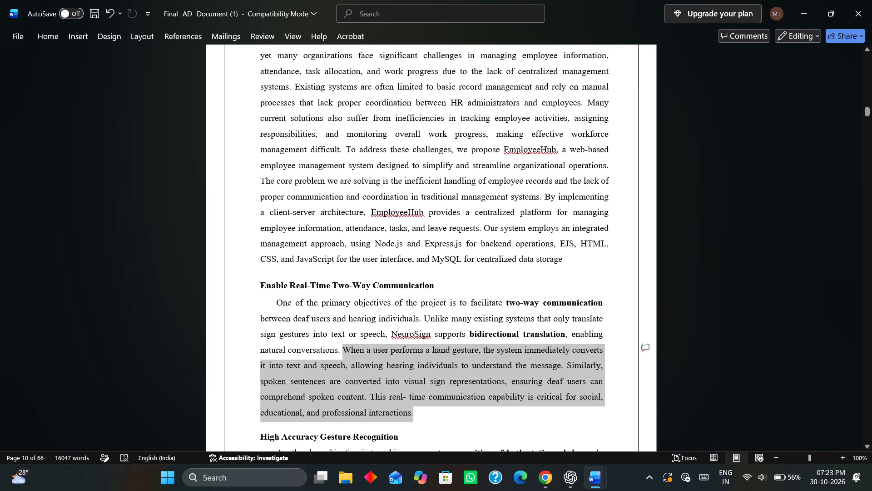
left_click_drag(337, 346, 254, 286)
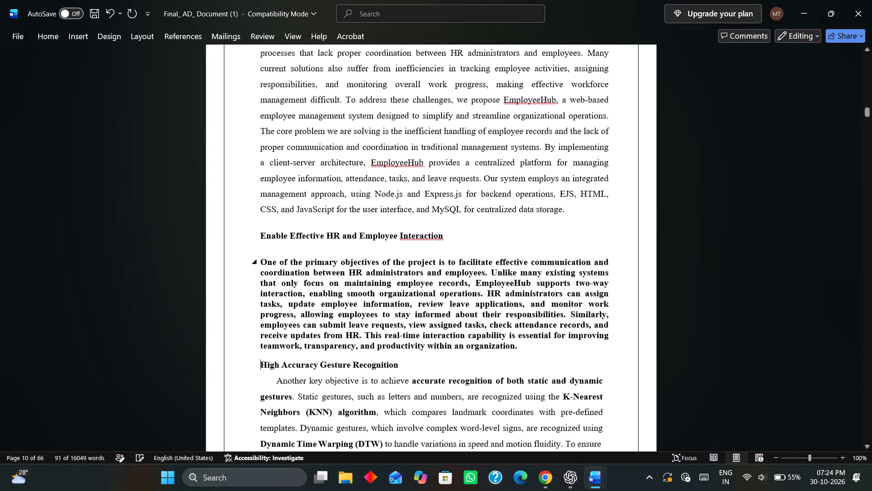
left_click_drag(518, 320, 221, 236)
key("ctrl+b")
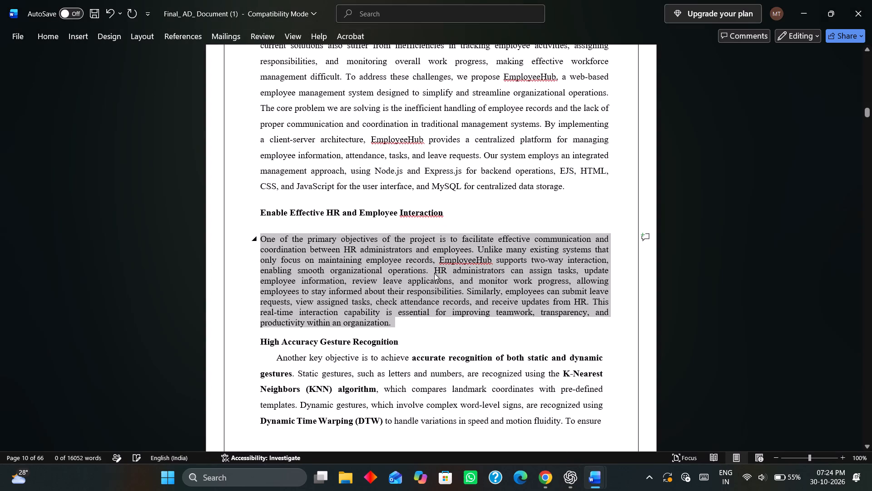
scroll(384, 282, "up", 4)
left_click(49, 34)
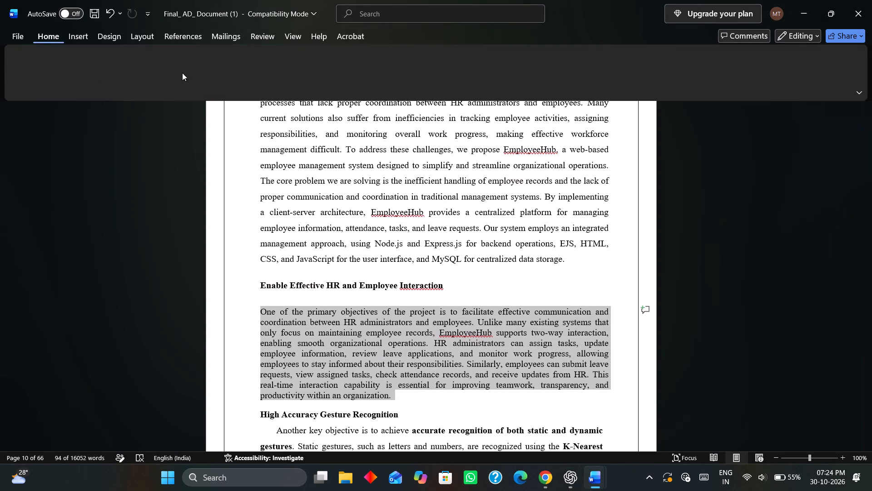
left_click(305, 75)
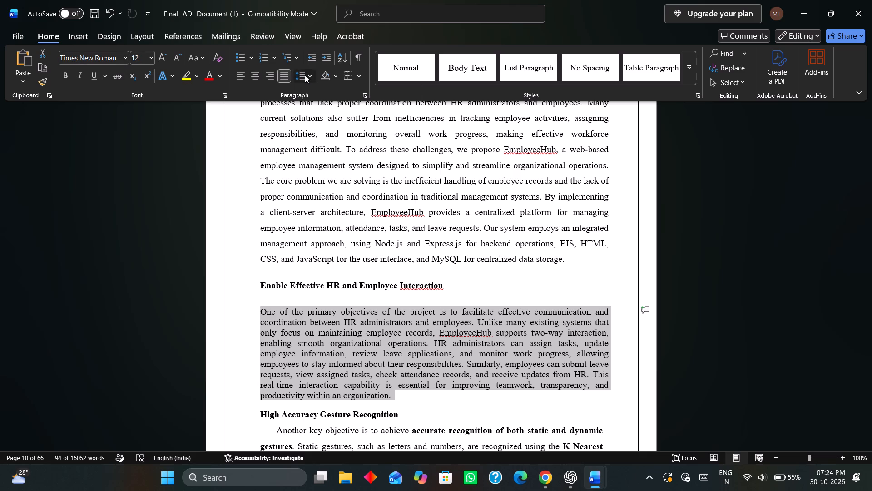
left_click(310, 120)
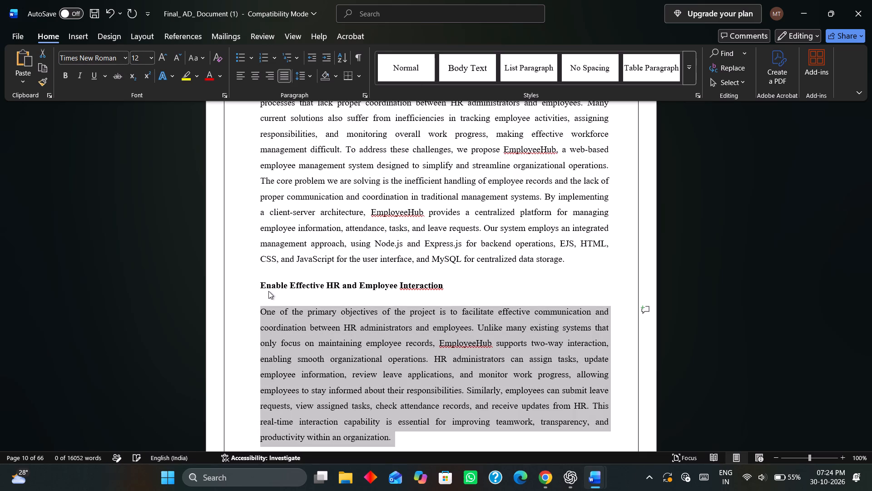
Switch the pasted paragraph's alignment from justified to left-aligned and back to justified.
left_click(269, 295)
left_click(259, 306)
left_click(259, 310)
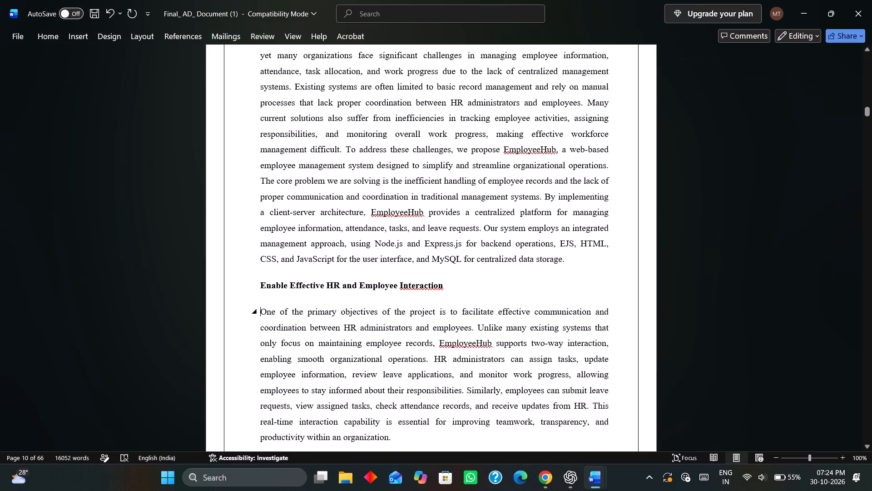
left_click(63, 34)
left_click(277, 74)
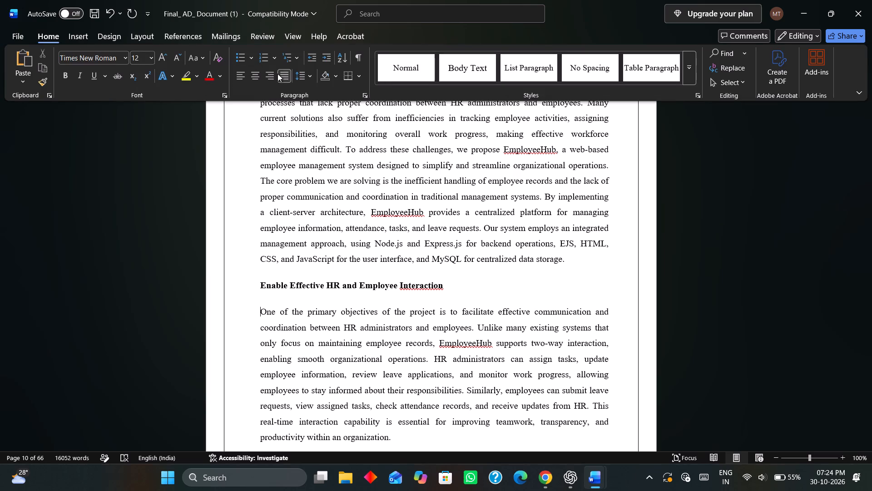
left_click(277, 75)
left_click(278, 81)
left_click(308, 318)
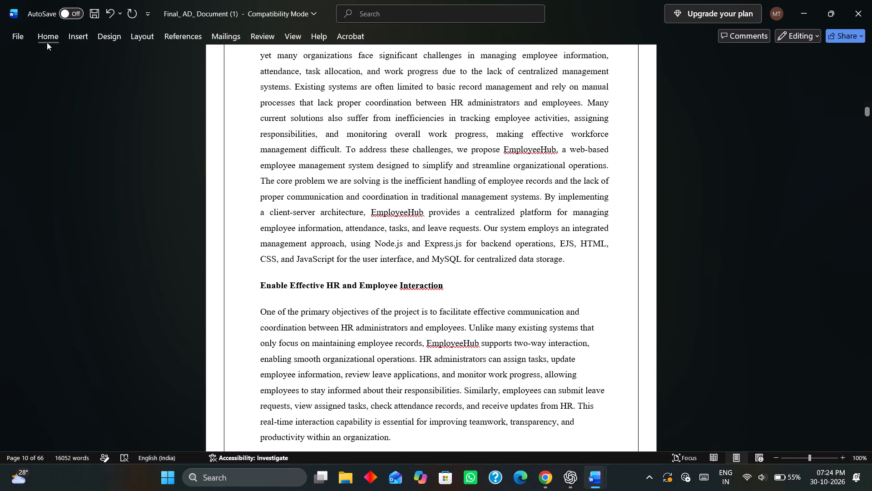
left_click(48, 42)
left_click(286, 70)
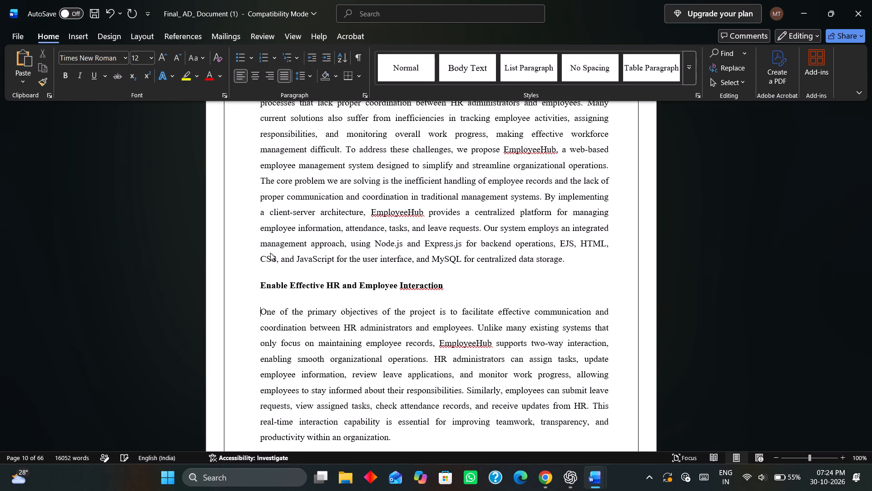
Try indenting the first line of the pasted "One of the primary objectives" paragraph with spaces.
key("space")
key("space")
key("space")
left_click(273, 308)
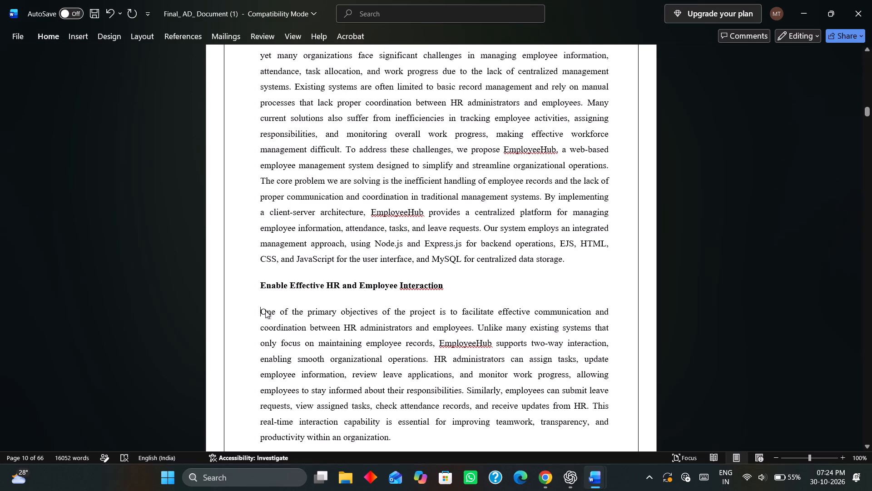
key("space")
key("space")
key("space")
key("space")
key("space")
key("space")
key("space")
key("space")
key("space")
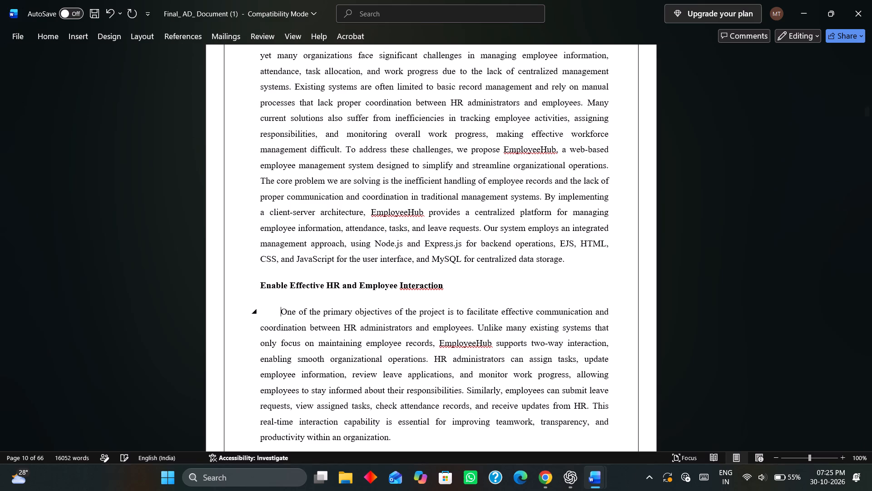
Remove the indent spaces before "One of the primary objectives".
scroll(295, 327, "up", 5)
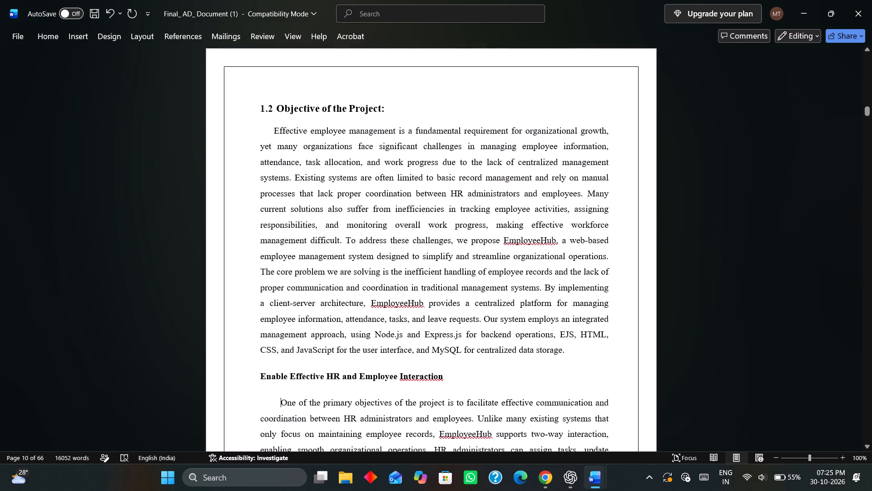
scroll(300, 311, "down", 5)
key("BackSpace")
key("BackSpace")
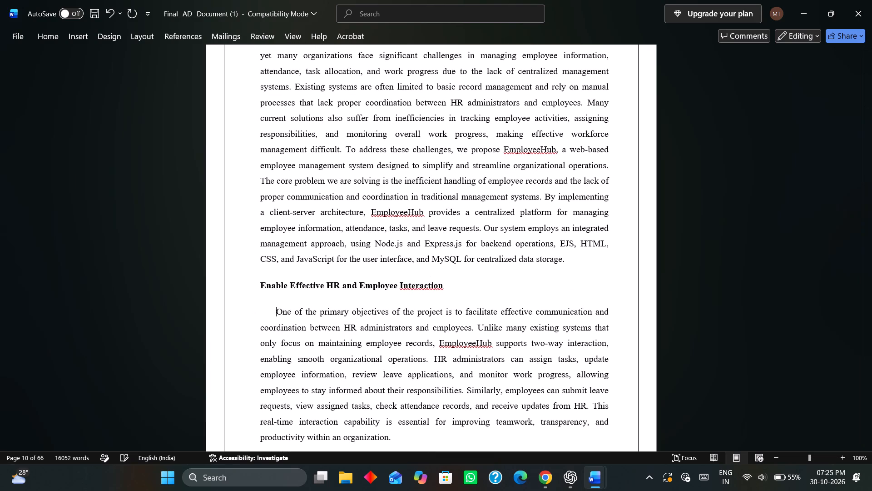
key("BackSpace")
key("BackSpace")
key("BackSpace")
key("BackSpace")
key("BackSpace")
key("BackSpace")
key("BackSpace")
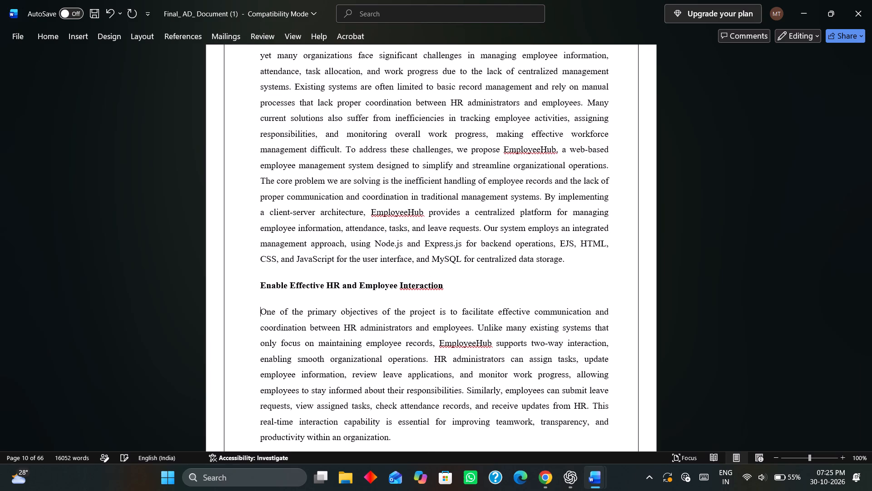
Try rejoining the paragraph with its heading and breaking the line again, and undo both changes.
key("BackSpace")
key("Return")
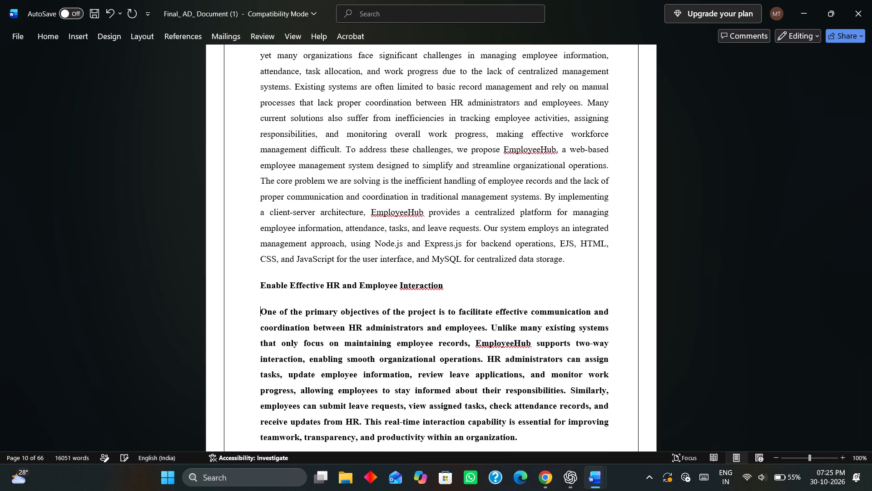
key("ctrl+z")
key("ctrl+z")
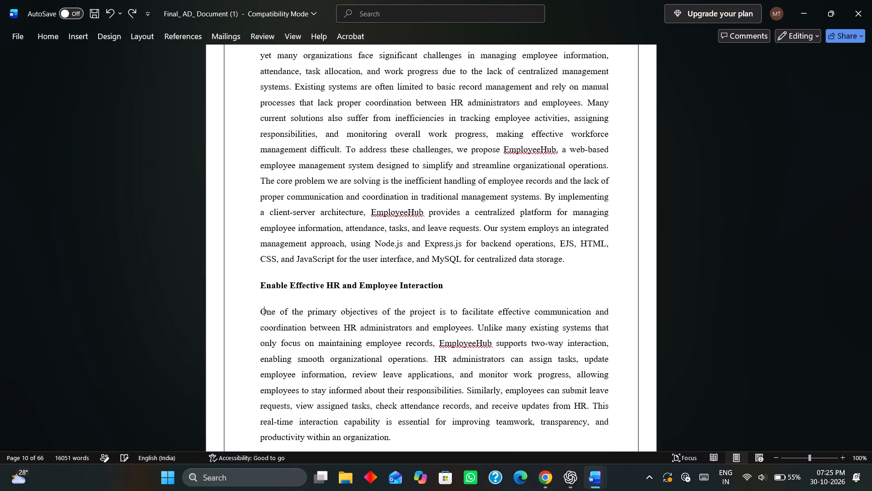
Indent the first line of the "One of the primary objectives" paragraph with a tab.
key("Tab")
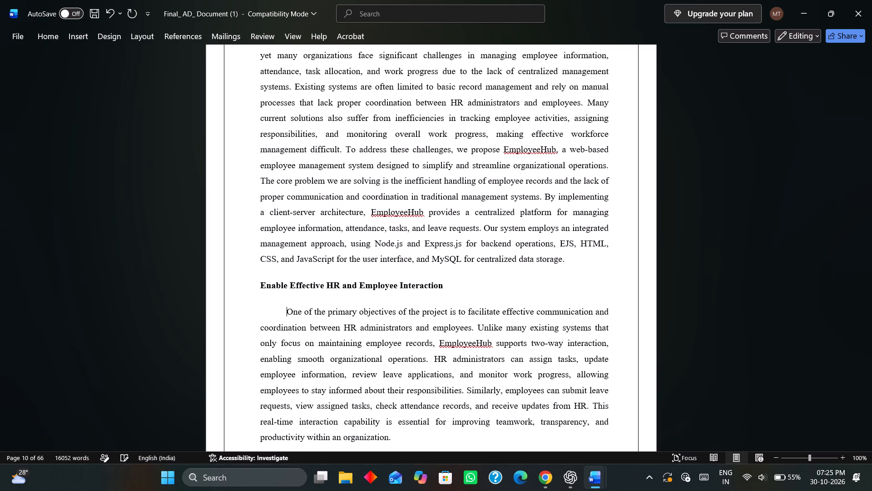
Compare the first-line indents of the paragraphs before, within and after section 1.2, Objective of the Project.
scroll(224, 331, "up", 6)
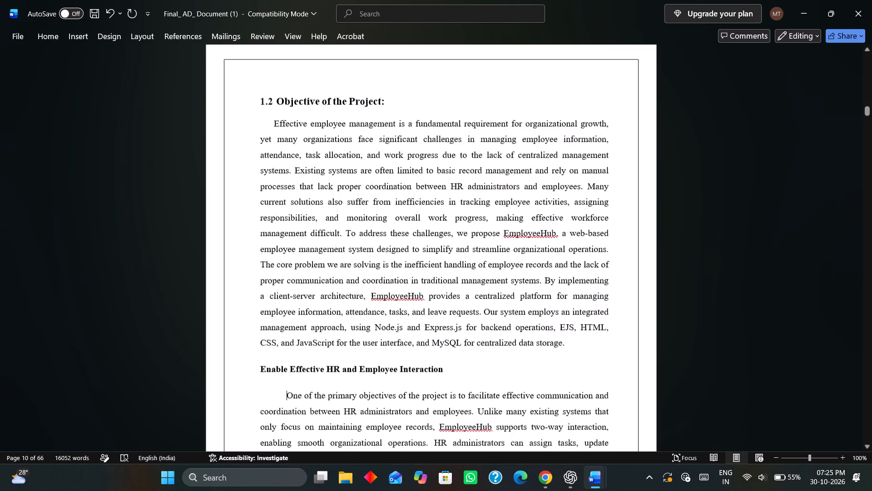
scroll(224, 331, "up", 7)
left_click(266, 274)
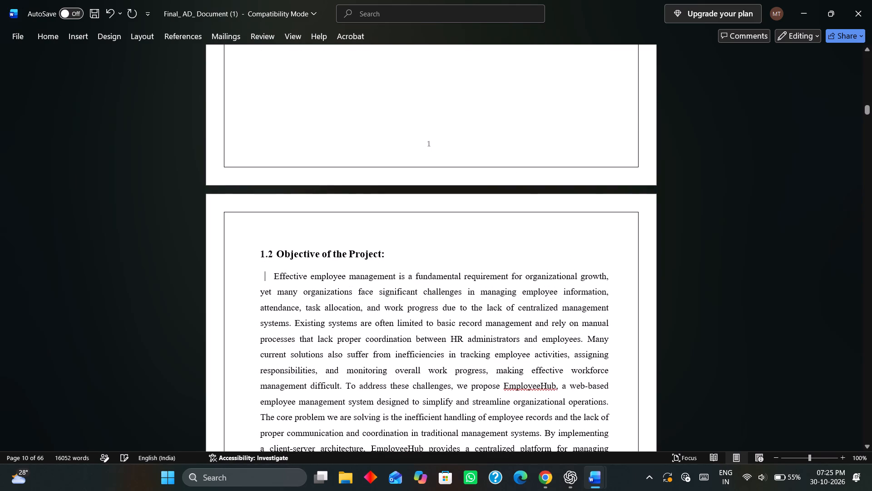
scroll(296, 279, "up", 11)
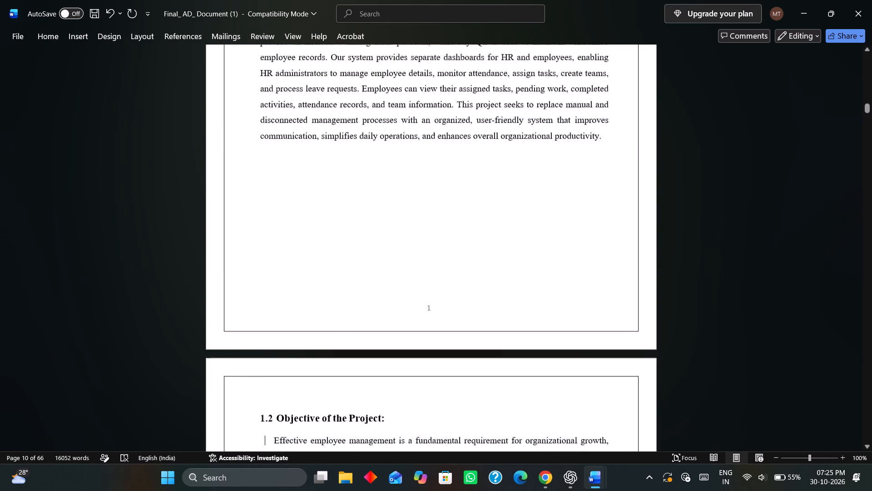
scroll(298, 272, "up", 1)
scroll(298, 272, "down", 15)
scroll(324, 321, "down", 20)
scroll(324, 321, "down", 5)
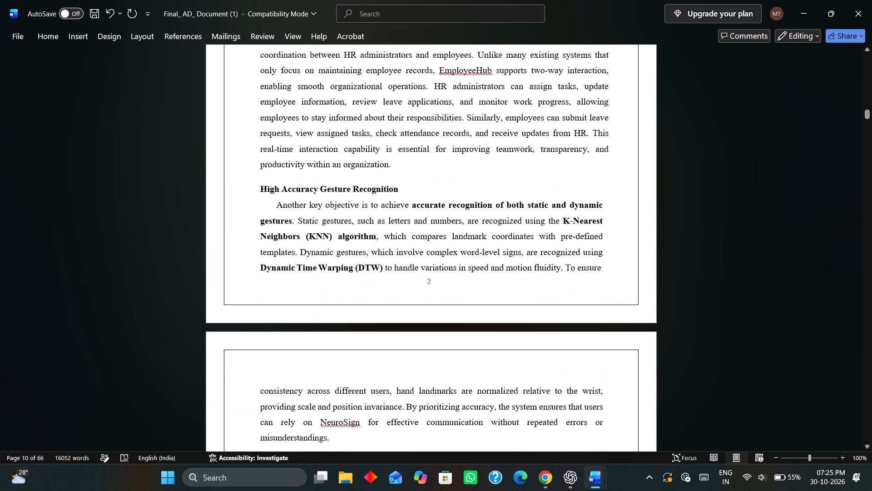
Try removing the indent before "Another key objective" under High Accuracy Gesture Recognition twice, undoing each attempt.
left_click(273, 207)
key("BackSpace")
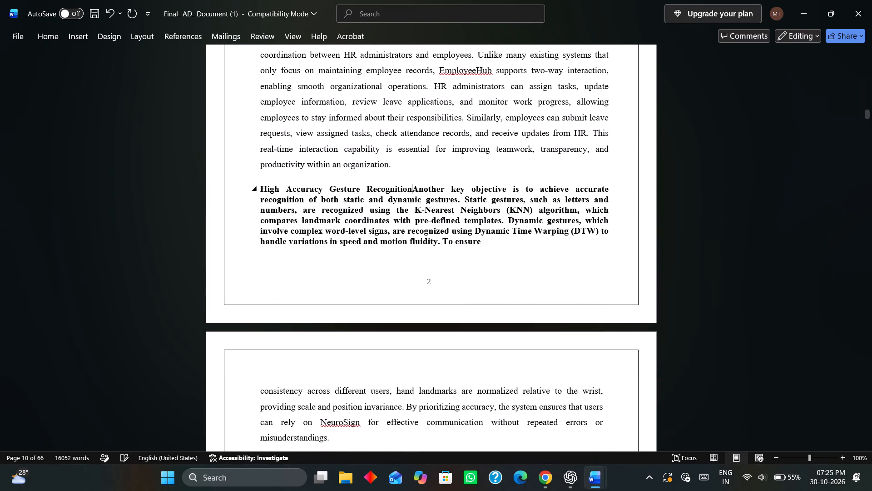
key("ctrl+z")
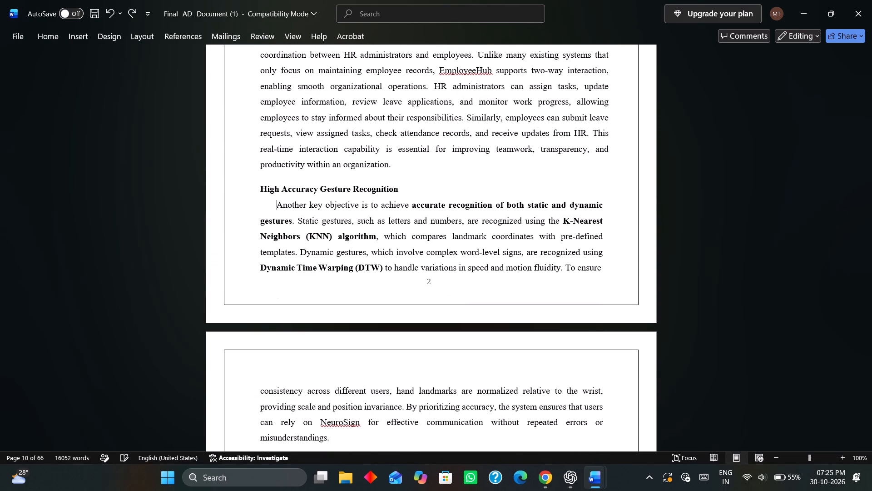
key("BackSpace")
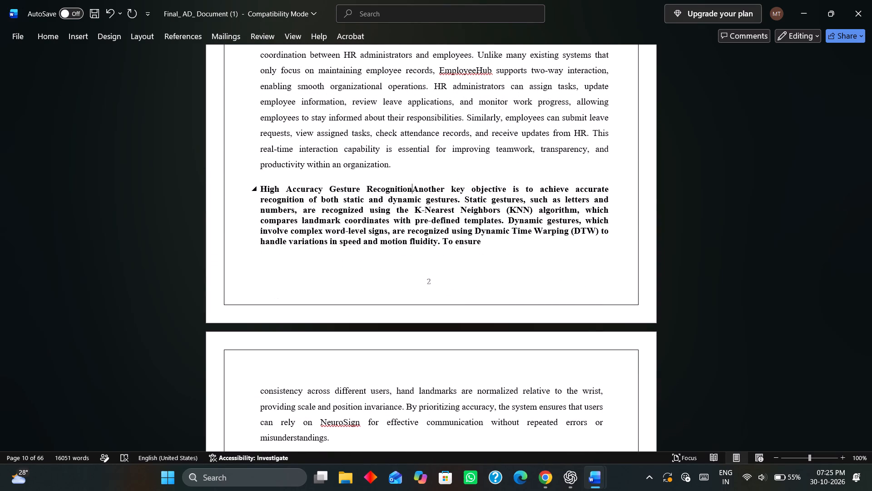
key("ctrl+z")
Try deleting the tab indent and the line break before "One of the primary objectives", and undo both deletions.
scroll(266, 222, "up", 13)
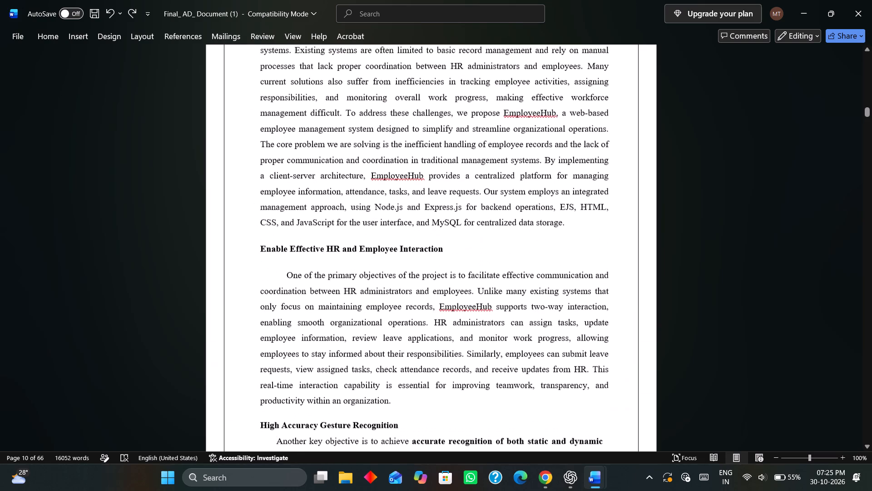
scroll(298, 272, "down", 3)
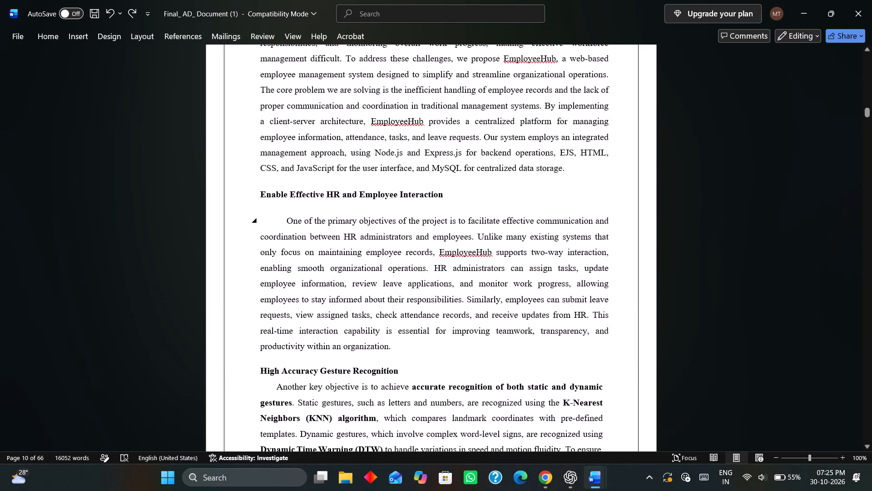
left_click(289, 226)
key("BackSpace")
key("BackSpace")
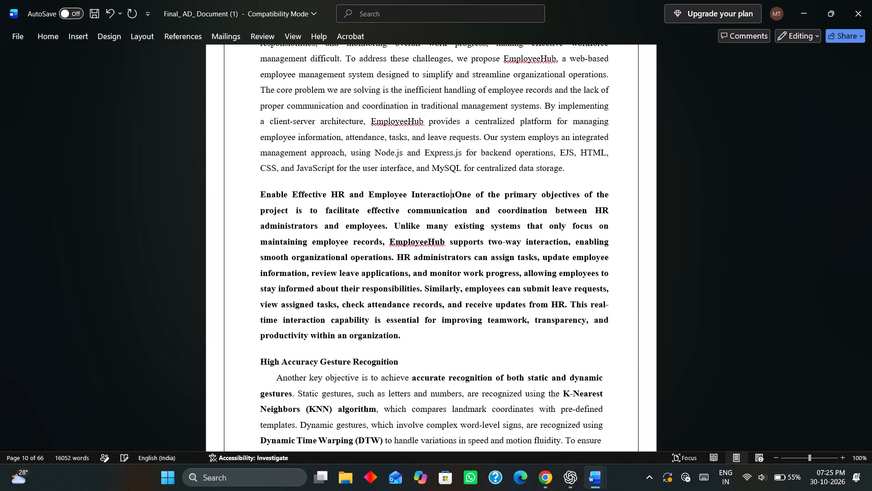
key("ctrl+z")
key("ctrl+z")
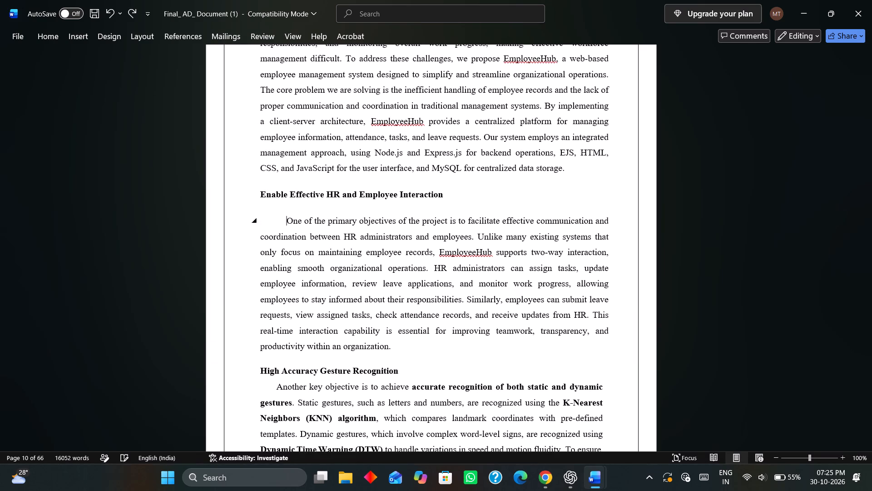
Replace the leading spaces before "Effective employee management" in section 1.2 with a tab indent.
scroll(287, 229, "up", 12)
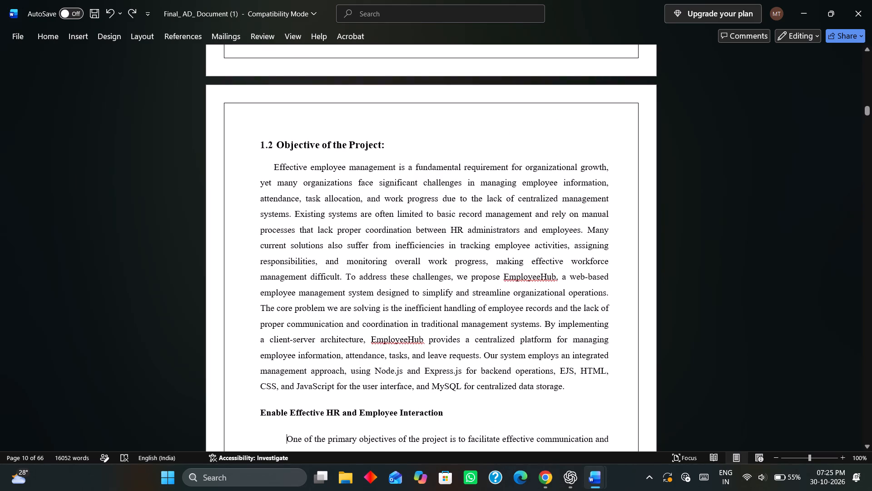
left_click(272, 168)
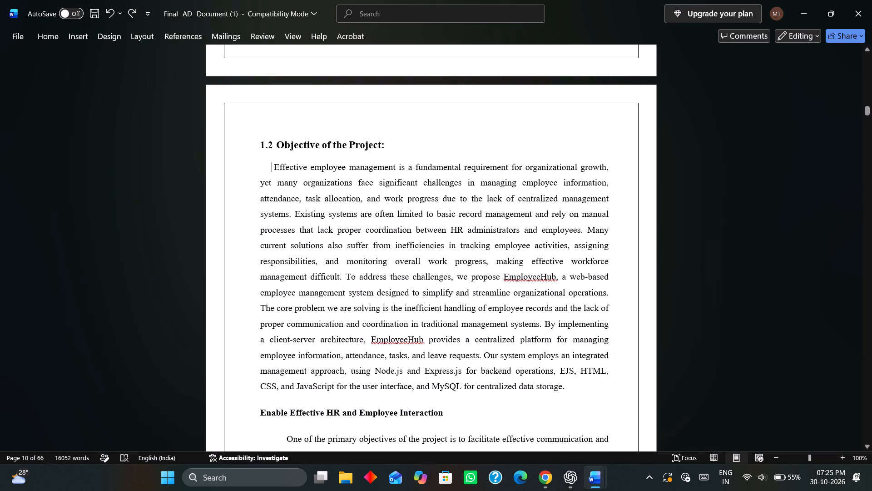
left_click(276, 165)
key("BackSpace")
key("BackSpace")
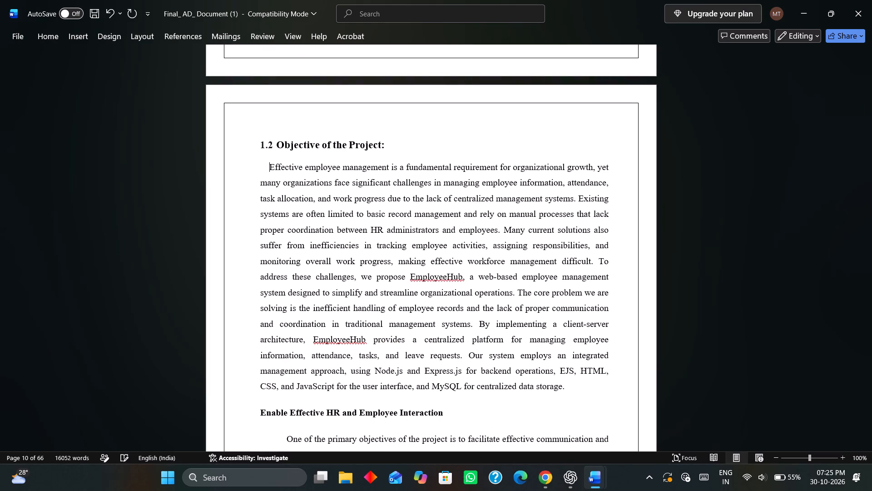
key("BackSpace")
key("BackSpace")
key("BackSpace")
key("BackSpace")
key("BackSpace")
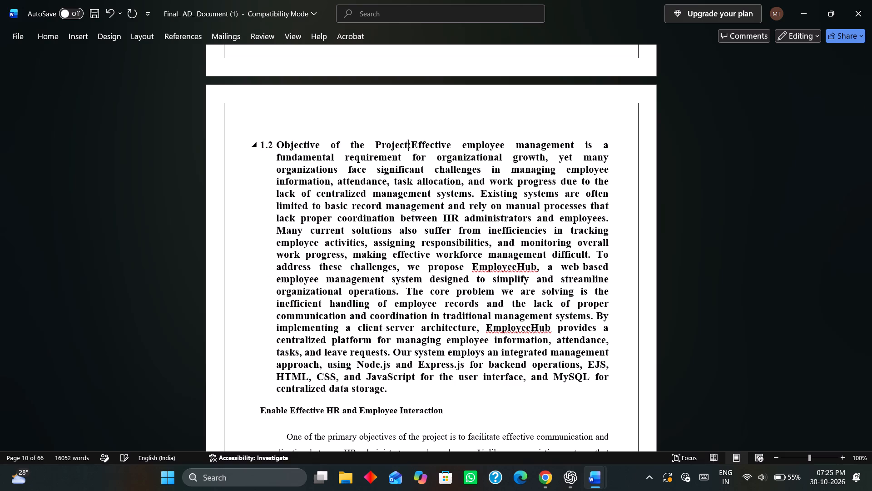
key("ctrl+z")
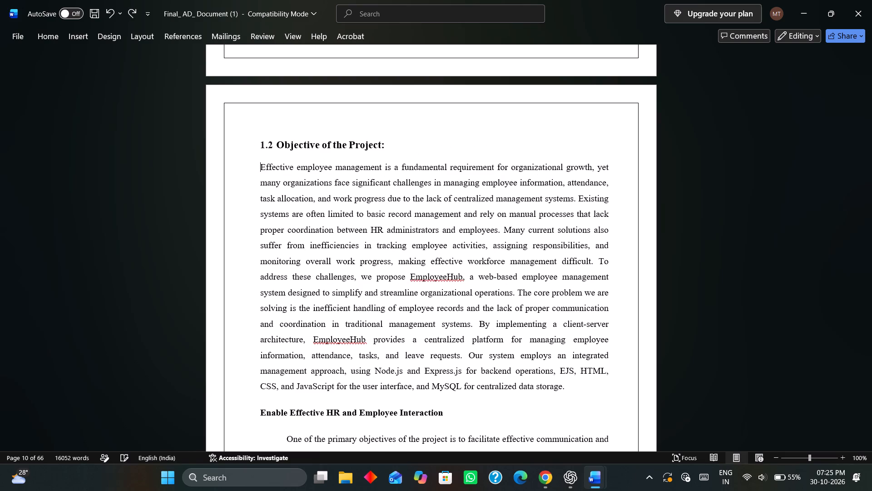
key("Tab")
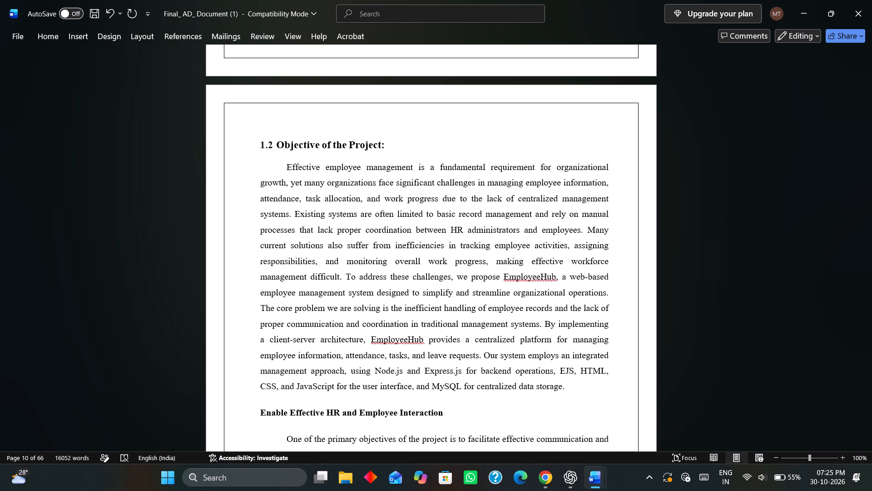
scroll(305, 155, "down", 7)
scroll(327, 185, "down", 7)
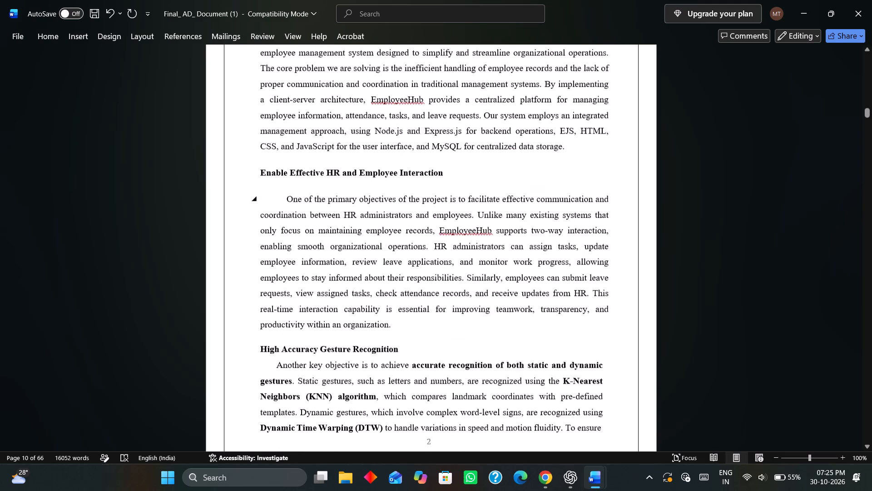
scroll(375, 256, "down", 4)
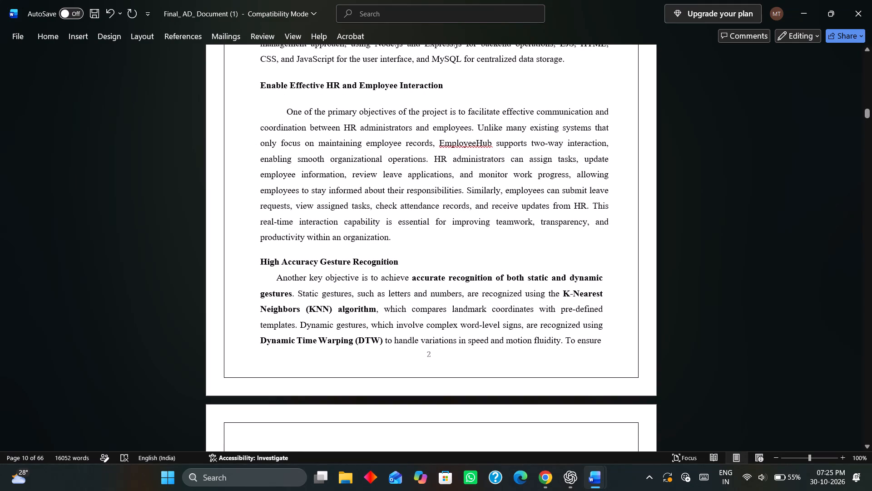
left_click(276, 277)
left_click_drag(260, 262, 374, 359)
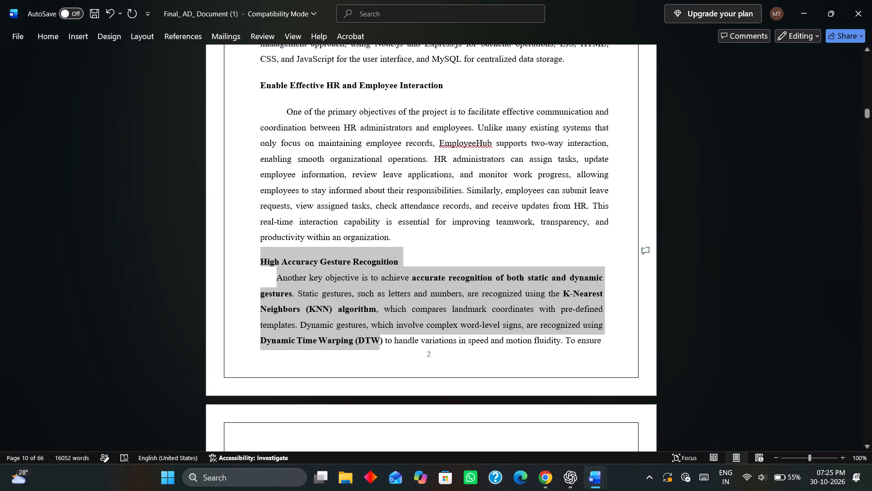
left_click_drag(374, 359, 362, 457)
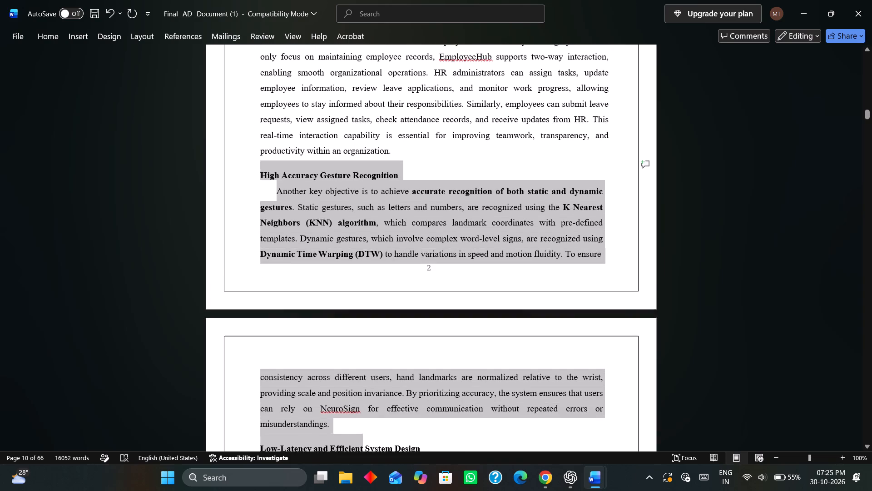
left_click_drag(362, 457, 345, 385)
key("ctrl+c")
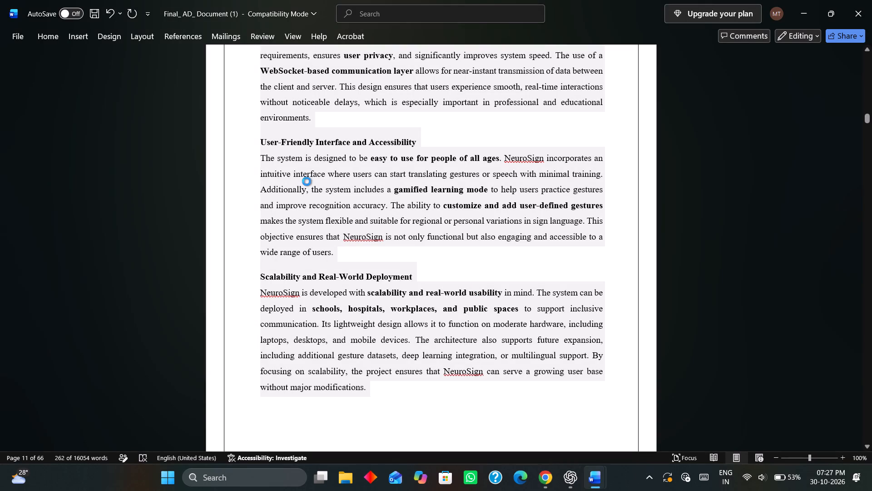
Remove the bold from the body paragraph under the Low-Latency and Efficient System Design heading.
scroll(325, 261, "up", 8)
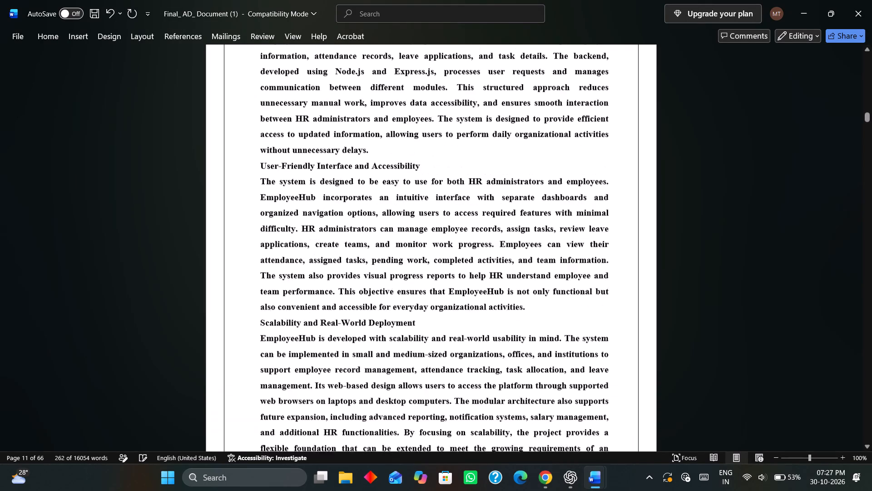
scroll(325, 280, "up", 11)
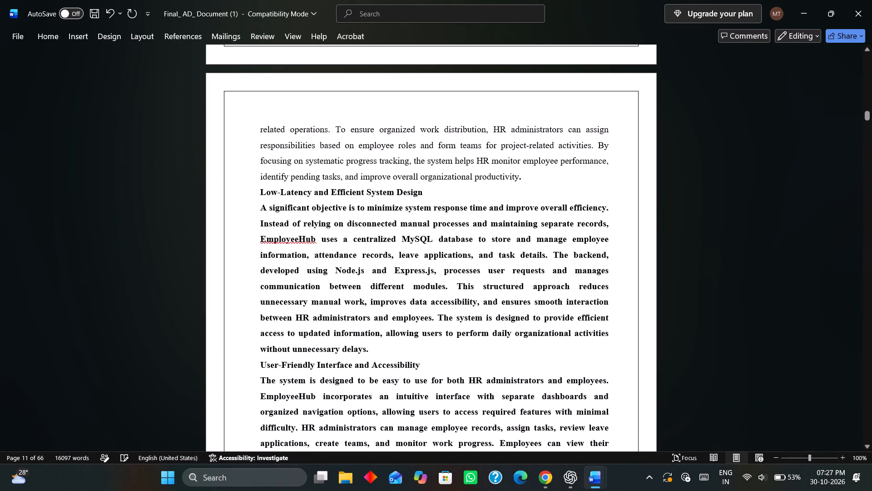
left_click_drag(260, 210, 366, 346)
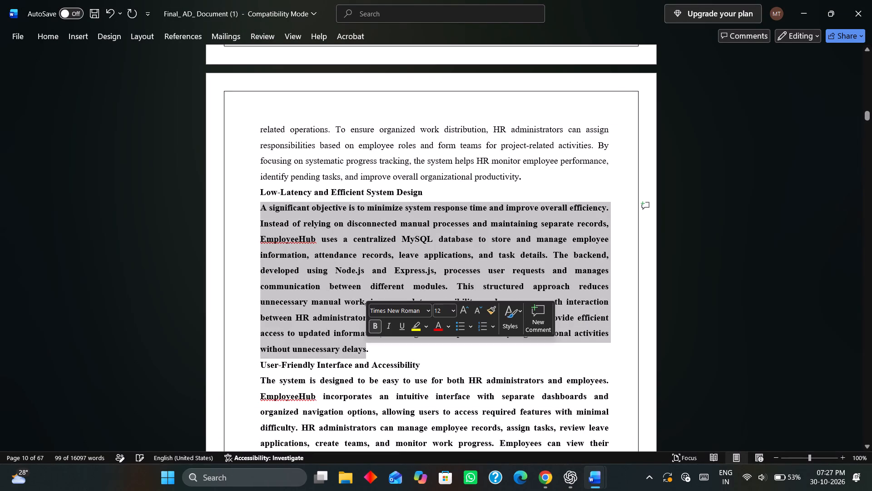
left_click(373, 344)
left_click_drag(373, 355, 228, 214)
key("ctrl+b")
Remove the bold from the body paragraphs under the User-Friendly Interface and Accessibility and Scalability and Real-World Deployment headings.
scroll(402, 288, "down", 4)
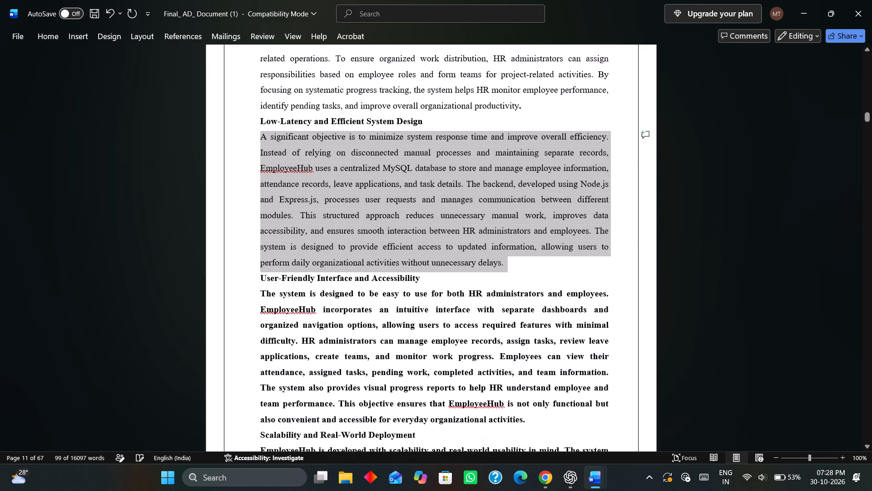
left_click(423, 281)
left_click_drag(431, 276, 554, 416)
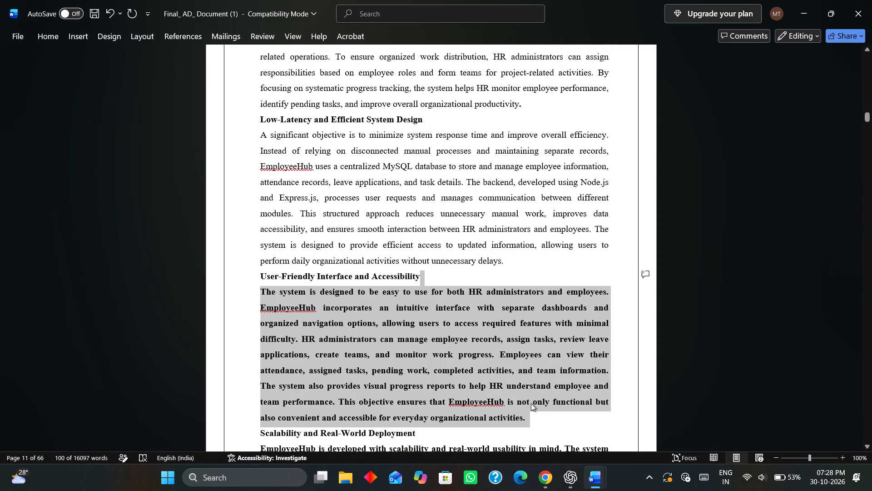
key("ctrl+b")
scroll(450, 402, "down", 6)
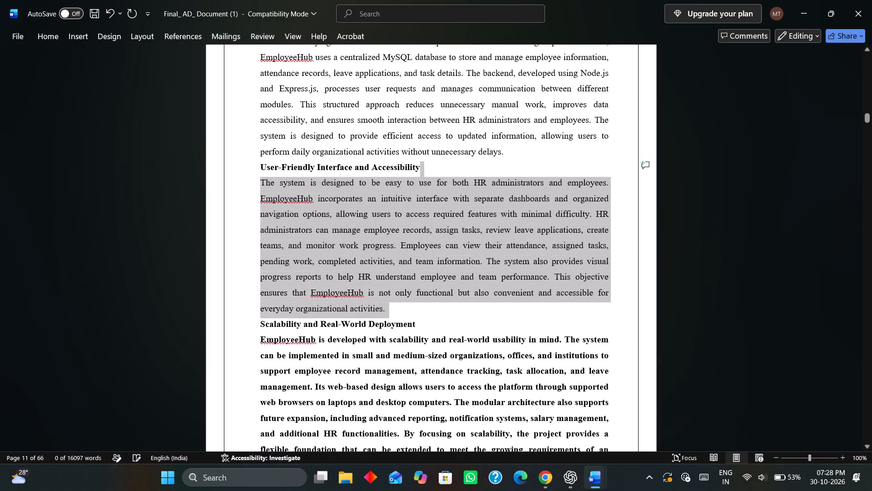
left_click_drag(425, 328, 342, 399)
key("ctrl+b")
left_click(490, 365)
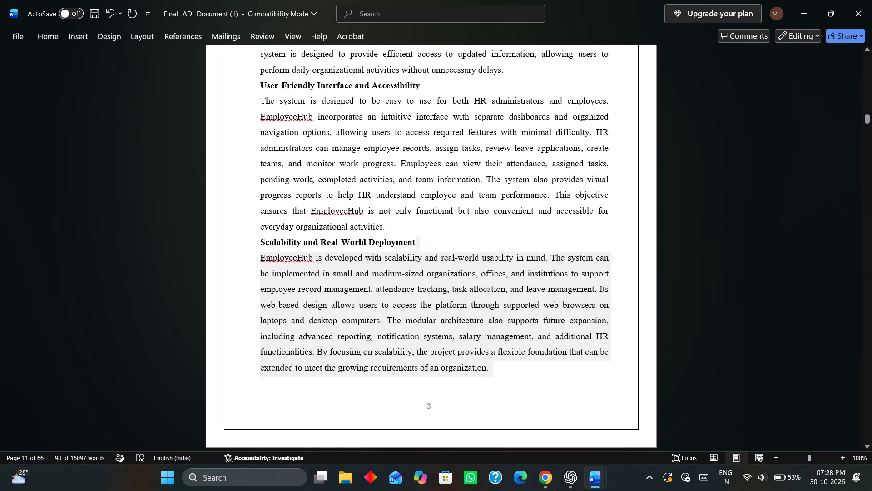
Apply 1.5 line spacing to the Scalability body paragraph and check the spacing of the User-Friendly Interface body paragraph.
left_click_drag(500, 372, 232, 258)
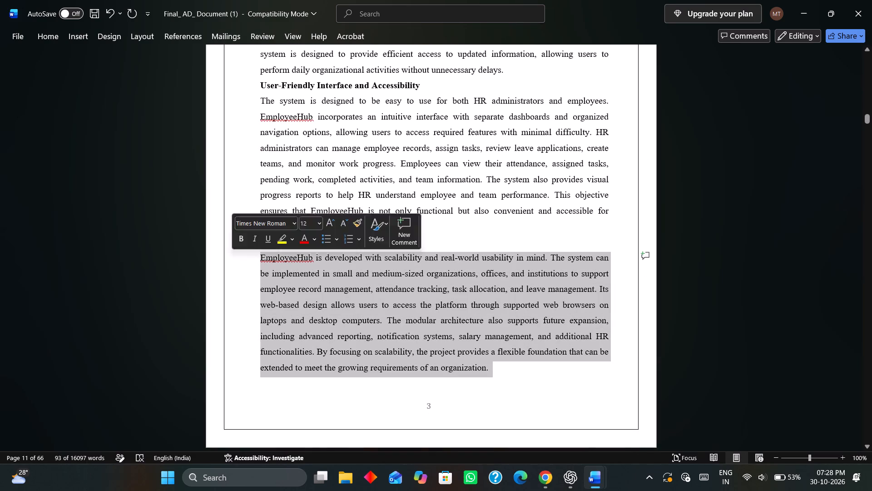
left_click(54, 36)
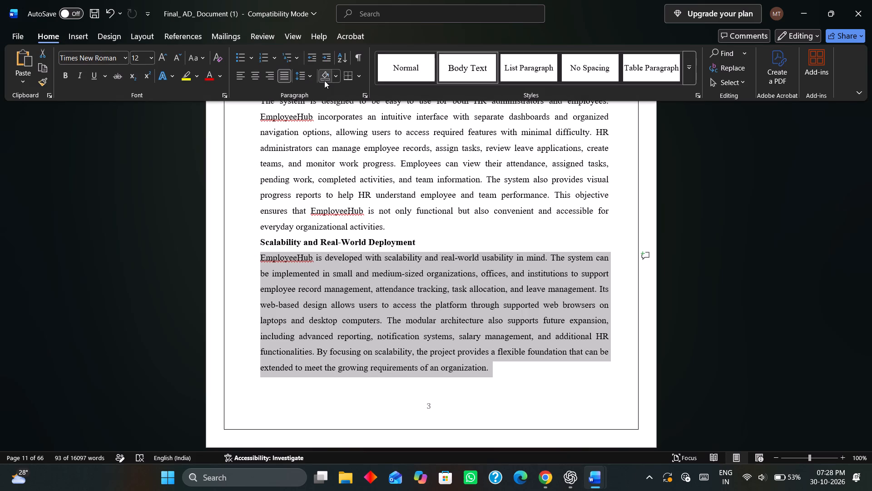
left_click(307, 75)
left_click(329, 120)
left_click(401, 225)
left_click_drag(396, 227, 245, 116)
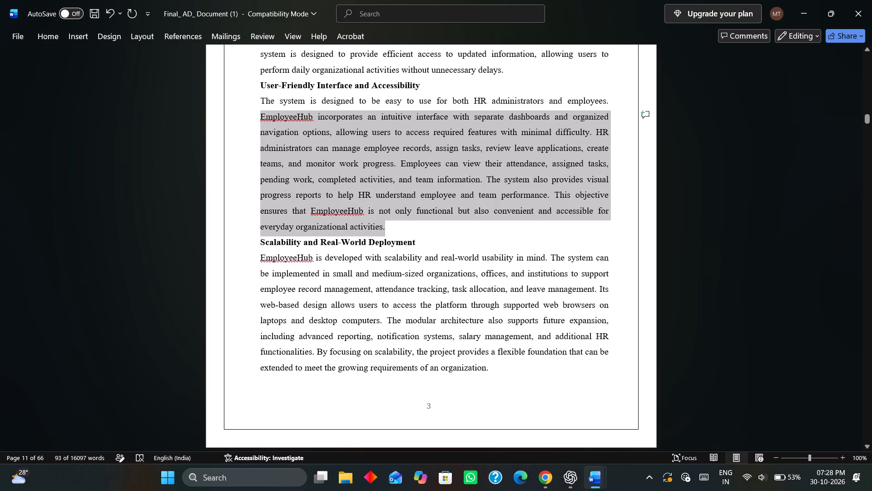
left_click_drag(245, 116, 245, 98)
left_click(56, 32)
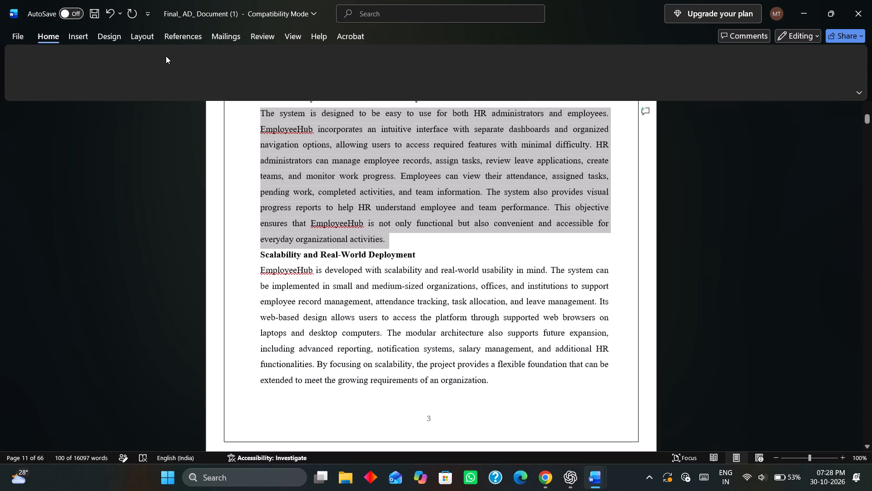
left_click(308, 74)
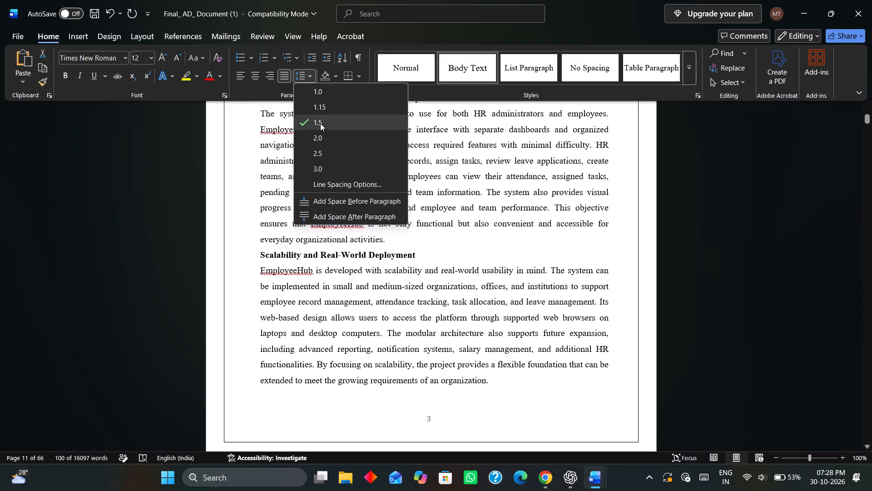
left_click(506, 396)
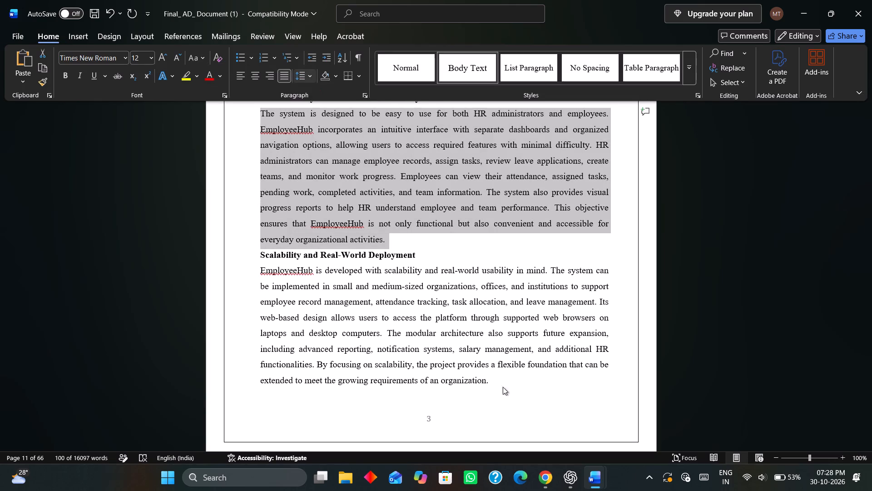
Review the objective sections from Efficient Employee Performance Tracking to Scalability and compare them with ChatGPT's rewritten version.
left_click_drag(499, 381, 341, 310)
left_click(498, 371)
left_click_drag(499, 387, 361, 304)
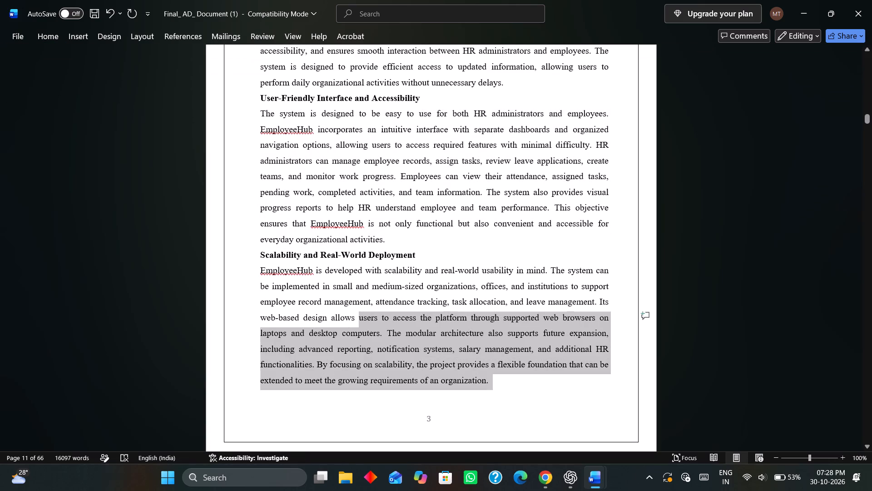
left_click_drag(361, 304, 248, 35)
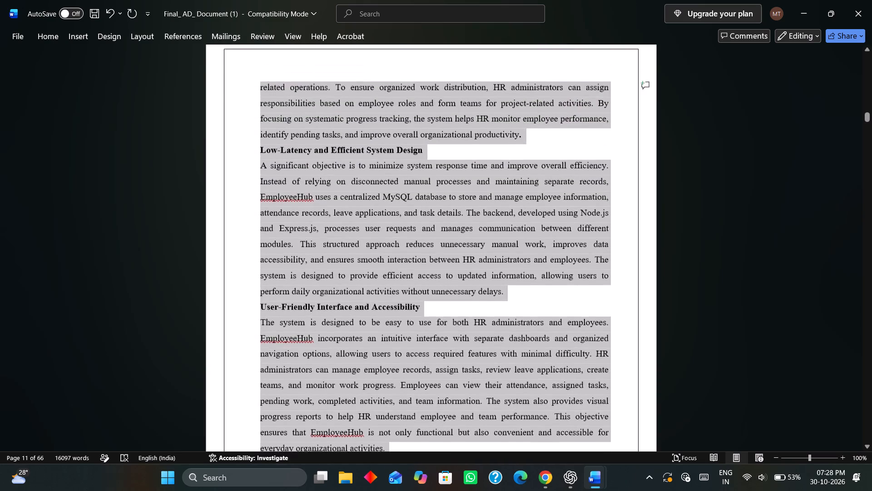
left_click_drag(248, 35, 252, 222)
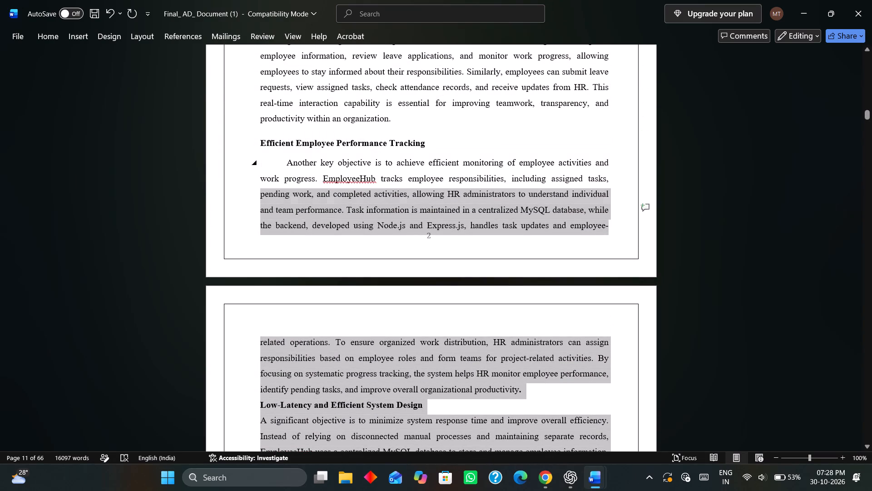
left_click_drag(252, 222, 259, 304)
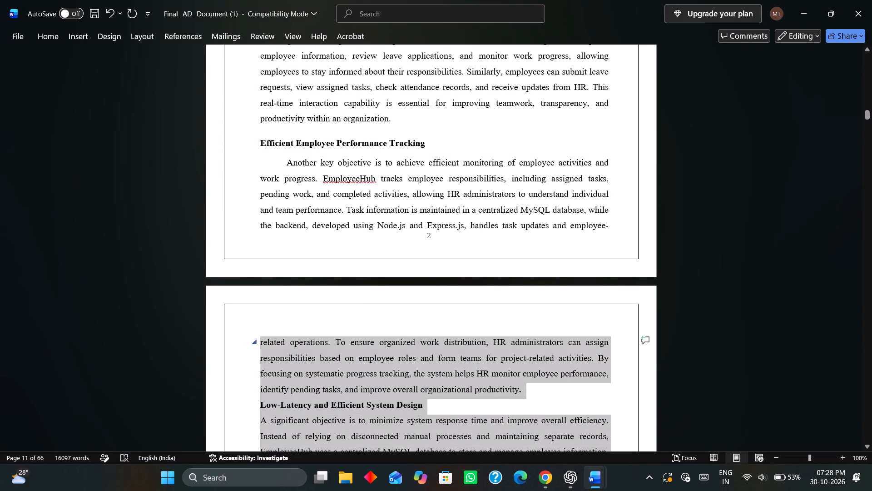
left_click_drag(259, 304, 261, 166)
key("alt+Tab")
scroll(305, 212, "up", 8)
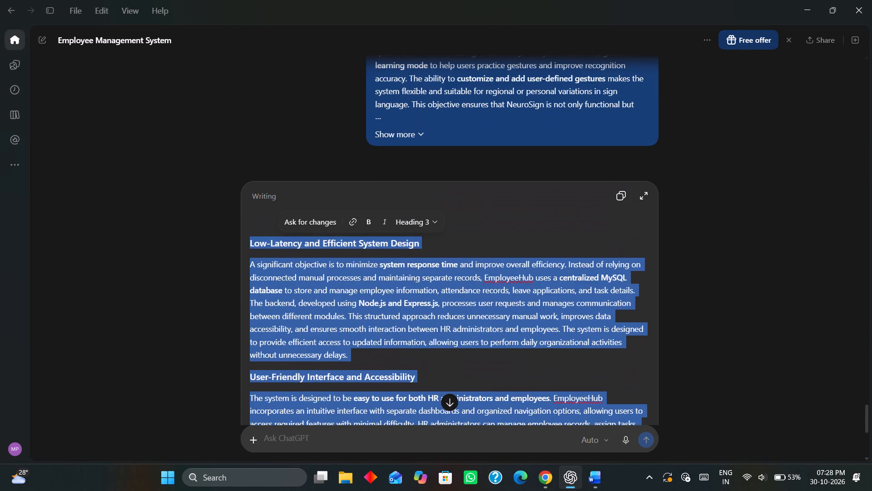
key("alt+Tab")
scroll(244, 261, "up", 4)
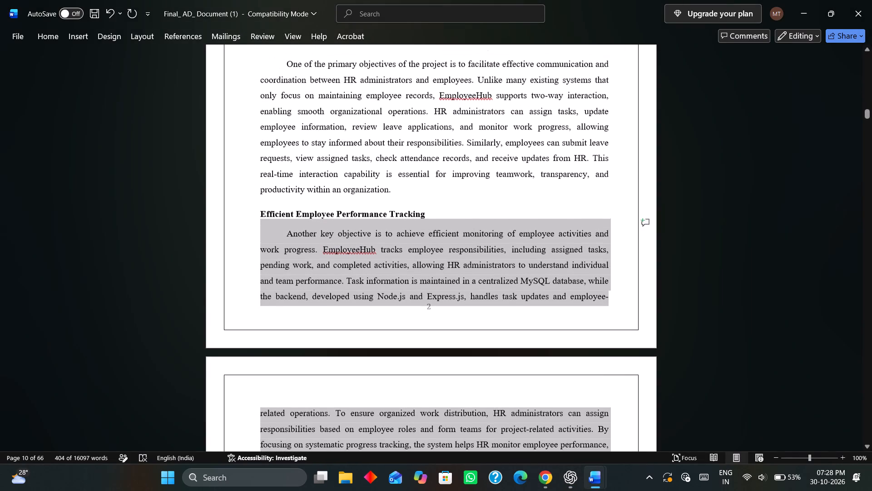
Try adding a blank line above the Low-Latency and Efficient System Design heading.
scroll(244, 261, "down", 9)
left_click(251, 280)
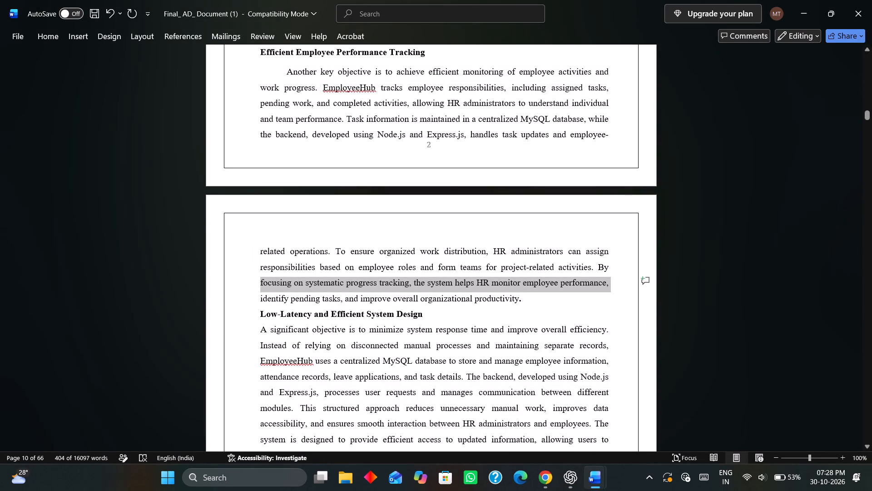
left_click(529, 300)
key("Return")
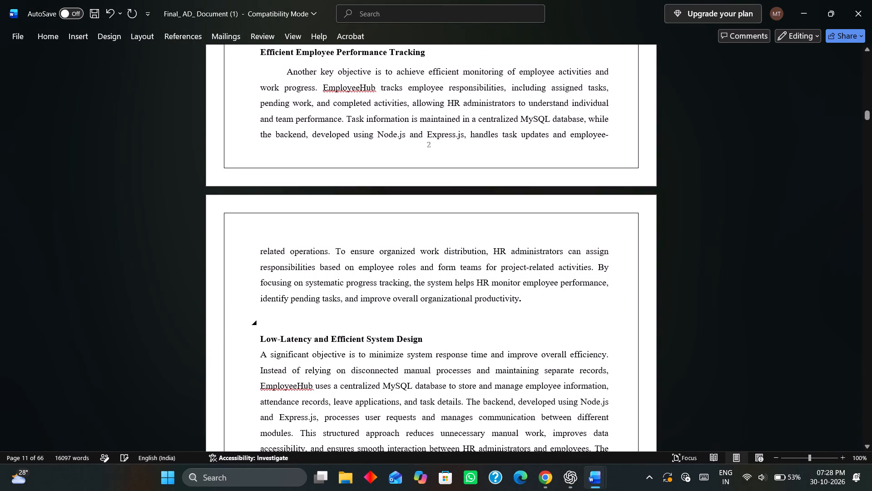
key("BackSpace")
Apply 1.5 line spacing and justified alignment to the Low-Latency, User-Friendly Interface and Scalability sections together.
scroll(269, 299, "down", 4)
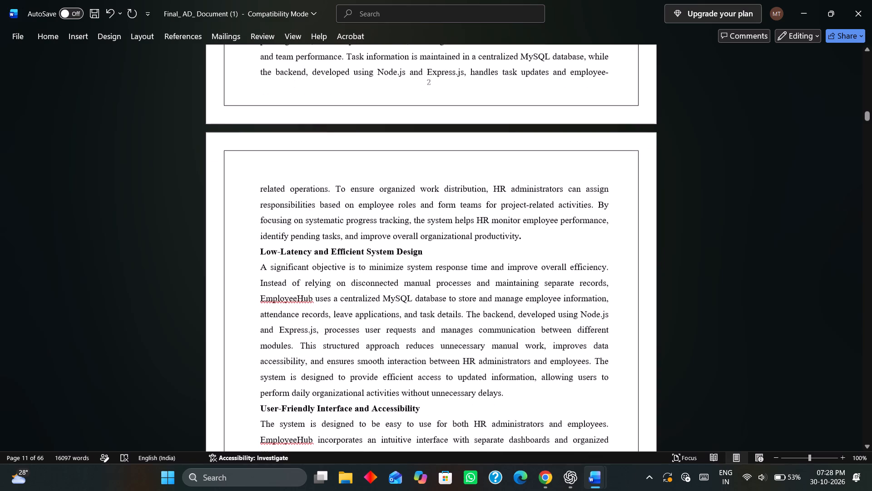
left_click_drag(257, 227, 346, 411)
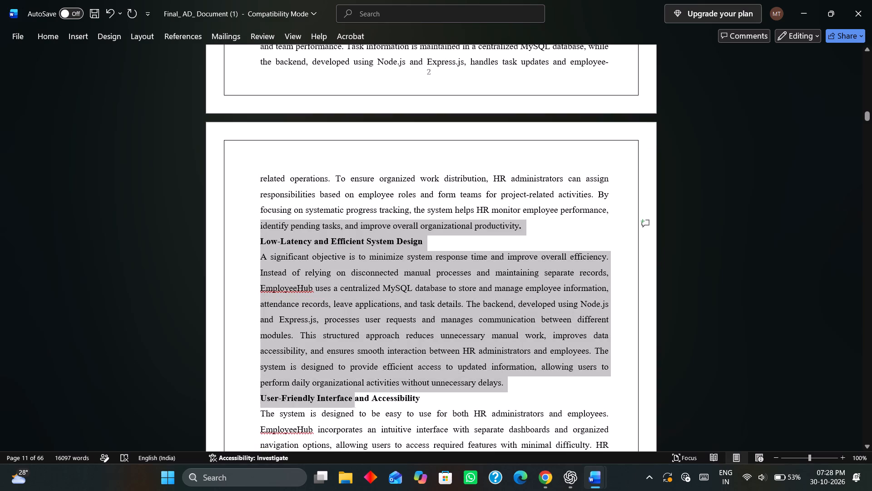
left_click_drag(346, 411, 497, 281)
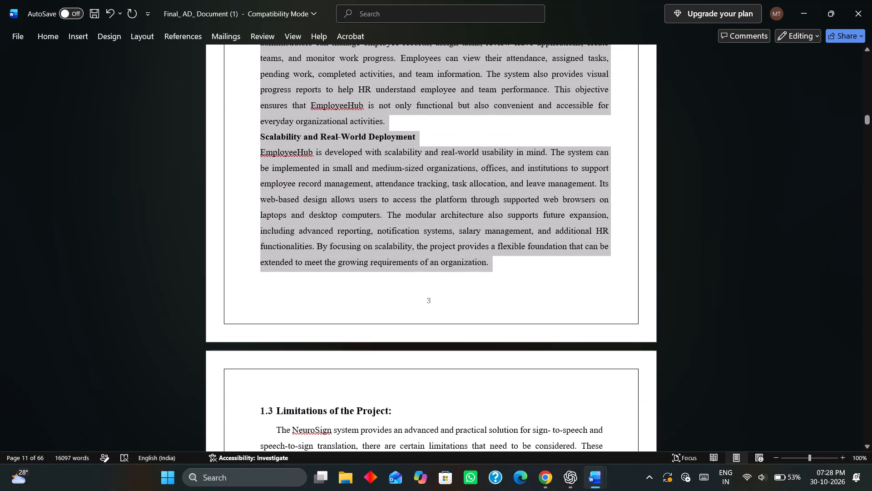
left_click_drag(497, 281, 502, 272)
left_click(55, 33)
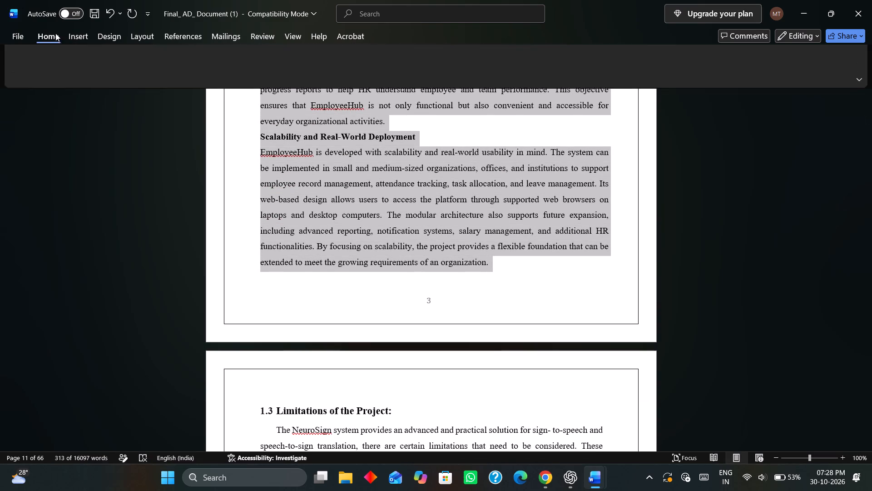
left_click(307, 78)
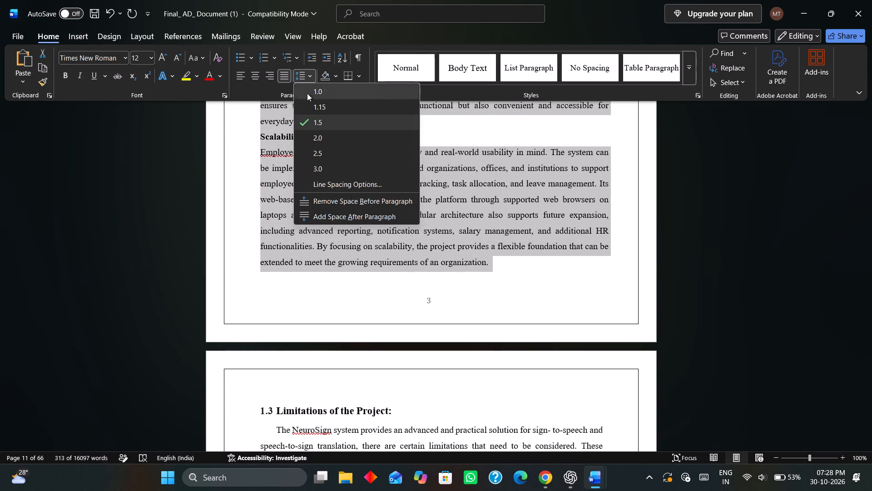
left_click(312, 127)
left_click(277, 75)
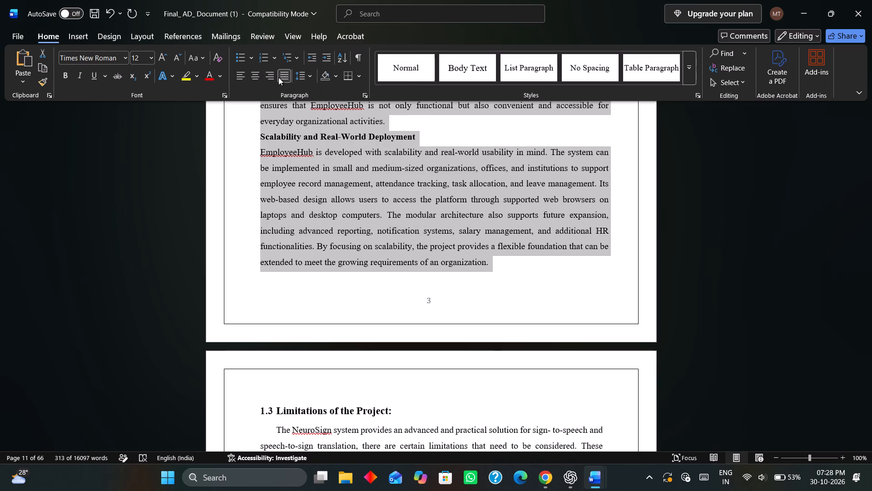
left_click(278, 77)
left_click(280, 79)
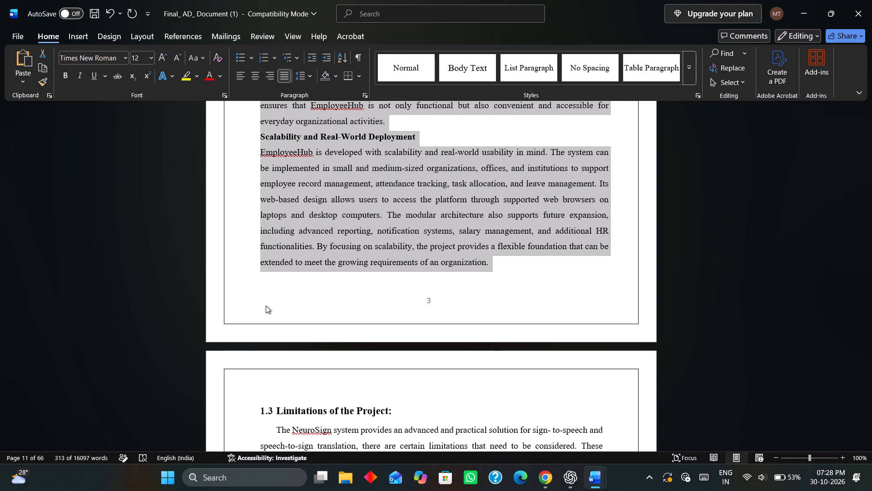
left_click(266, 306)
left_click(268, 303)
Insert a blank line between the Low-Latency paragraph and the User-Friendly Interface and Accessibility heading.
scroll(215, 203, "up", 9)
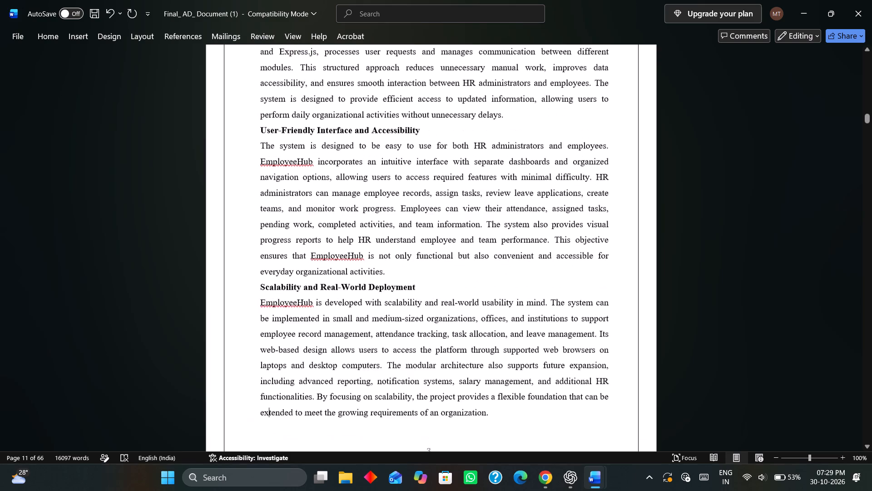
scroll(297, 263, "up", 3)
left_click(504, 188)
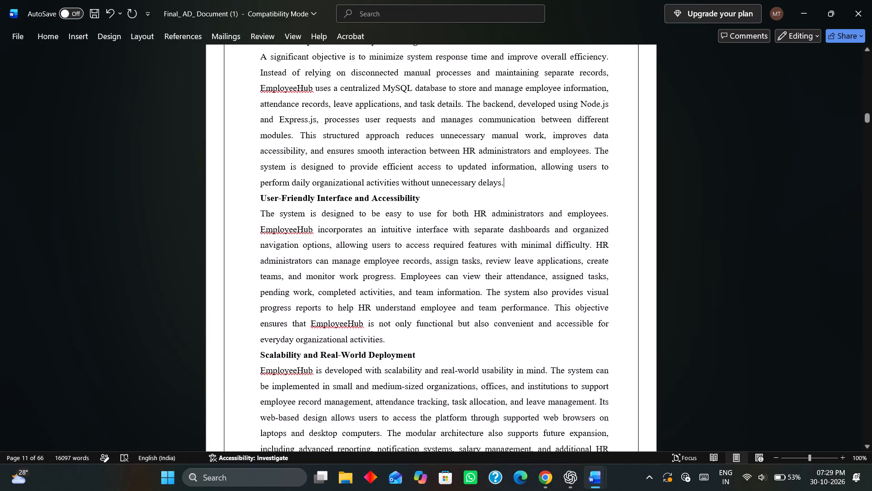
key("Return")
Indent the first lines of the User-Friendly Interface and Scalability body paragraphs by one tab.
left_click(261, 230)
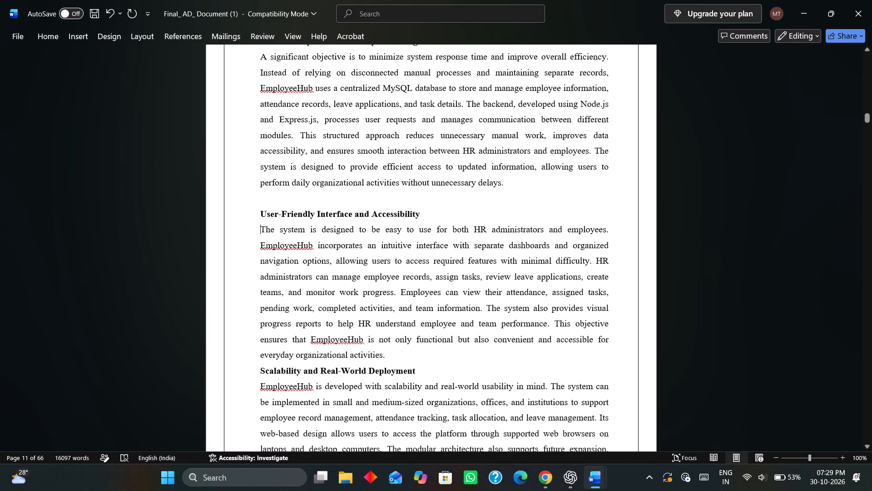
key("Tab")
scroll(265, 223, "down", 3)
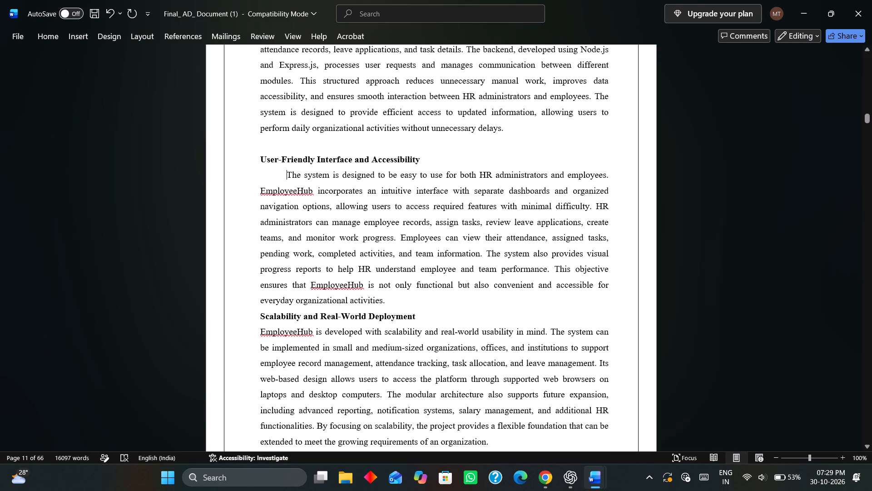
left_click(260, 331)
key("Tab")
scroll(343, 318, "down", 7)
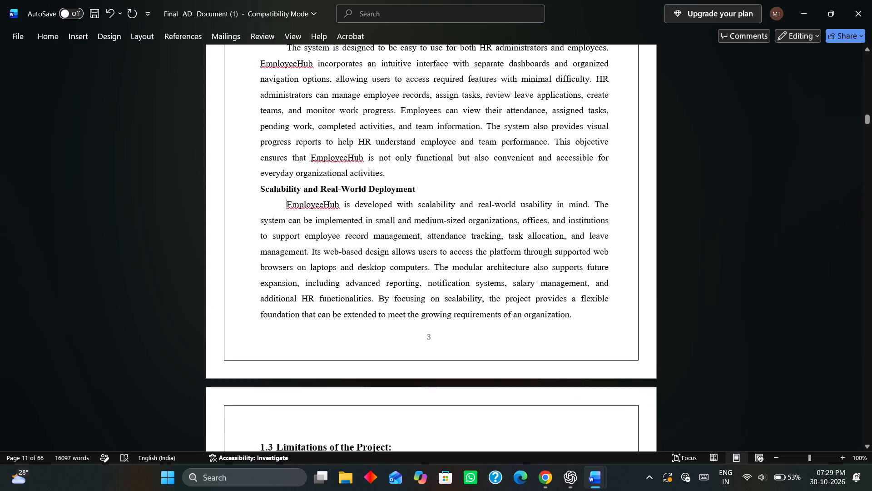
Replace the "By focusing on systematic progress tracking" sentence with a blank line above the Low-Latency and Efficient System Design heading.
scroll(300, 316, "down", 6)
scroll(309, 311, "up", 15)
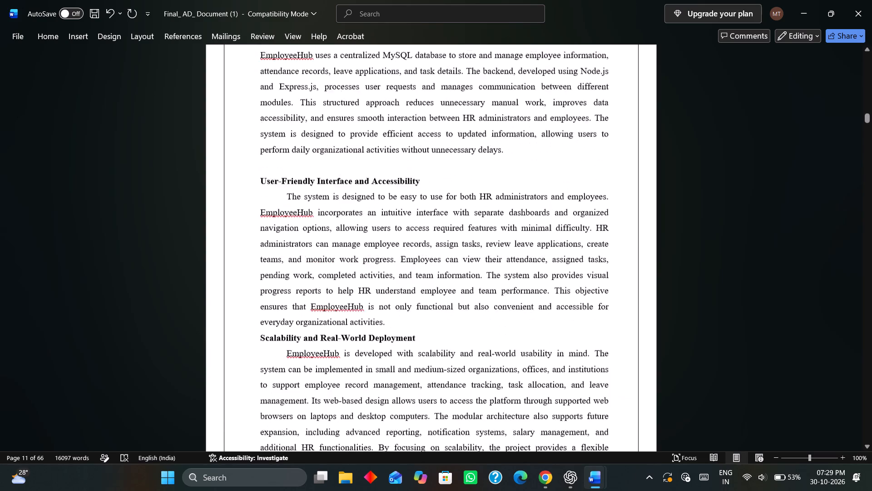
scroll(333, 275, "up", 13)
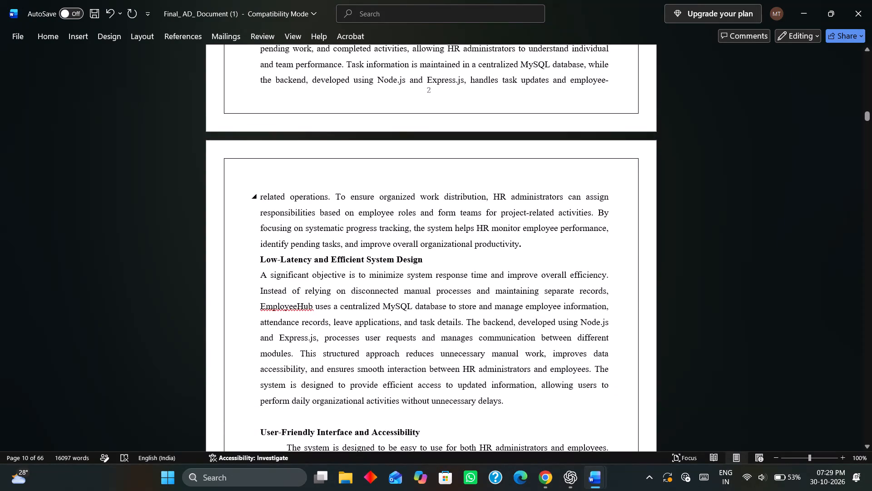
left_click_drag(525, 245, 593, 212)
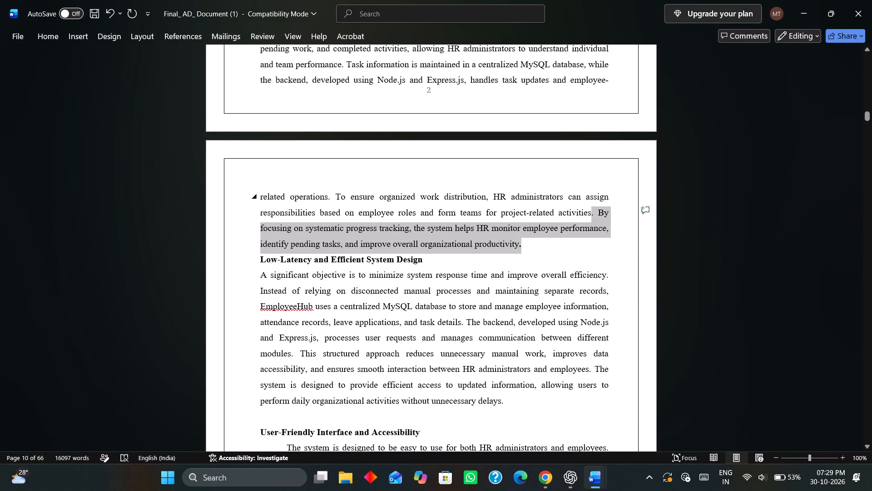
left_click_drag(593, 212, 596, 212)
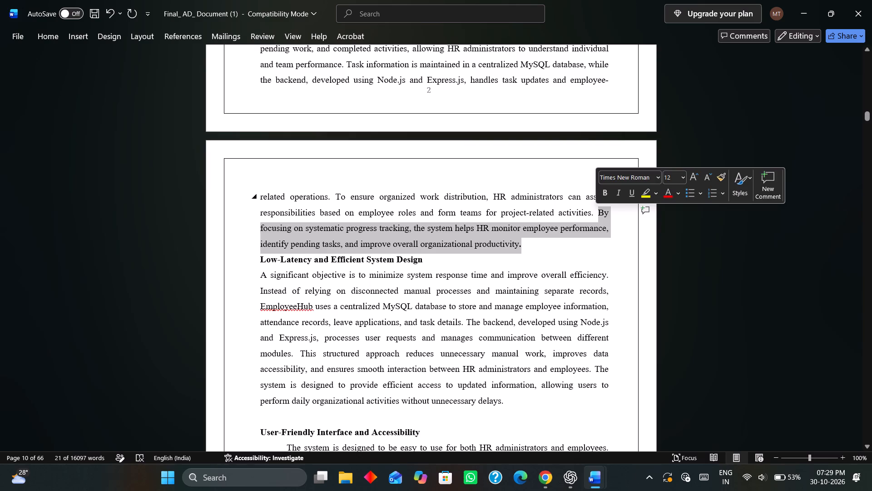
key("BackSpace")
key("Return")
Replace the "This objective ensures that EmployeeHub" sentence with a blank line above the Scalability and Real-World Deployment heading.
scroll(532, 213, "down", 4)
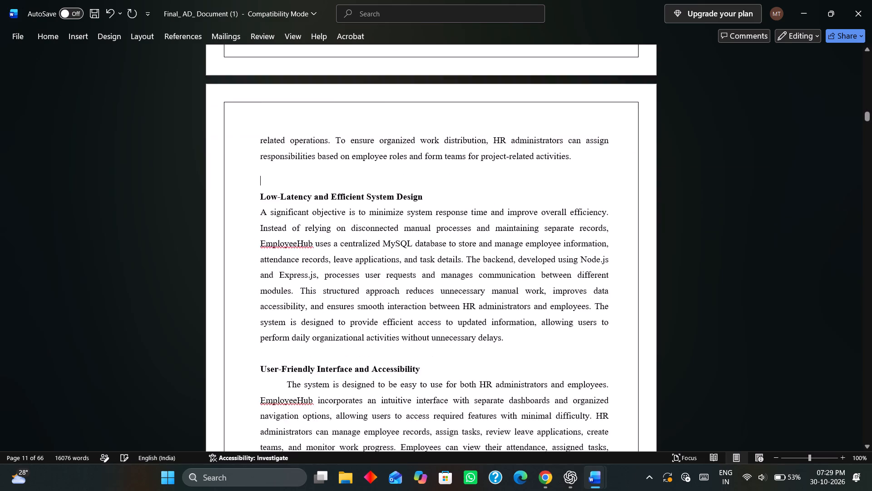
scroll(532, 213, "down", 2)
scroll(463, 286, "down", 5)
scroll(461, 286, "up", 3)
scroll(459, 287, "down", 6)
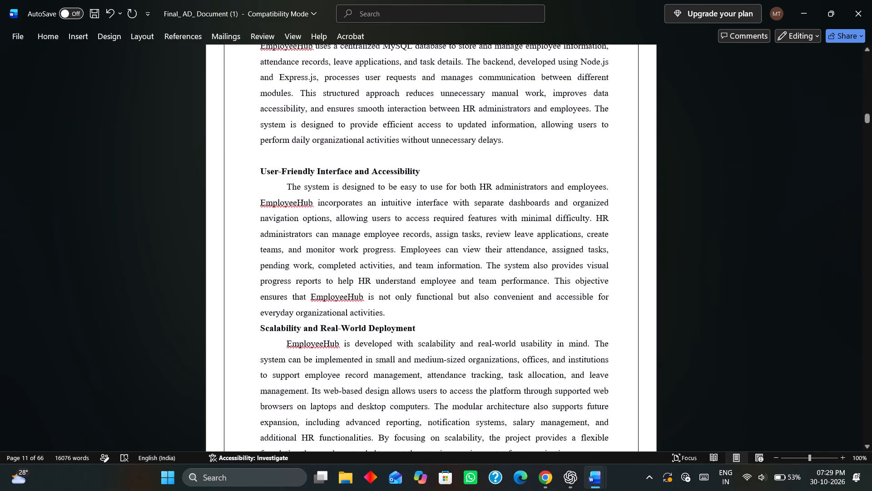
scroll(456, 294, "down", 8)
scroll(457, 289, "up", 5)
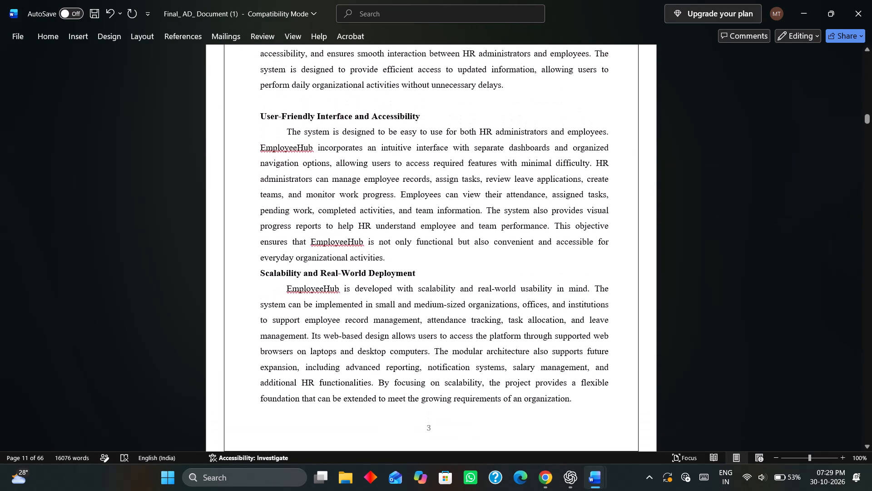
left_click_drag(556, 224, 551, 255)
key("BackSpace")
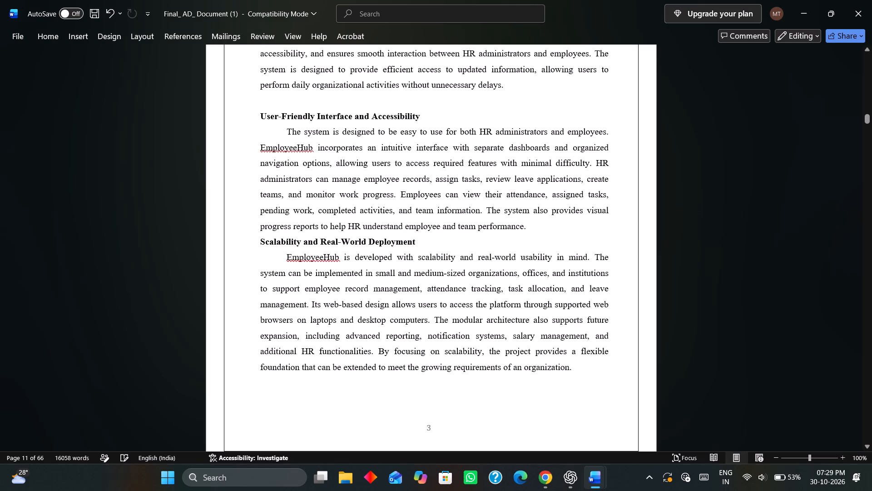
key("Return")
scroll(442, 224, "down", 5)
scroll(406, 242, "down", 14)
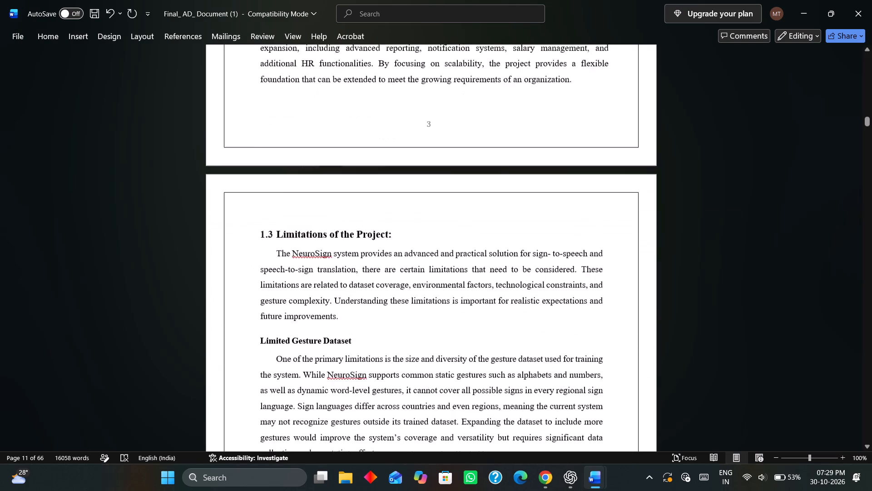
scroll(356, 229, "down", 4)
left_click_drag(277, 139, 347, 223)
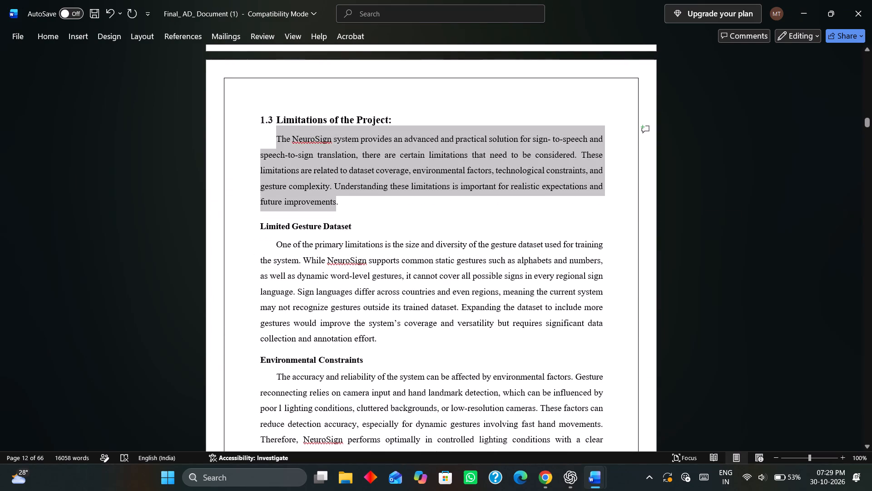
left_click_drag(347, 223, 446, 476)
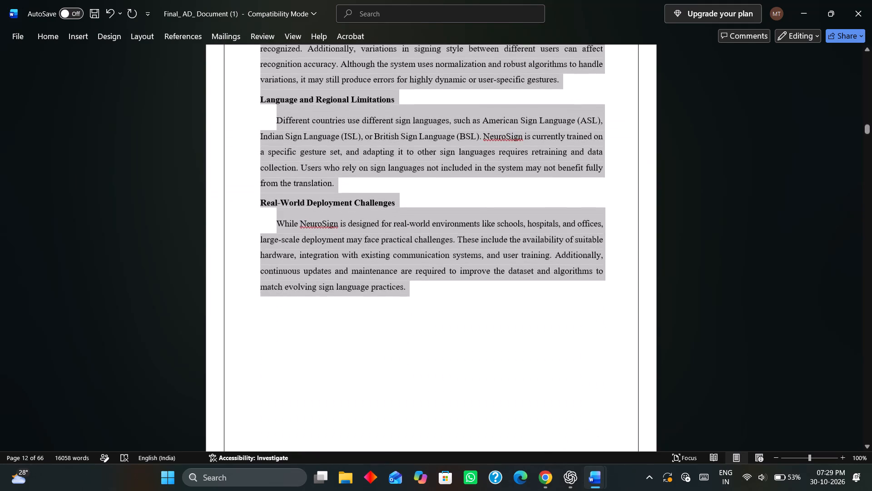
left_click_drag(446, 476, 426, 136)
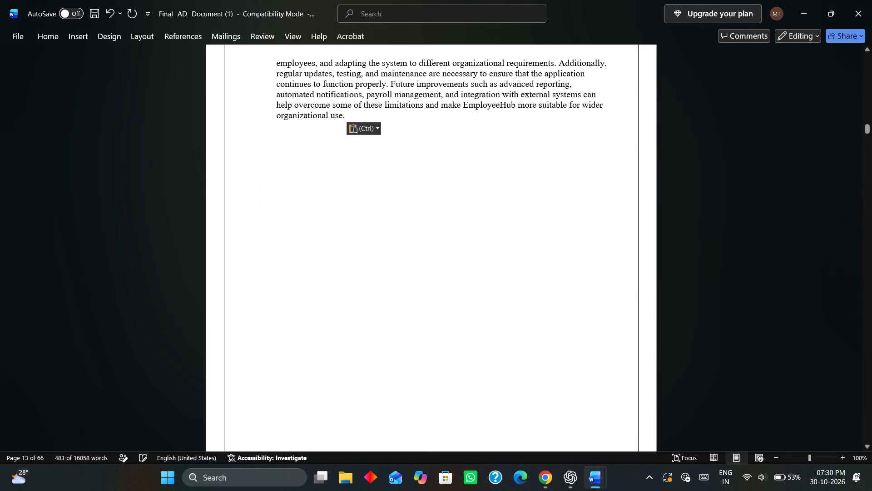
Remove the list numbering from the Limitations of the Project heading and all the pasted text below it.
scroll(357, 281, "up", 19)
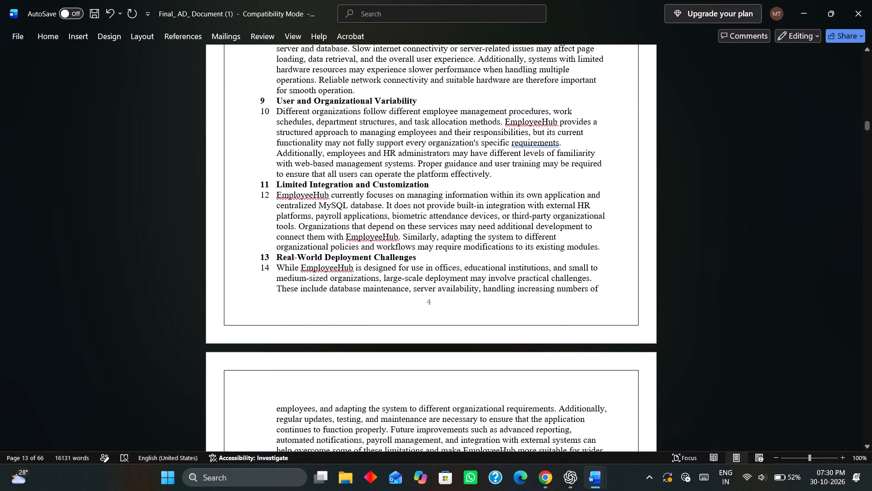
scroll(272, 245, "up", 20)
scroll(272, 245, "up", 9)
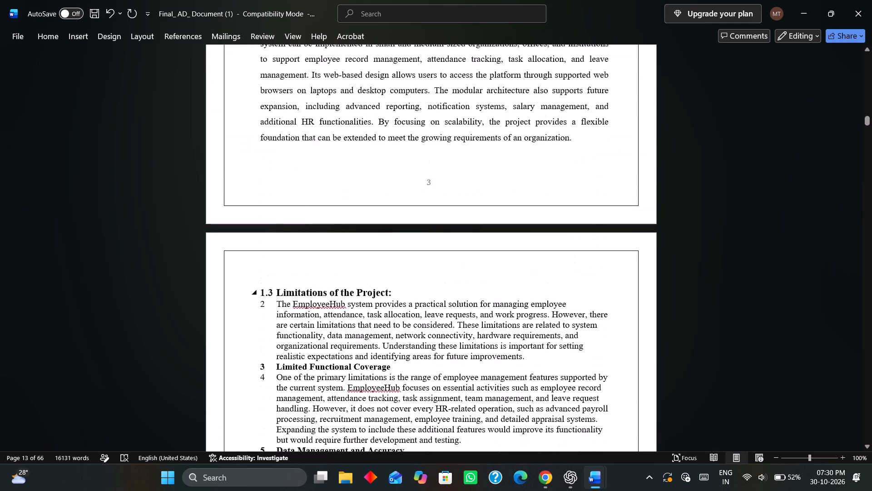
left_click_drag(396, 293, 461, 481)
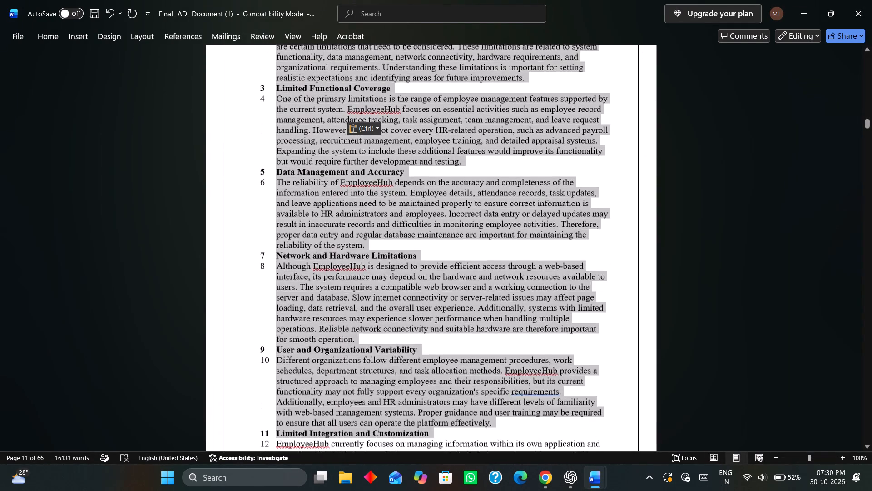
left_click_drag(461, 481, 390, 321)
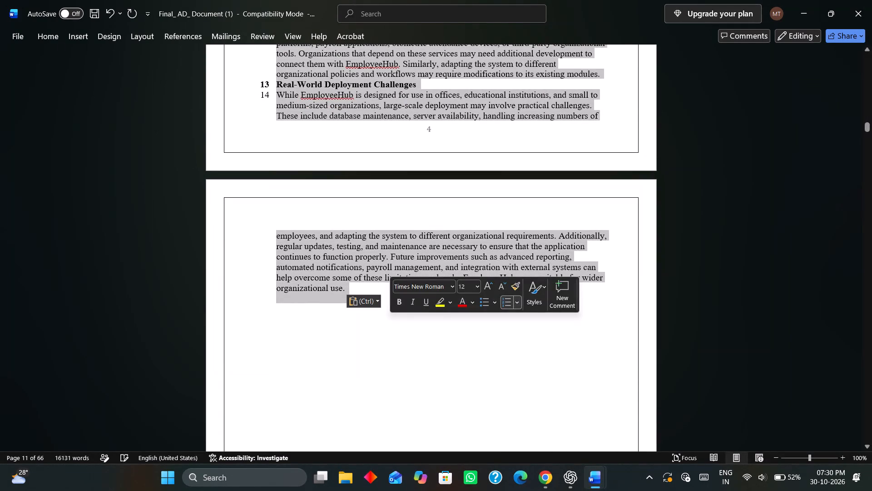
left_click(59, 40)
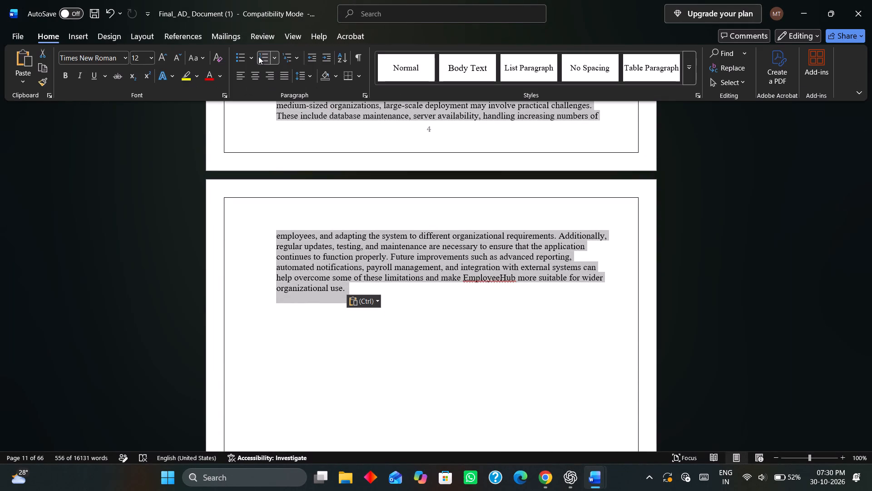
left_click(258, 56)
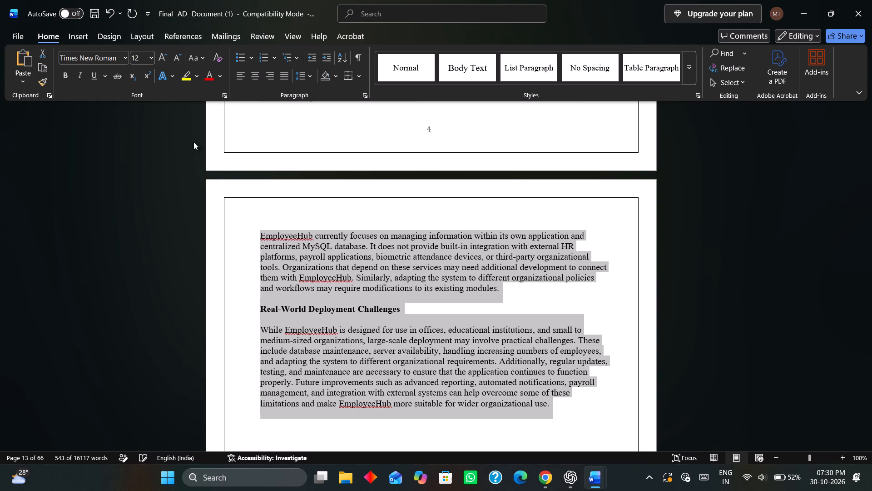
Set the line spacing of the Limitations of the Project section to 1.5.
left_click(309, 76)
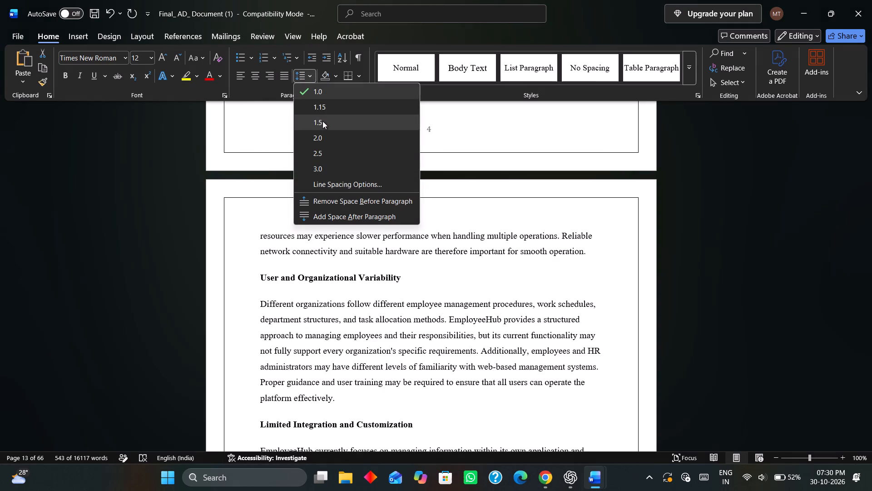
left_click(322, 121)
left_click(326, 270)
Examine the heading and paragraph formatting of the Limitations section and the preceding Objective of the Project section.
scroll(286, 266, "up", 2)
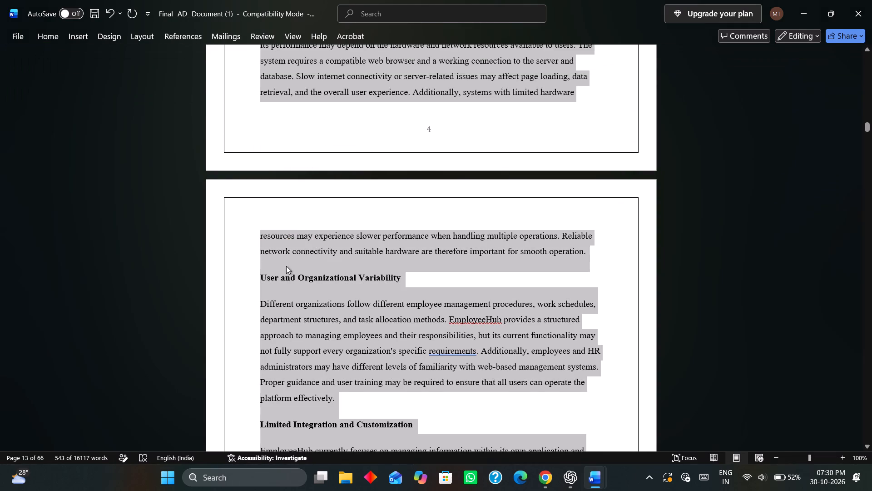
scroll(286, 266, "up", 20)
scroll(286, 266, "up", 14)
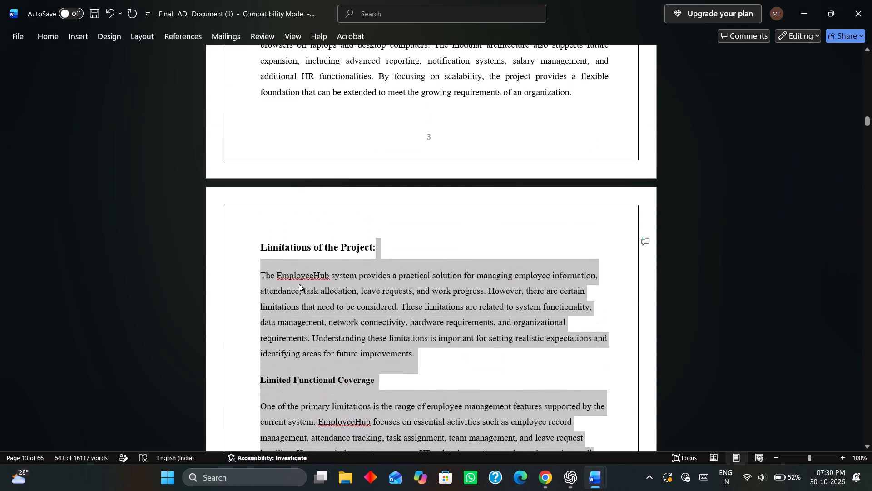
left_click(405, 256)
scroll(316, 279, "up", 19)
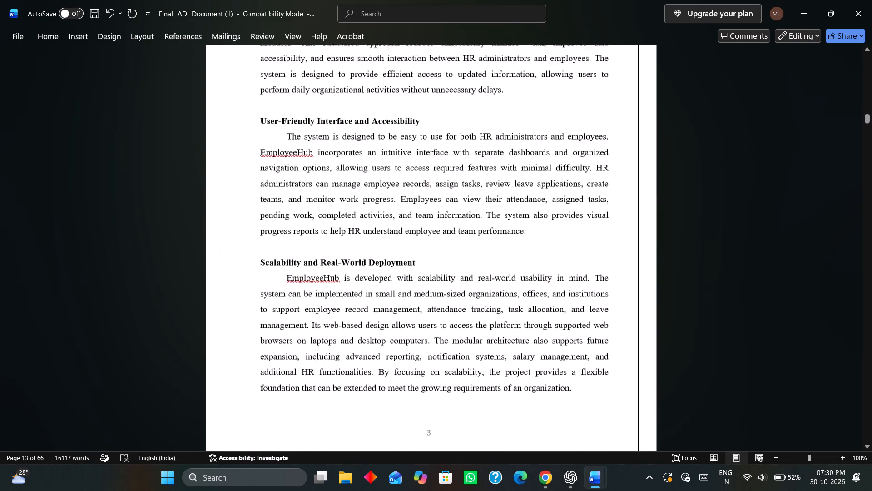
scroll(318, 288, "up", 2)
scroll(319, 291, "up", 20)
scroll(319, 291, "up", 9)
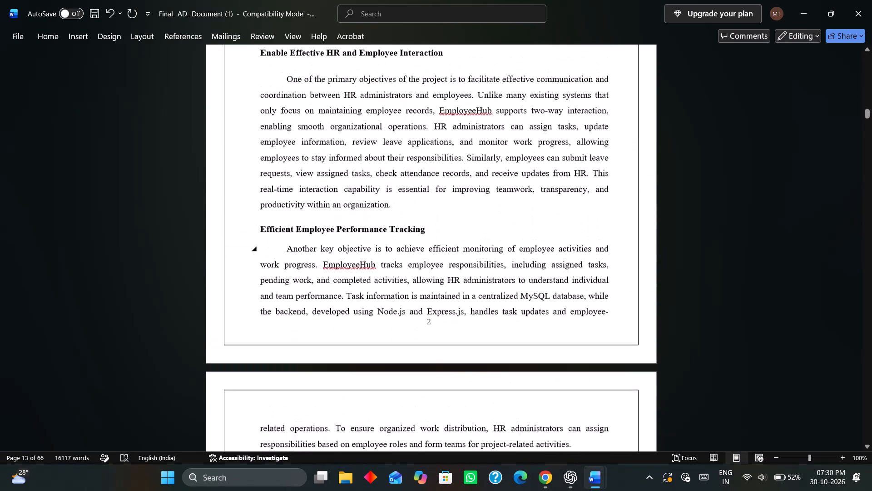
scroll(323, 293, "up", 20)
scroll(324, 301, "up", 2)
scroll(324, 301, "down", 13)
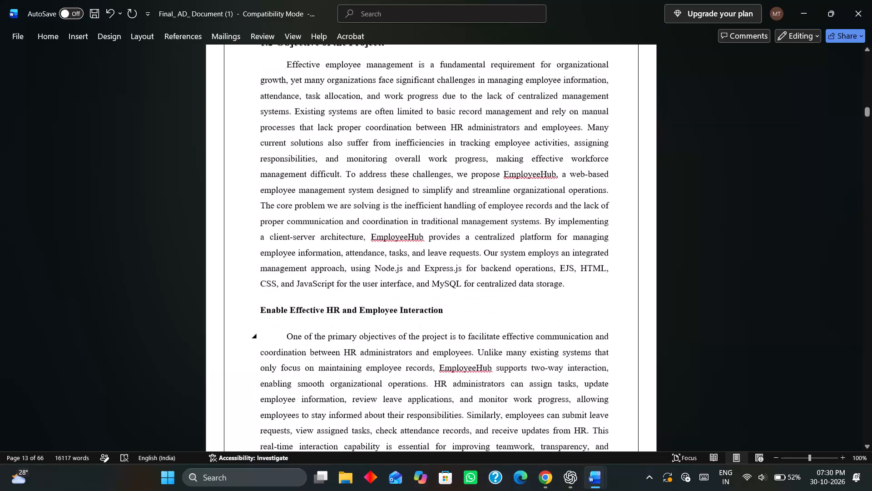
scroll(332, 306, "down", 20)
scroll(332, 306, "down", 20)
scroll(332, 306, "down", 8)
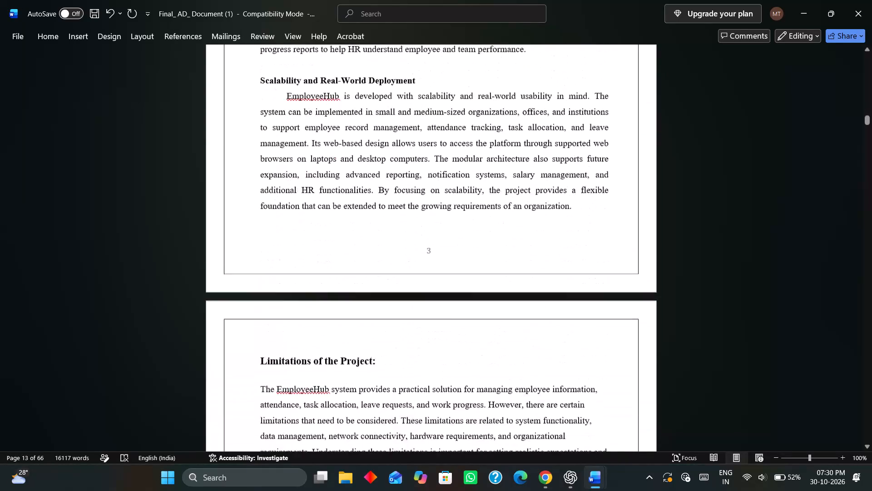
Examine the heading and layout of the Limitations of the Project section against the start of Chapter 2 and the preceding objectives section.
scroll(328, 290, "down", 20)
scroll(328, 290, "down", 20)
scroll(328, 290, "down", 8)
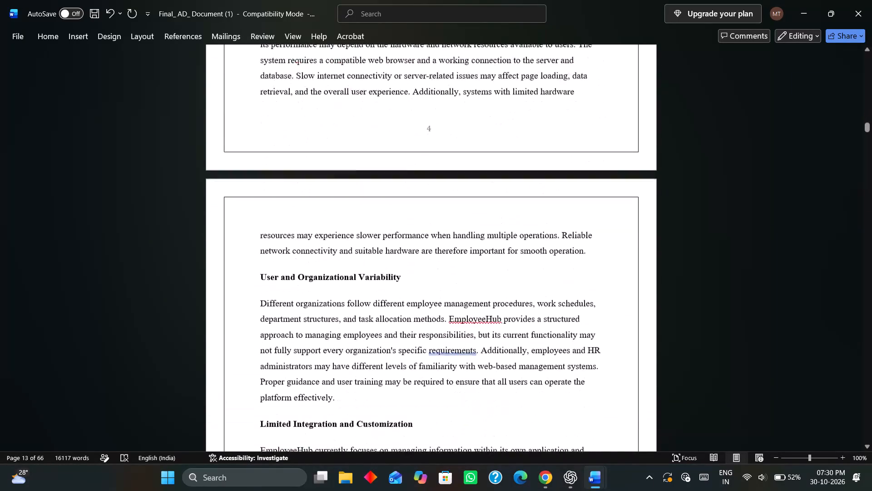
scroll(328, 290, "down", 20)
scroll(328, 290, "down", 16)
scroll(328, 291, "up", 6)
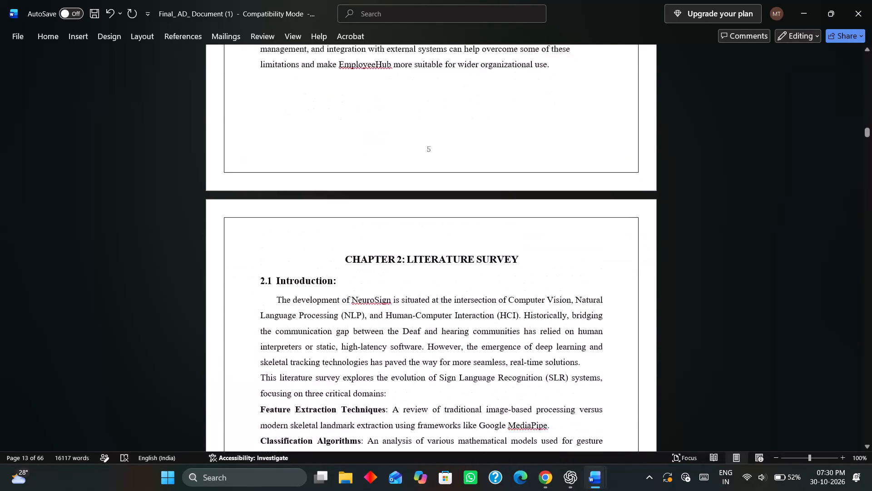
scroll(328, 291, "up", 7)
scroll(328, 291, "down", 2)
scroll(328, 291, "up", 20)
scroll(328, 291, "up", 16)
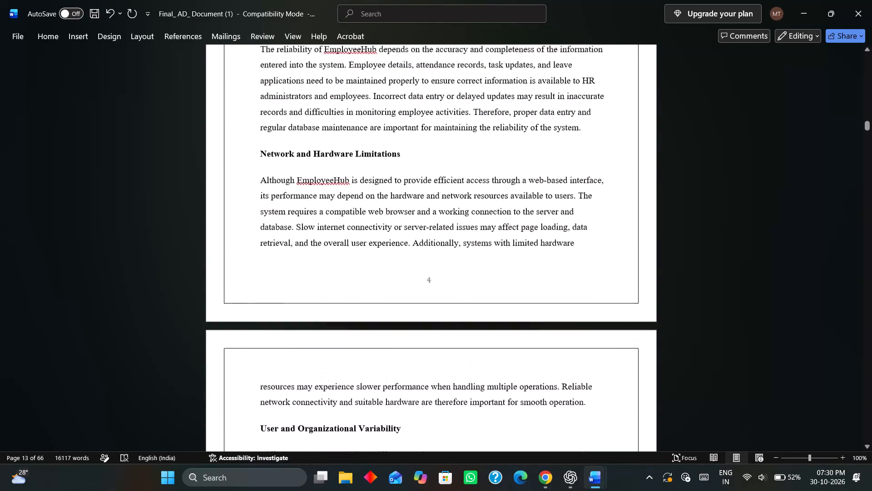
scroll(328, 288, "up", 20)
scroll(328, 288, "up", 7)
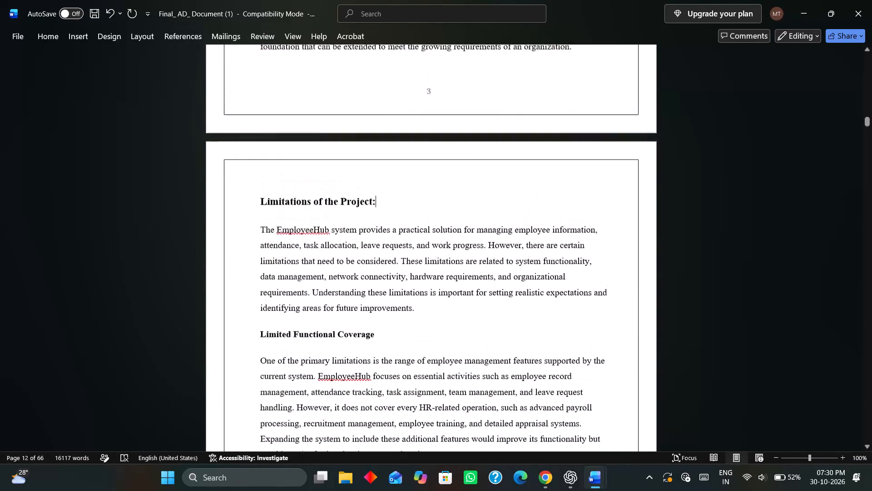
scroll(344, 287, "up", 19)
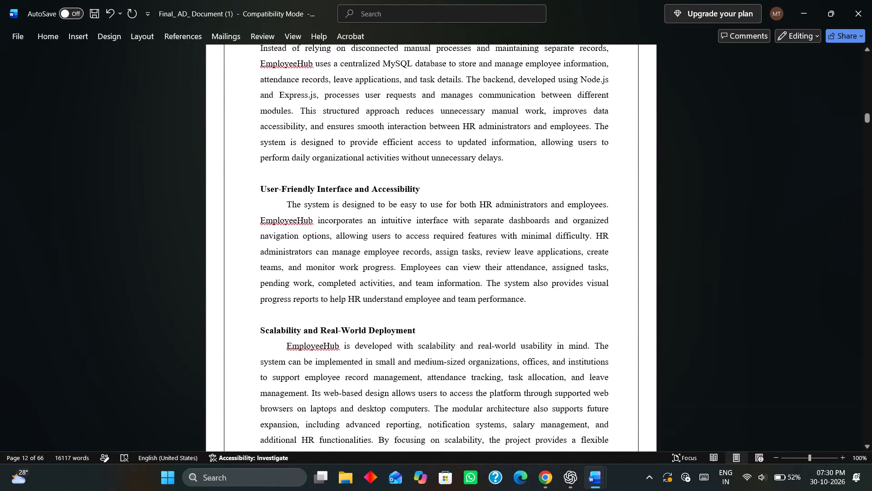
Undo the line spacing change and the numbering removal on the Limitations of the Project section.
key("ctrl+z")
key("ctrl+z")
scroll(344, 286, "up", 11)
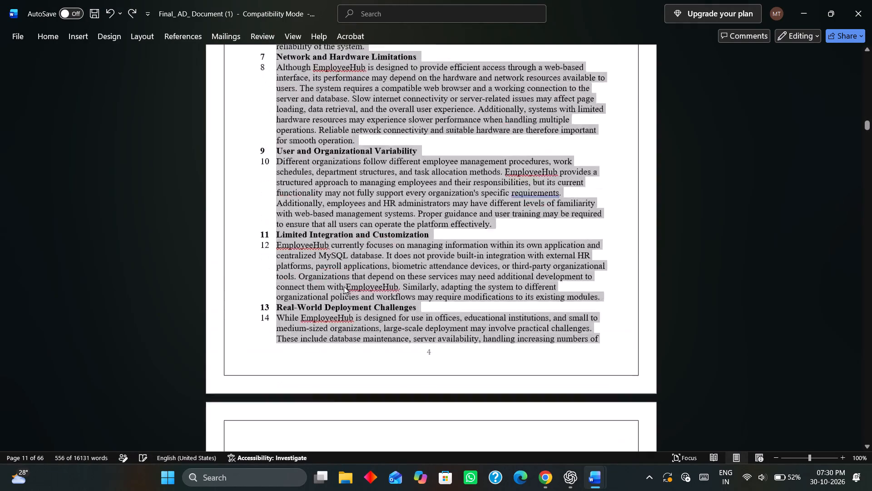
scroll(344, 286, "up", 20)
scroll(344, 286, "up", 2)
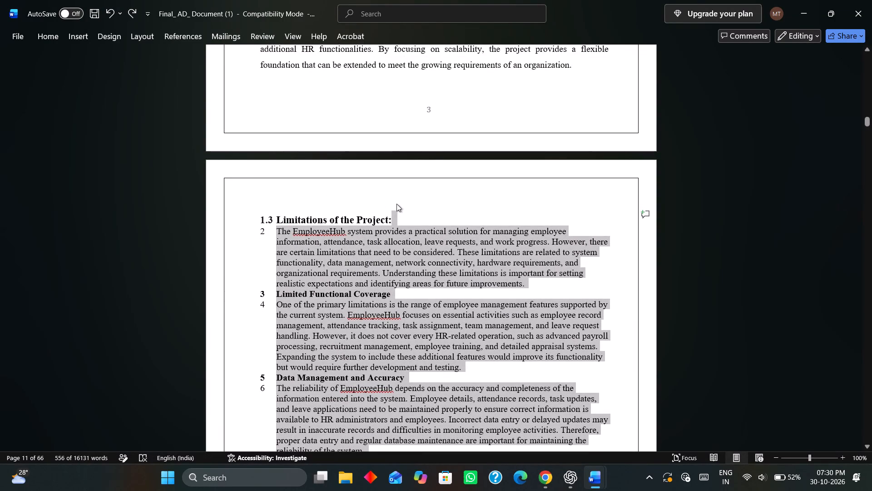
Remove the list numbering from all the limitations text below the 1.3 Limitations of the Project heading, excluding the heading itself.
left_click(401, 217)
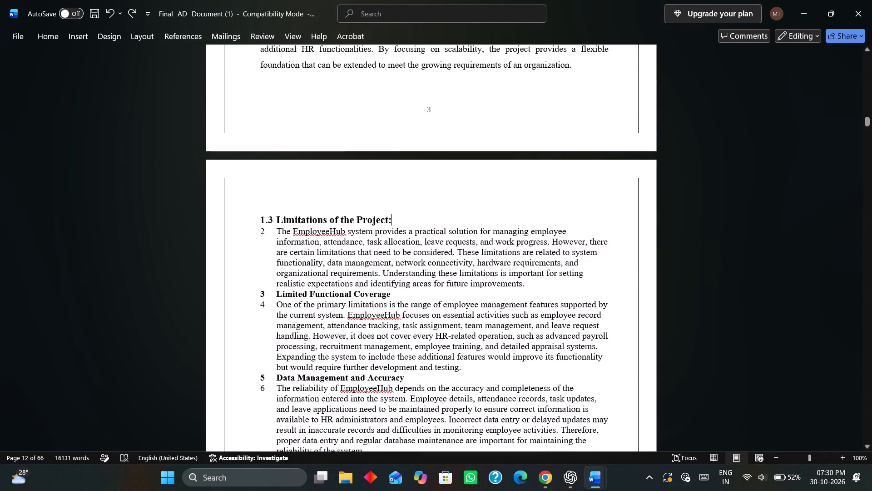
left_click_drag(275, 230, 401, 490)
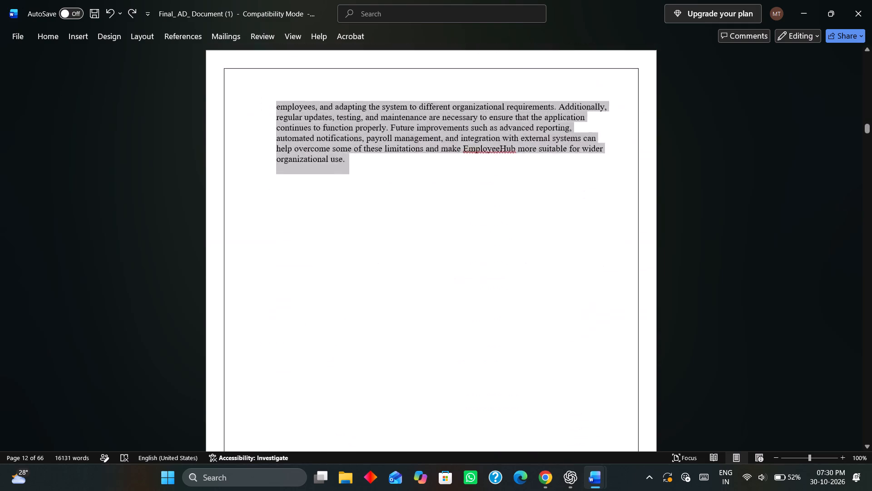
left_click_drag(401, 490, 389, 76)
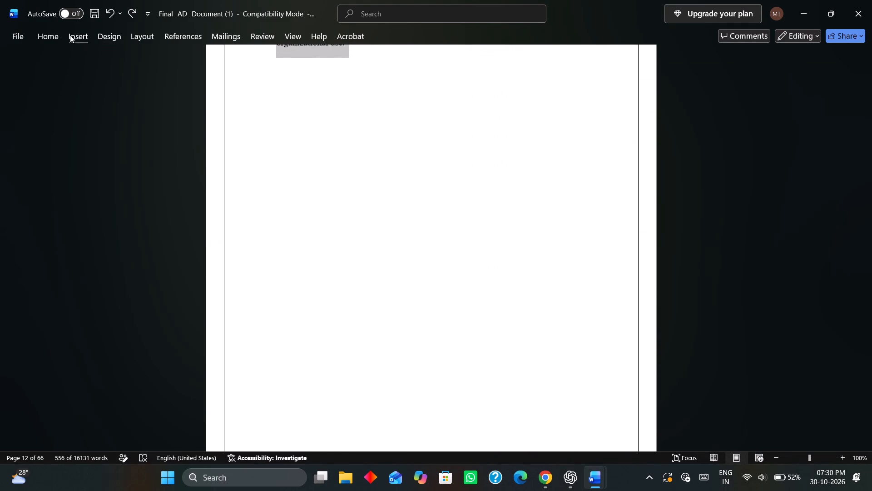
left_click(51, 33)
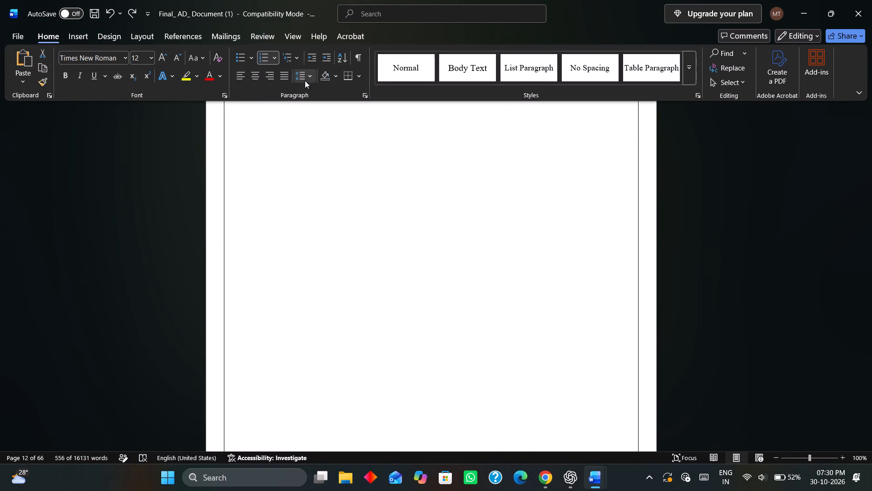
left_click(265, 60)
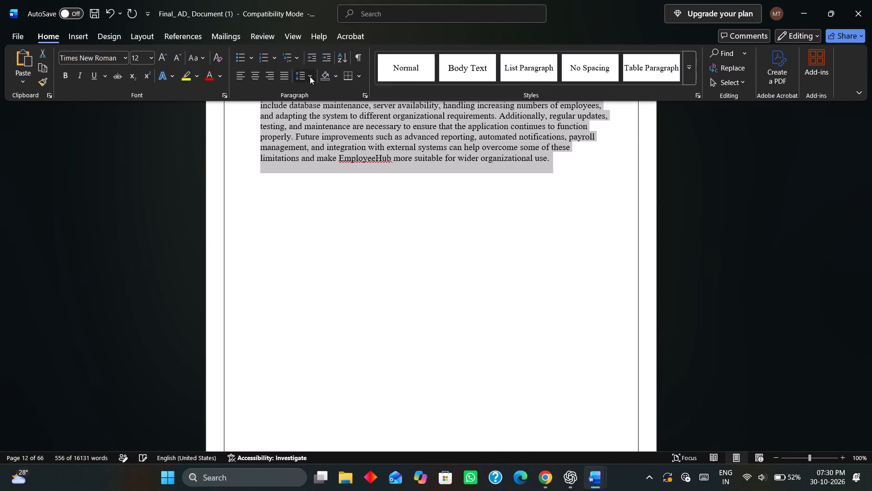
Set the line spacing of the text below the Limitations of the Project heading to 1.5.
left_click(310, 76)
left_click(317, 120)
scroll(356, 267, "up", 7)
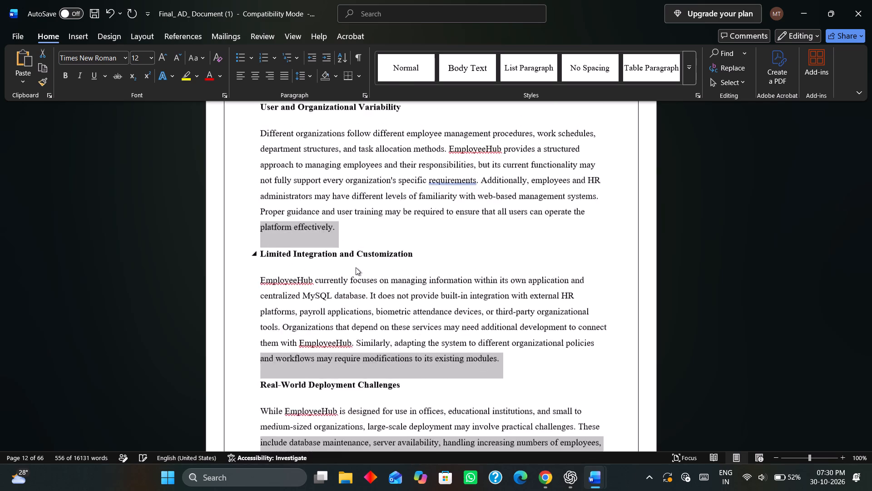
scroll(356, 267, "up", 20)
scroll(356, 267, "up", 20)
scroll(356, 267, "up", 1)
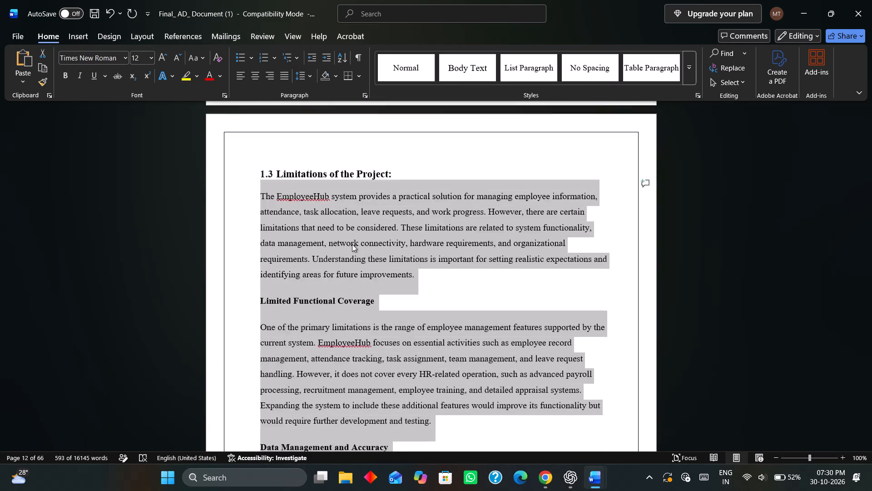
scroll(352, 244, "up", 2)
left_click(515, 242)
left_click(701, 226)
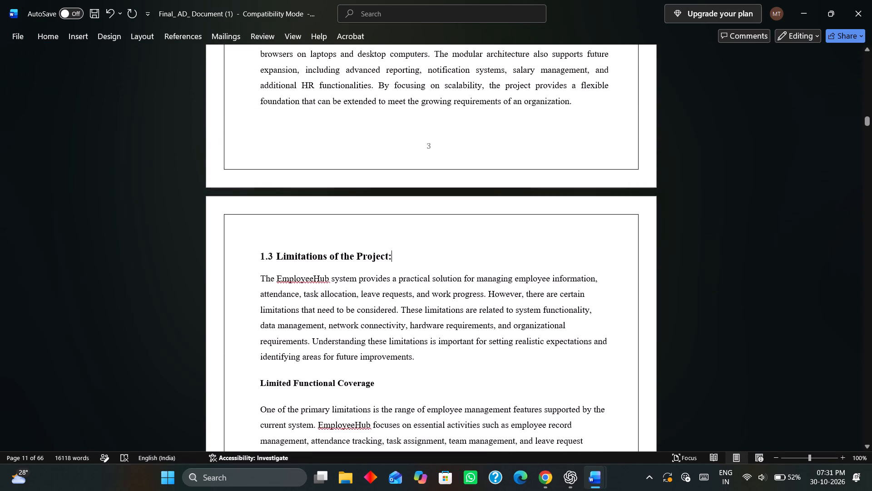
middle_click(591, 210)
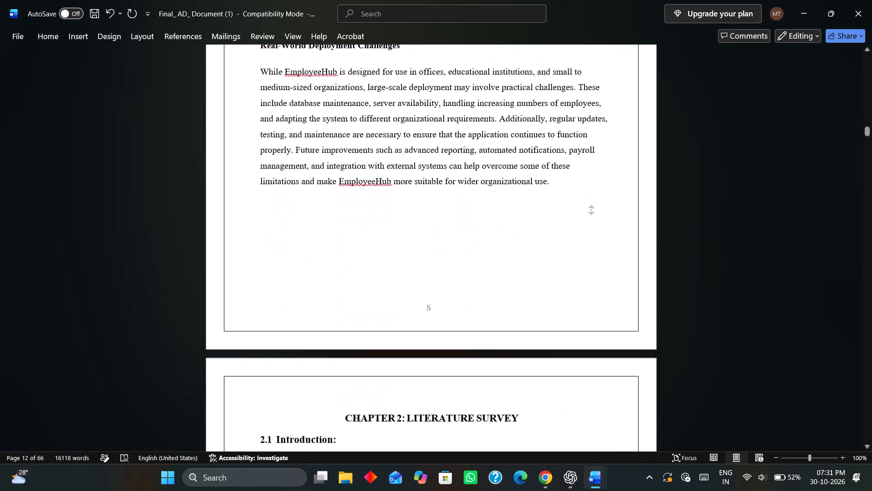
left_click(609, 271)
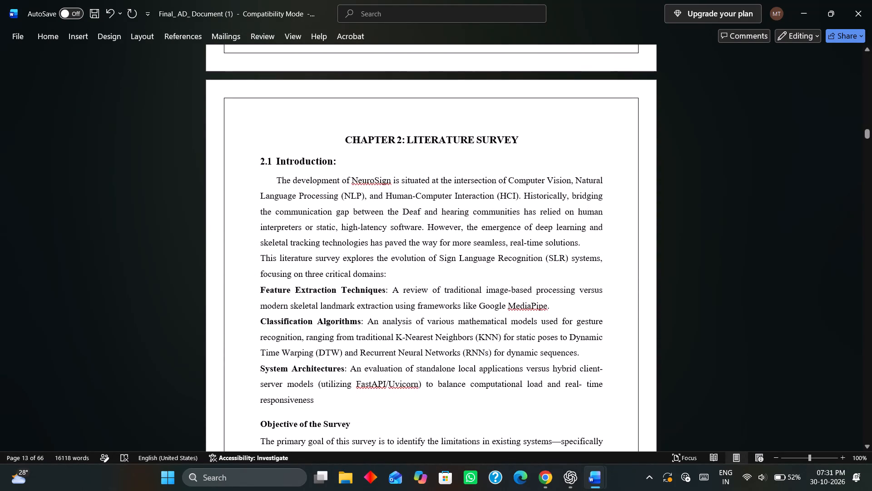
left_click(280, 176)
left_click_drag(272, 180, 315, 249)
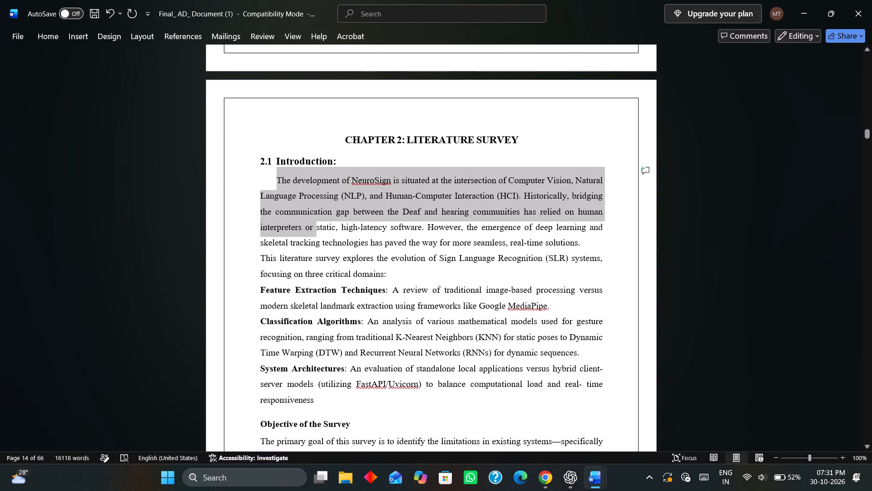
left_click_drag(315, 249, 353, 422)
scroll(317, 262, "up", 1)
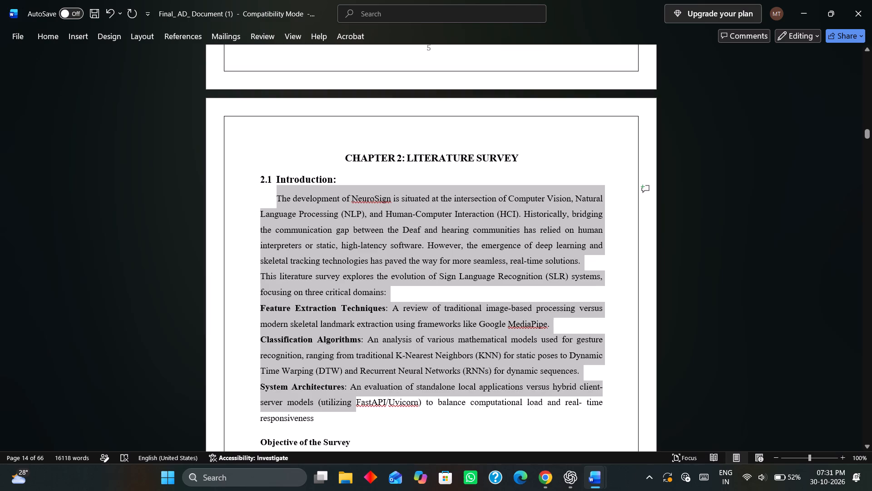
left_click_drag(353, 422, 358, 454)
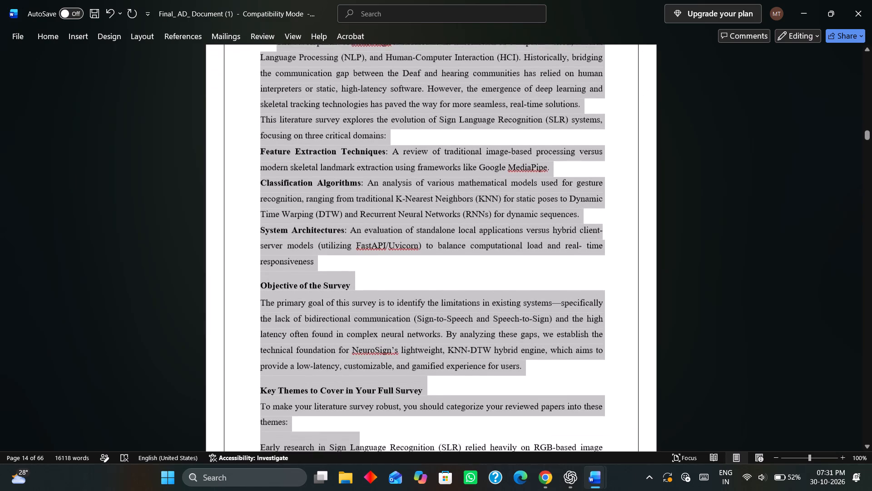
left_click_drag(358, 454, 419, 456)
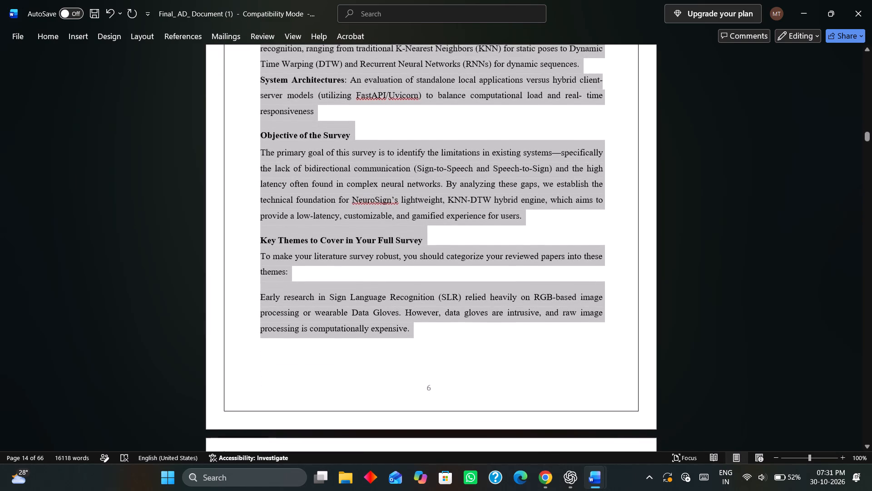
left_click_drag(419, 456, 421, 149)
key("ctrl+c")
key("alt+Tab")
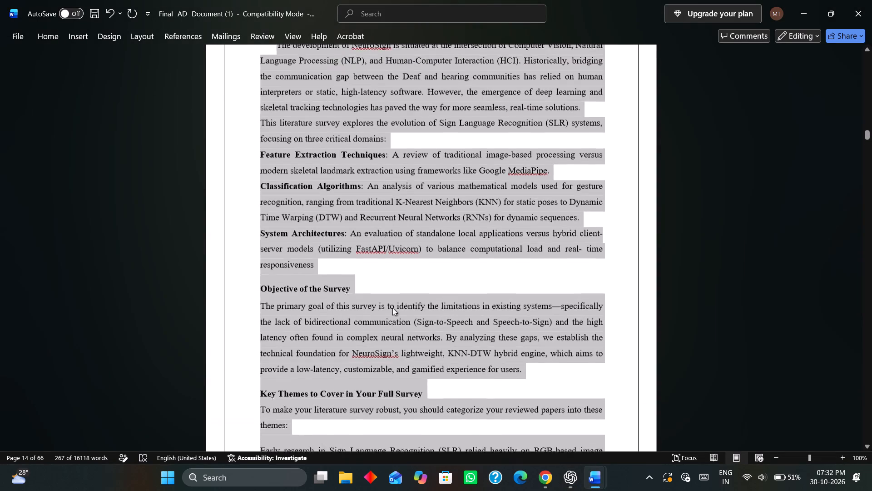
scroll(392, 308, "up", 8)
key("ctrl+v")
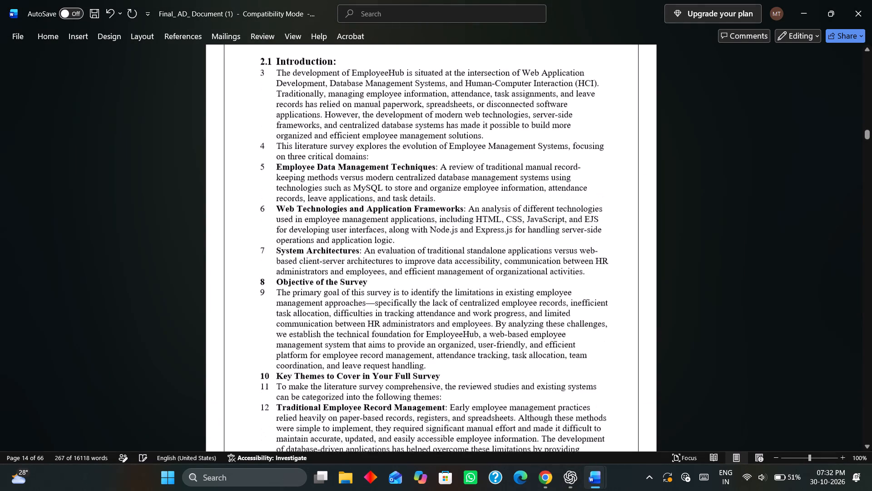
Remove the list numbering from all the replaced text below the 2.1 Introduction heading, excluding the heading itself.
scroll(337, 334, "up", 9)
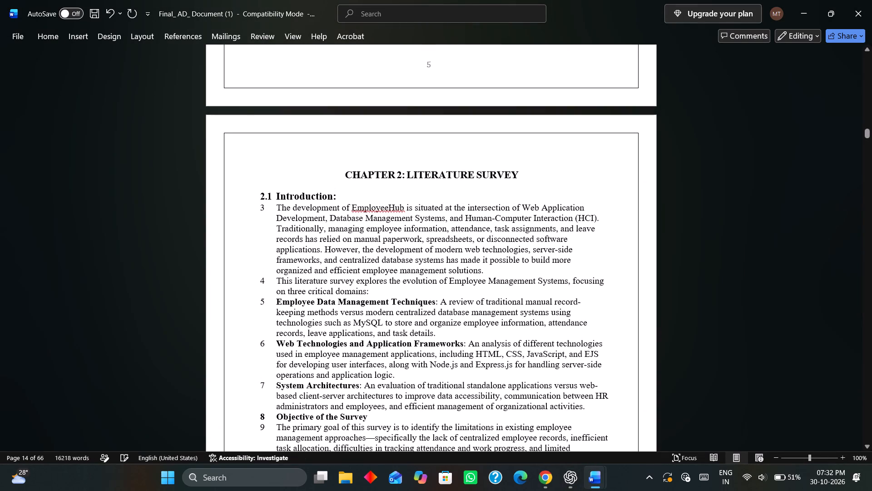
left_click_drag(277, 205, 394, 473)
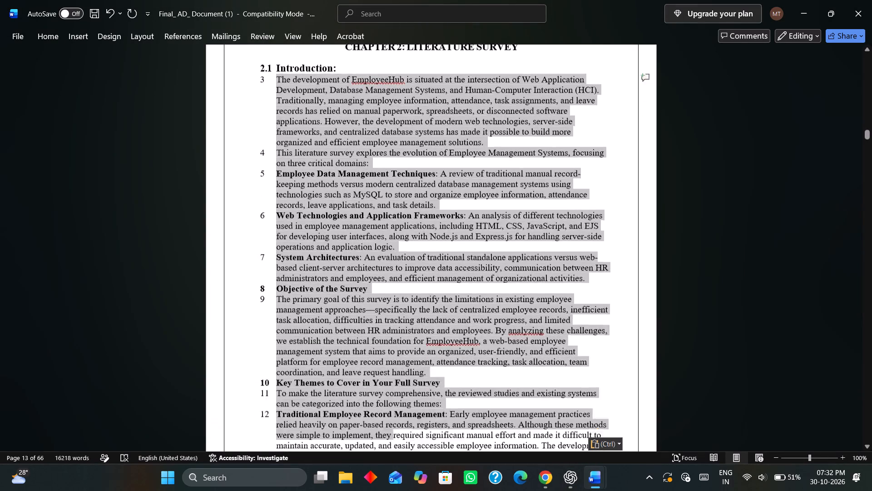
left_click_drag(394, 473, 585, 138)
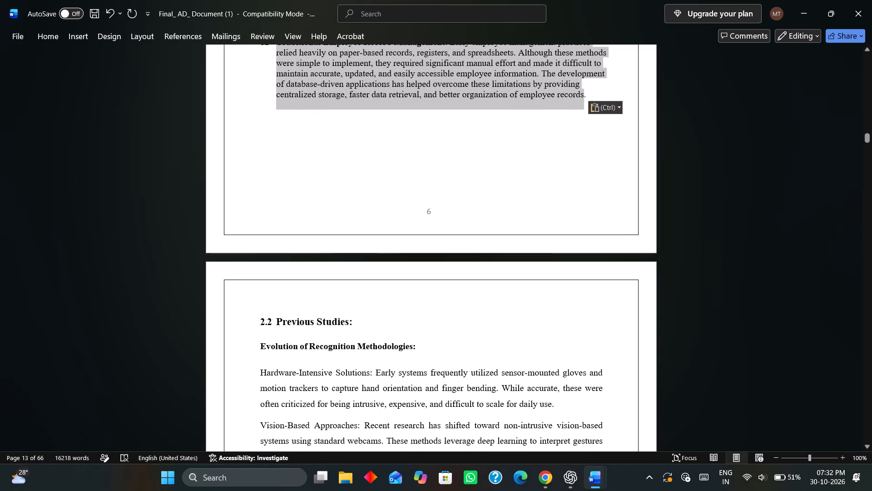
left_click(57, 36)
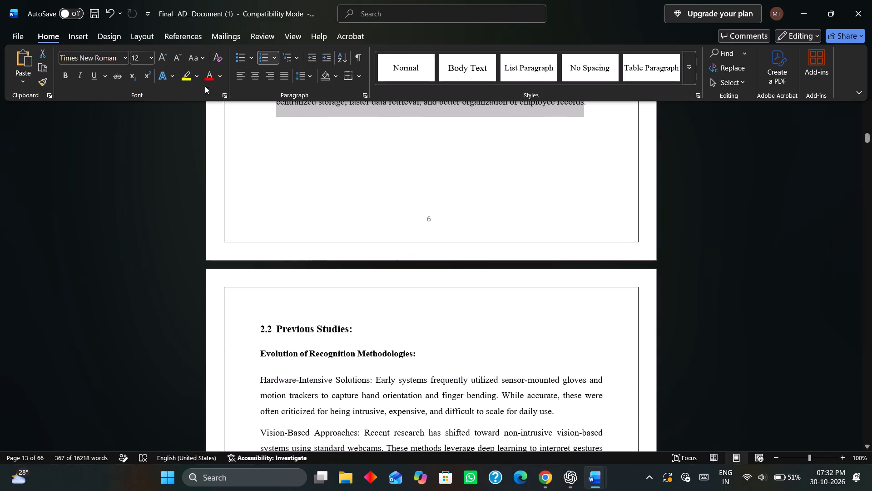
left_click(263, 60)
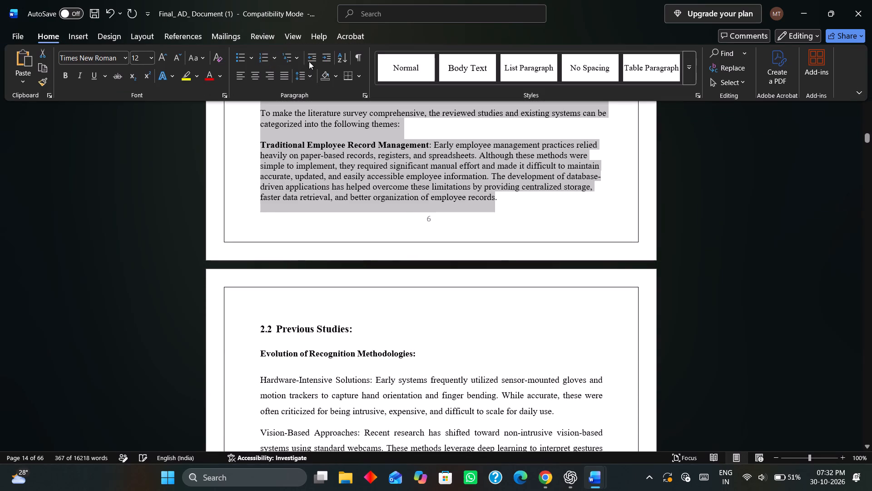
Set the line spacing of the text below the 2.1 Introduction heading to 1.5.
left_click(309, 74)
left_click(321, 121)
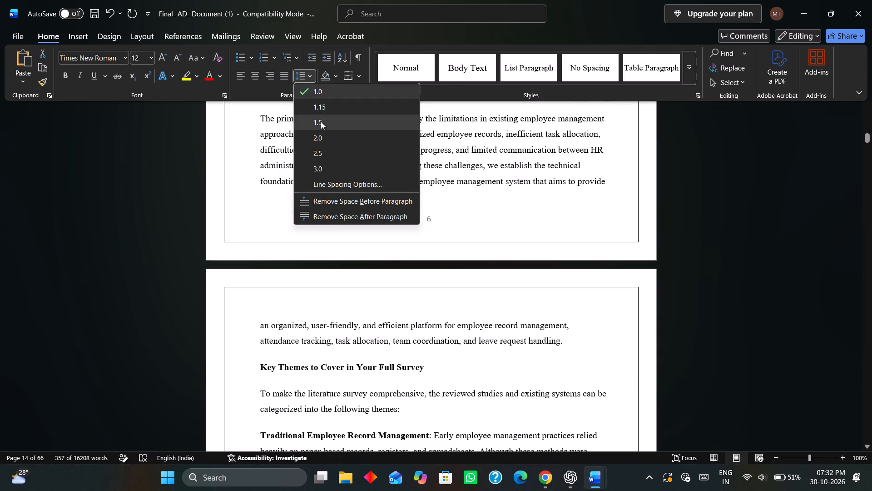
Review the layout of the reformatted 2.1 Introduction text across its pages, from the Key Themes section back to the opening paragraph.
scroll(377, 314, "up", 4)
scroll(377, 314, "down", 10)
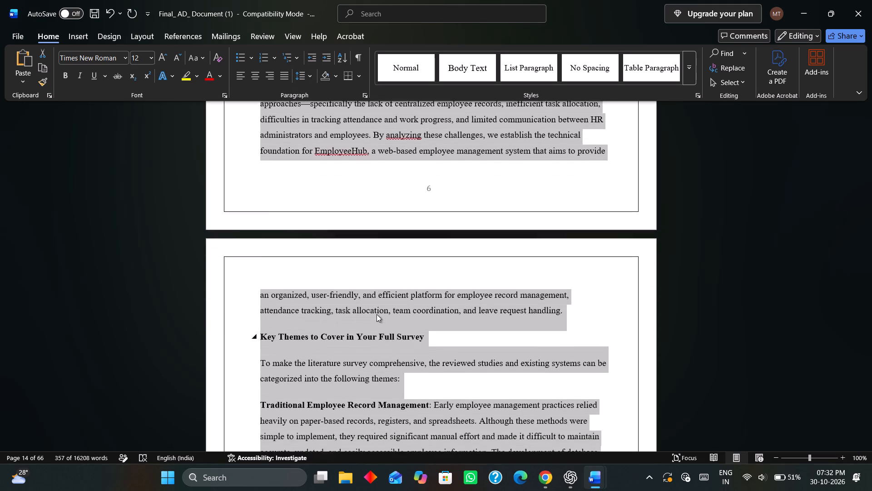
scroll(377, 314, "down", 8)
scroll(377, 314, "up", 16)
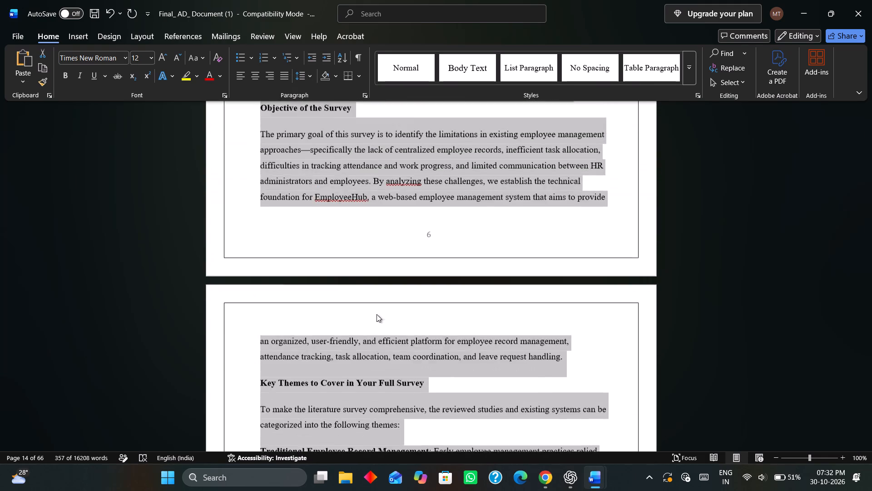
scroll(377, 314, "up", 8)
scroll(371, 293, "up", 14)
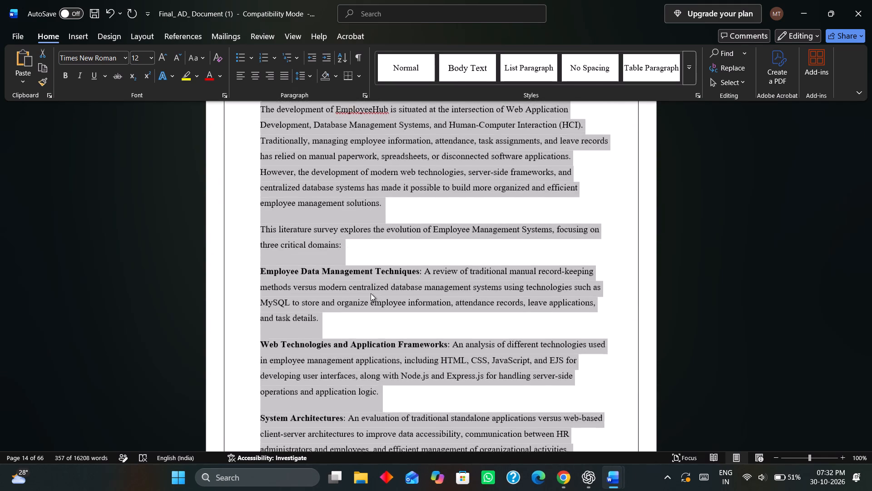
scroll(371, 293, "up", 2)
left_click(371, 293)
left_click(393, 293)
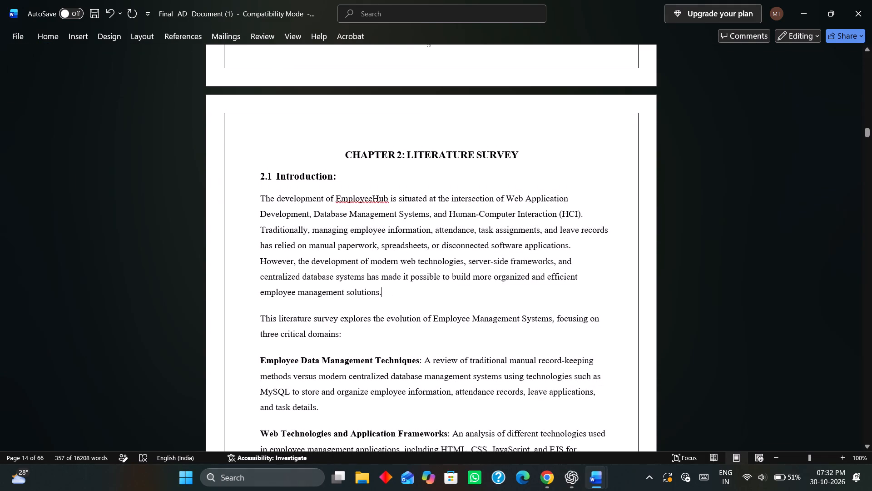